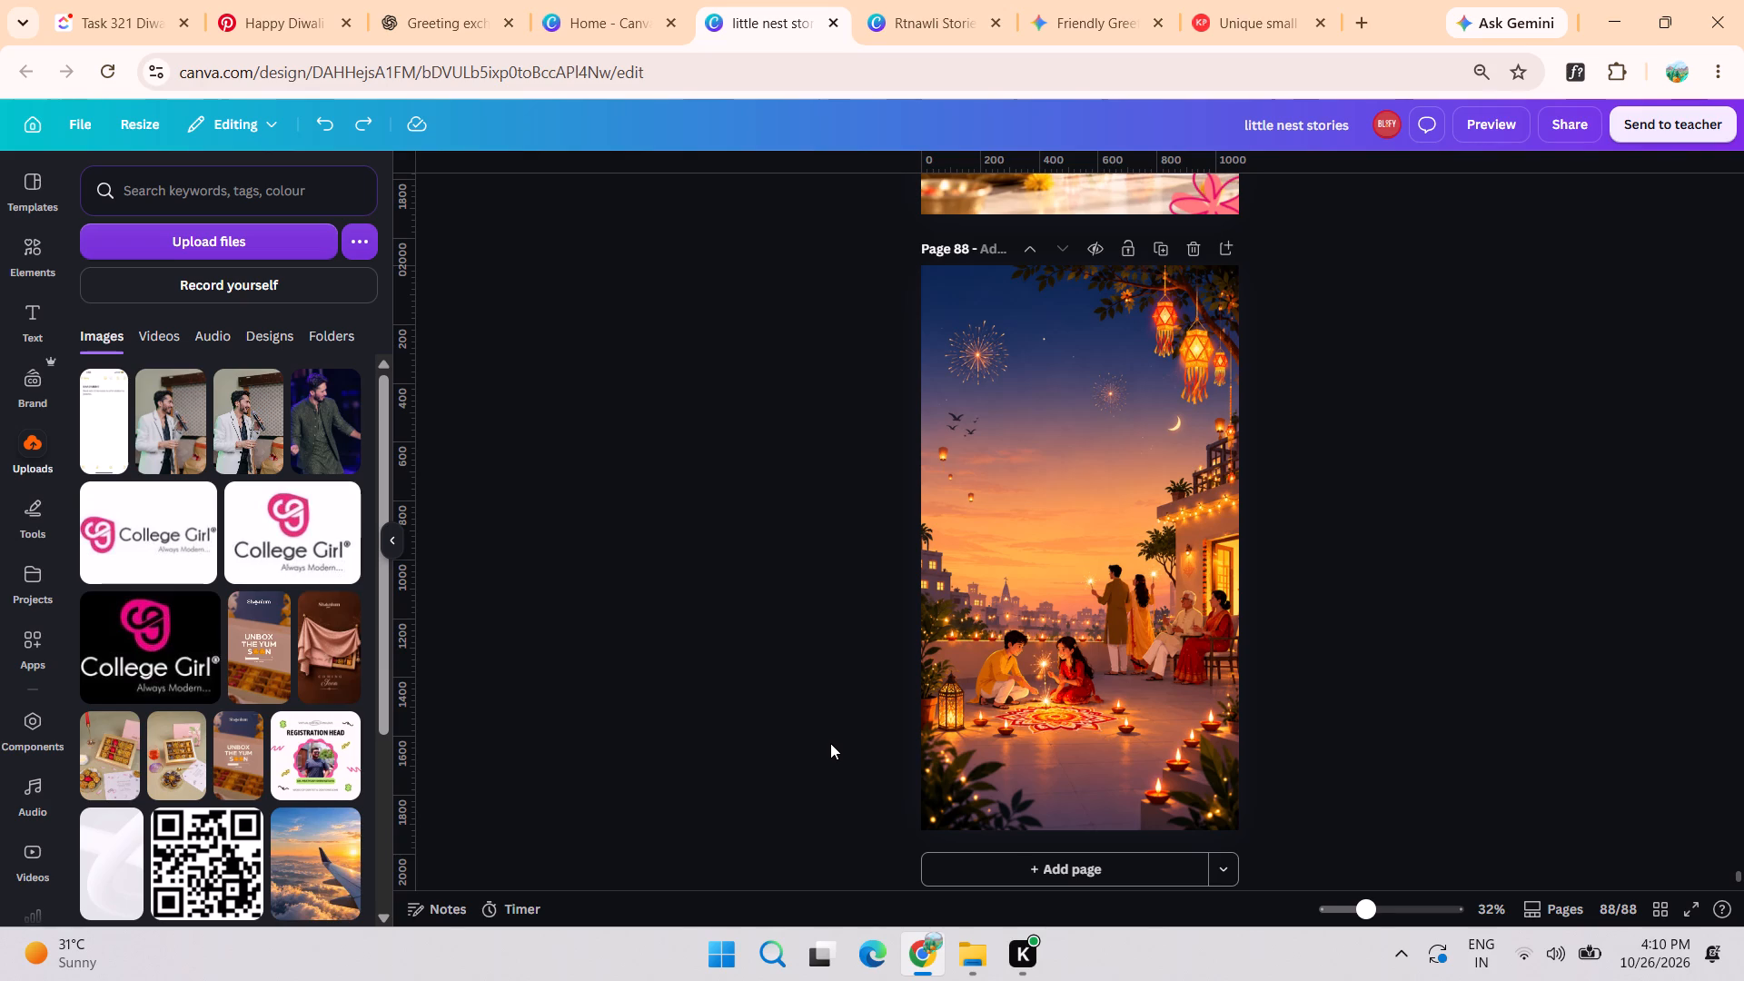
Examine page 88 of the little nest stories design against the Happy Diwali reference poster on Pinterest.
scroll(1286, 722, up, 2)
scroll(1303, 612, down, 3)
scroll(1327, 532, down, 2)
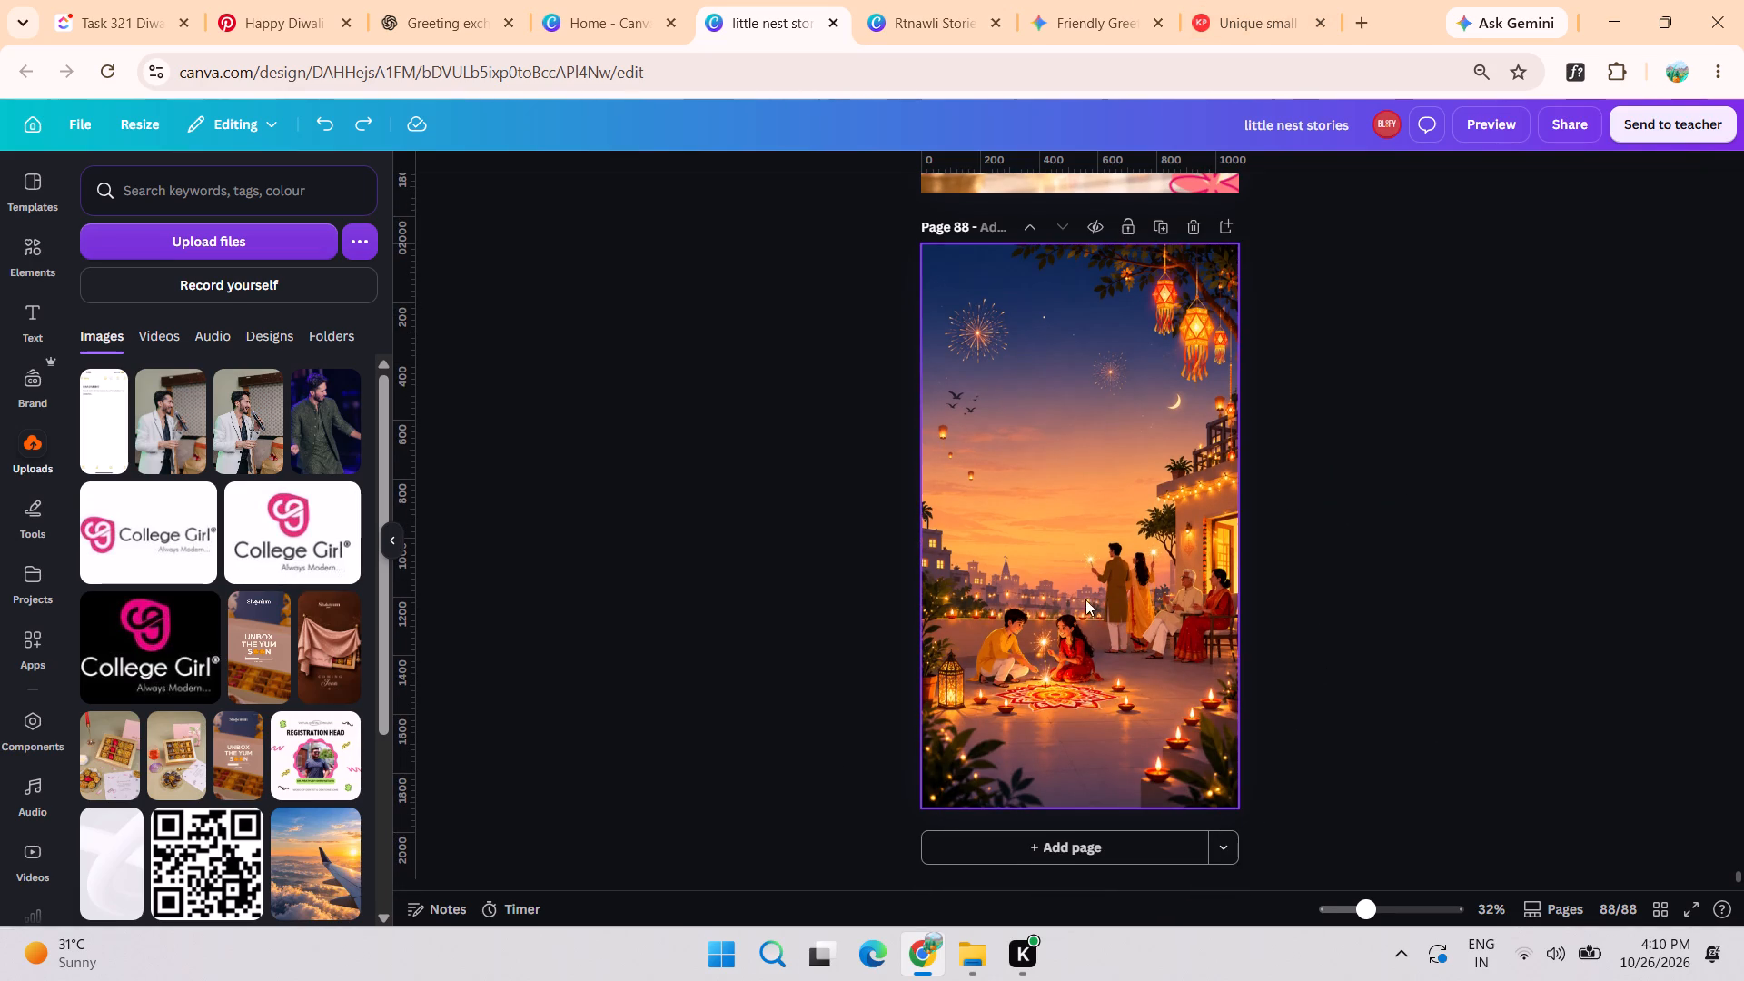
double_click(312, 0)
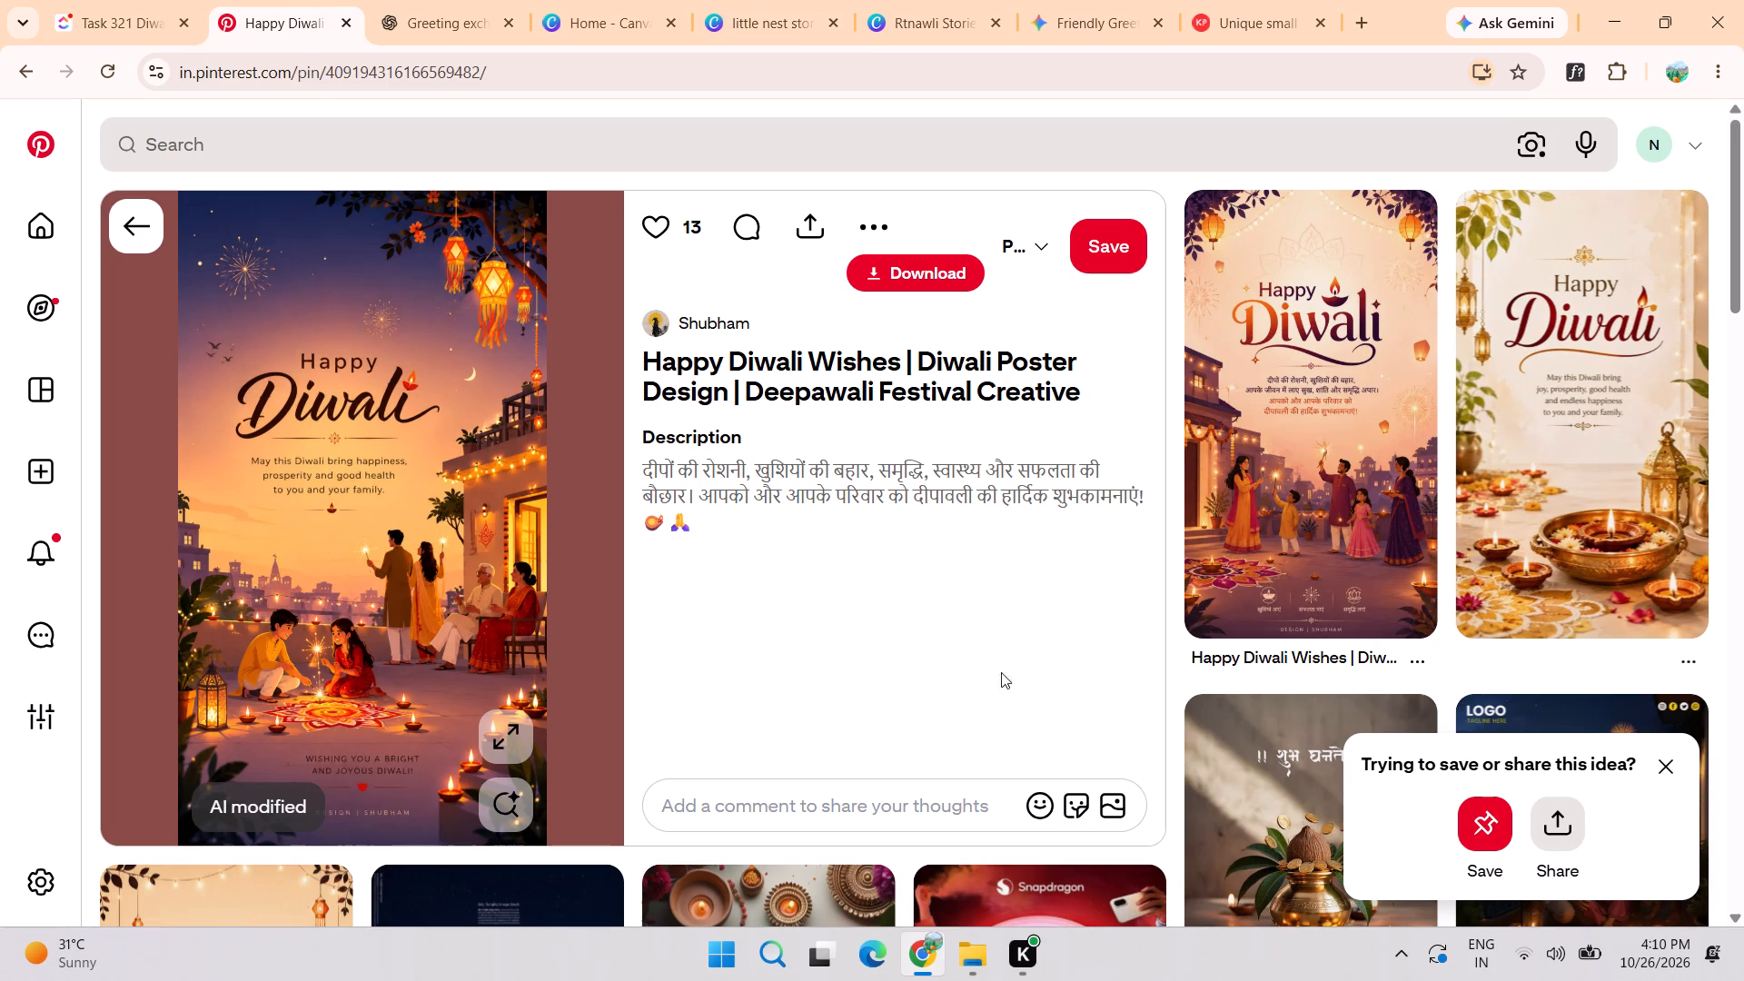
click(931, 0)
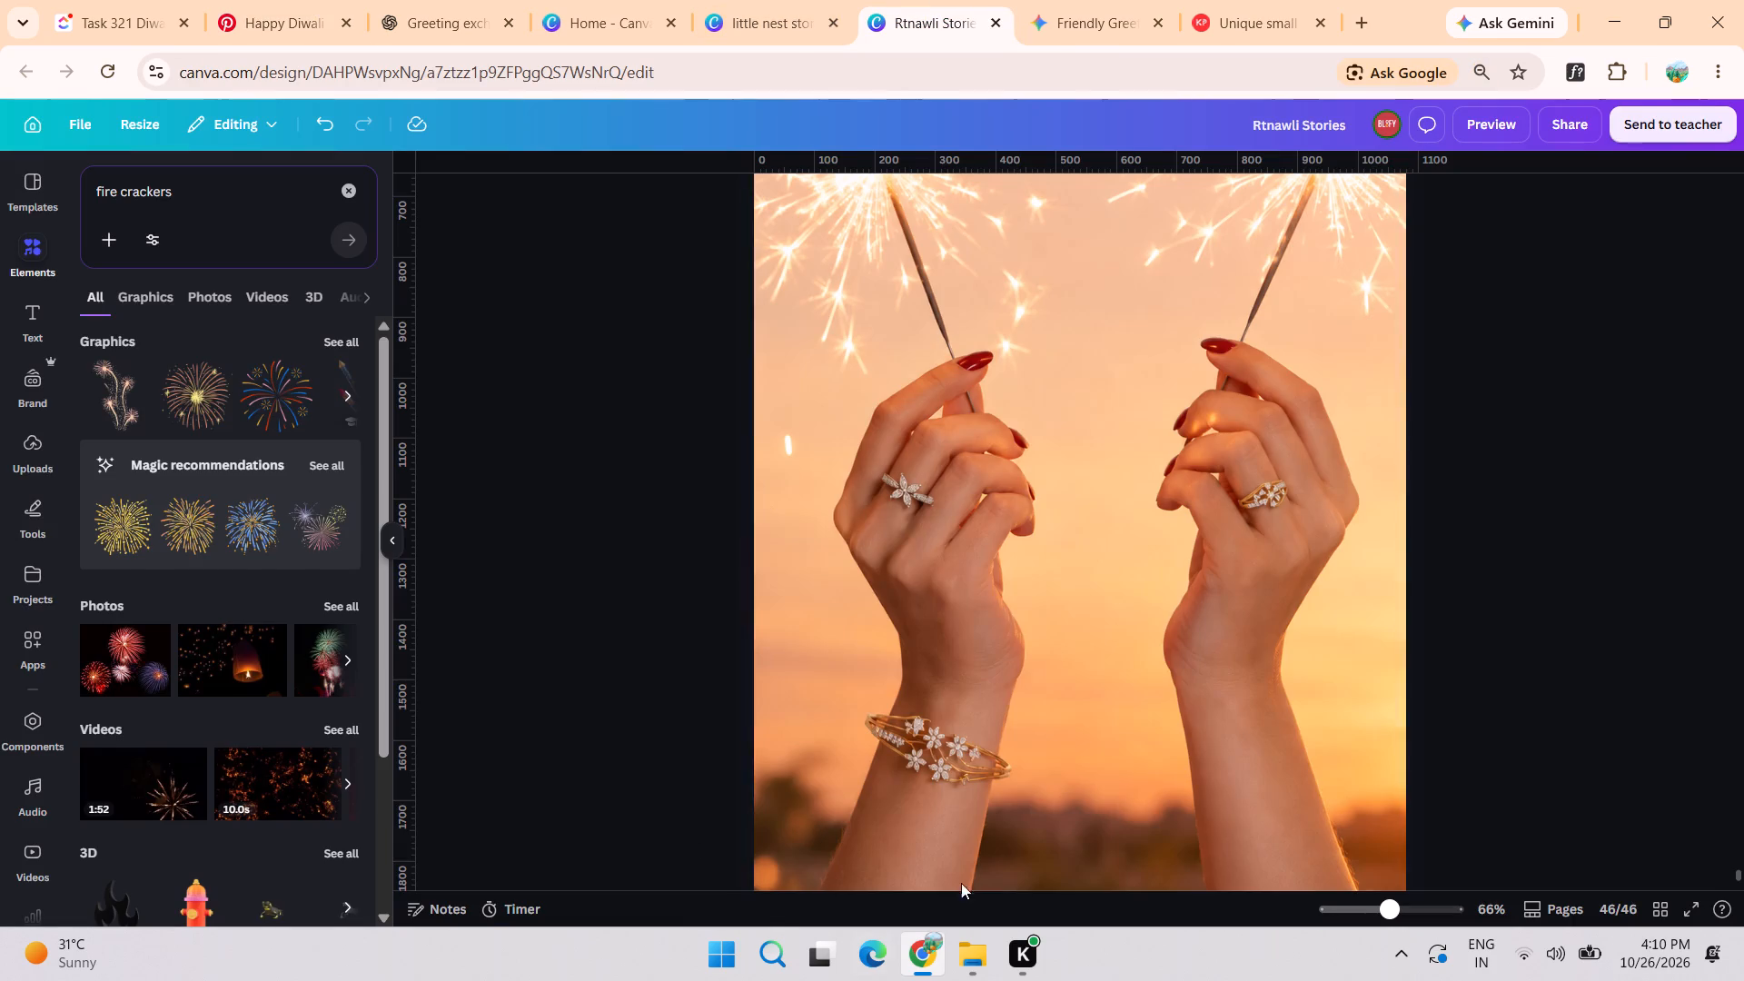
double_click(756, 13)
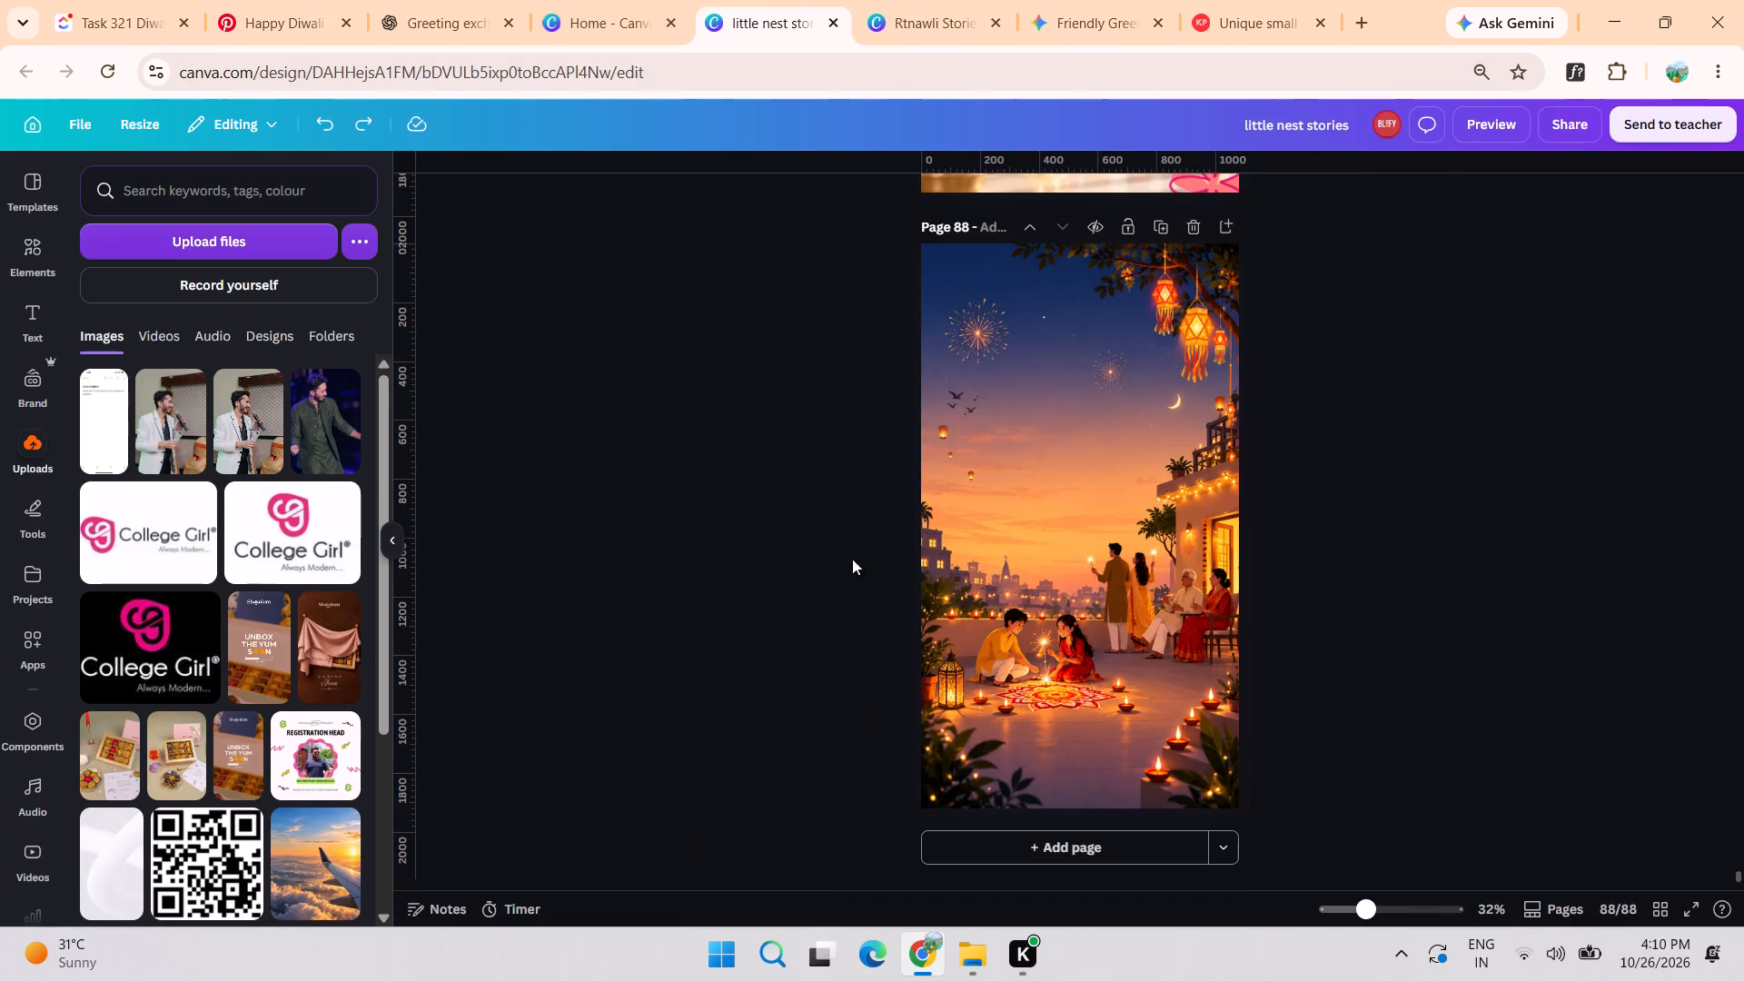
scroll(1561, 672, up, 5)
scroll(1346, 611, down, 2)
scroll(1336, 699, up, 3)
scroll(1323, 646, down, 4)
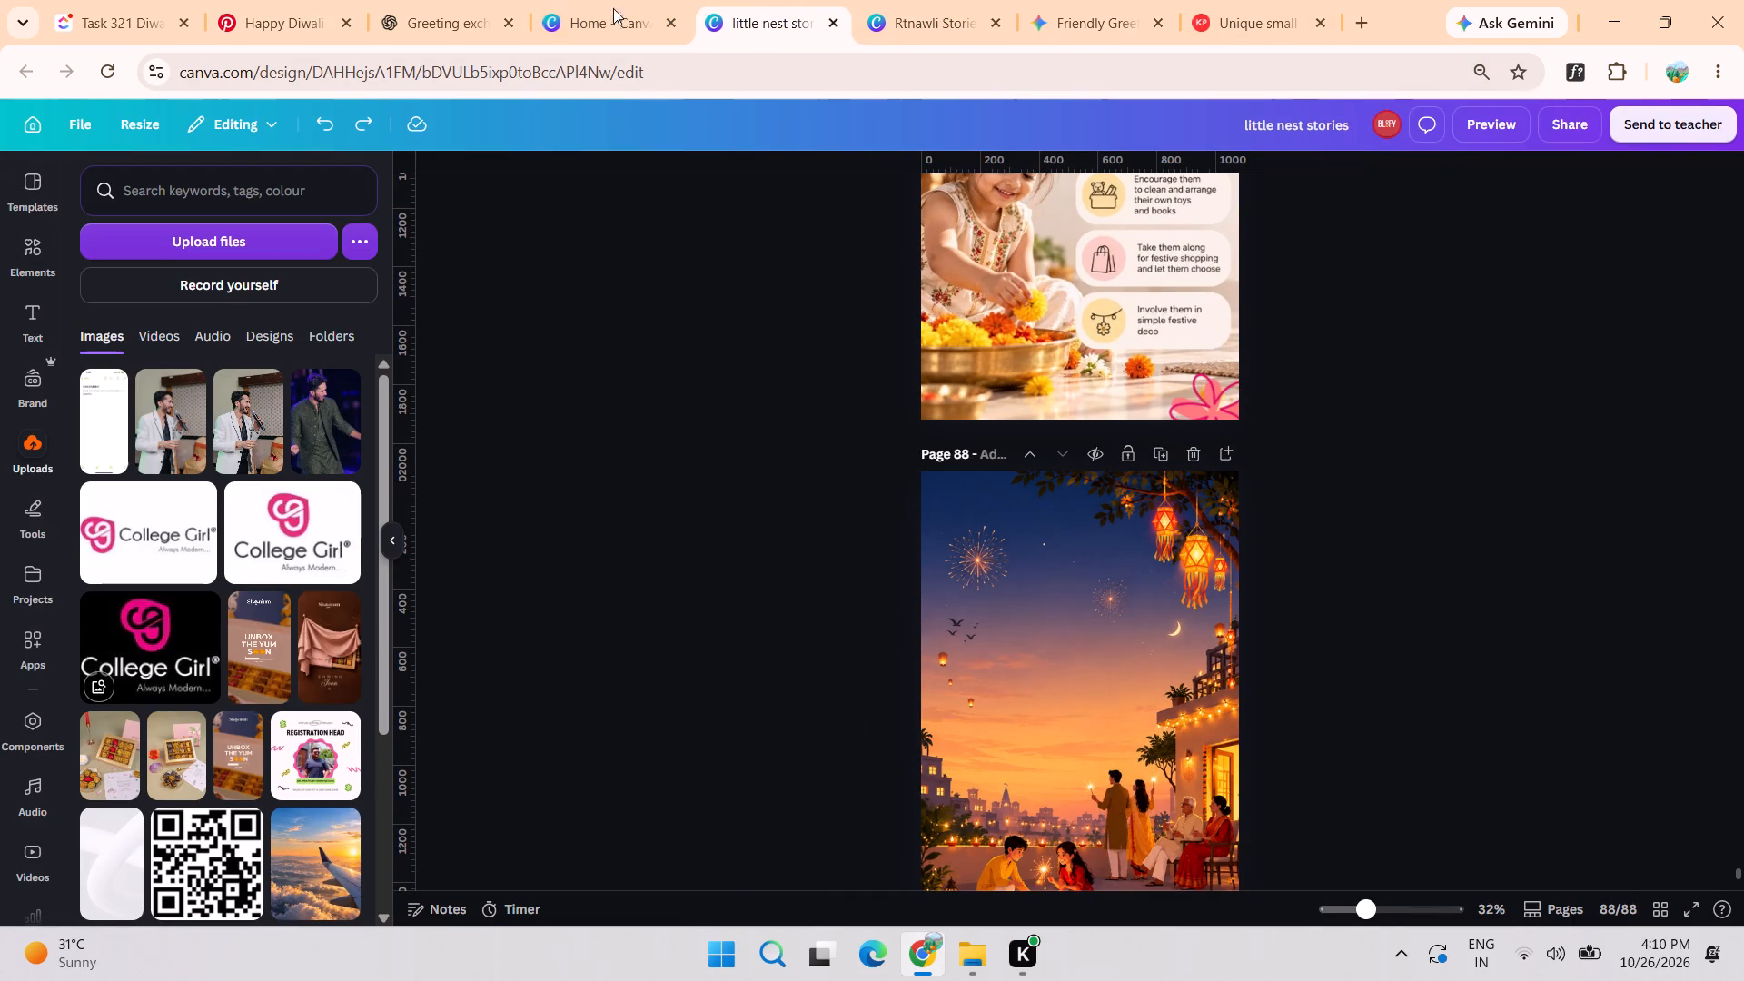
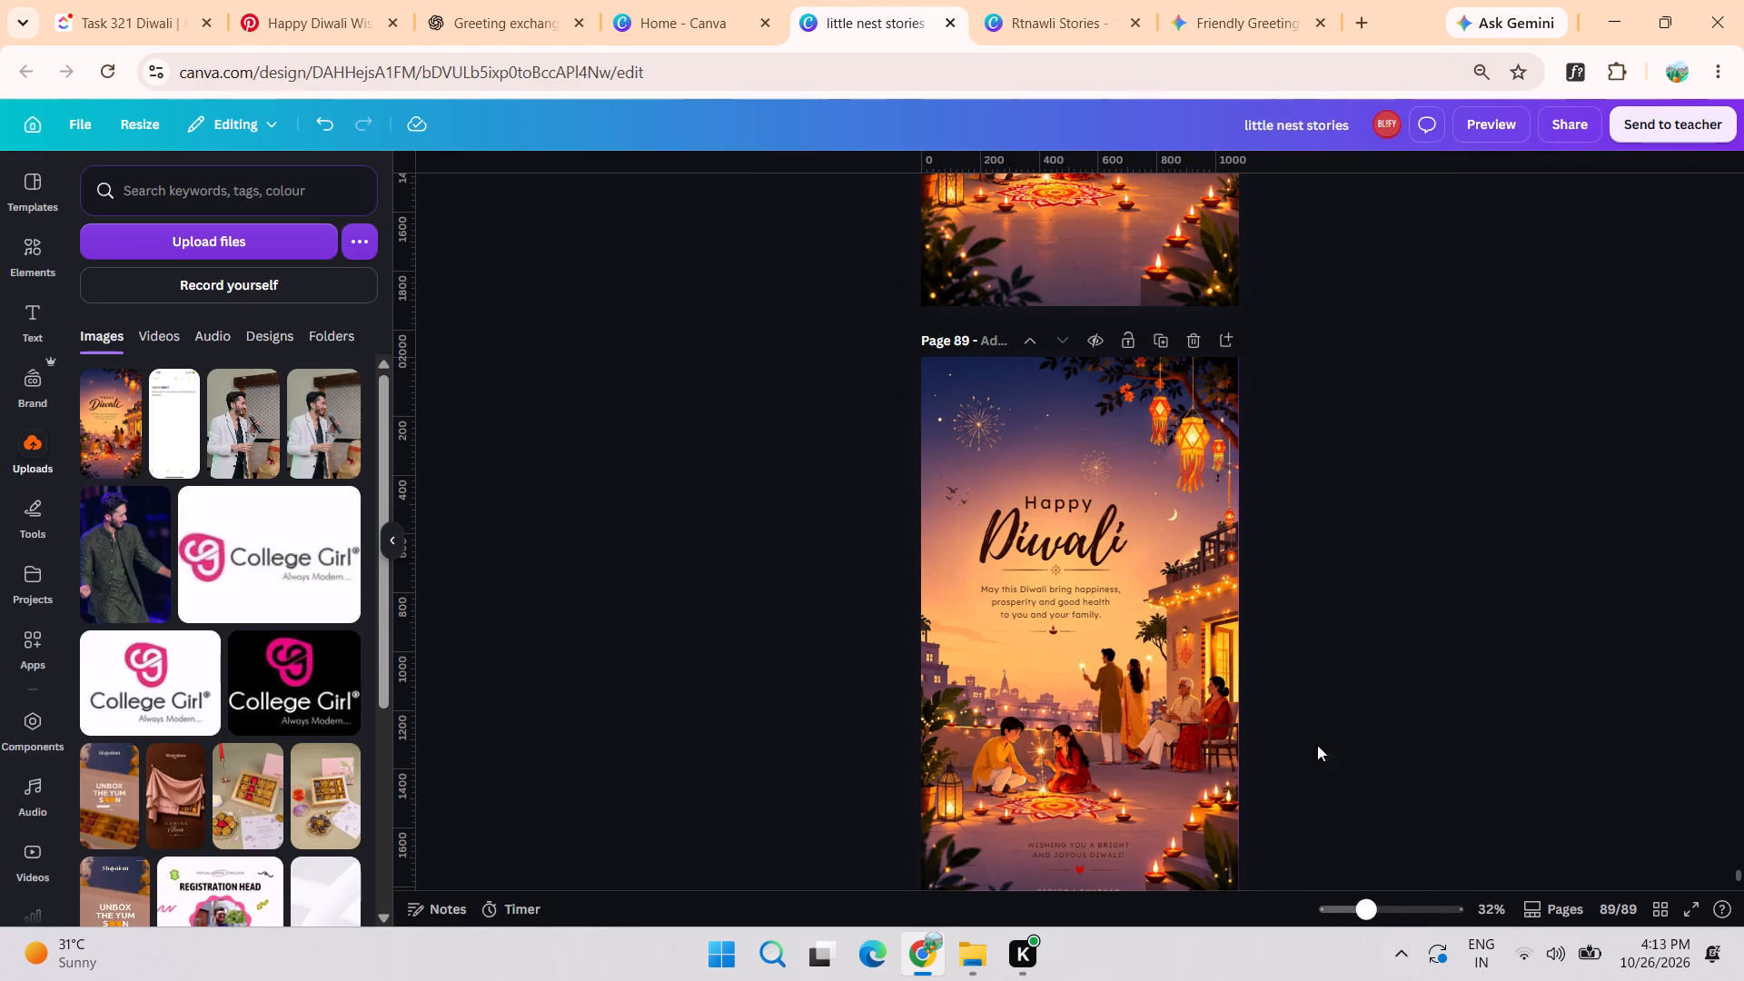
Search the templates for HAPPY DIWALI and apply the Pink and Gold Traditional Happy Diwali Poster to a new page 90.
scroll(1495, 788, up, 3)
scroll(1448, 645, down, 4)
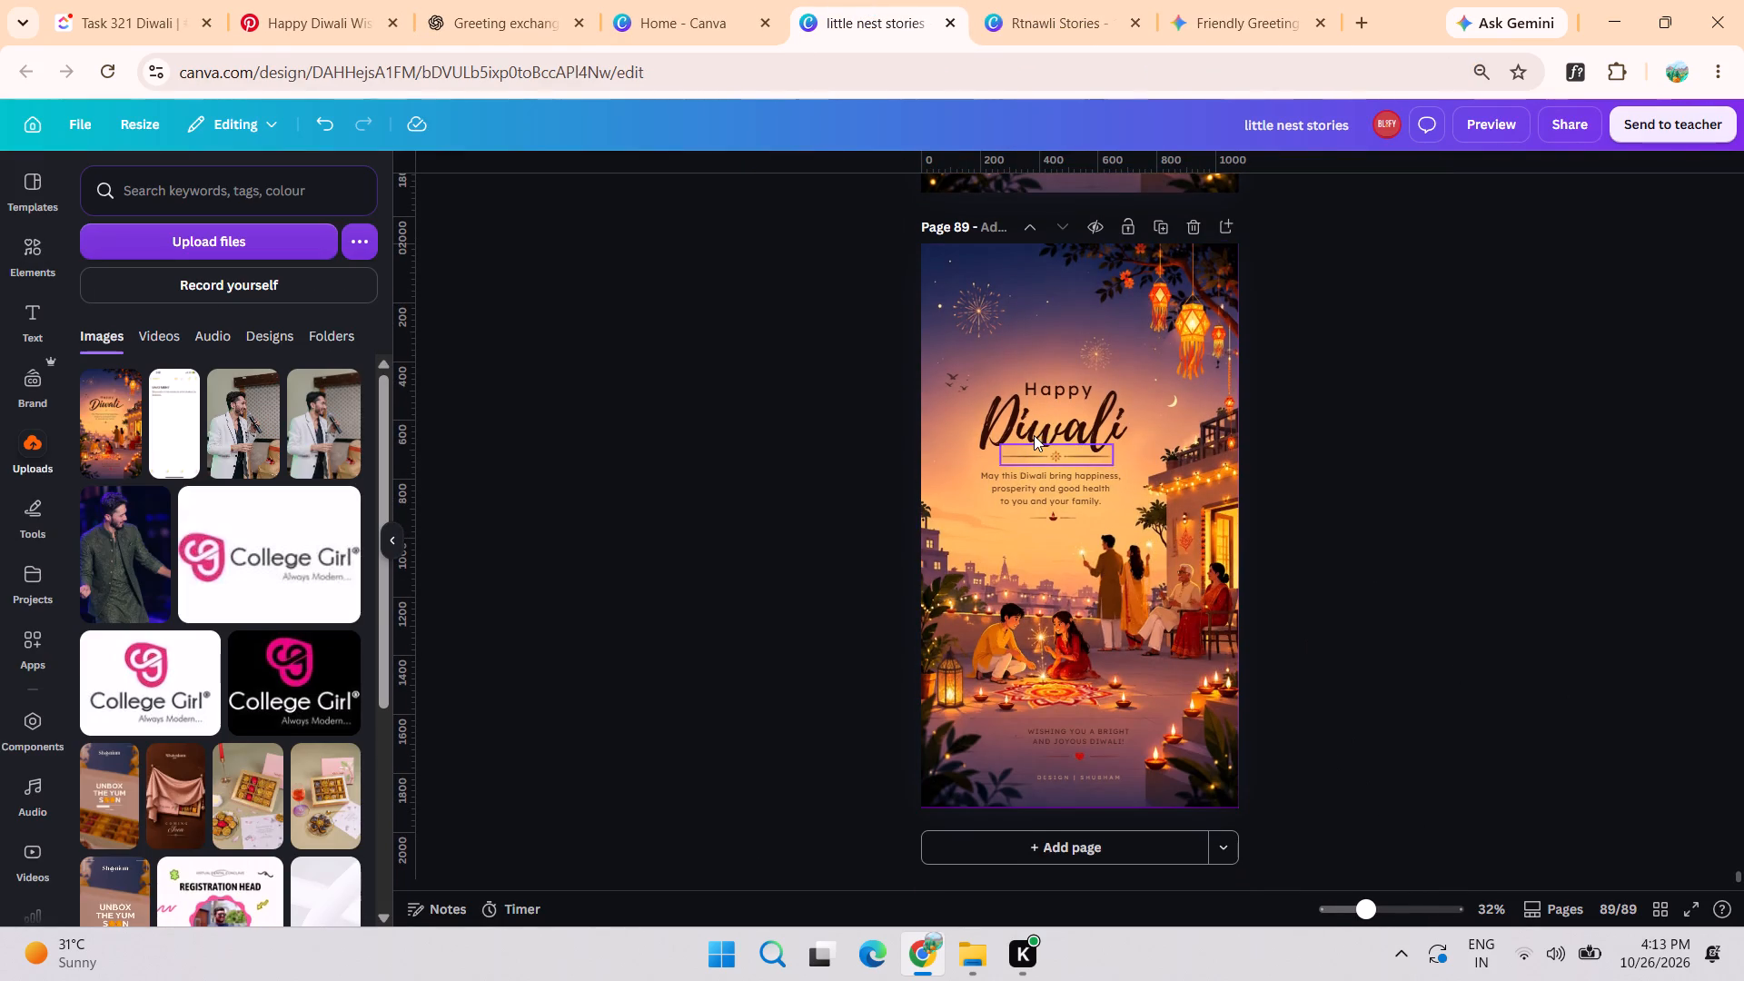
click(1034, 435)
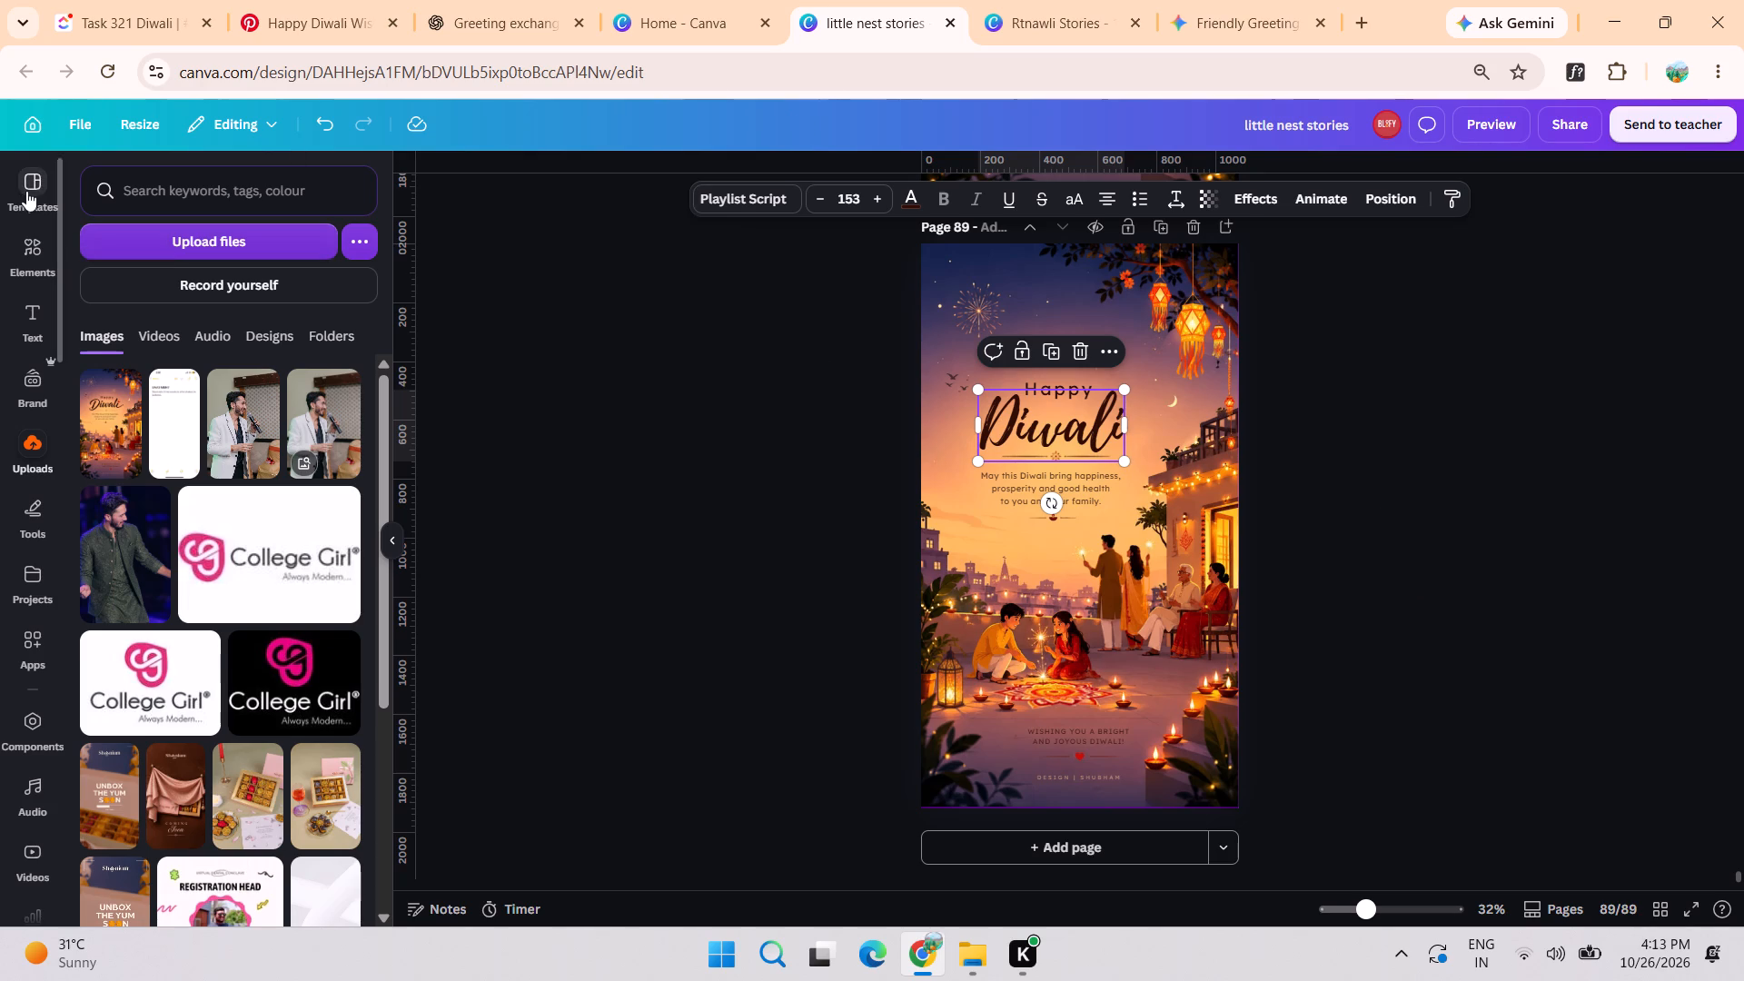
click(166, 183)
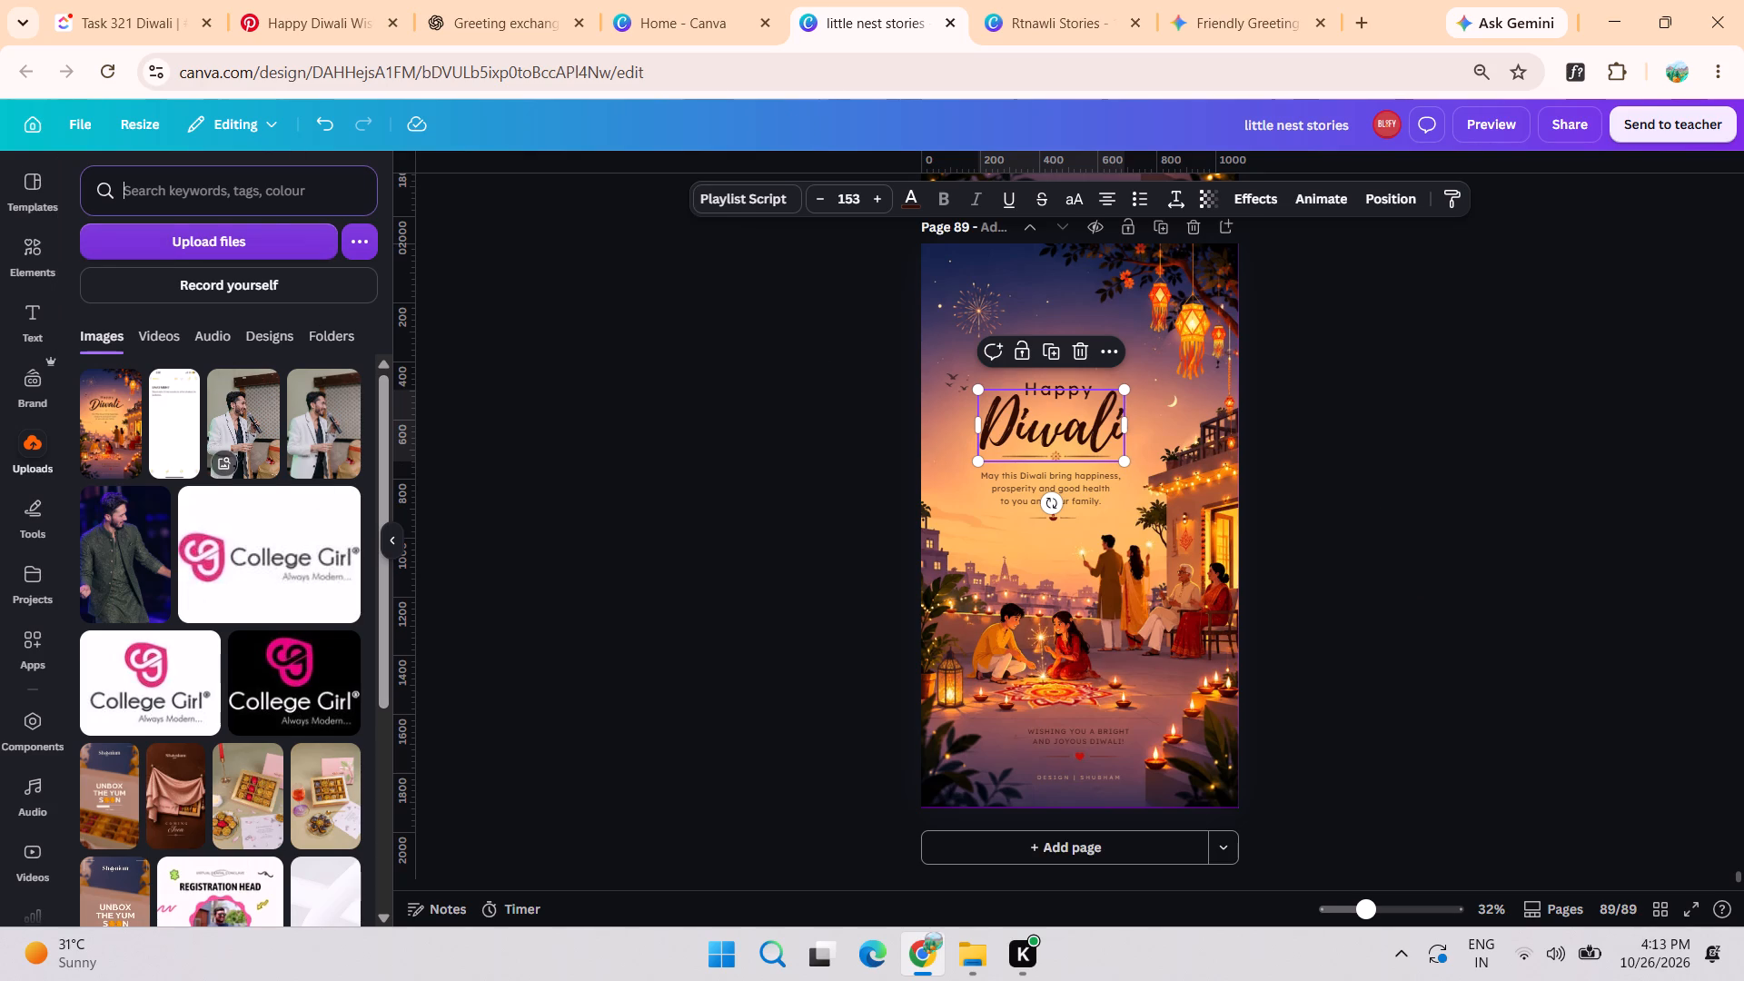
click(27, 180)
click(181, 196)
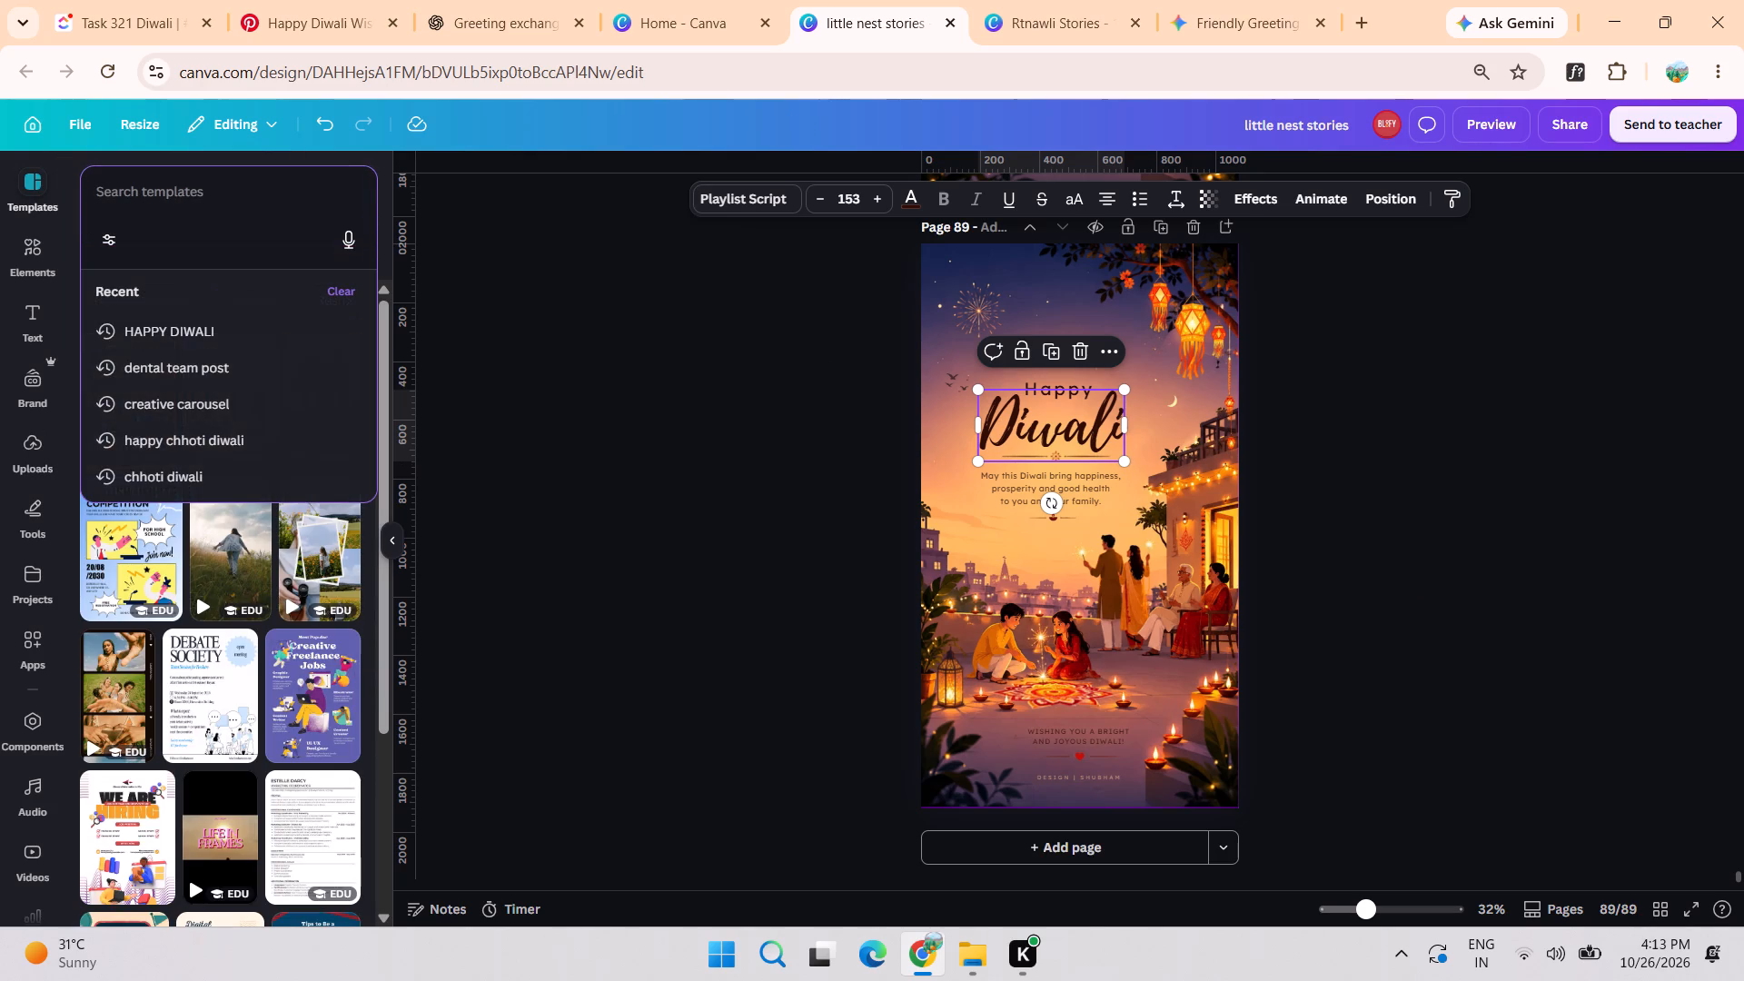
text(happy)
key(space)
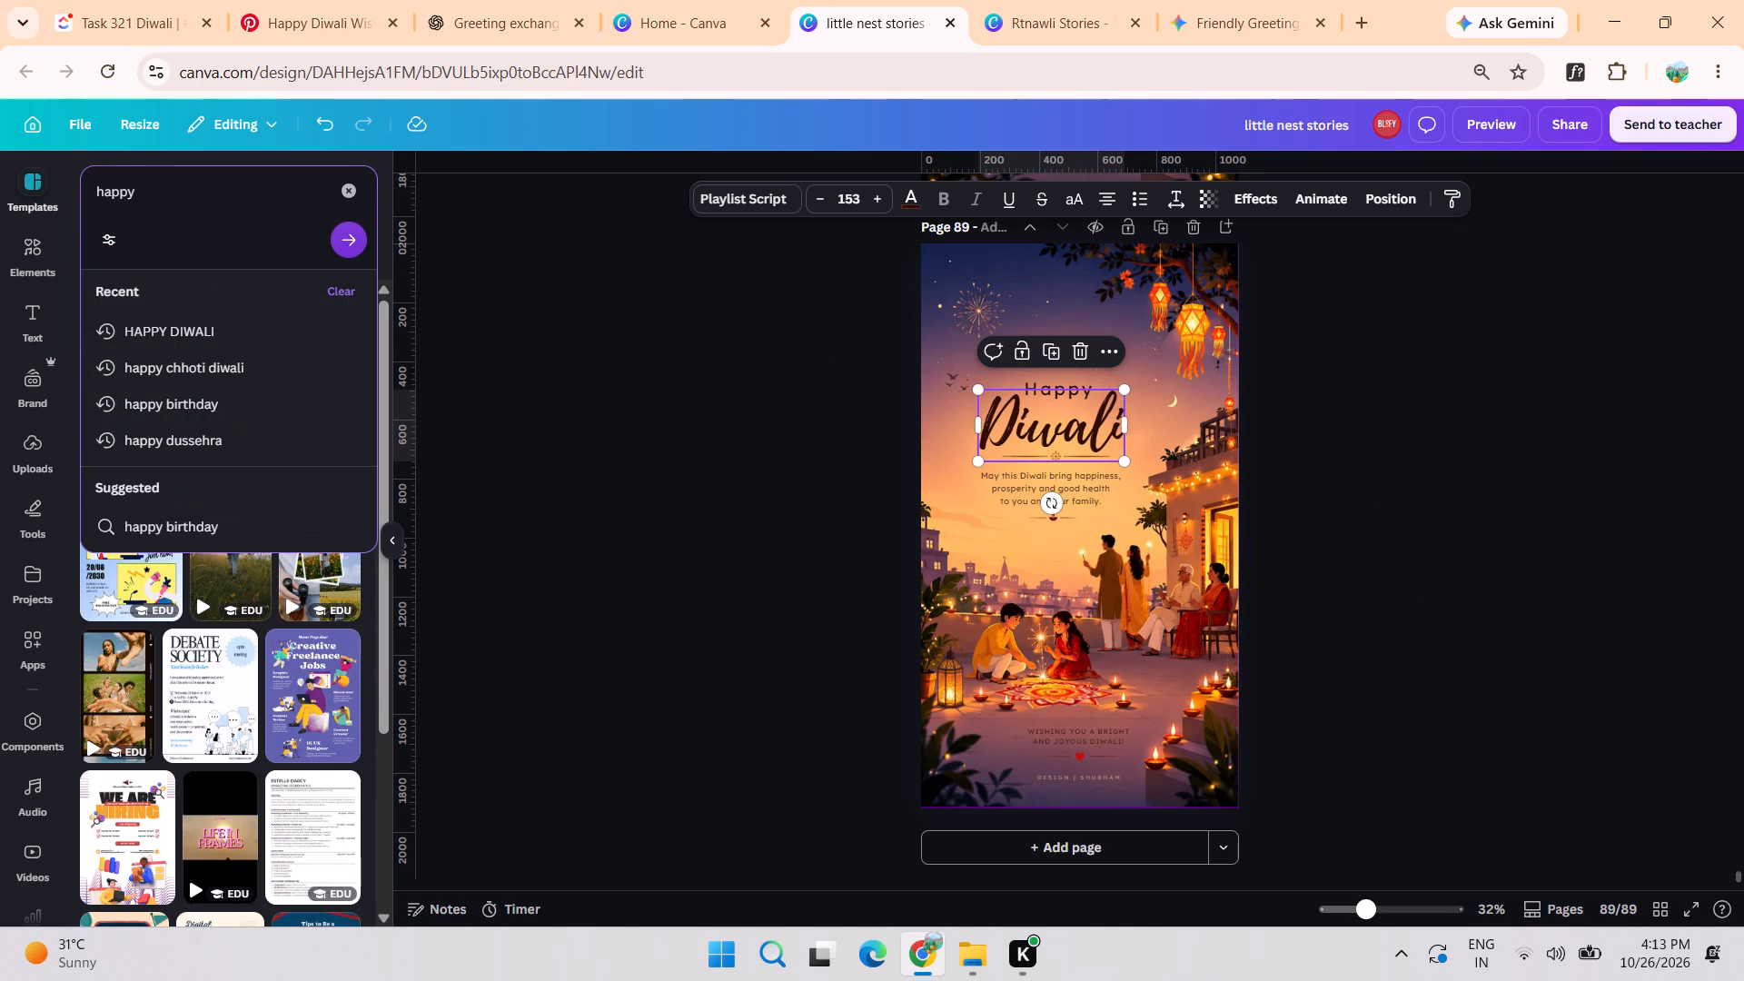
click(196, 331)
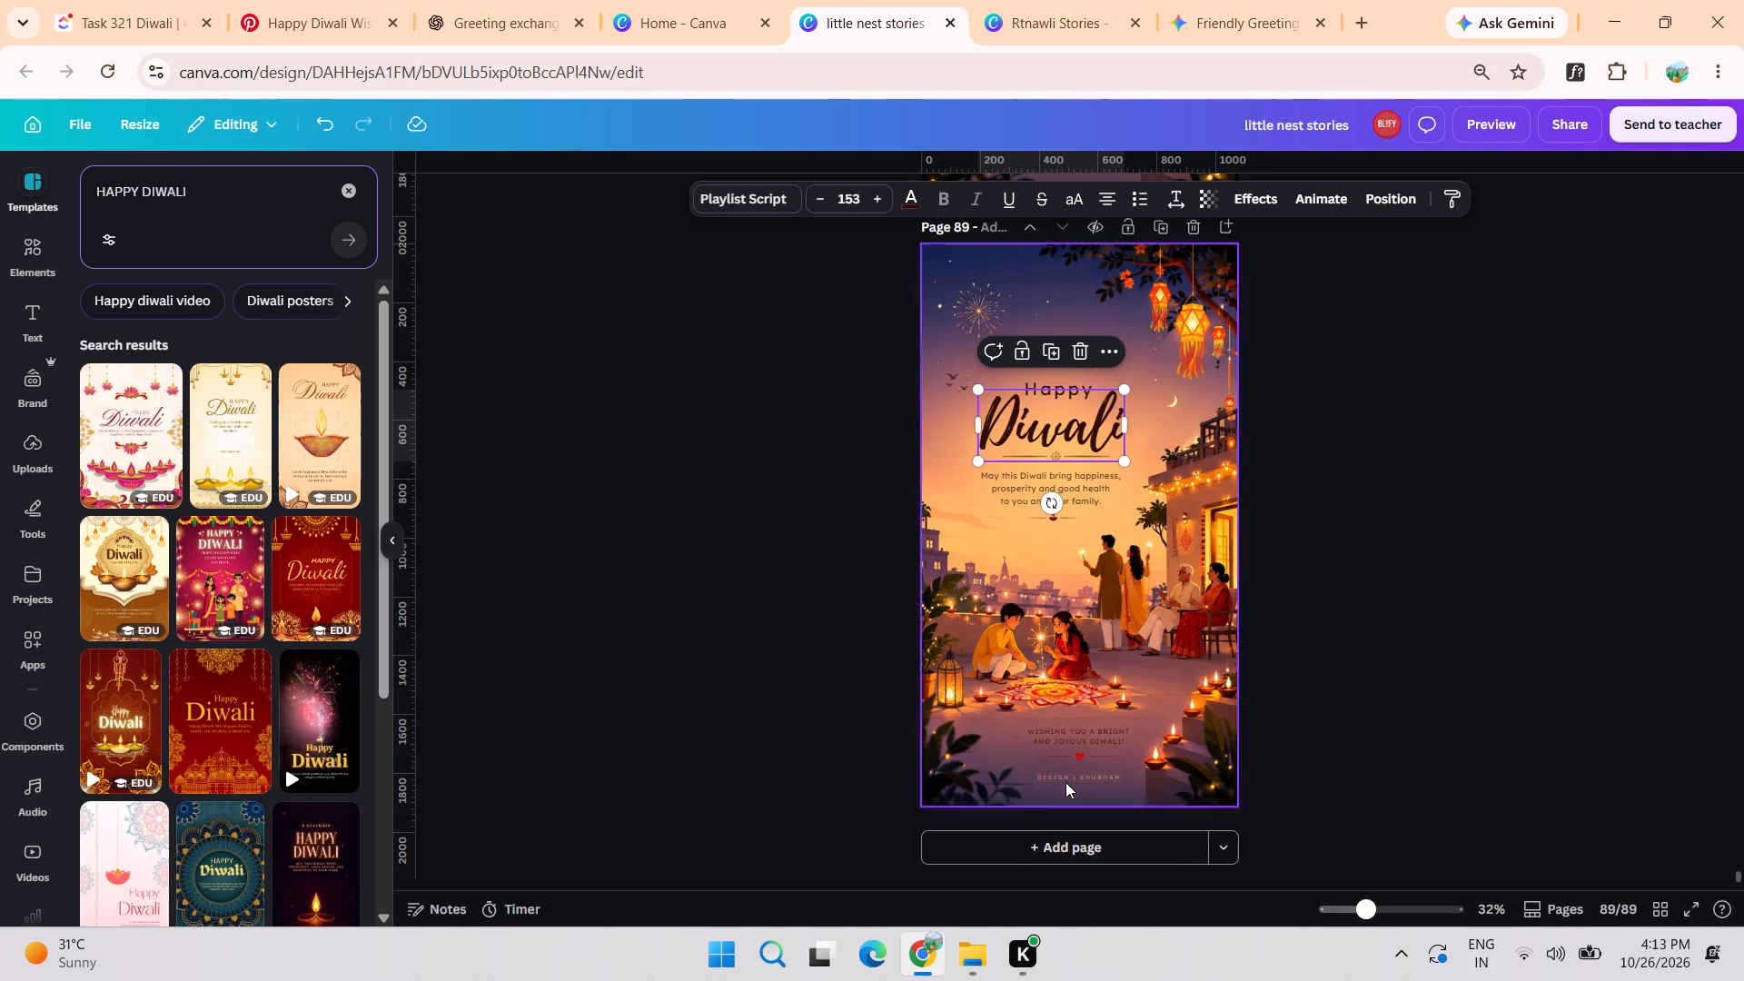
click(1064, 853)
click(137, 423)
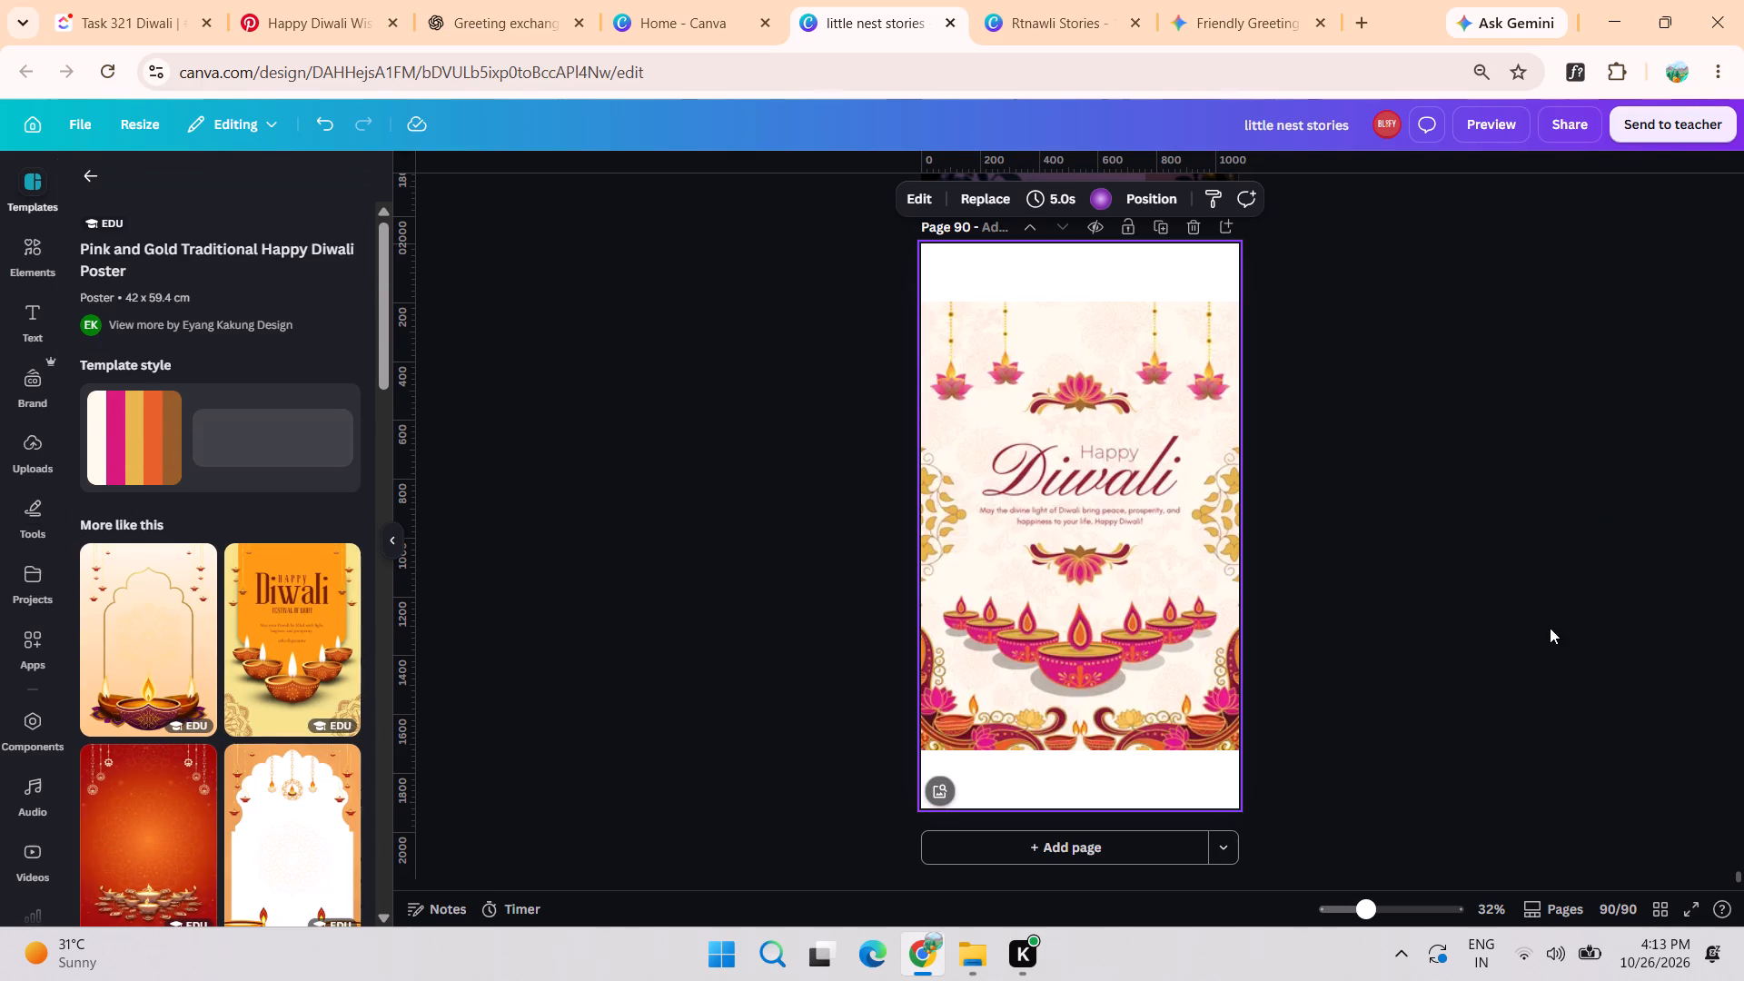
click(1523, 649)
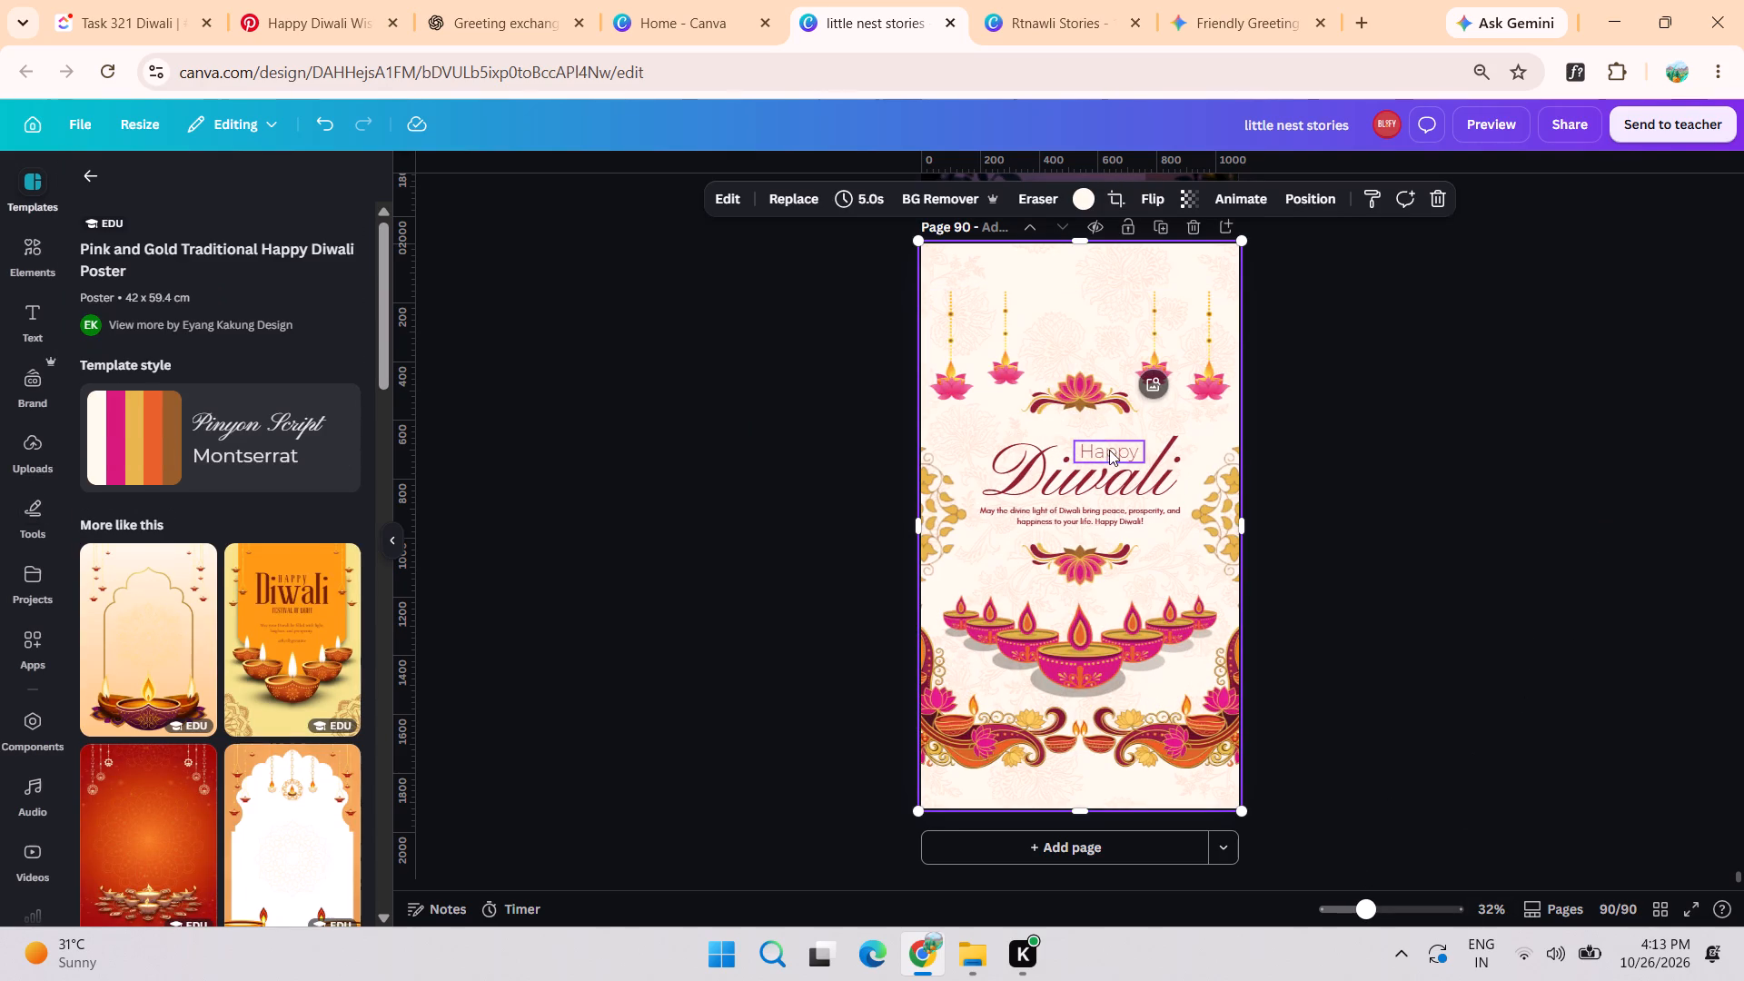
Cut the "Happy" and "Diwali" heading texts from the template on page 90.
shift+click(1141, 502)
click(1512, 466)
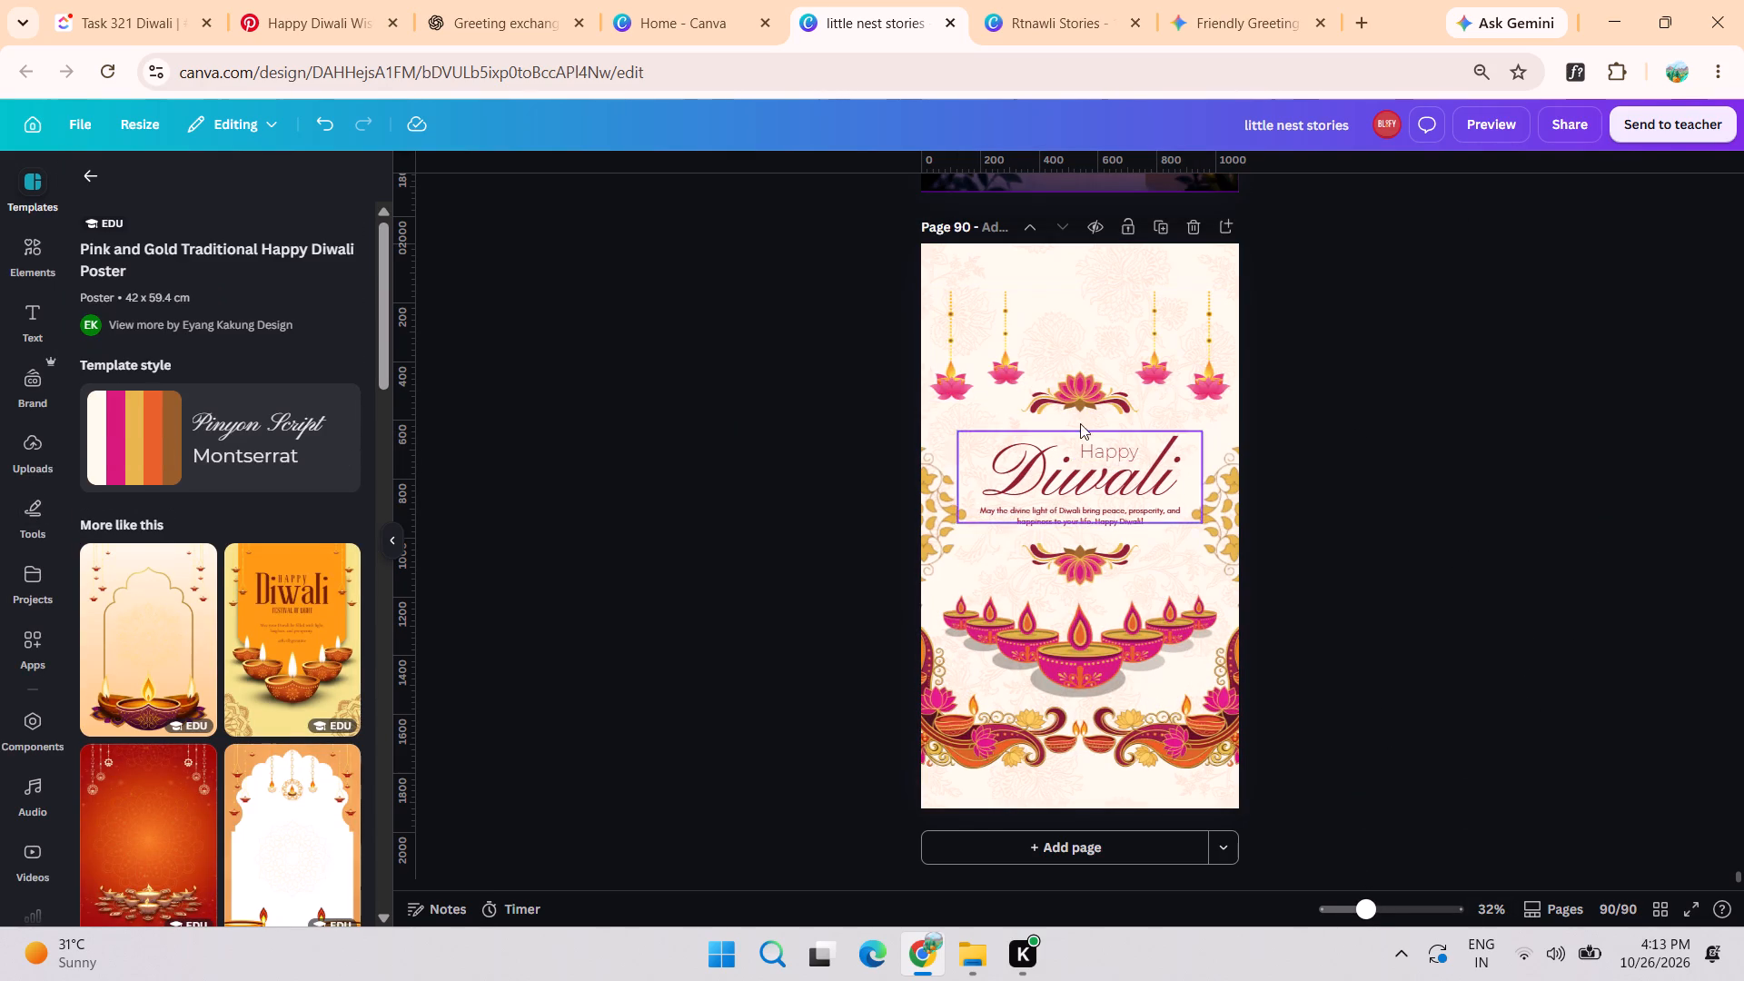
click(1111, 457)
shift+click(1174, 481)
click(1429, 515)
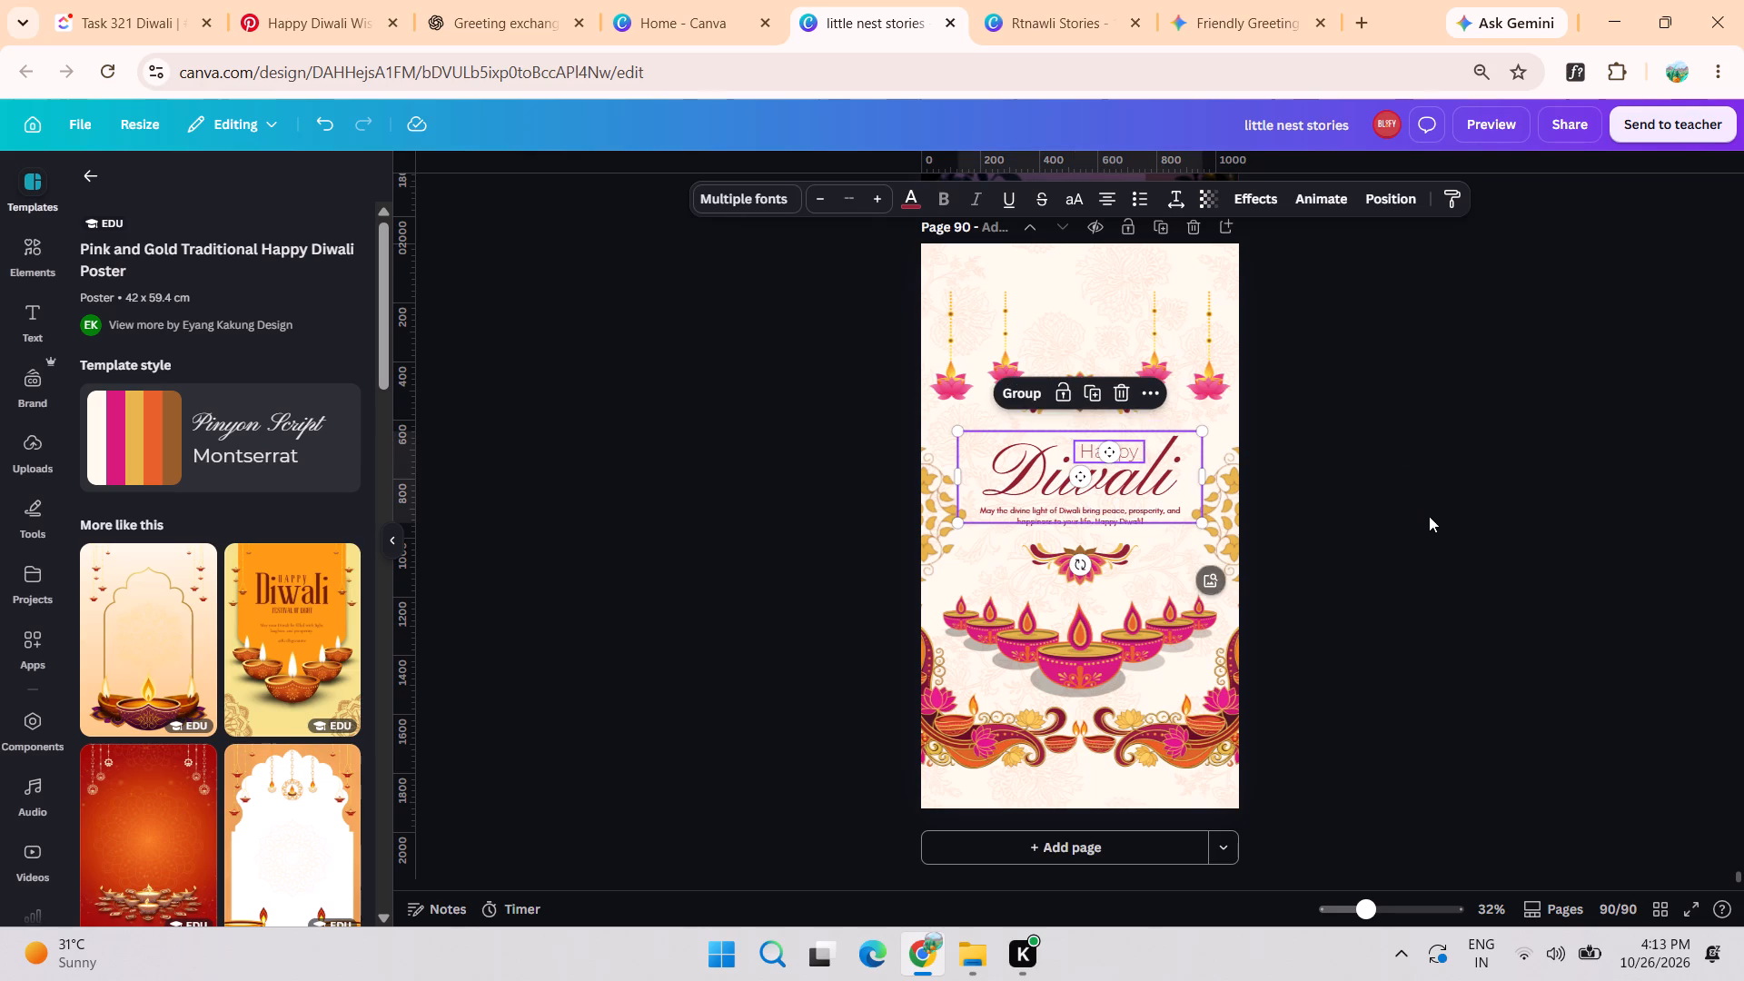
drag(1374, 918, 1396, 926)
click(1577, 514)
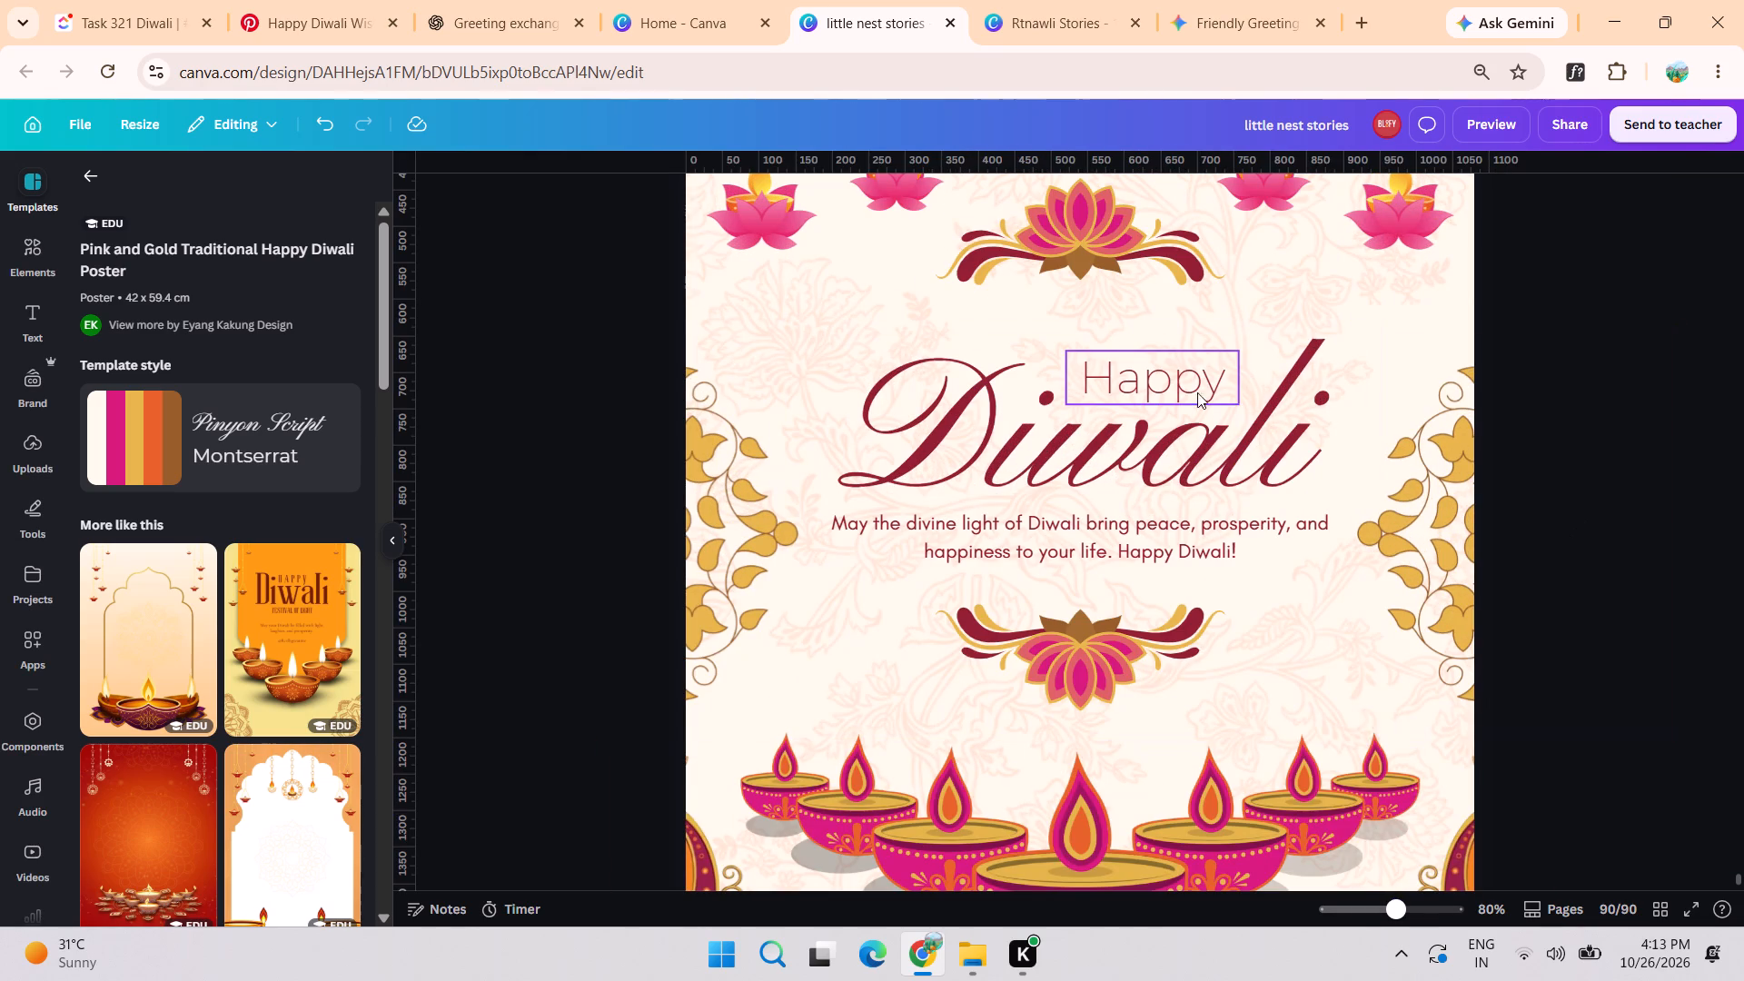
click(1194, 447)
shift+double_click(1174, 390)
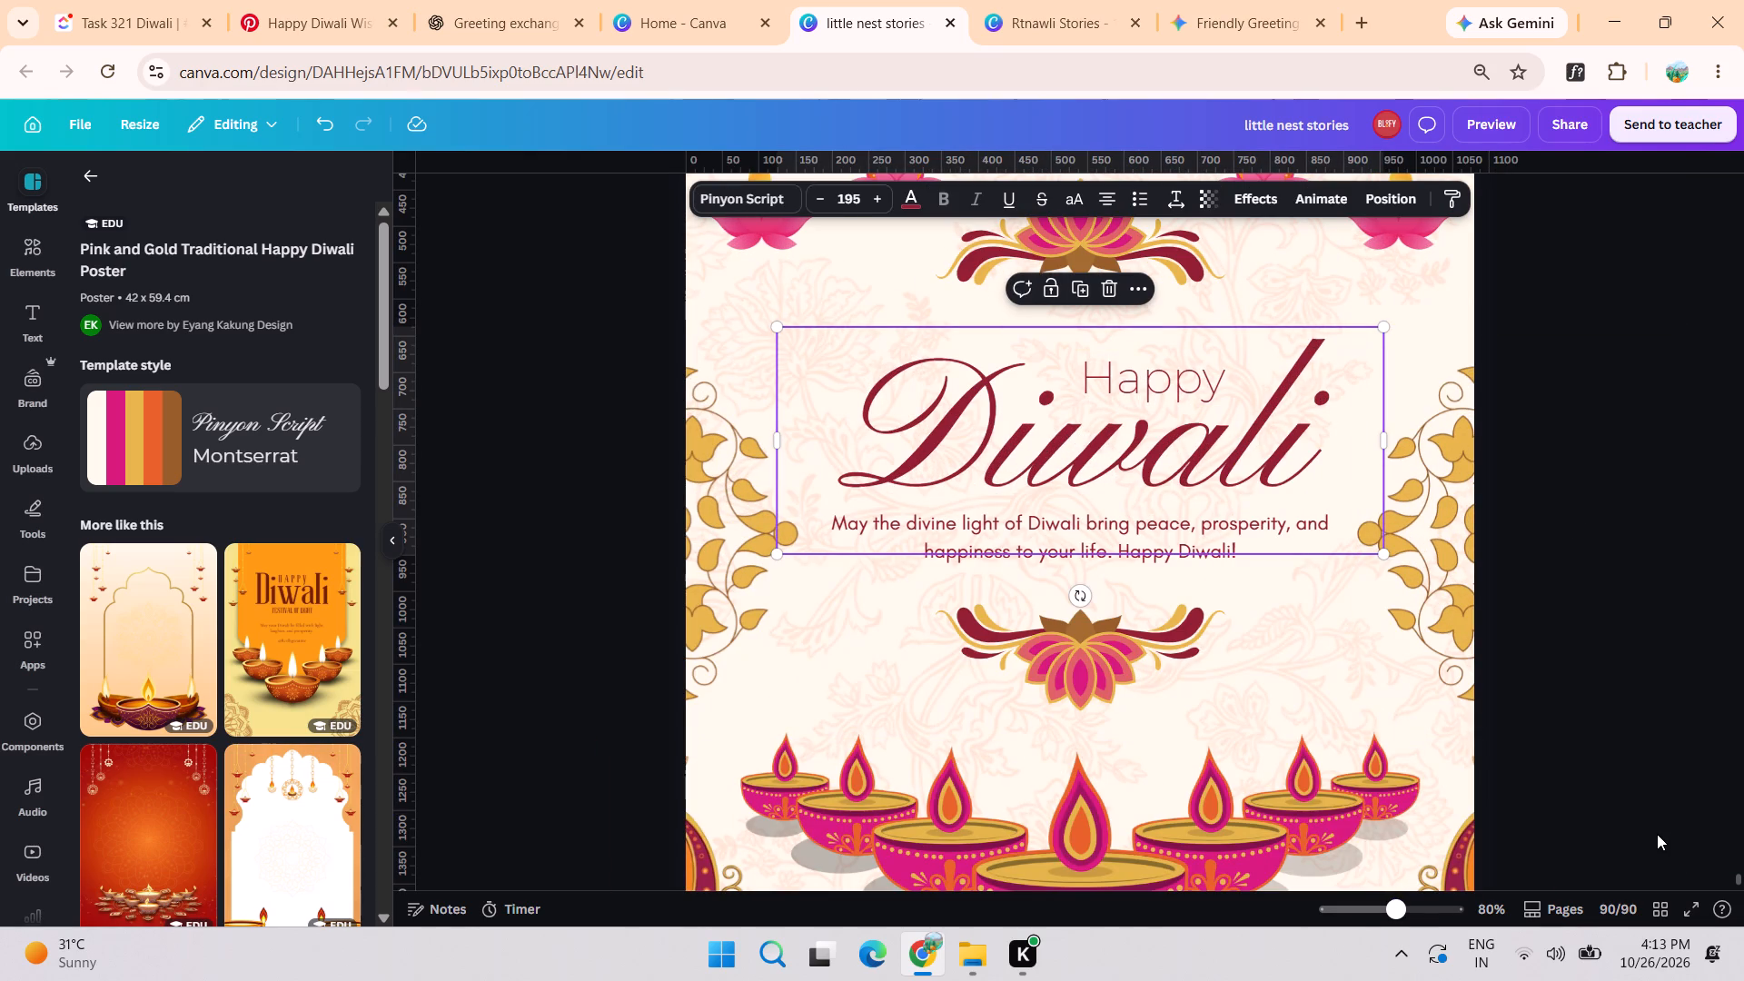
click(1743, 390)
click(1592, 354)
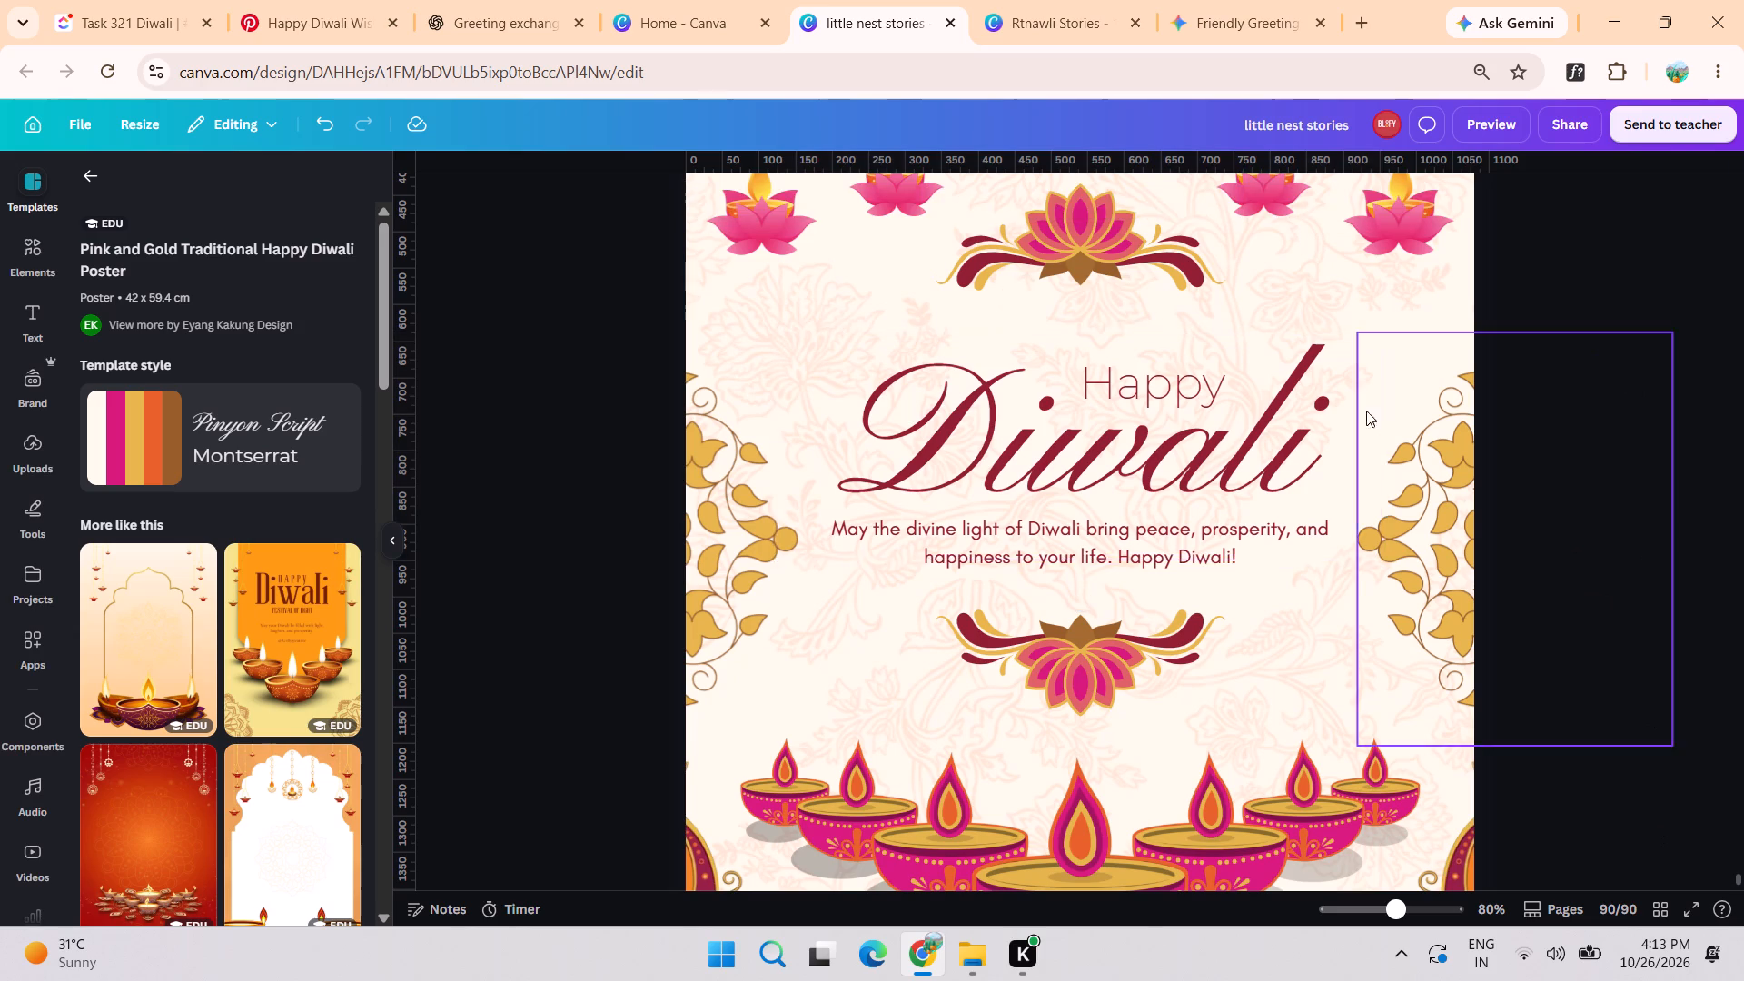
click(1169, 388)
shift+click(1254, 453)
key(ctrl+x)
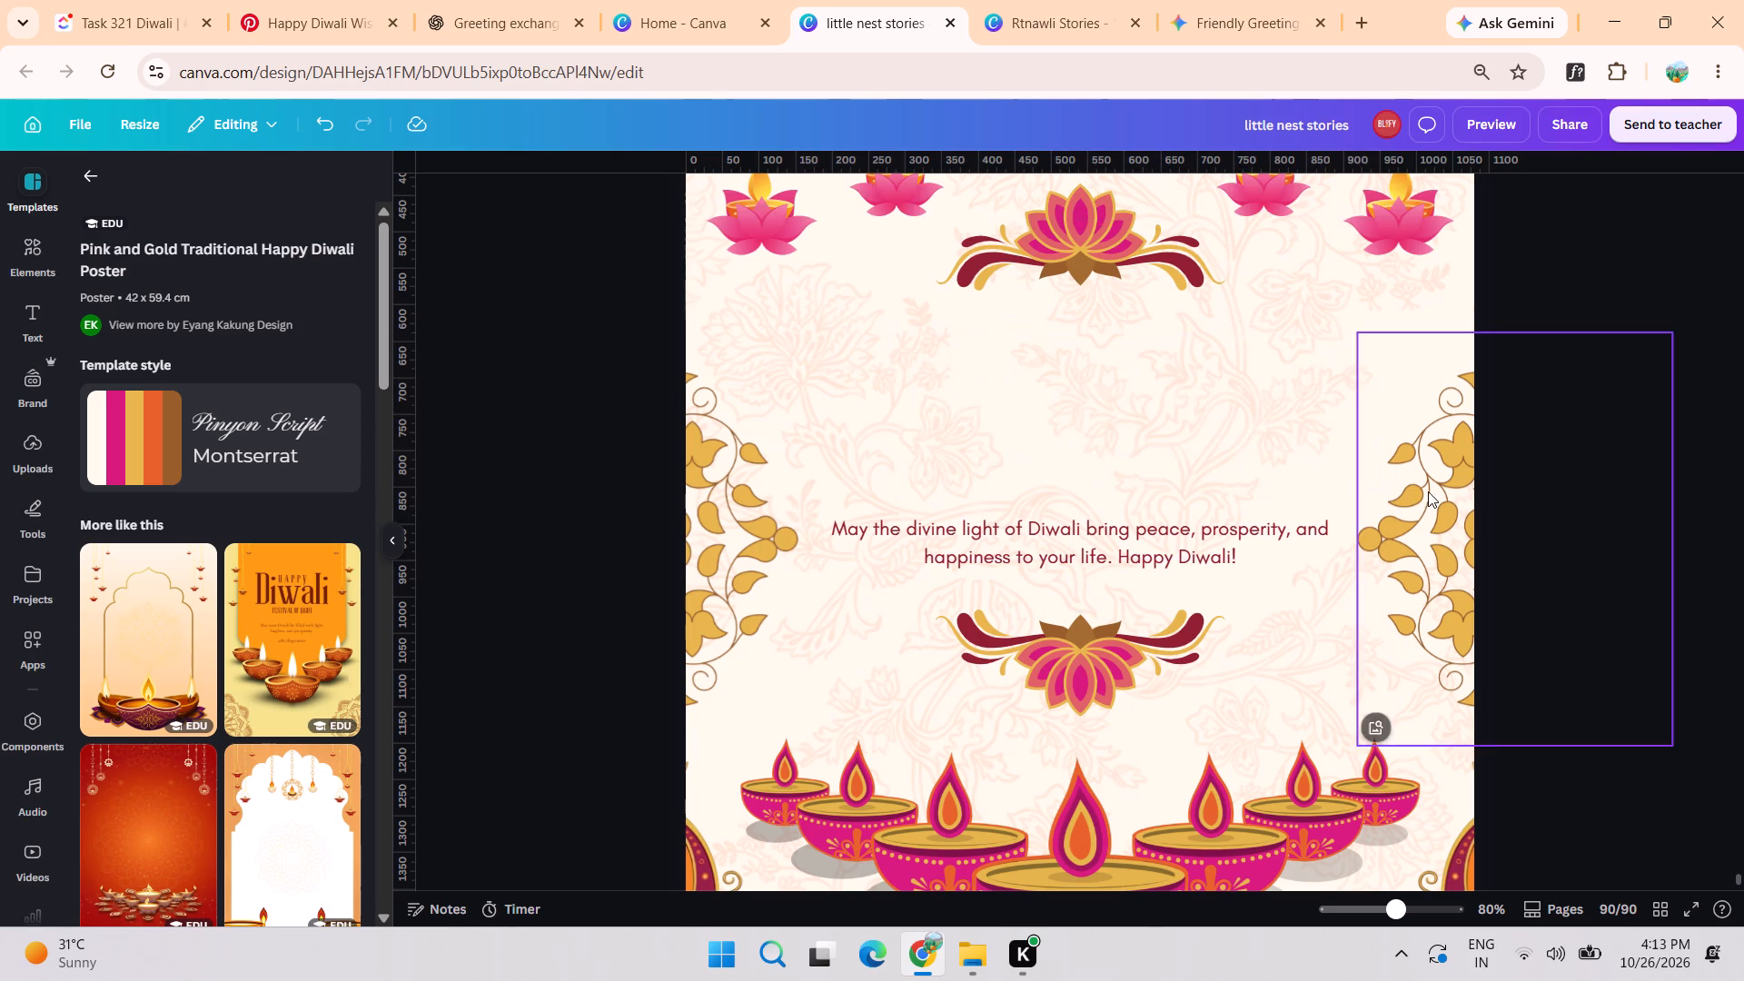
Undo the last edit on page 90 and paste the "Happy" and "Diwali" headings into page 88's sky, scaling "Diwali" to about size 181.
key(ctrl+z)
scroll(1629, 562, up, 20)
scroll(1629, 562, up, 2)
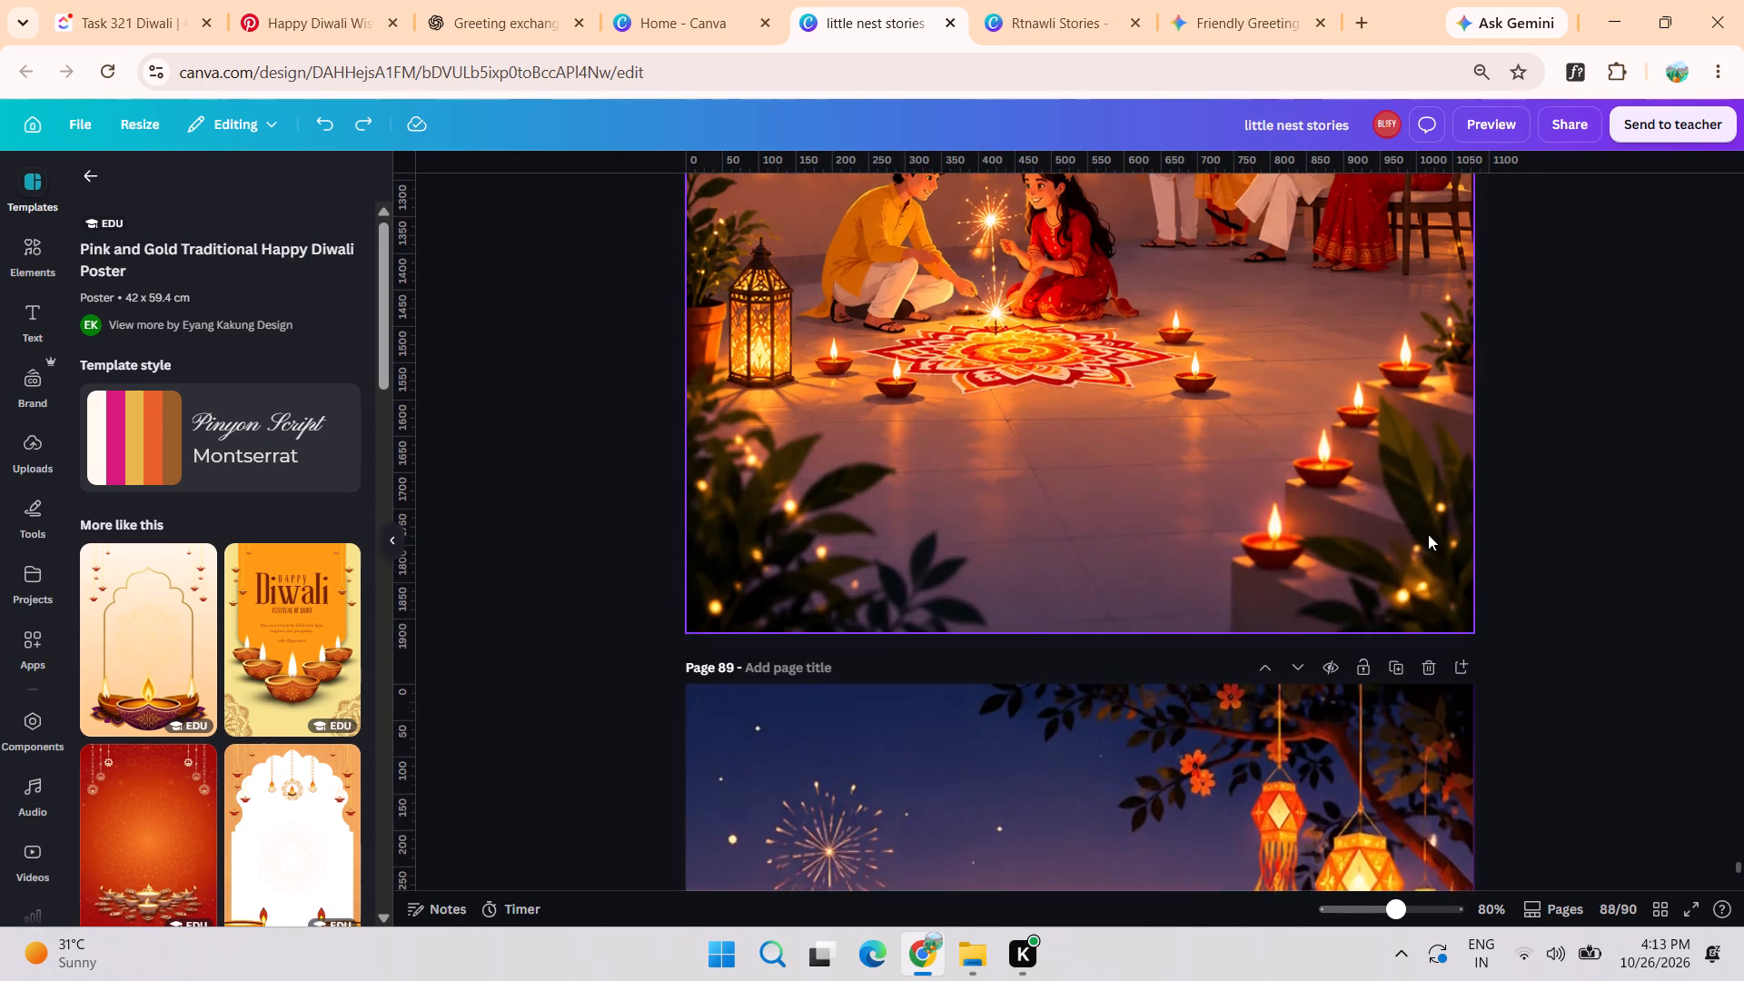
scroll(1189, 472, up, 5)
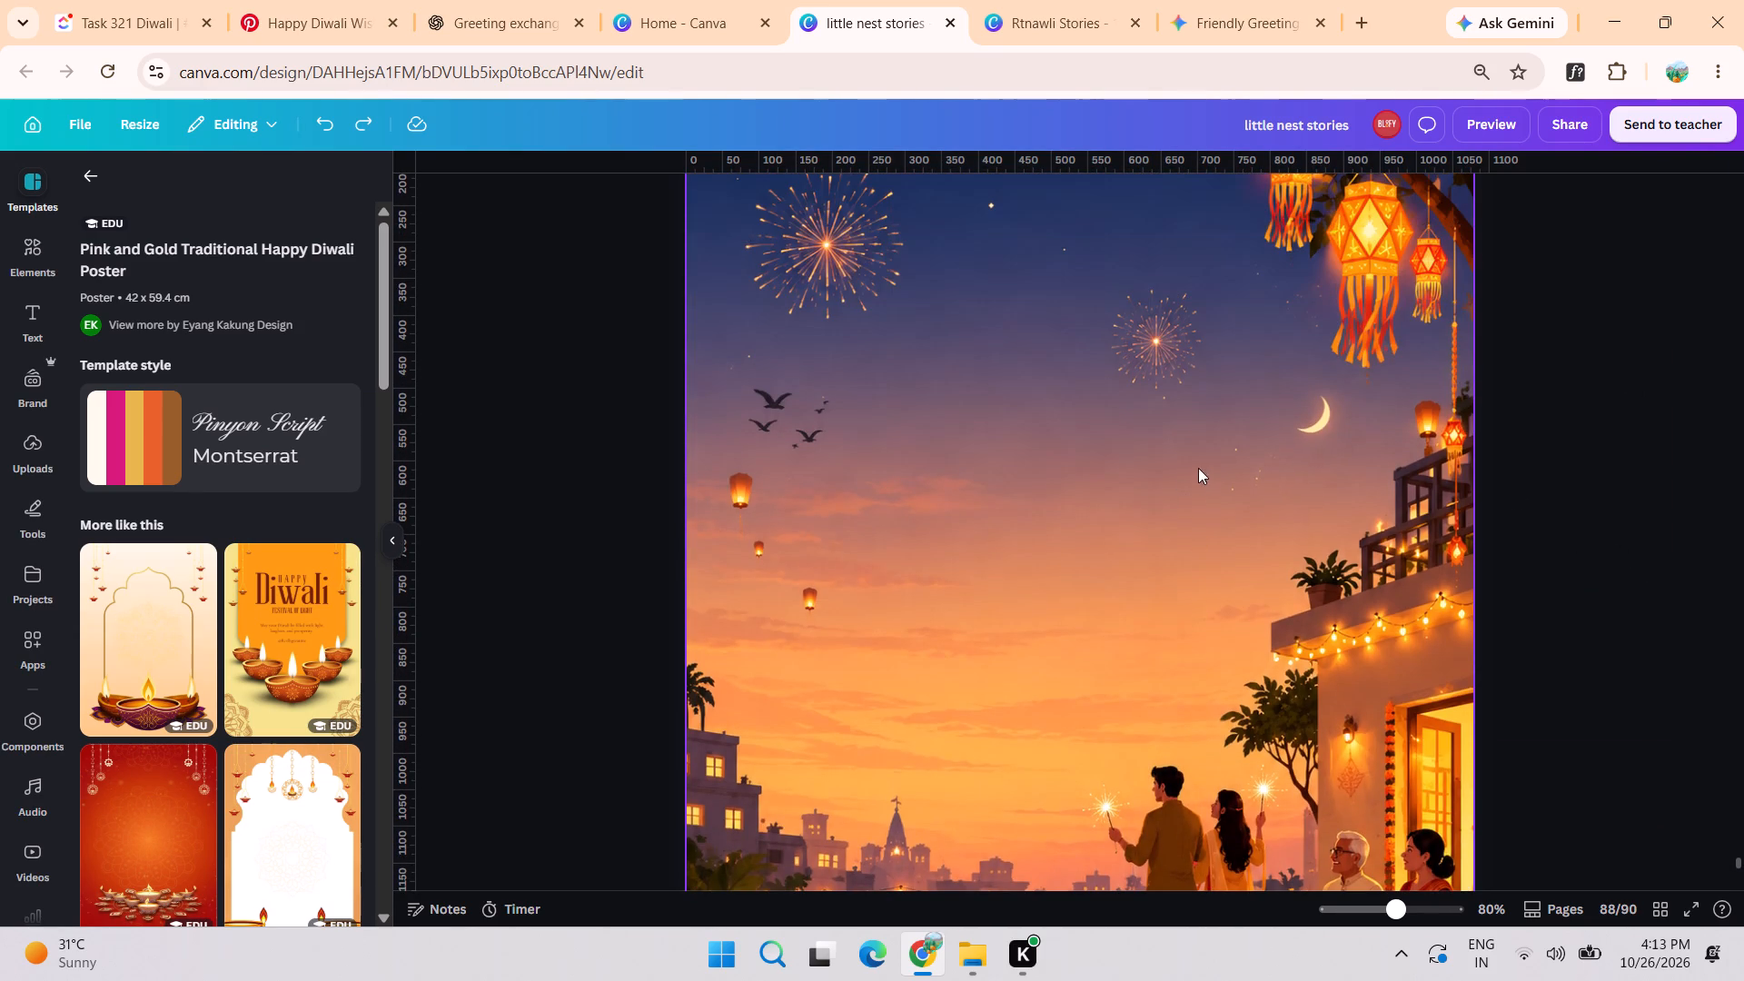
key(ctrl+v)
drag(1210, 623, 1185, 505)
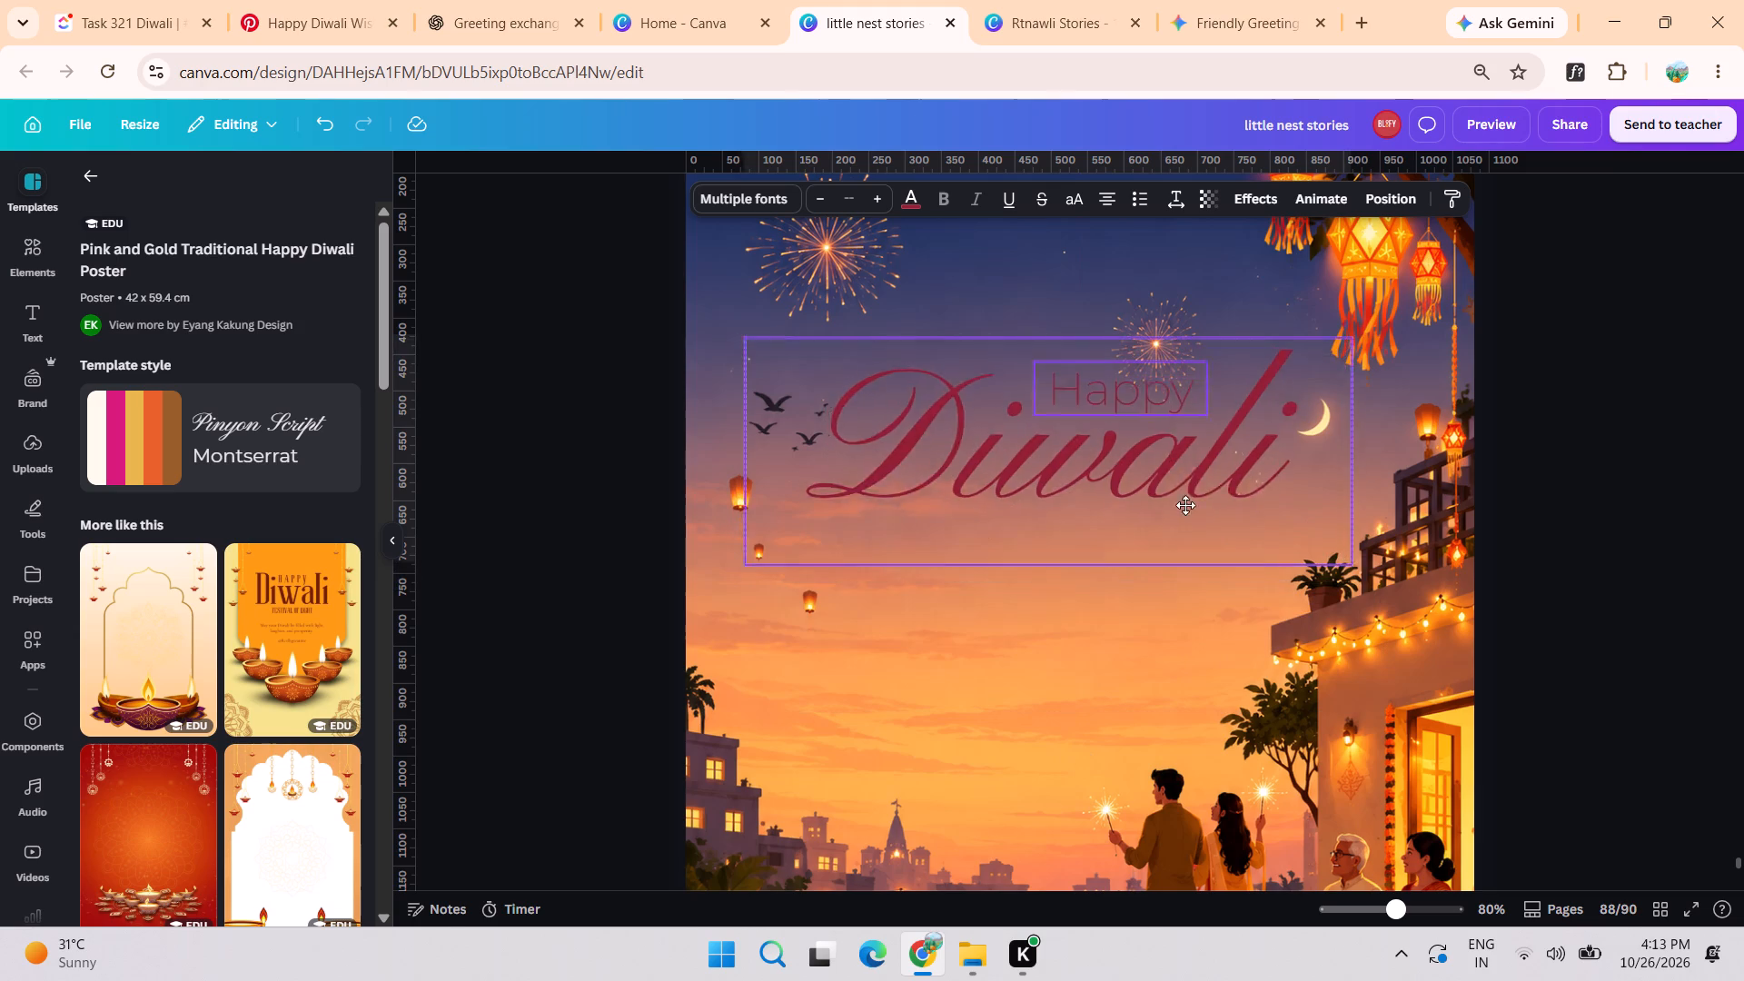
drag(1185, 505, 1182, 546)
drag(1355, 640, 1314, 613)
drag(1137, 550, 1191, 560)
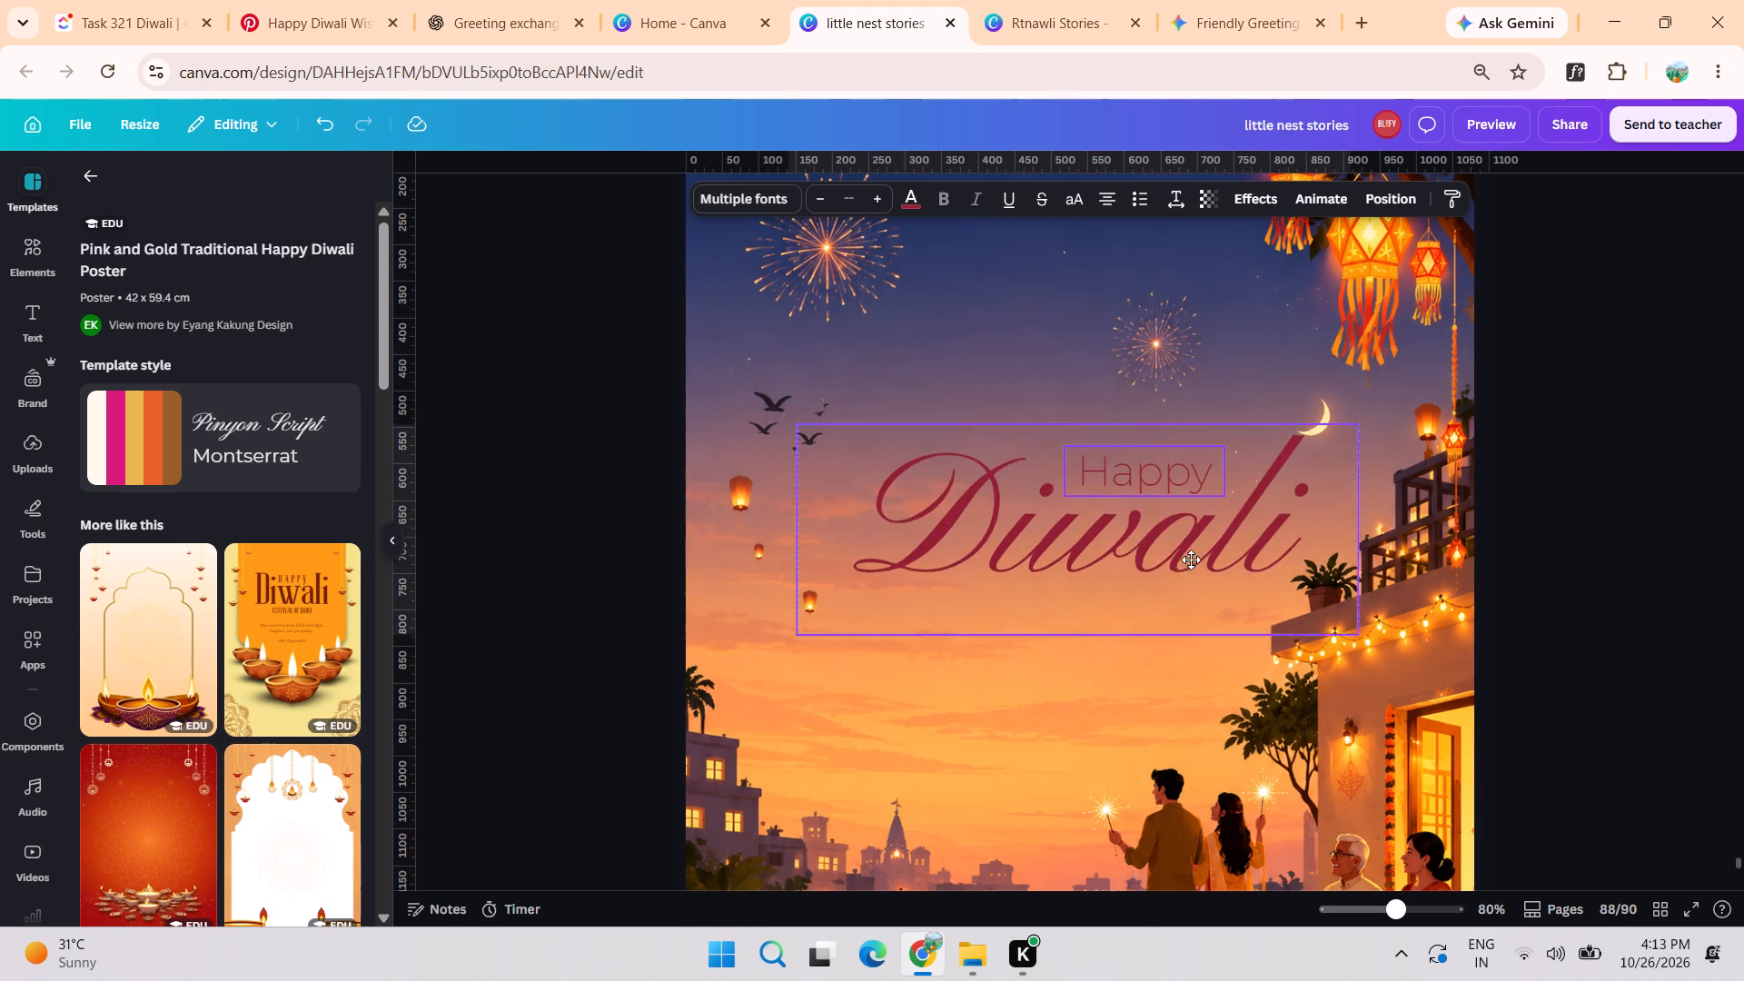
drag(1191, 560, 1159, 563)
click(1717, 616)
click(1709, 621)
Recolour the "Diwali" script lettering on page 88 to bright yellow #FFEF20.
click(1112, 469)
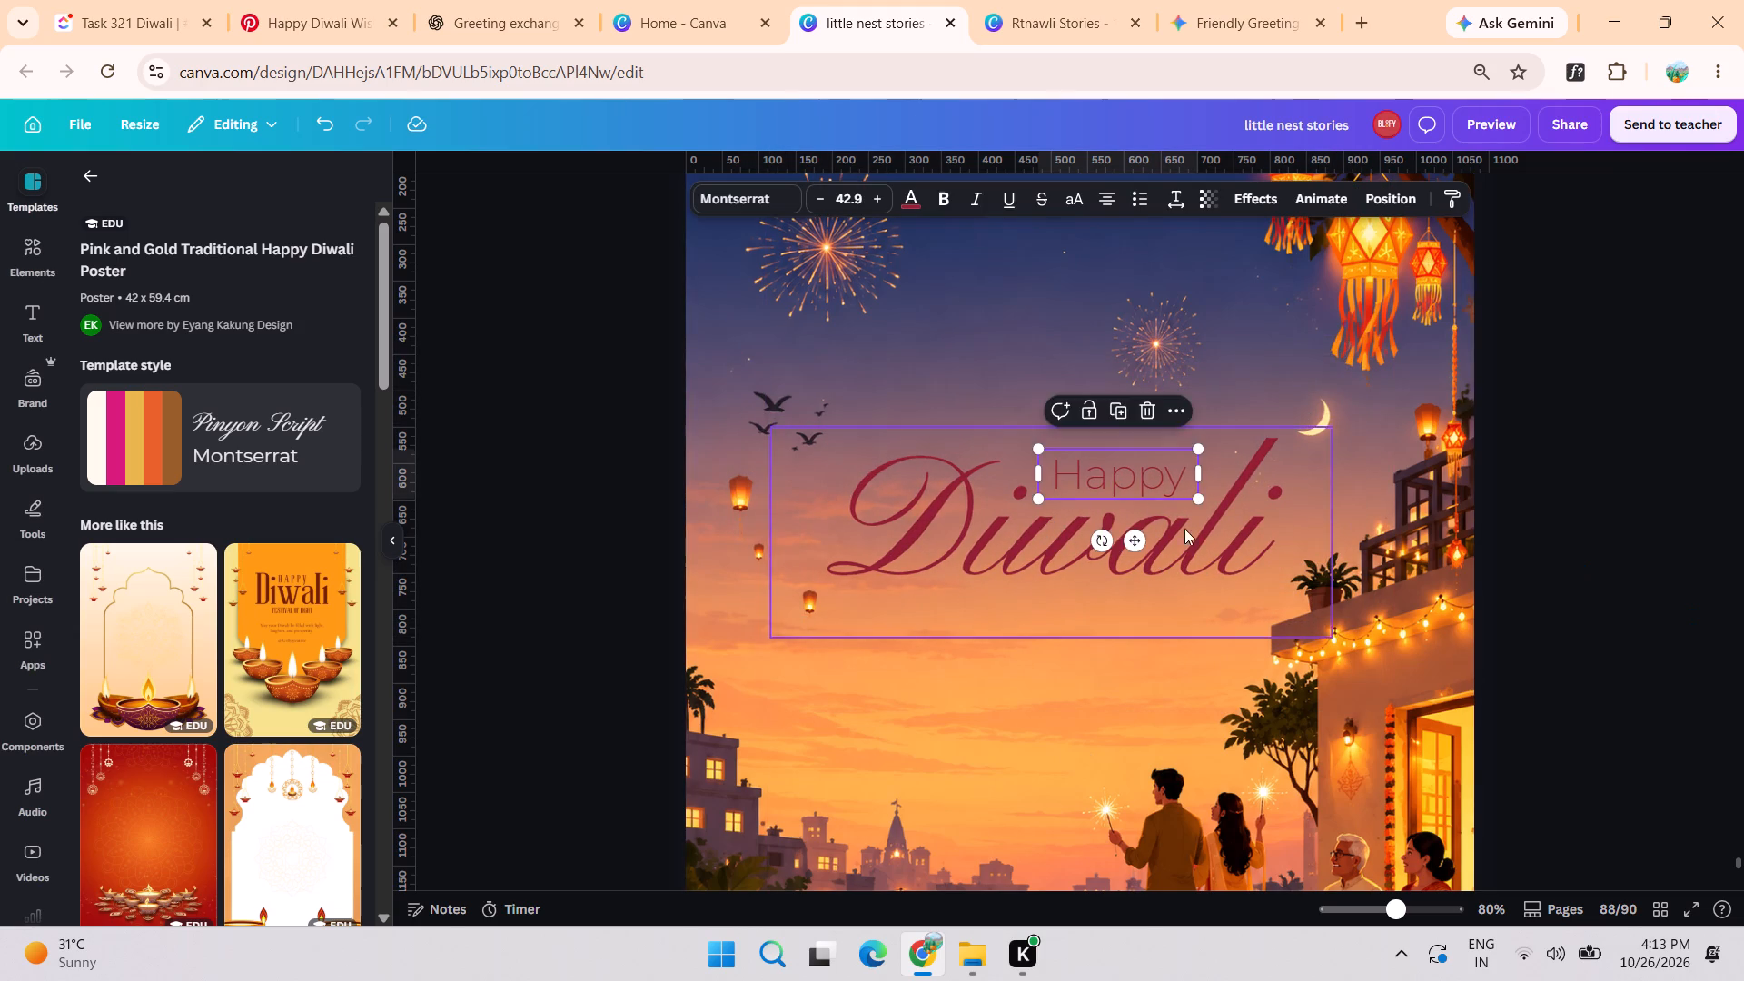
click(1209, 534)
click(911, 204)
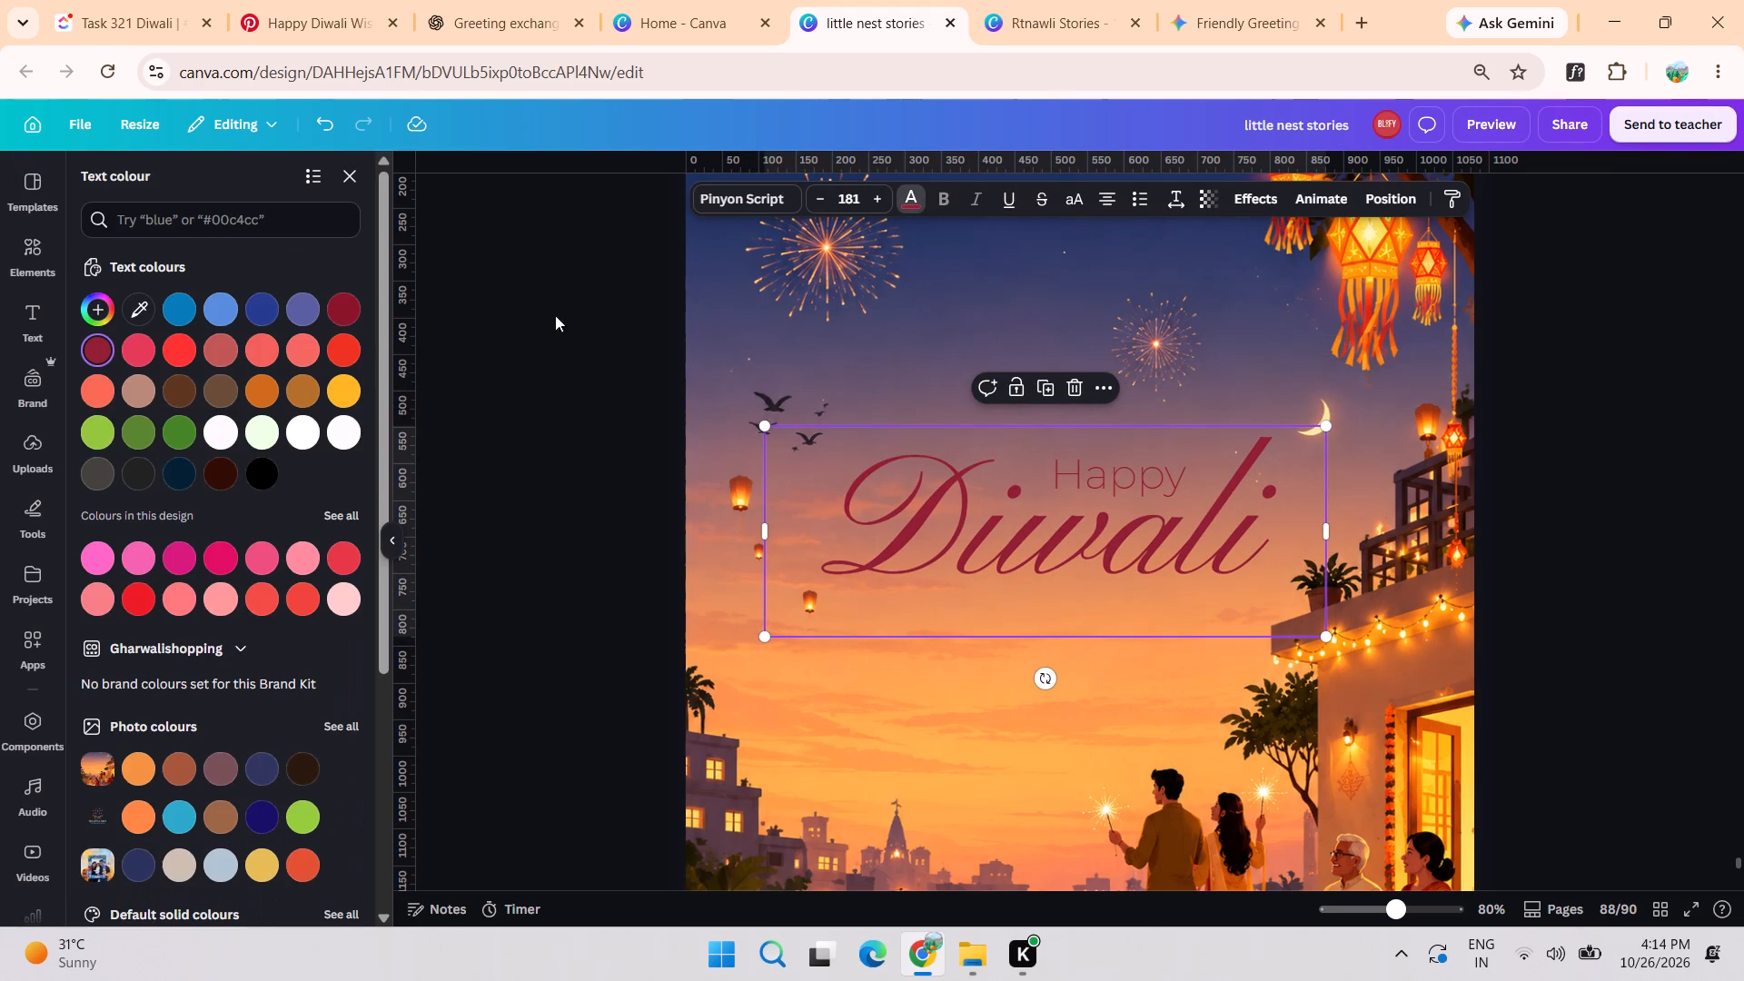
double_click(335, 389)
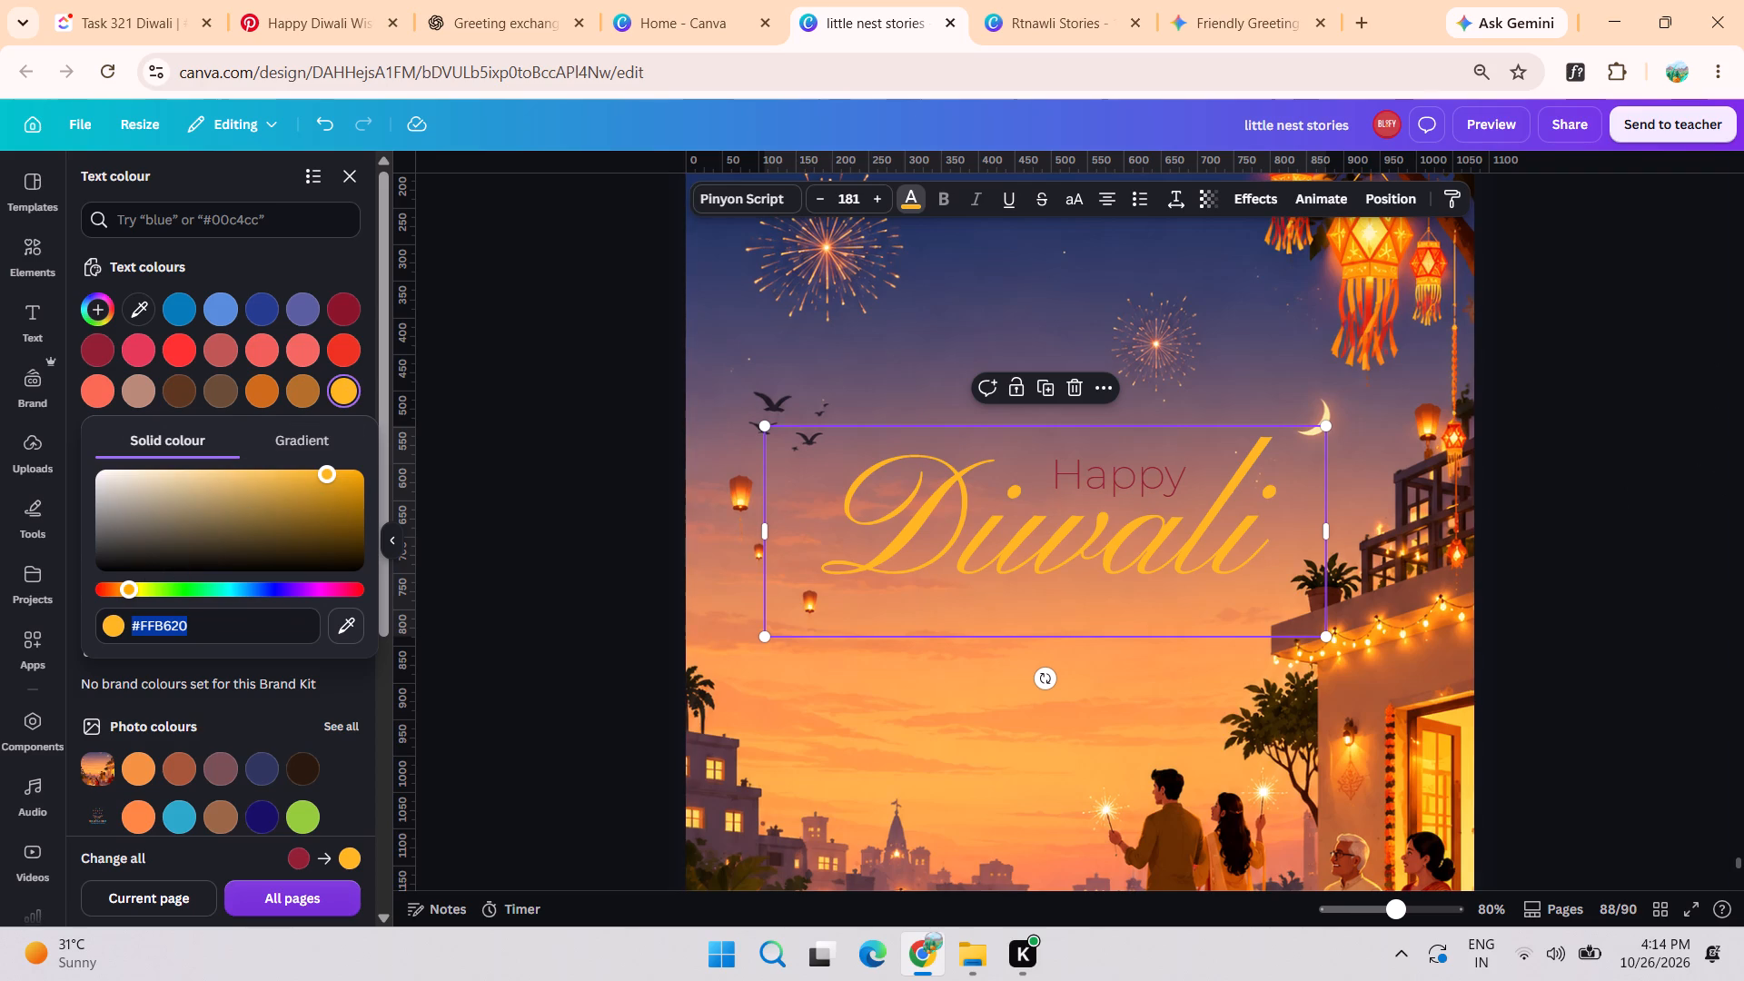
drag(134, 595, 144, 598)
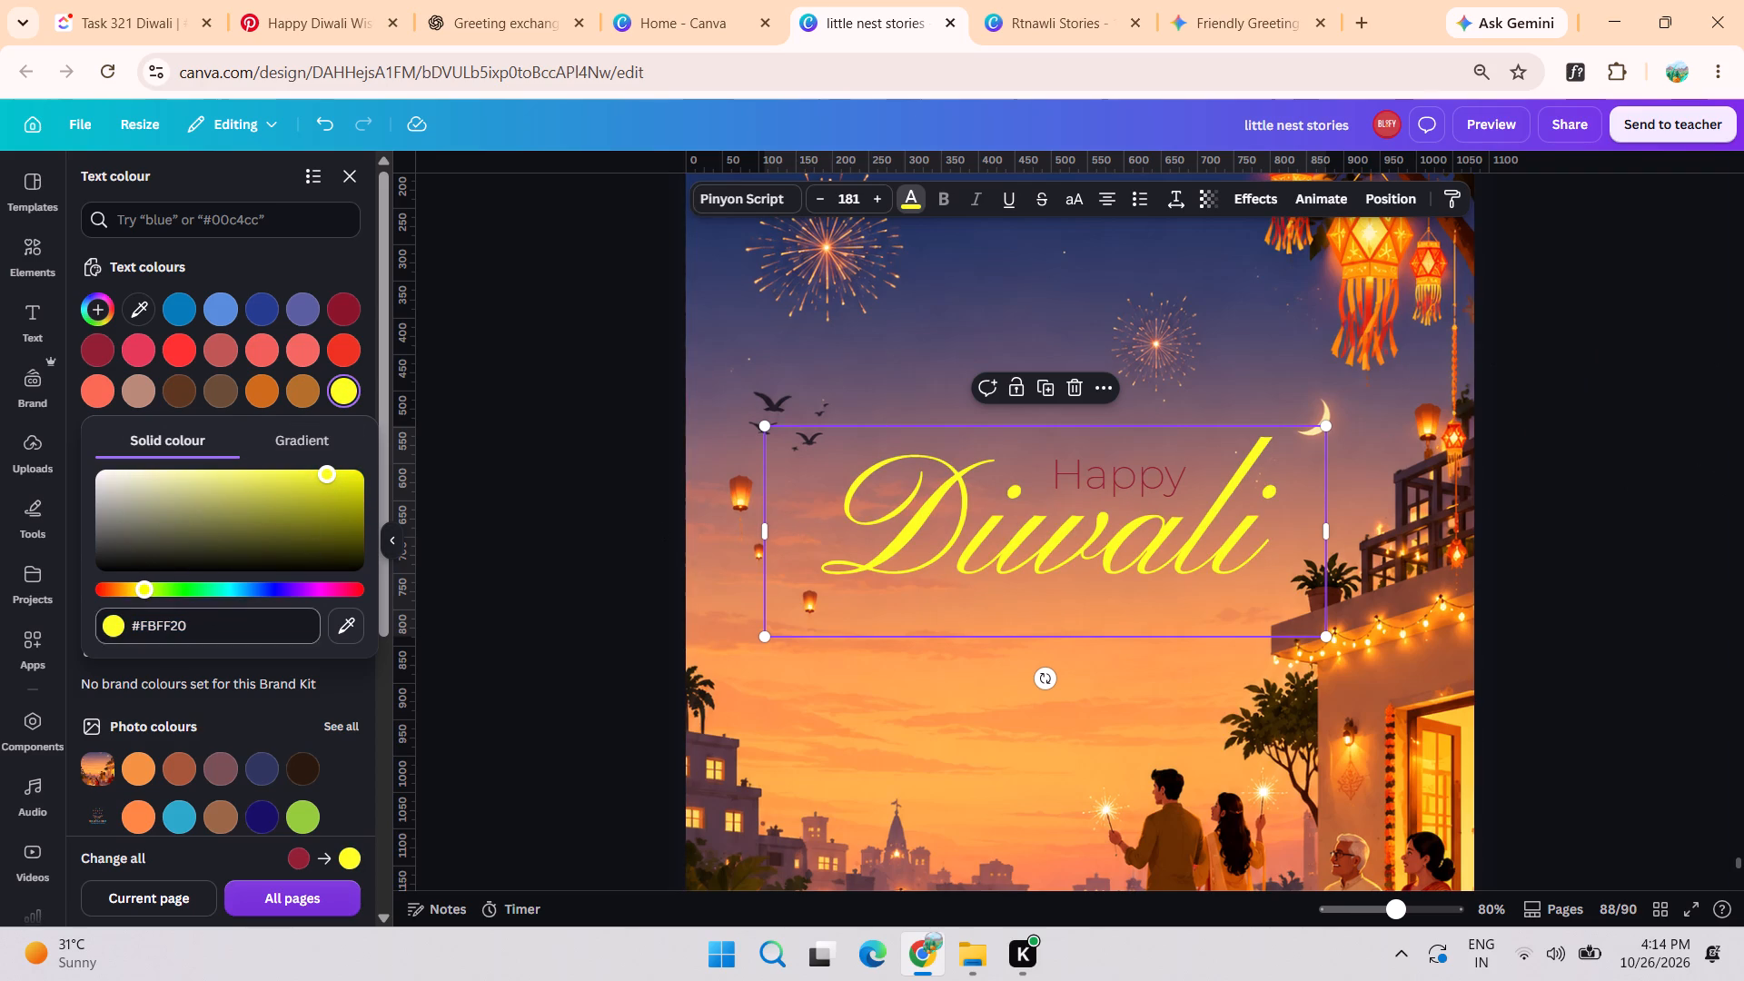
click(146, 599)
click(142, 593)
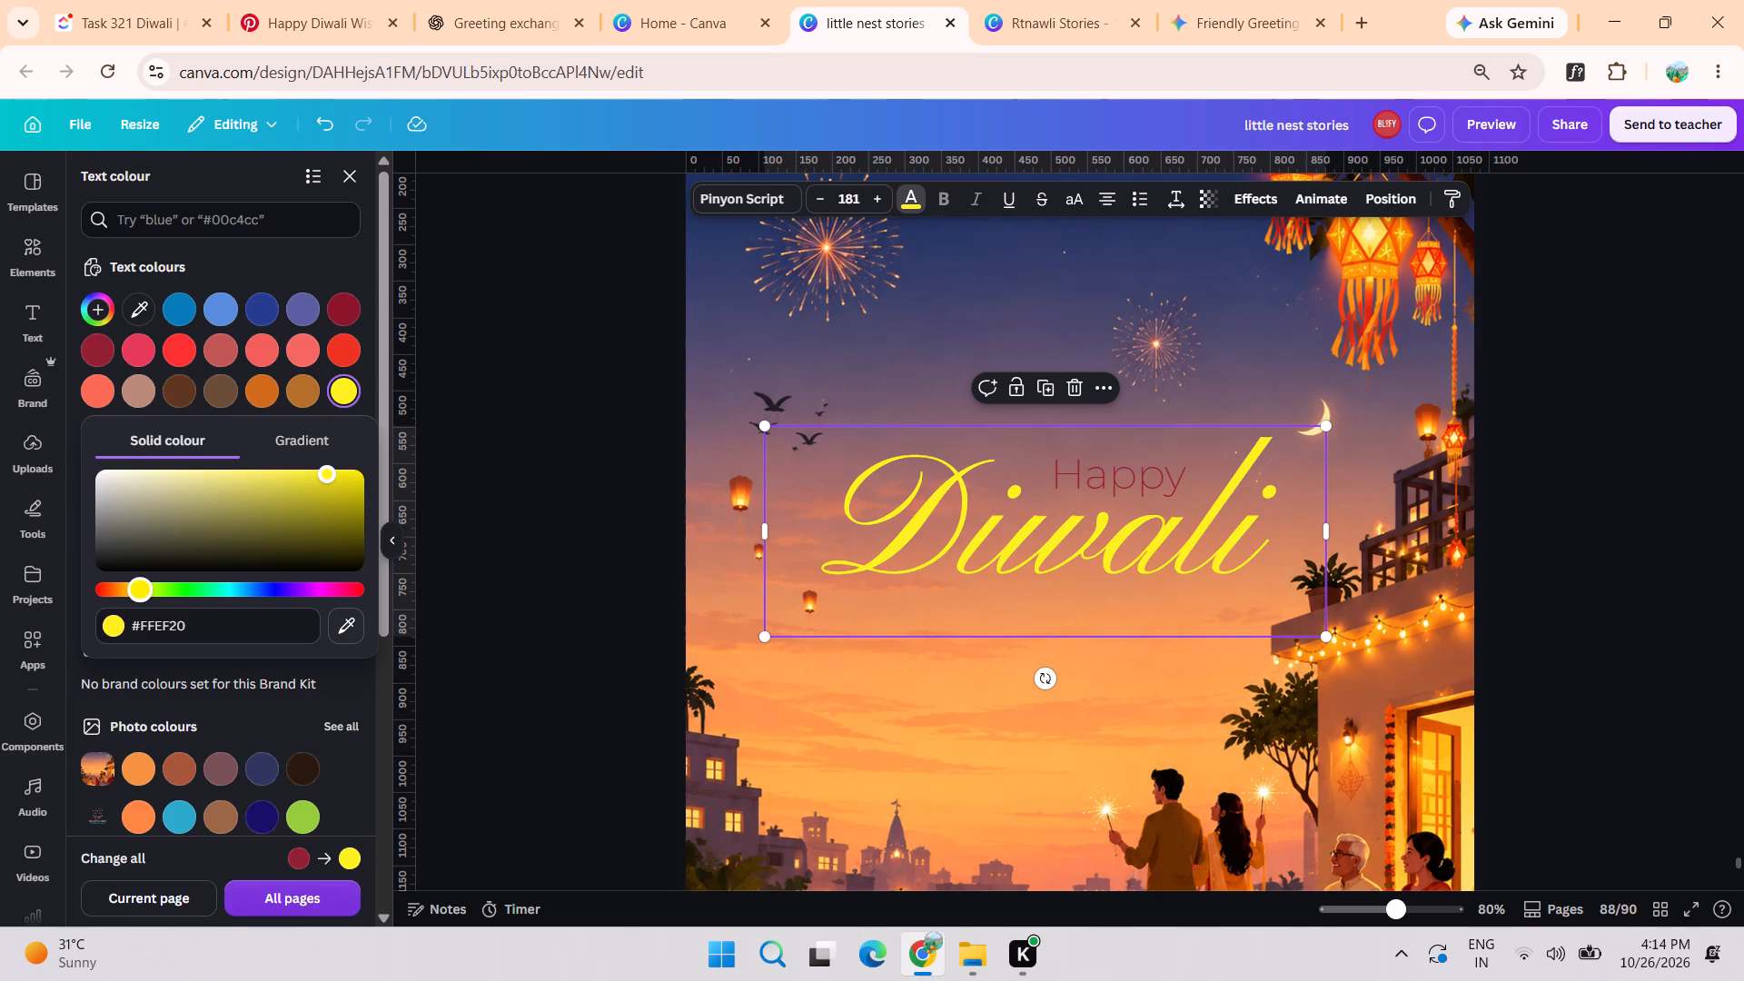
click(1705, 467)
click(1682, 548)
click(1613, 579)
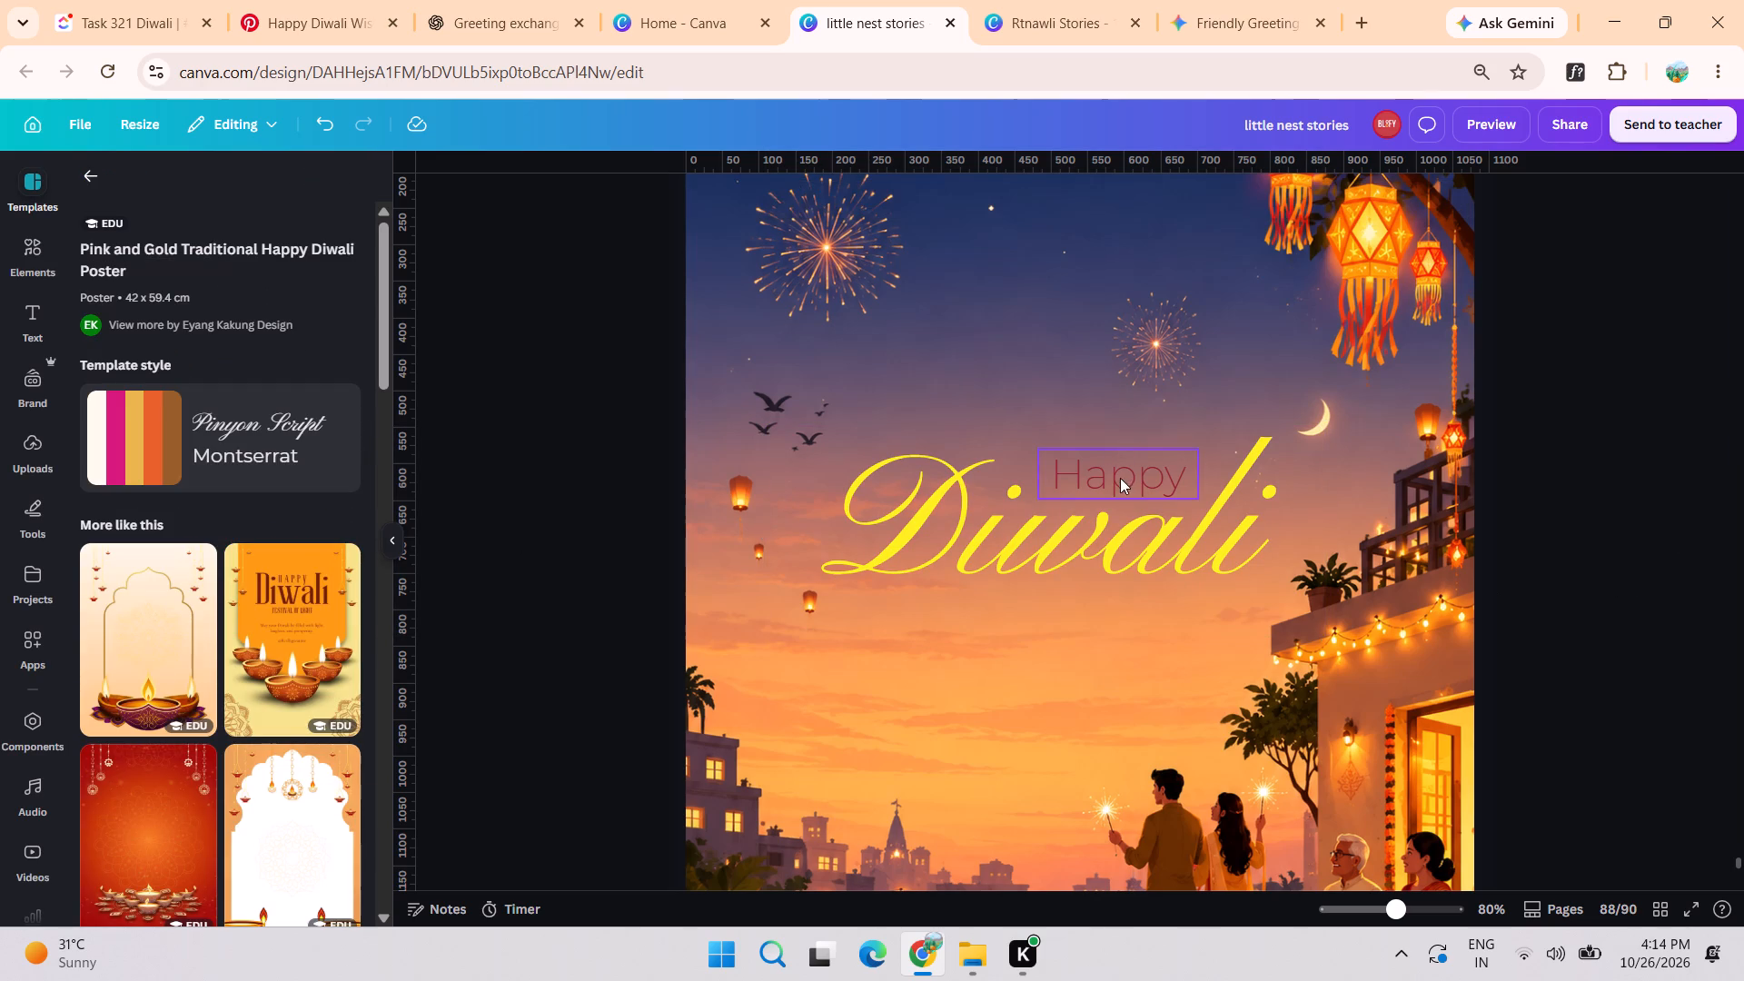
Recolour the "Happy" text above the "Diwali" lettering to white.
click(1120, 478)
click(910, 204)
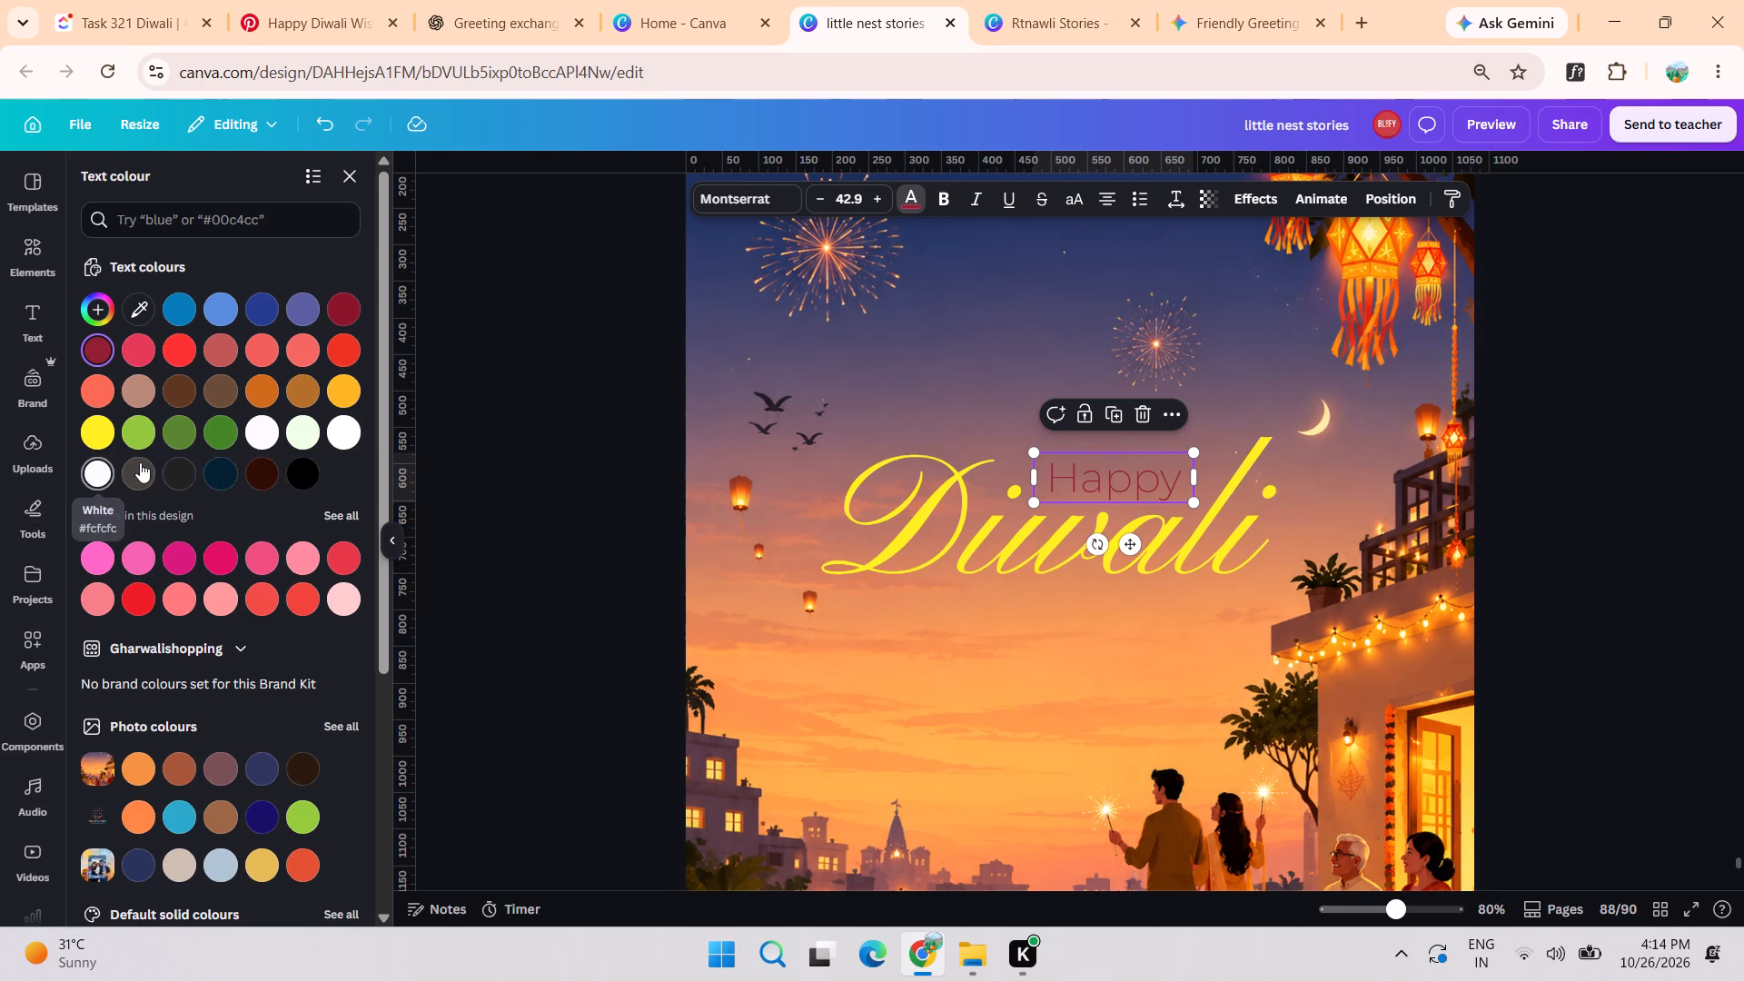
click(337, 434)
click(1591, 516)
click(1573, 541)
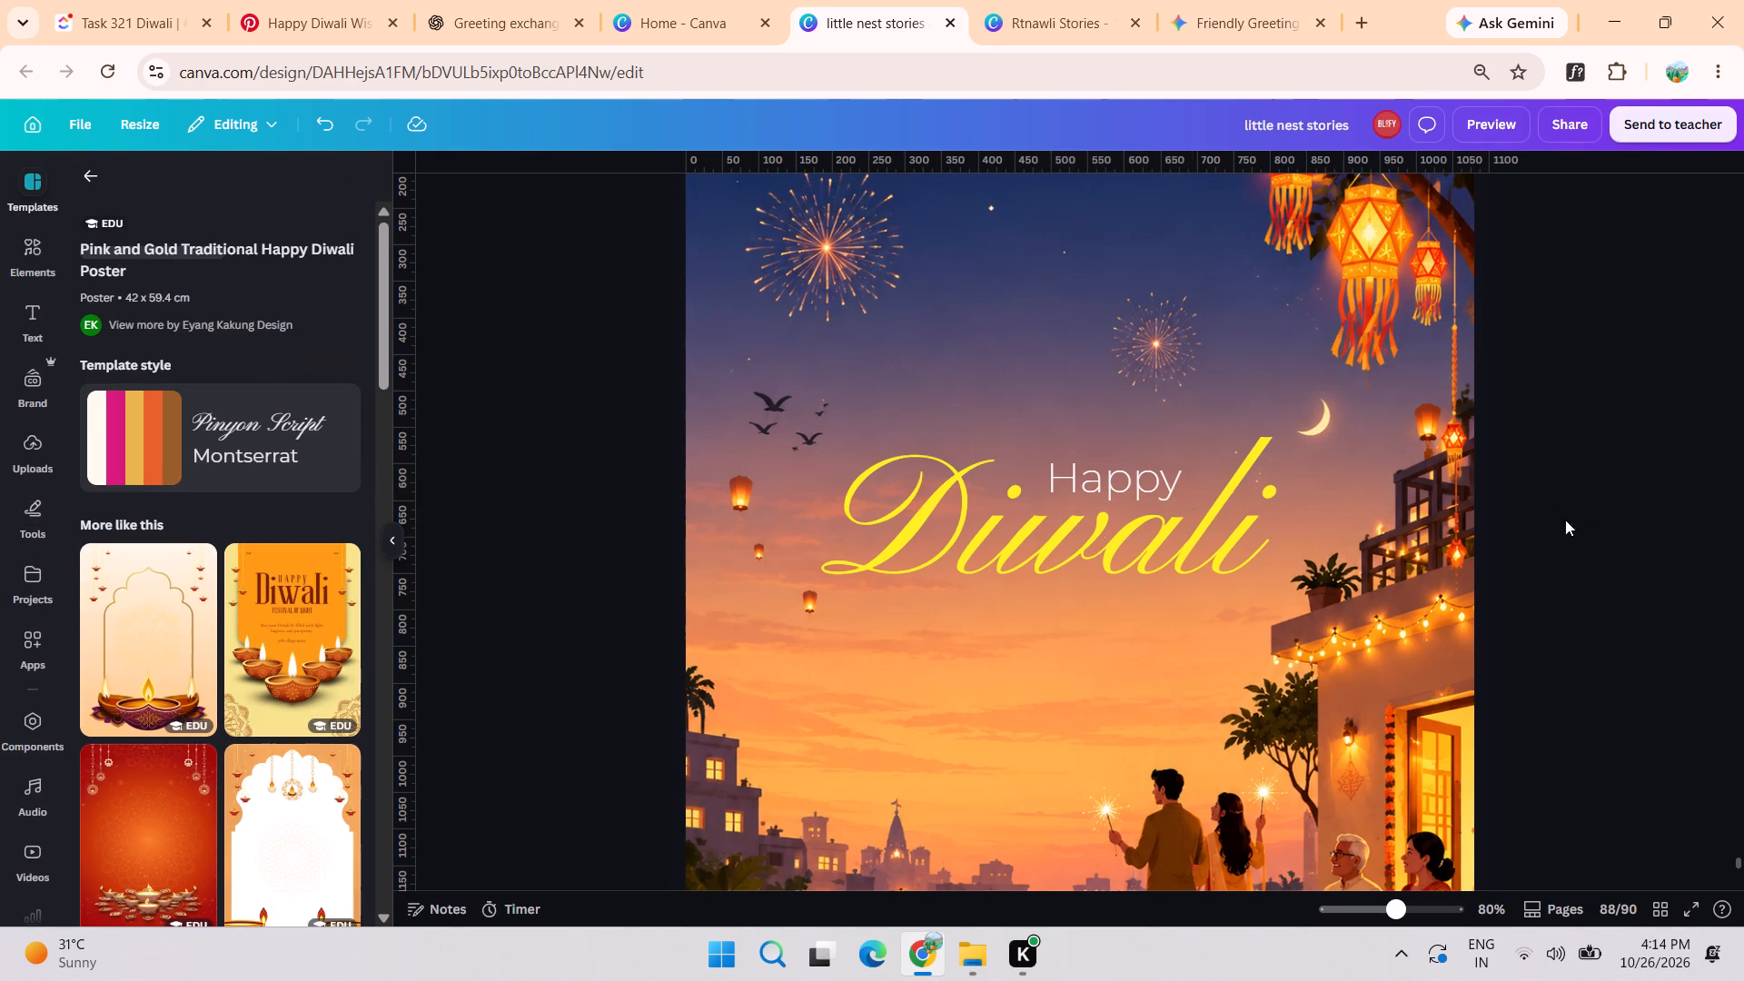
Duplicate the white "Happy" text, place the copy below the start of "Diwali", and shrink it to about size 22.
scroll(1543, 500, down, 2)
right_drag(1085, 259, 1087, 269)
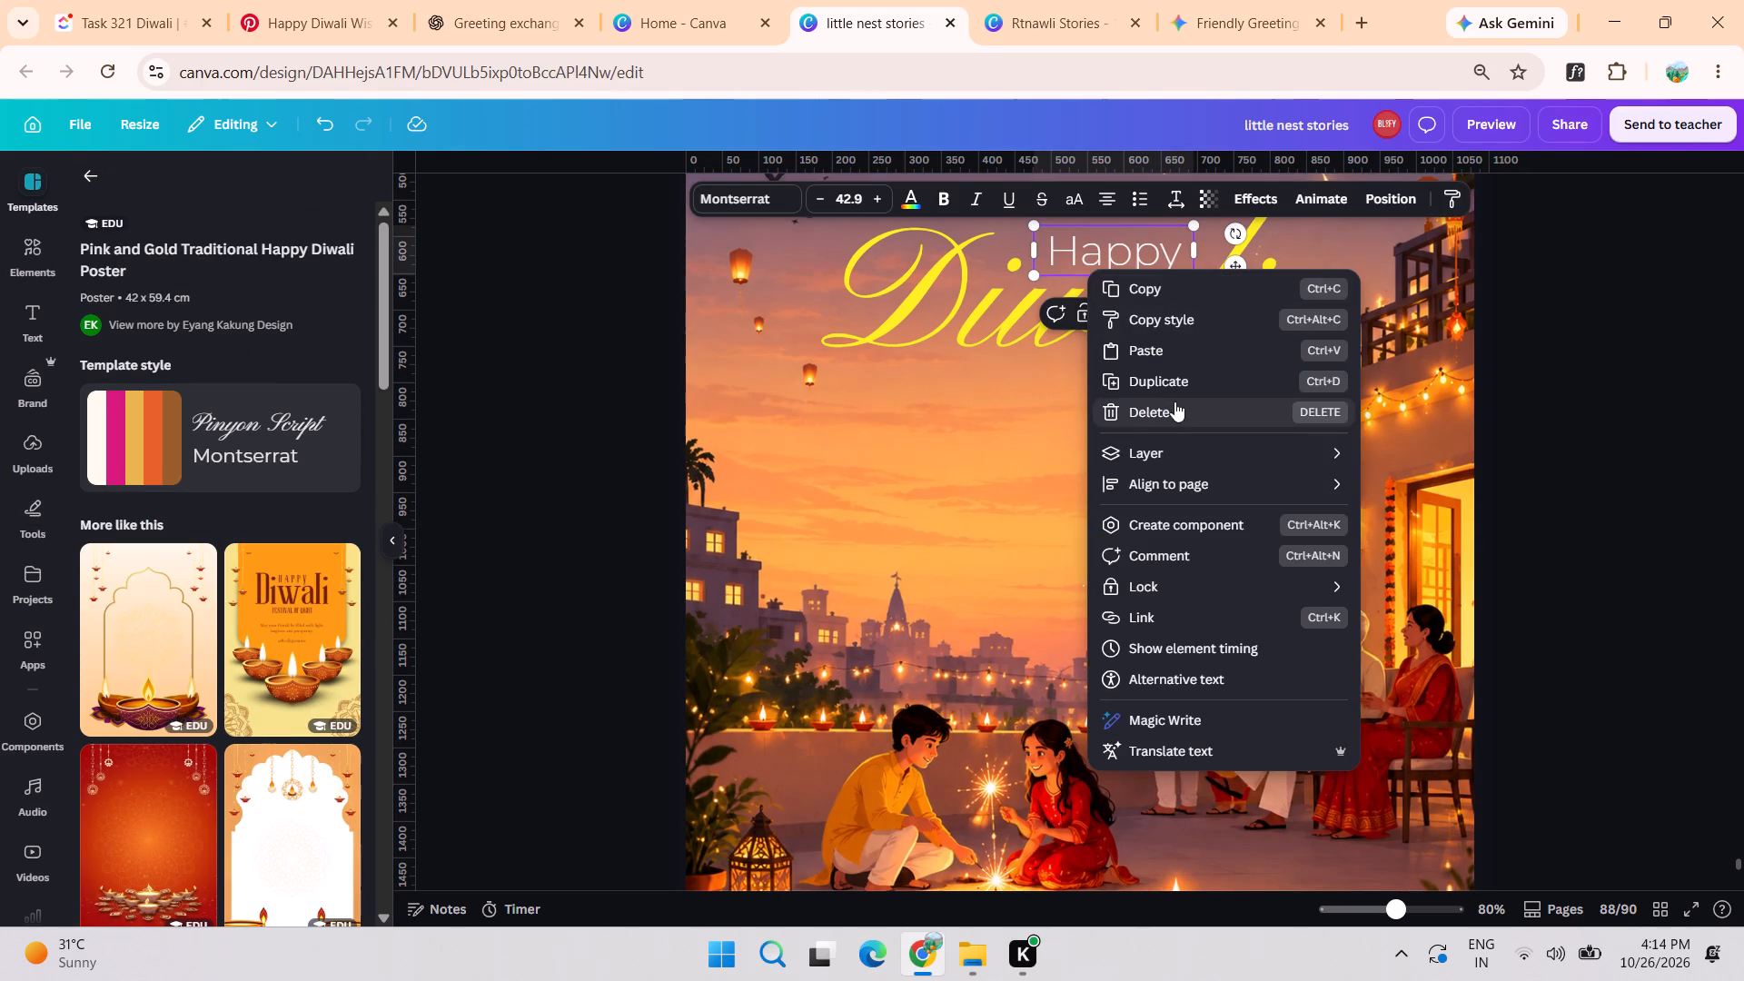
click(1172, 392)
drag(1129, 263, 922, 398)
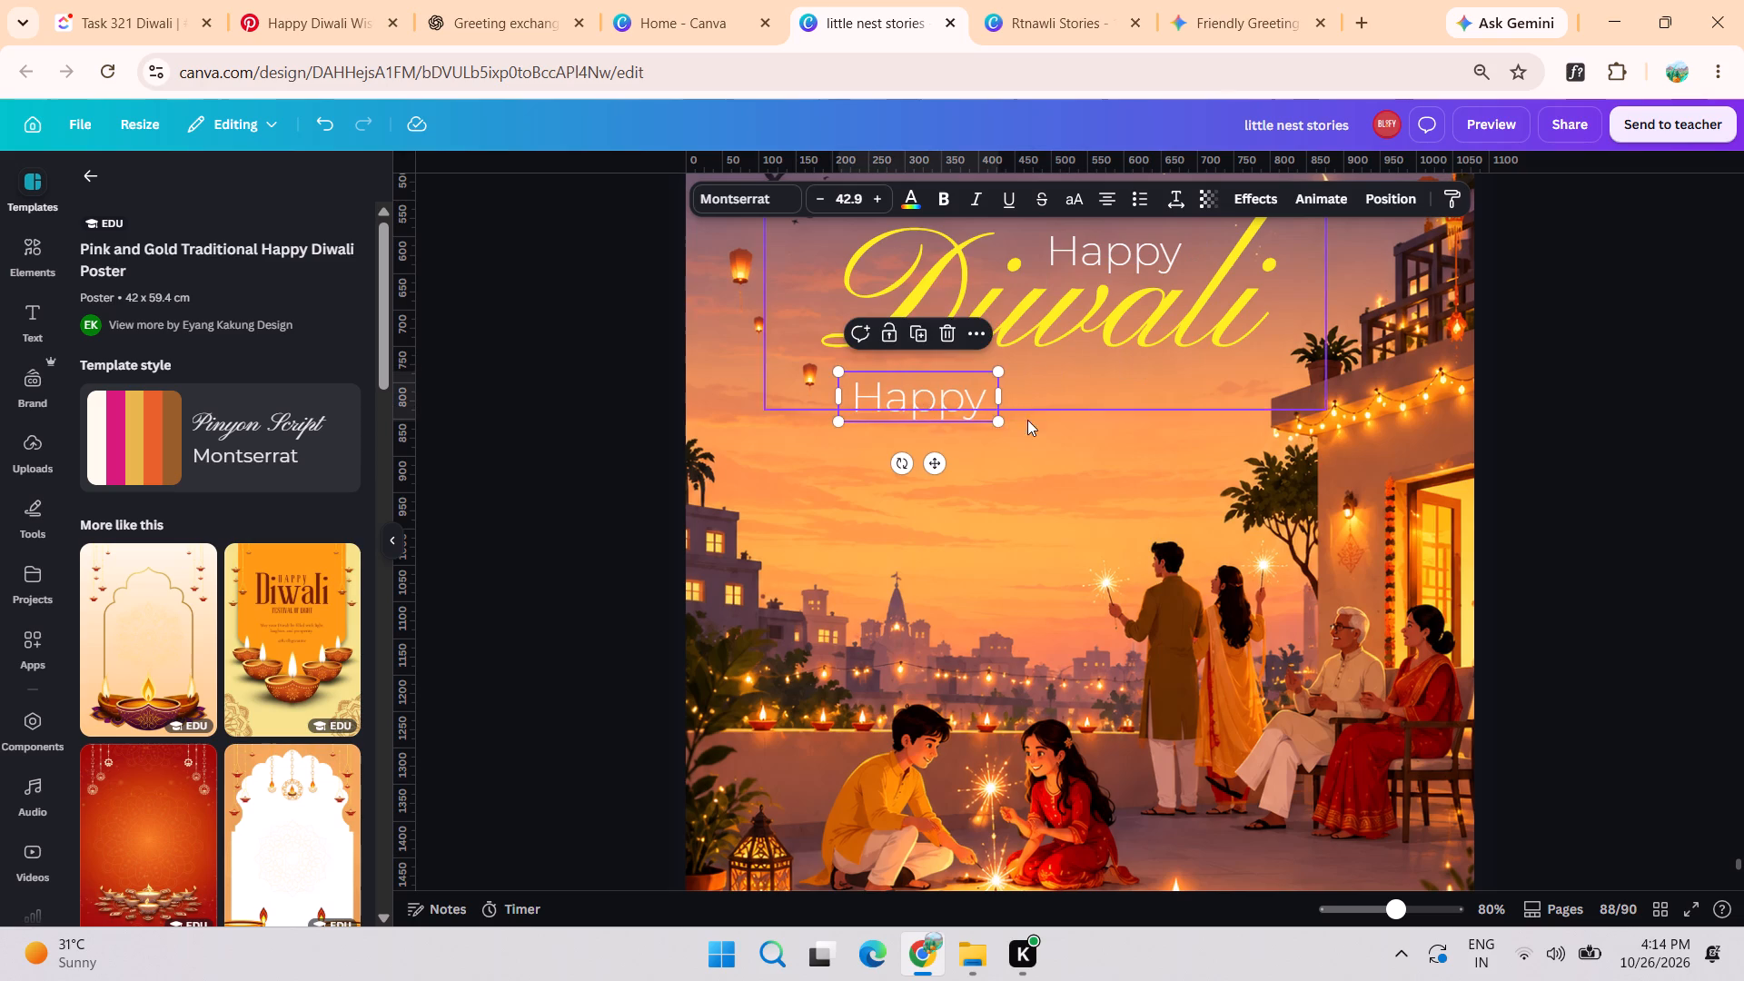
drag(999, 425, 920, 406)
drag(1736, 561, 1727, 561)
click(1612, 590)
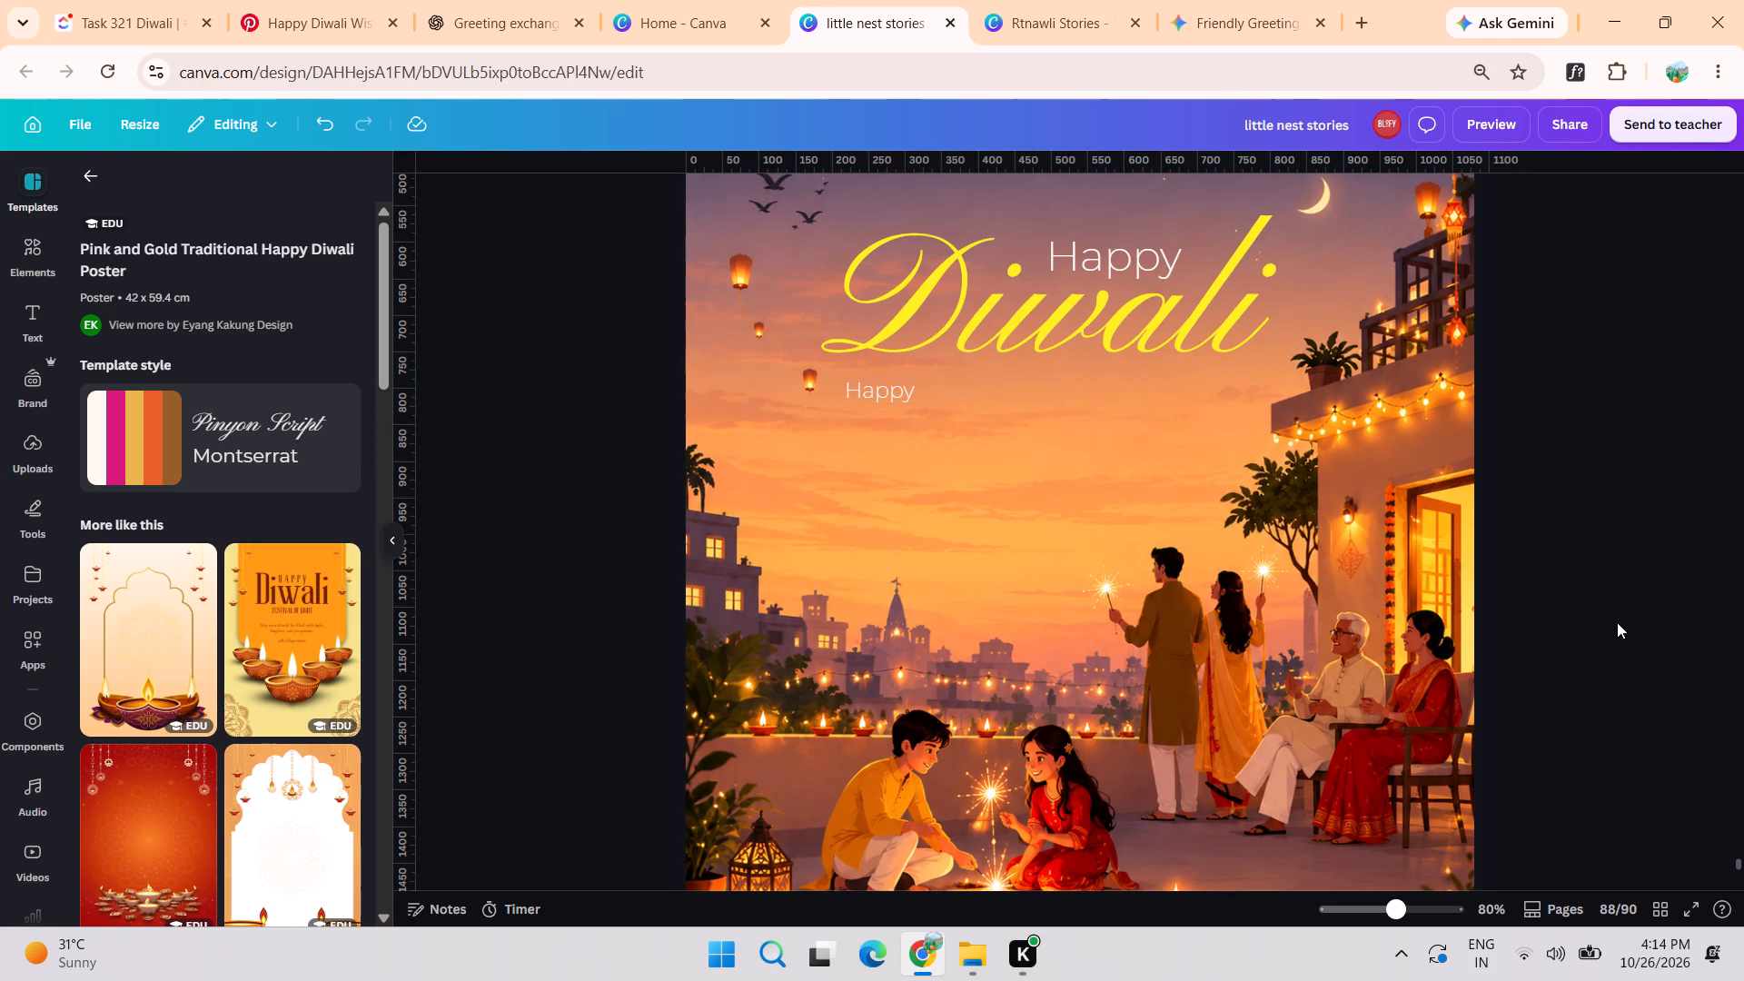
scroll(1614, 601, up, 1)
scroll(1486, 531, up, 1)
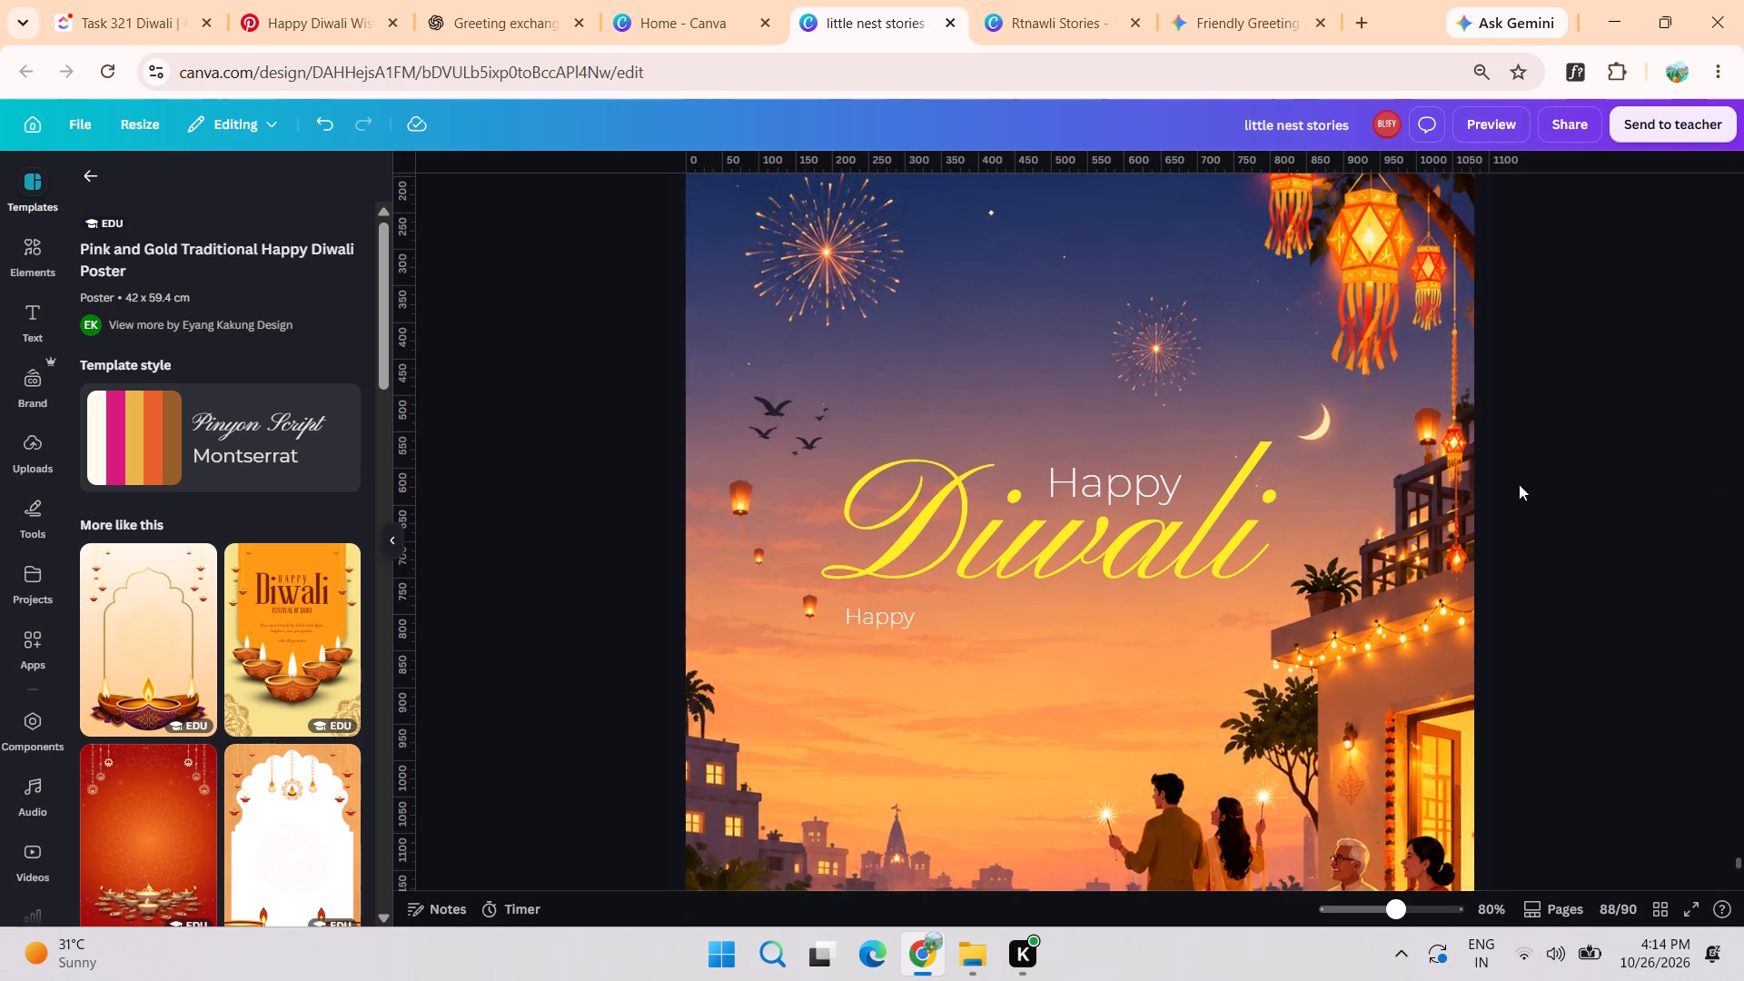
scroll(1519, 483, down, 1)
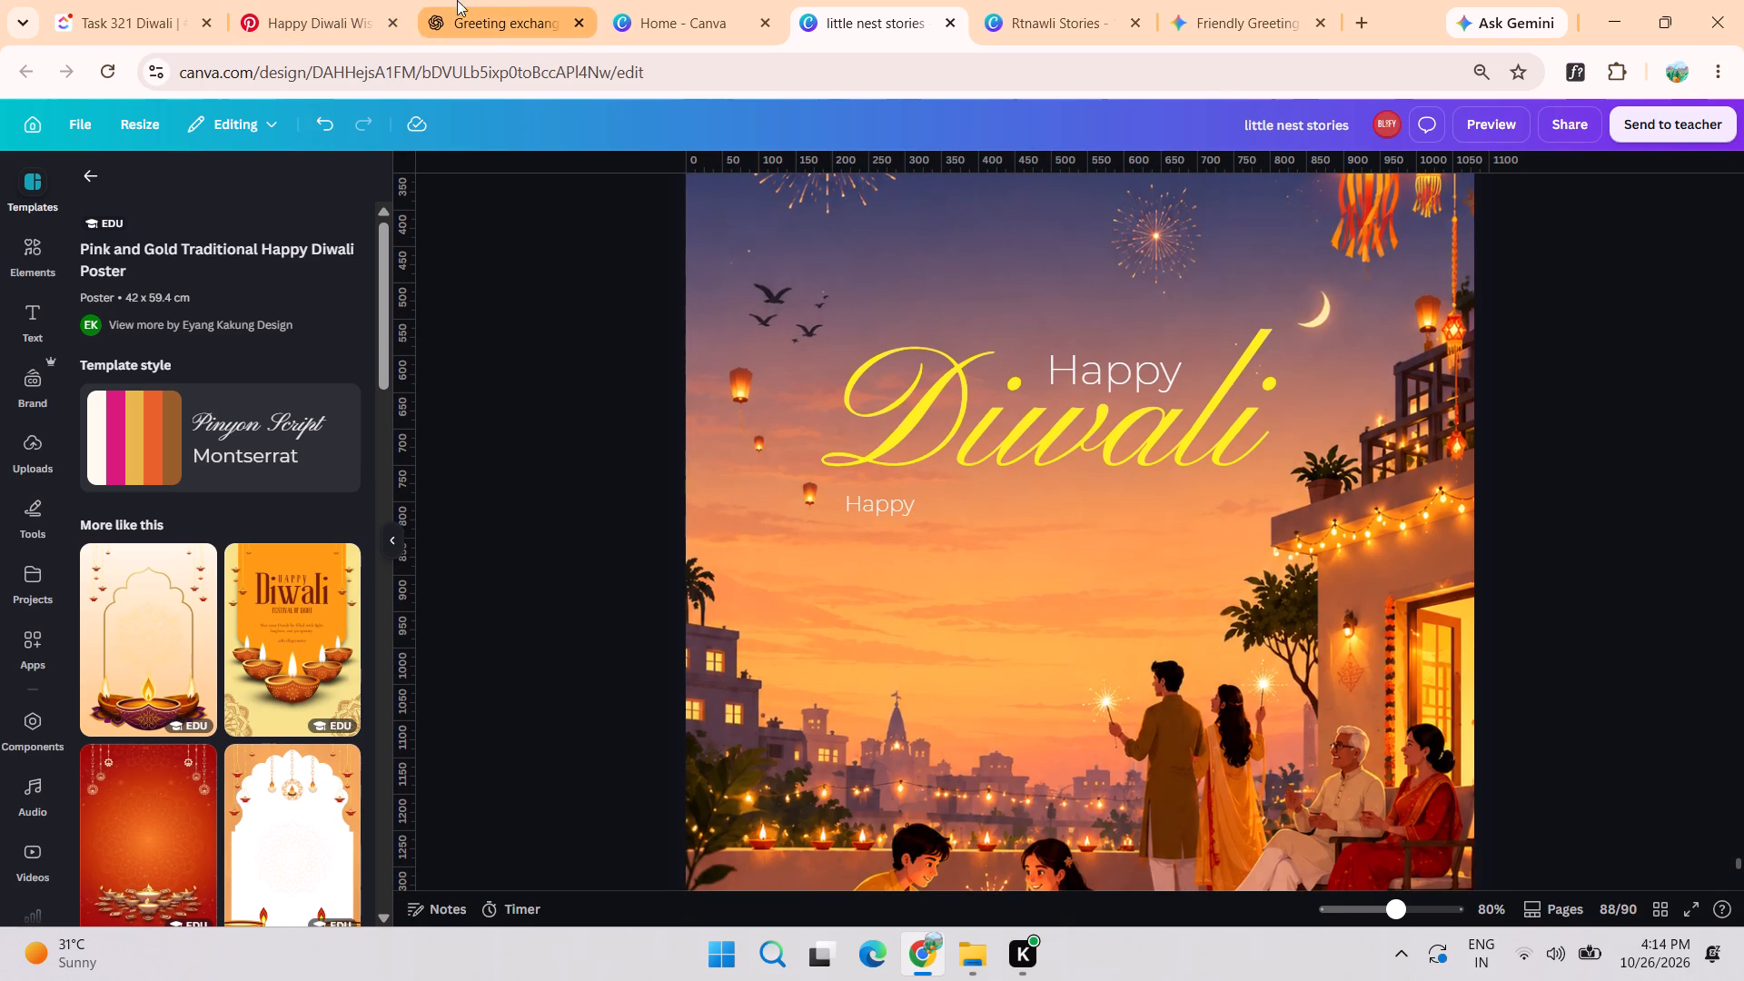
click(517, 0)
click(1714, 127)
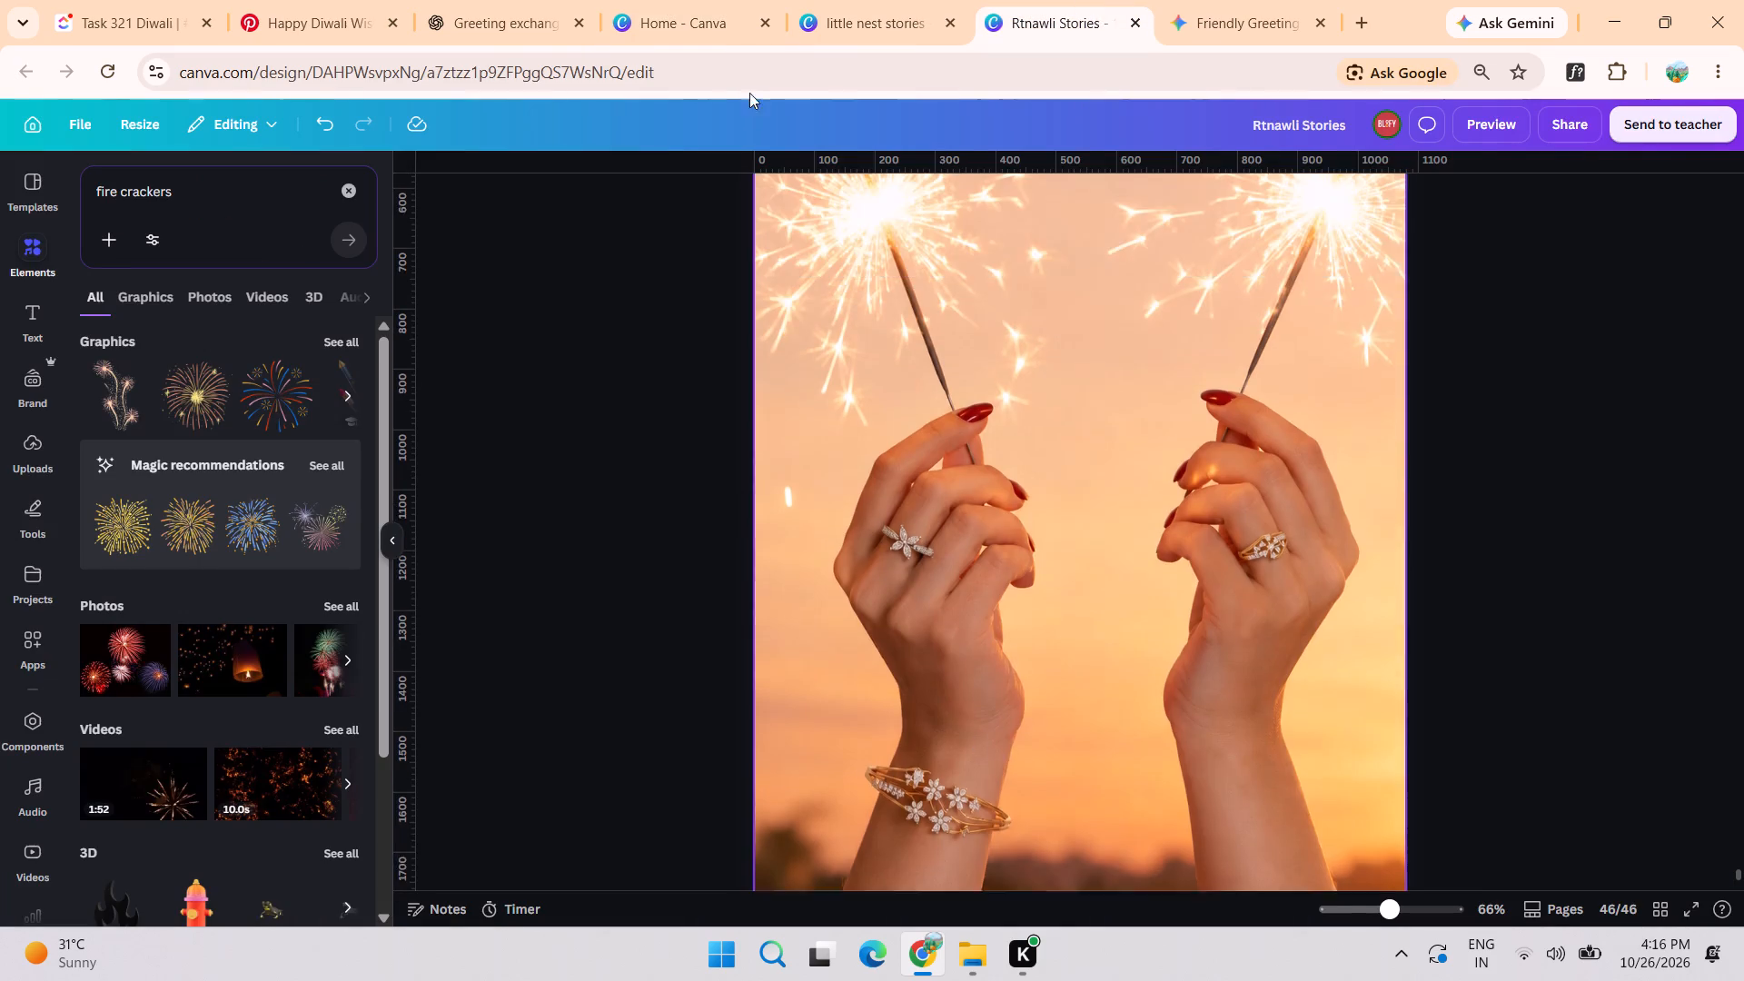
click(917, 0)
click(1481, 528)
scroll(1527, 639, down, 12)
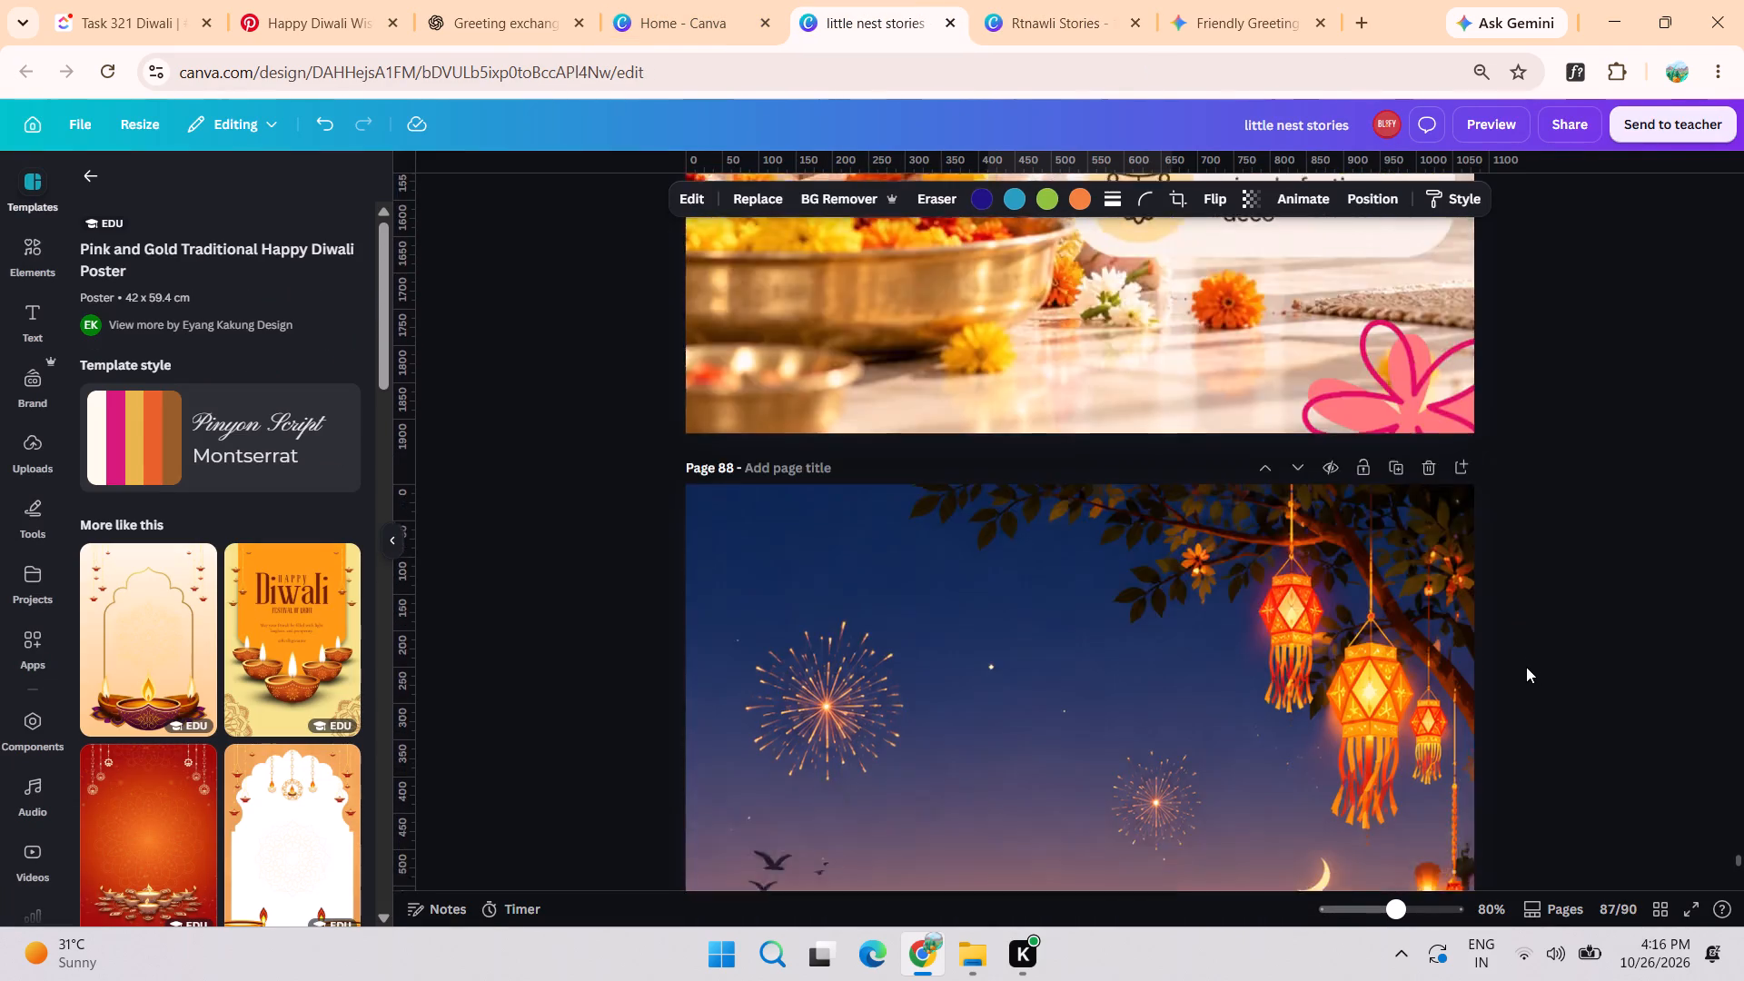
scroll(1526, 667, down, 2)
double_click(1005, 639)
key(ctrl+a)
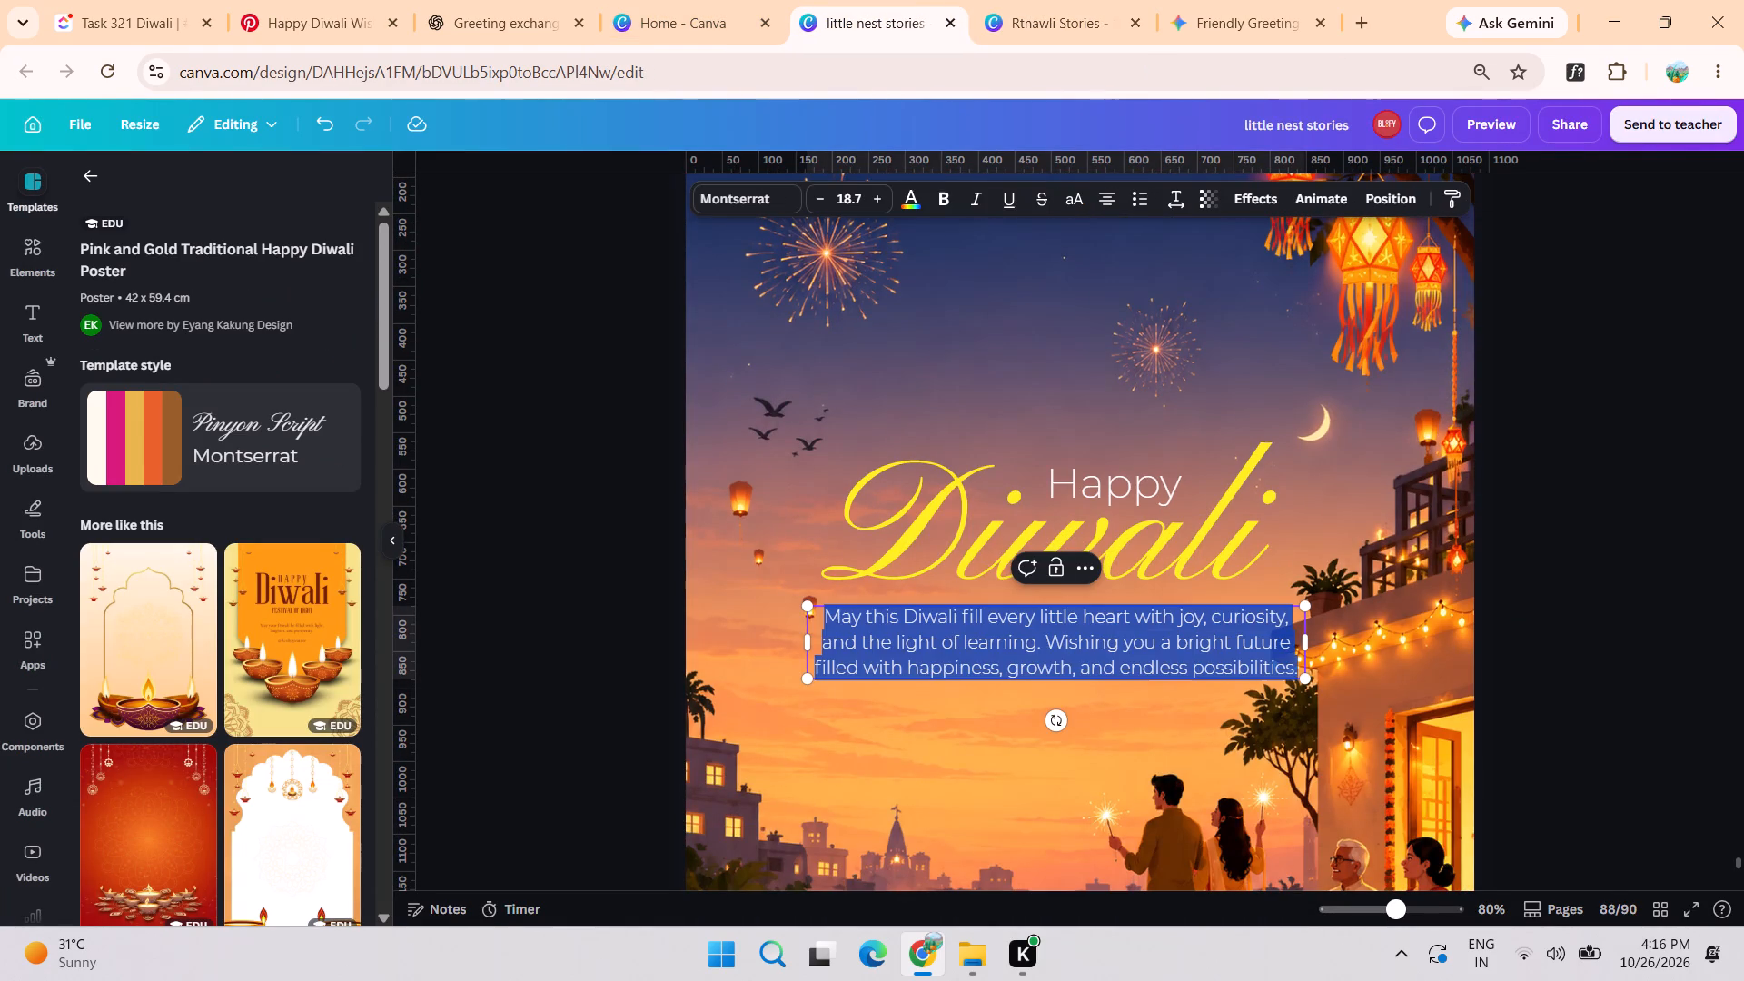
key(ctrl+v)
Remove the blank lines before and after the pasted greeting so it sits directly beneath "Diwali".
click(1115, 696)
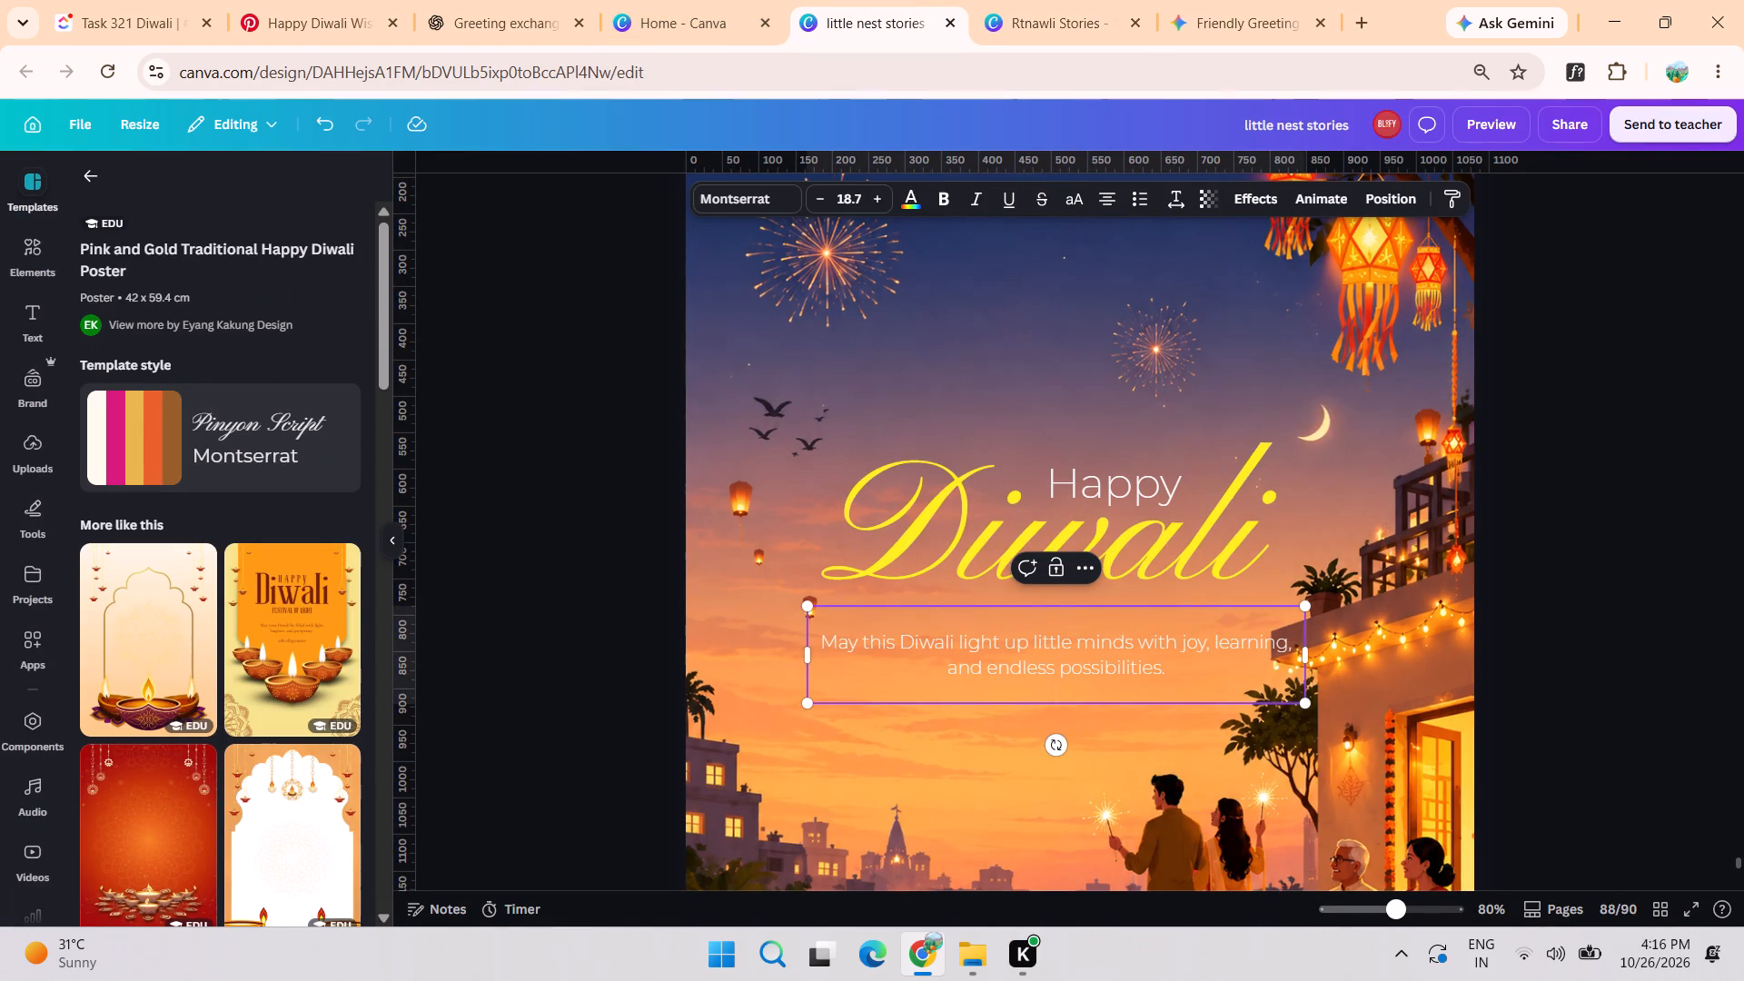
key(BackSpace)
click(827, 651)
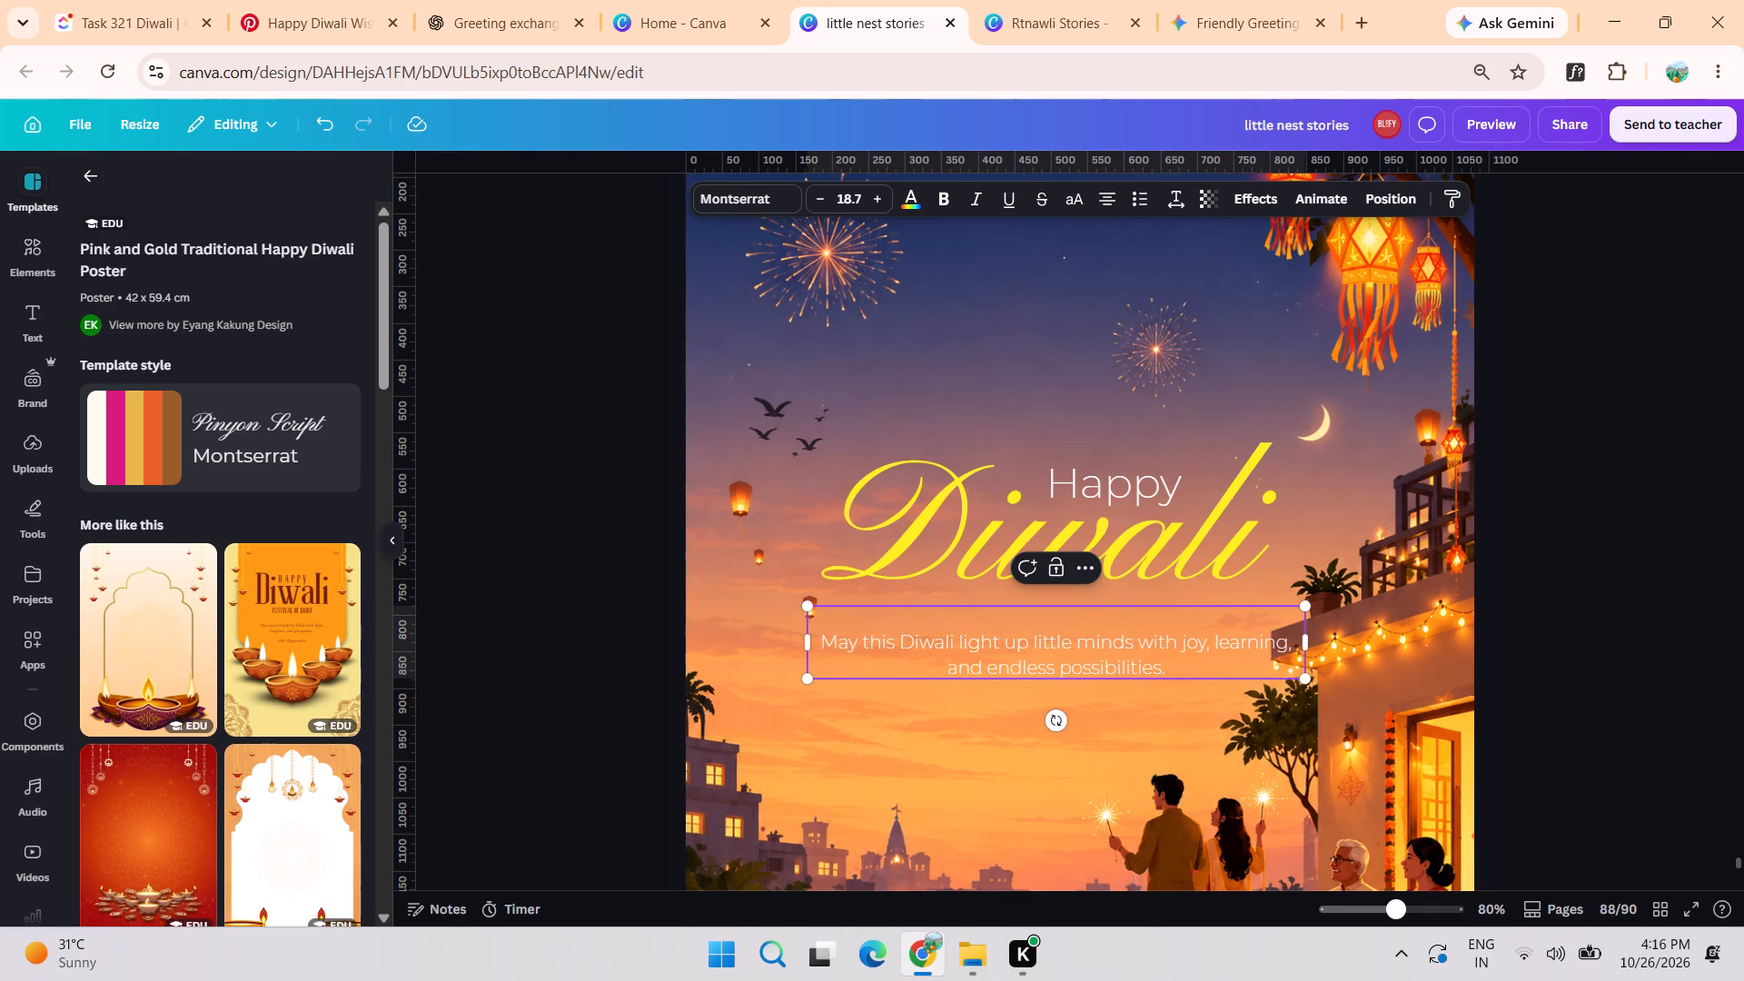
click(821, 646)
key(BackSpace)
click(1642, 678)
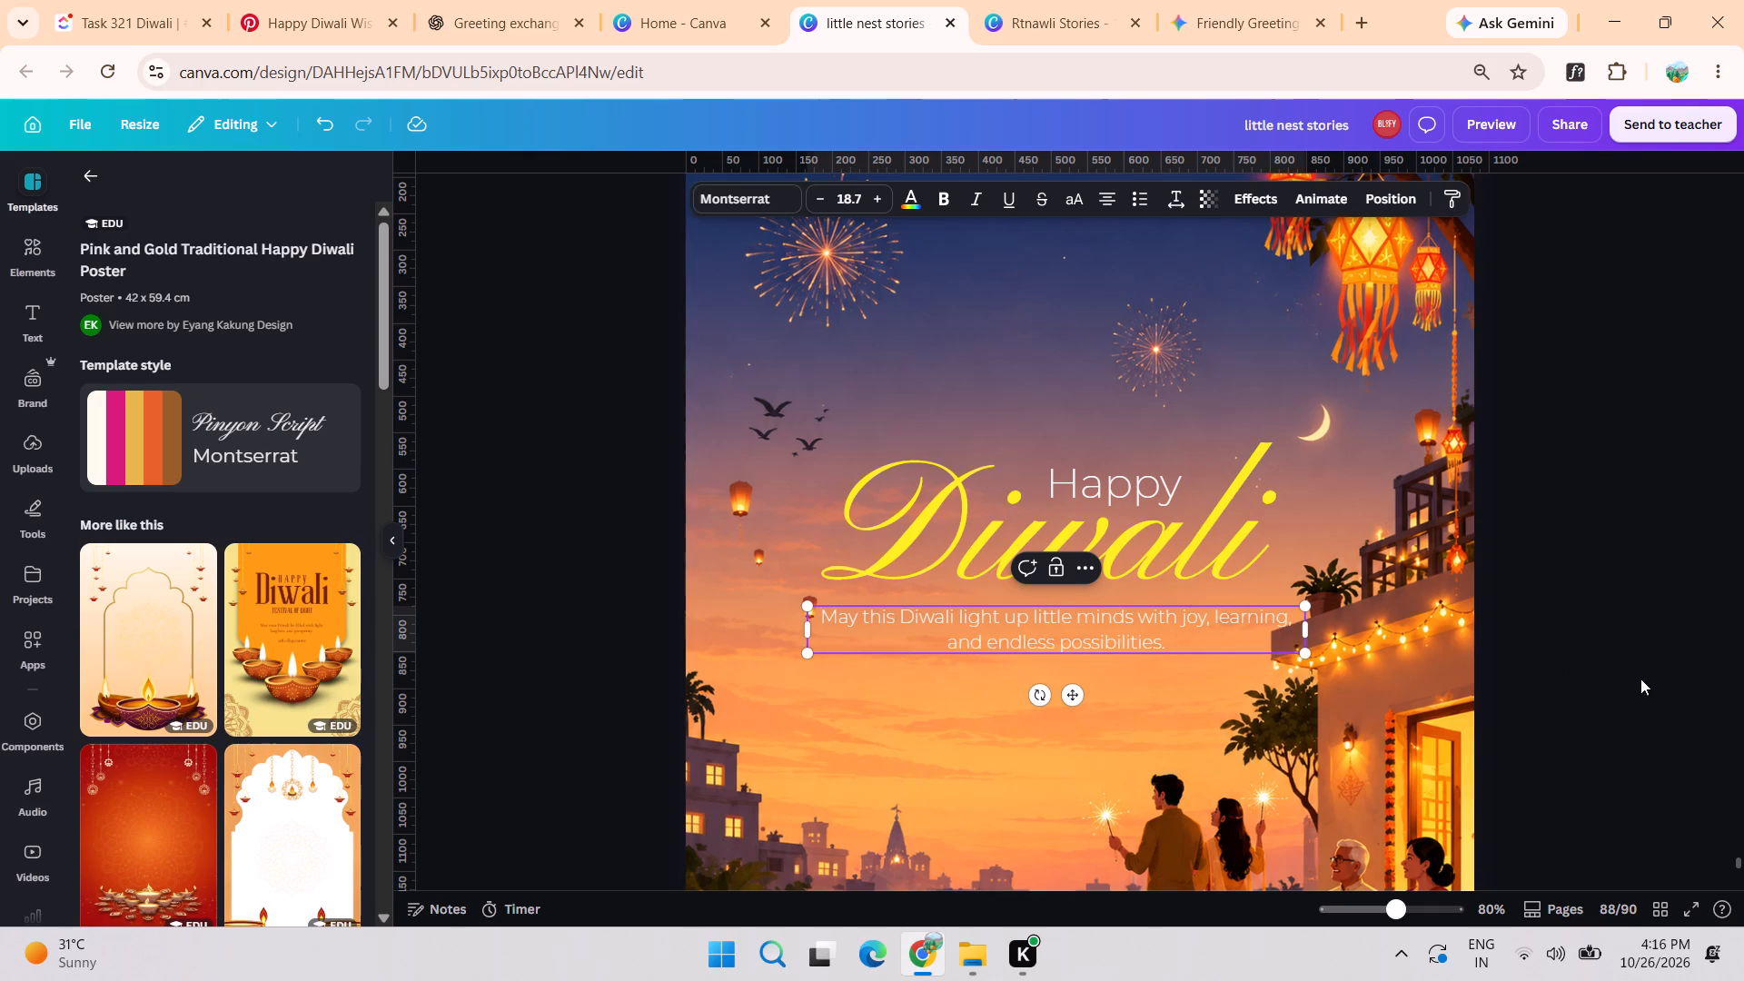
click(1633, 696)
scroll(1608, 786, down, 1)
scroll(1585, 782, up, 1)
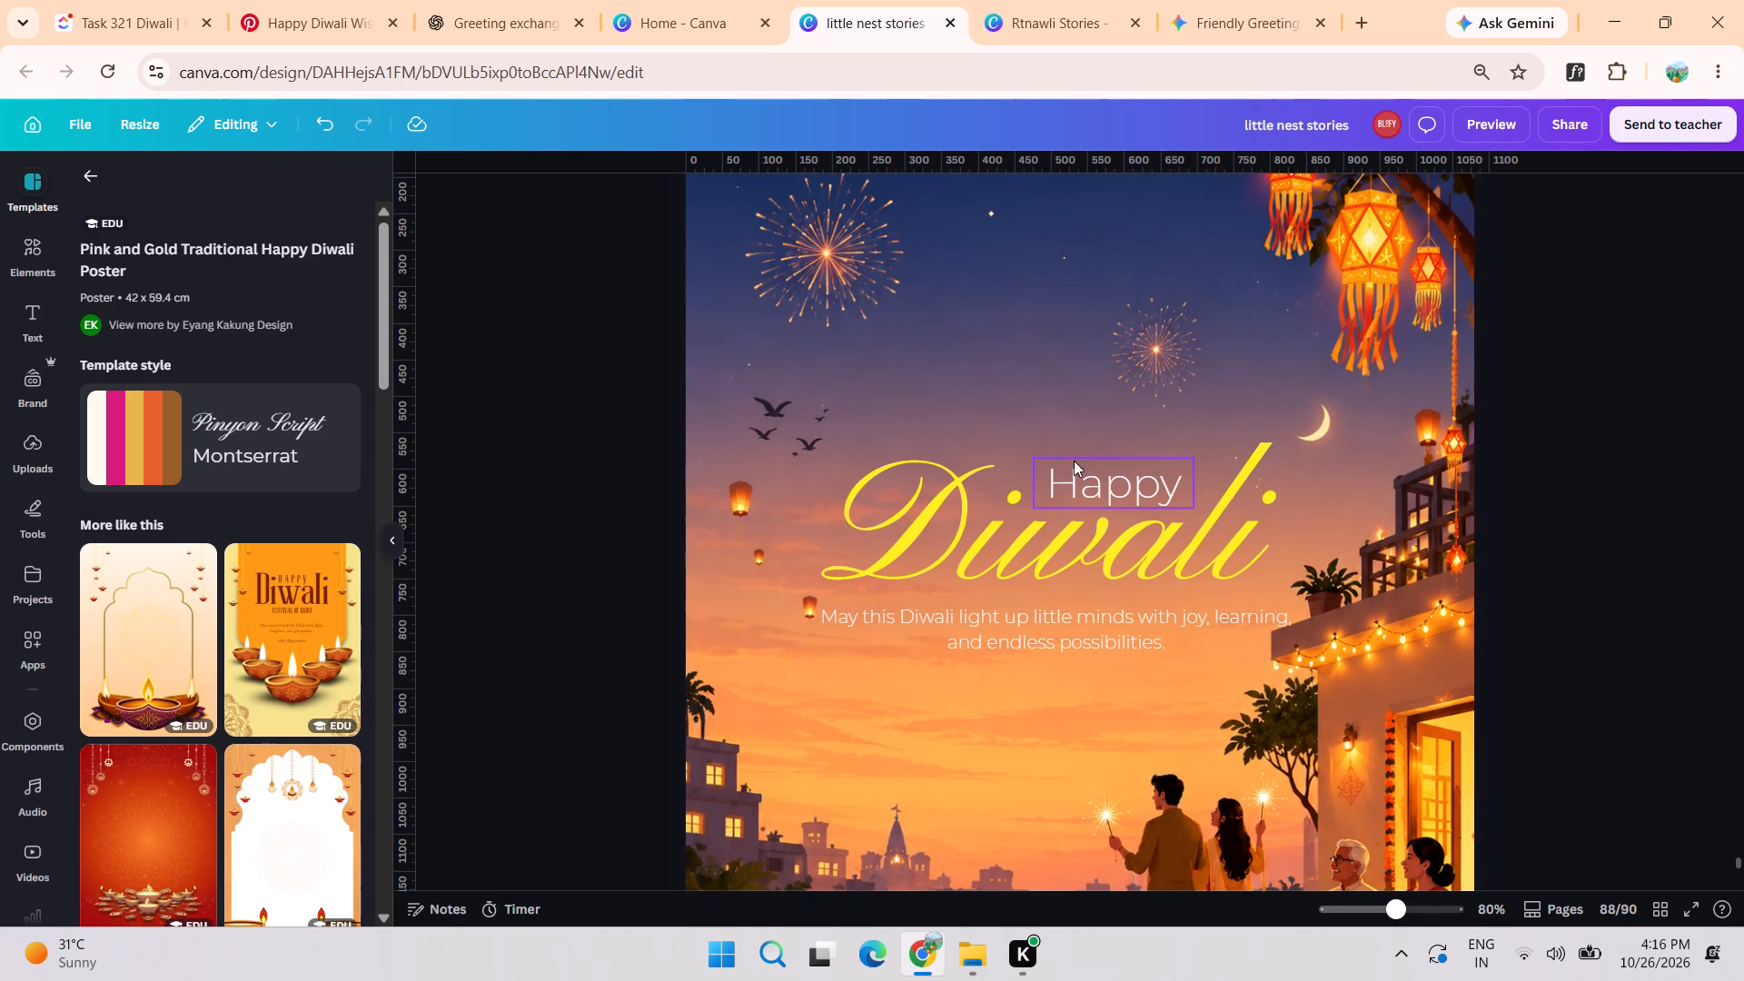
Select "Happy", "Diwali" and the greeting message together and move them up about 50 px on page 88.
click(1094, 489)
shift+click(1135, 556)
shift+click(1234, 560)
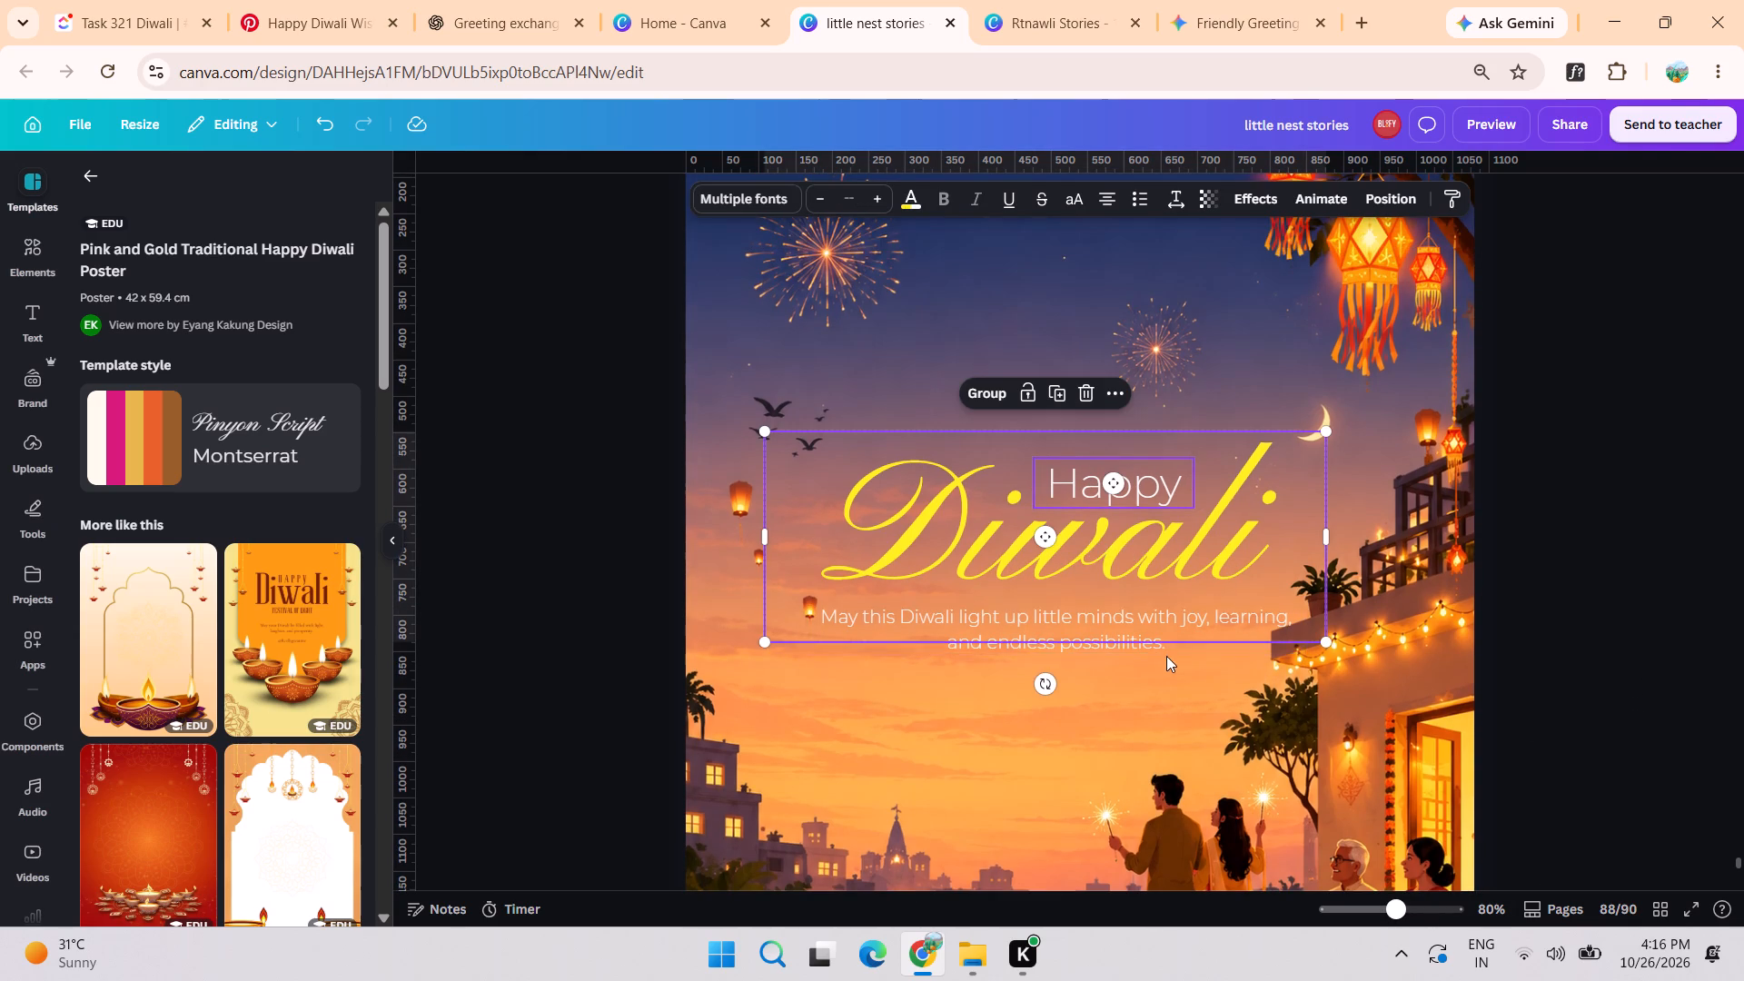
shift+click(1113, 642)
click(1182, 639)
drag(1182, 638, 1184, 604)
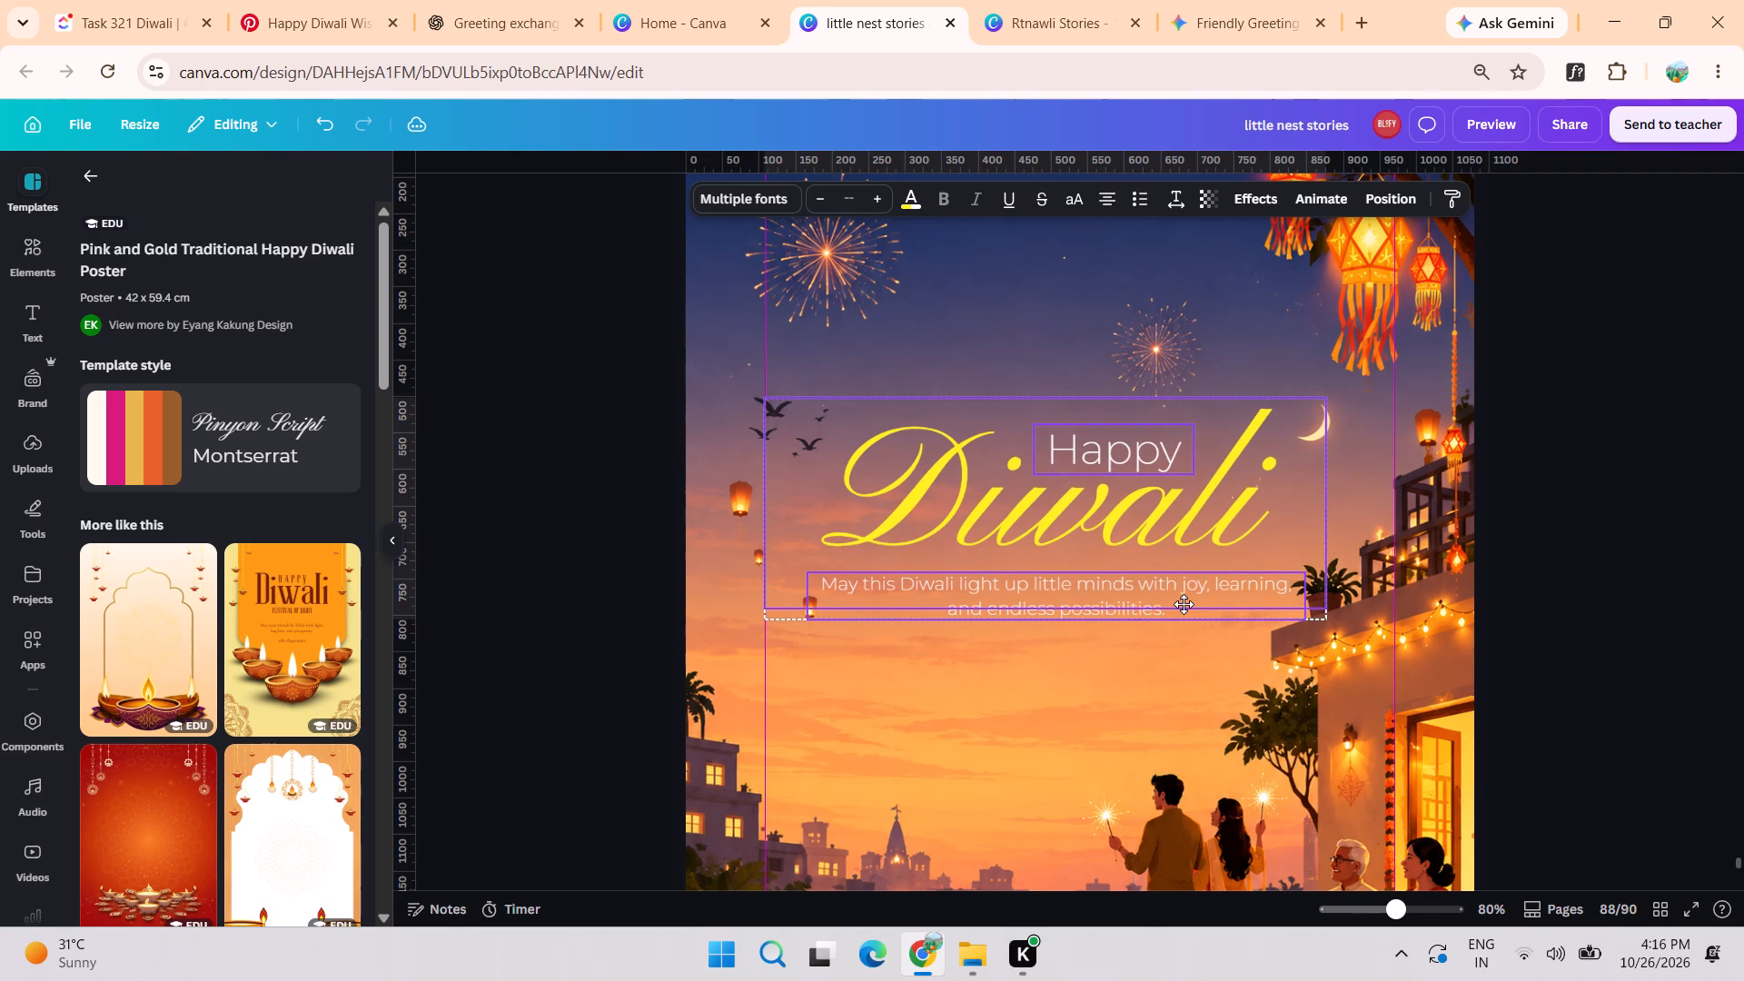
drag(1184, 604, 1184, 600)
click(1184, 600)
click(1561, 629)
click(1580, 694)
Copy The Little Nest logo from page 87, paste it onto page 88, and place it above the large firework in the upper-left sky.
scroll(1601, 752, up, 1)
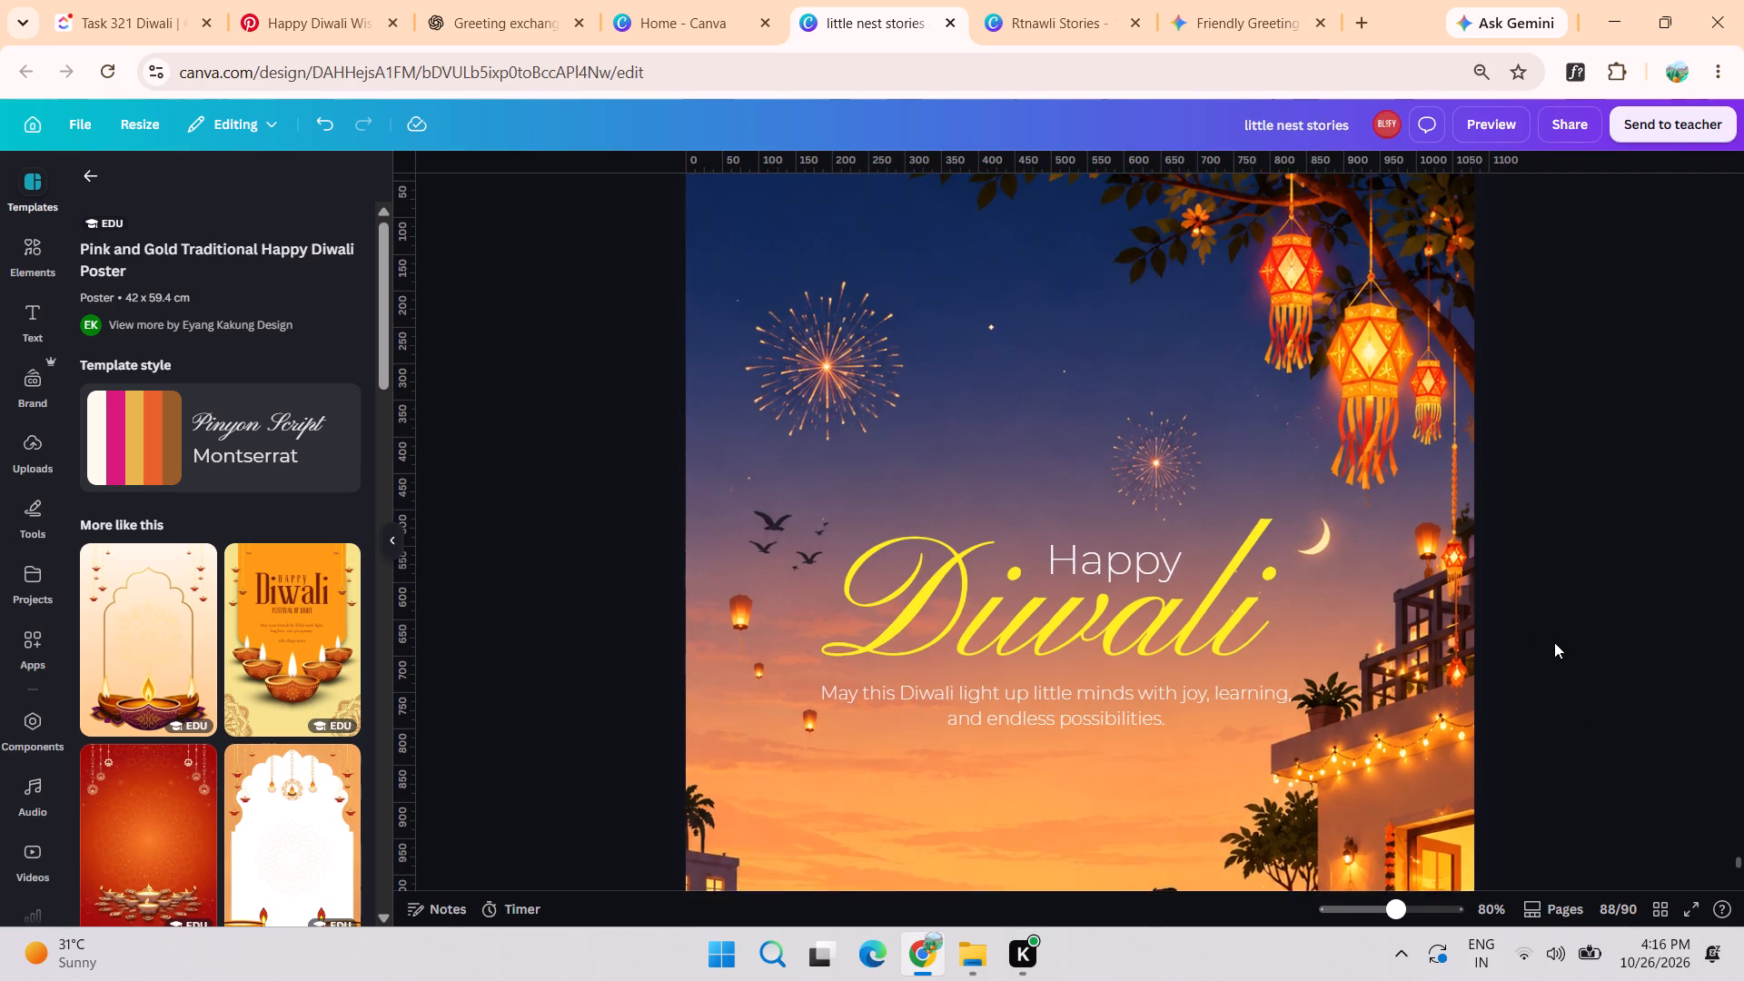
scroll(1553, 639, up, 1)
scroll(1199, 575, up, 4)
scroll(1397, 555, up, 8)
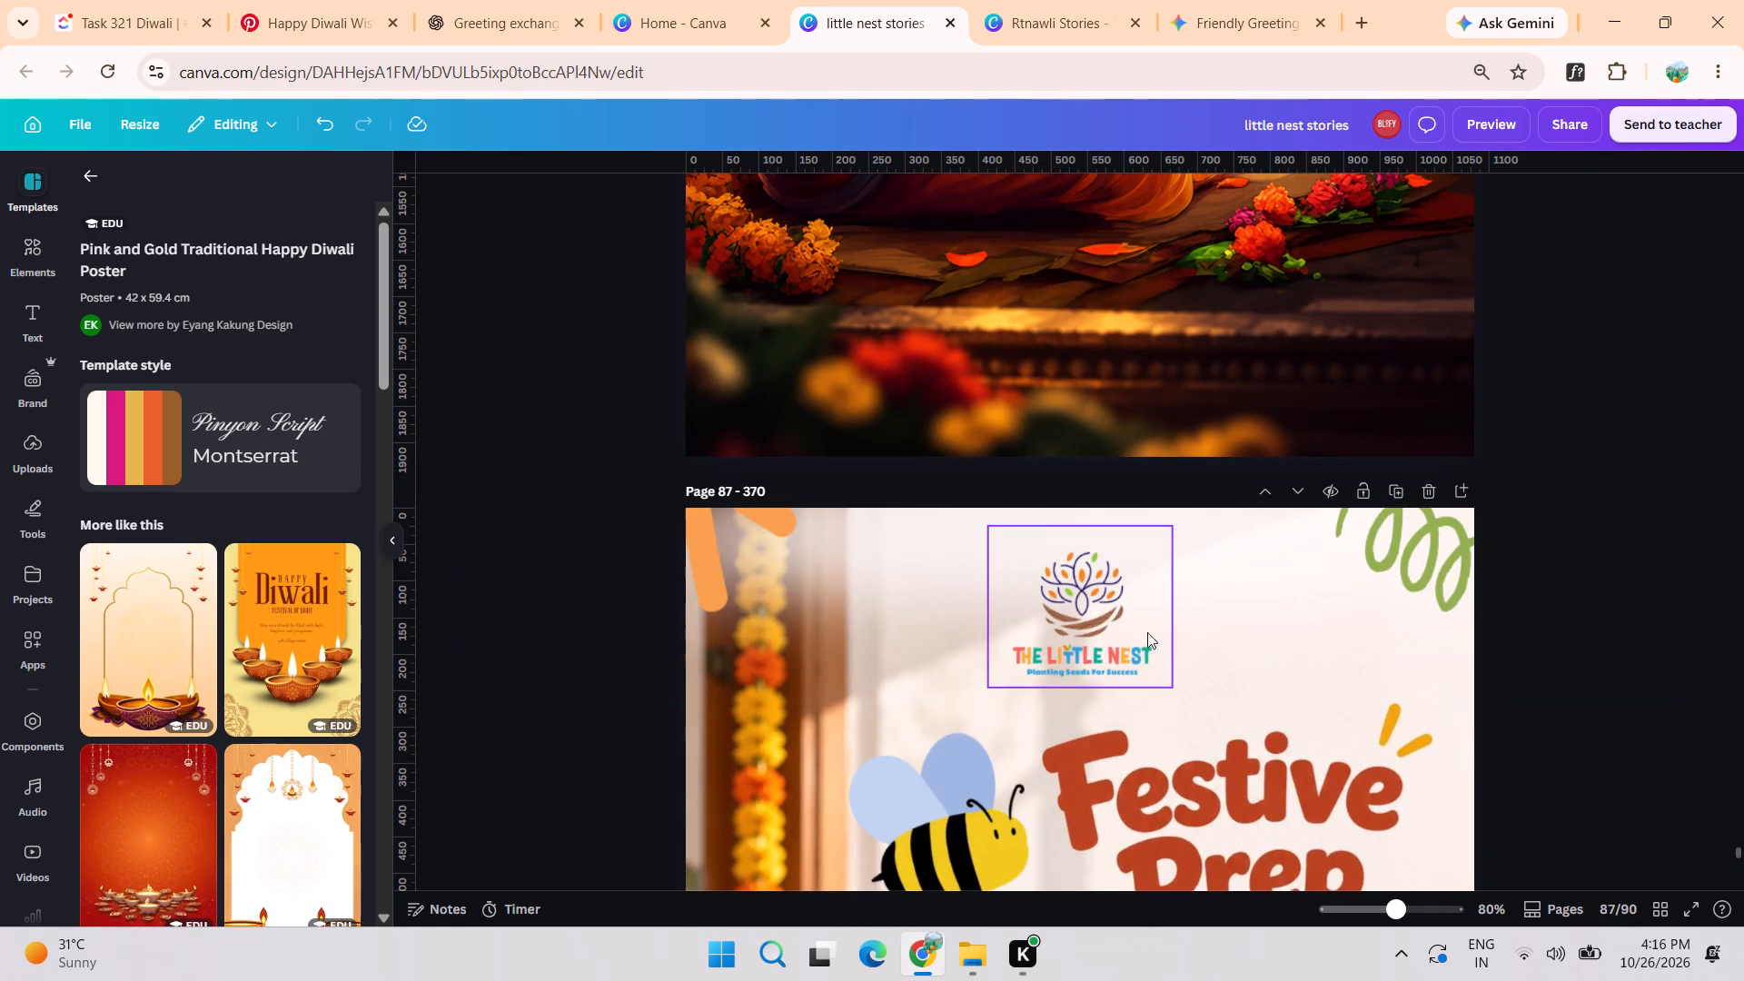
right_click(1105, 605)
click(1190, 312)
click(1599, 516)
scroll(1626, 624, down, 3)
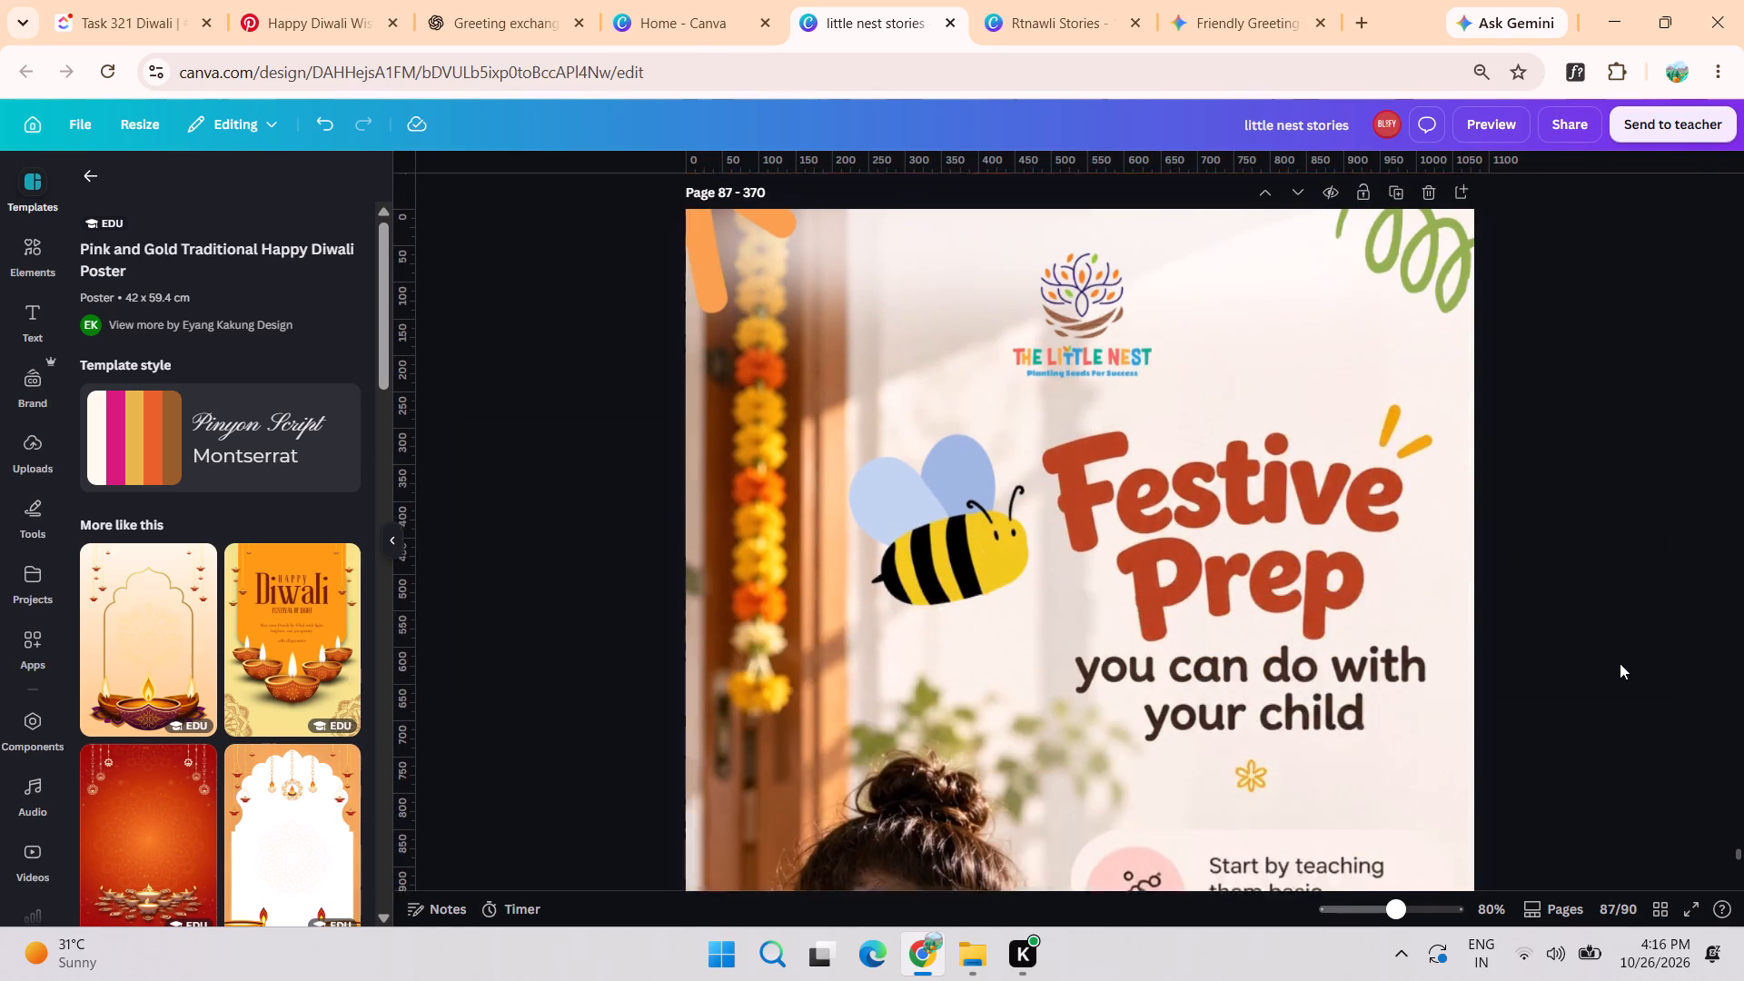
scroll(1620, 663, down, 9)
click(883, 580)
key(ctrl+v)
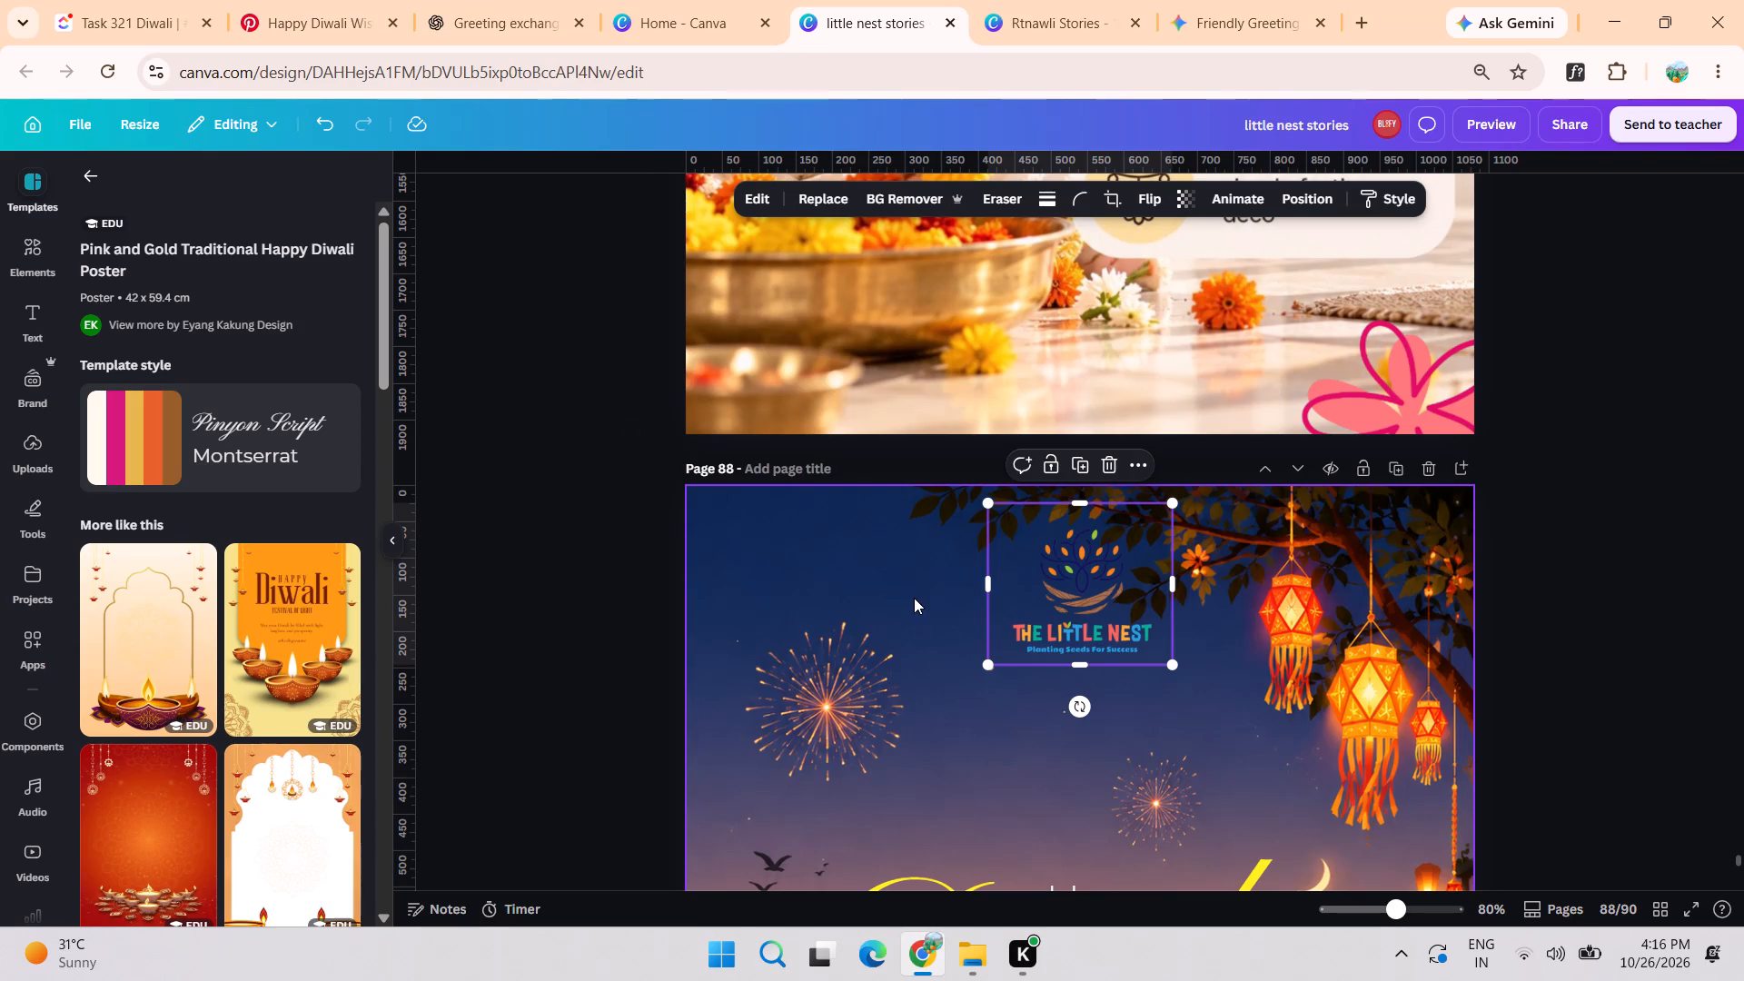
drag(1114, 597, 875, 567)
Delete the orange Diwali poster image from the uploaded images.
click(34, 451)
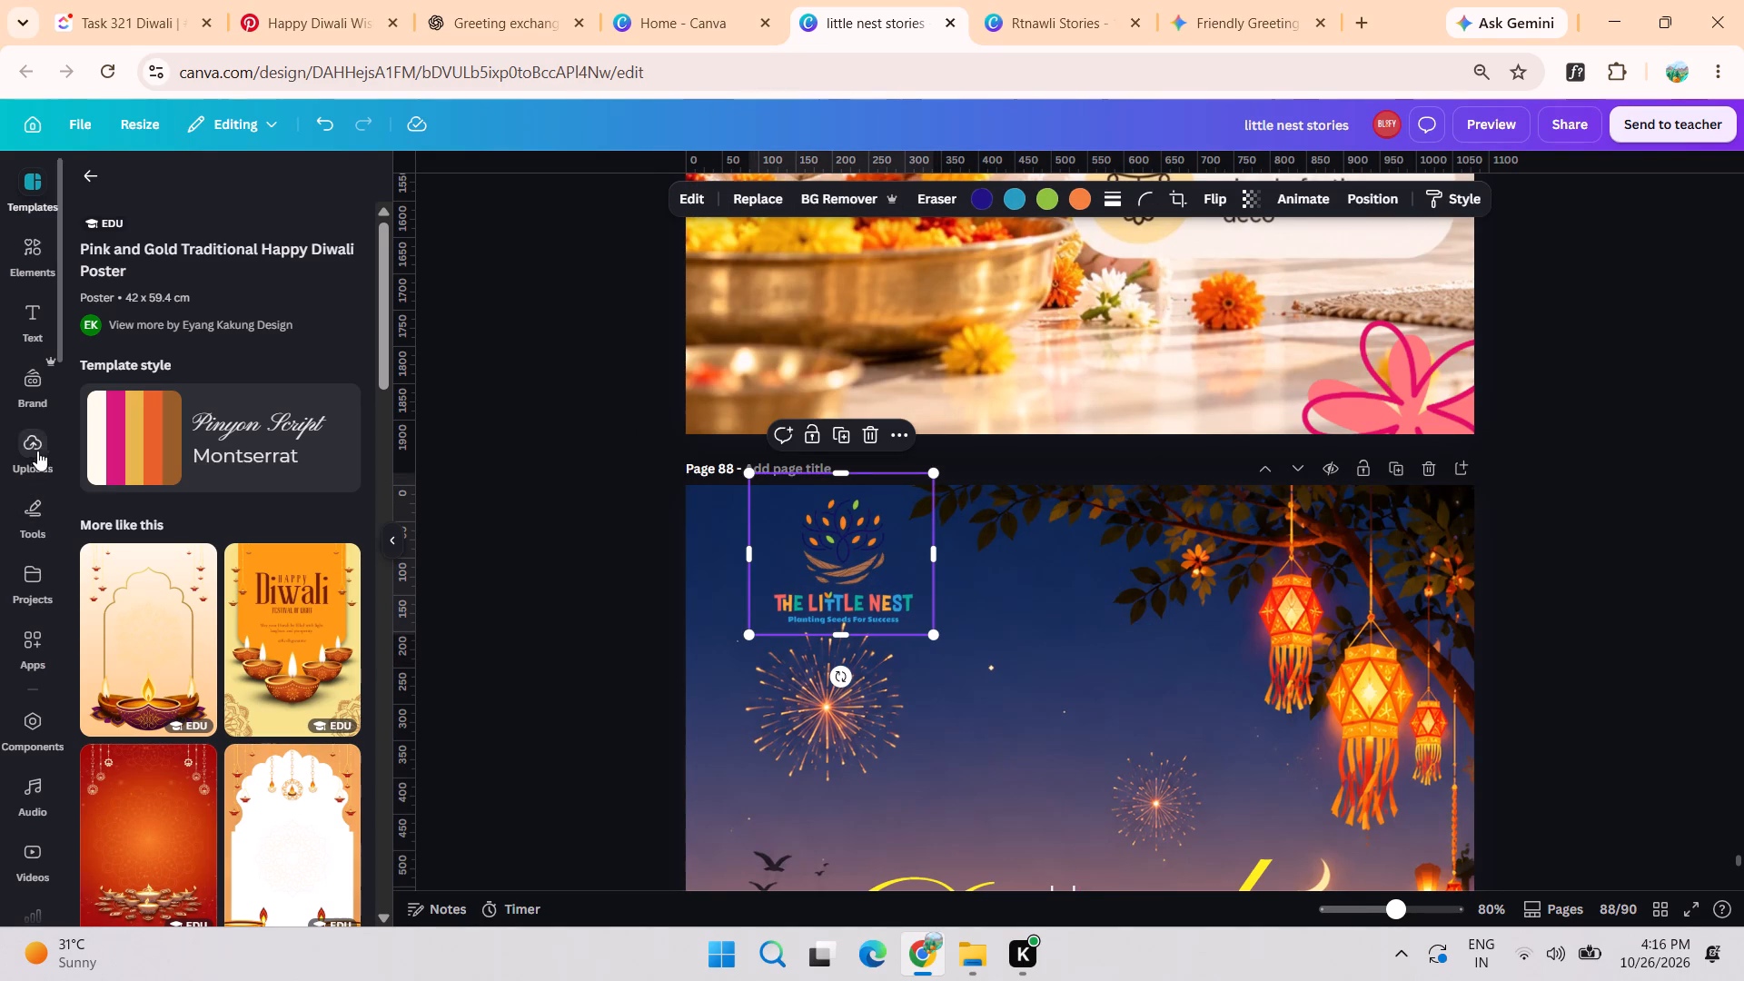
click(101, 392)
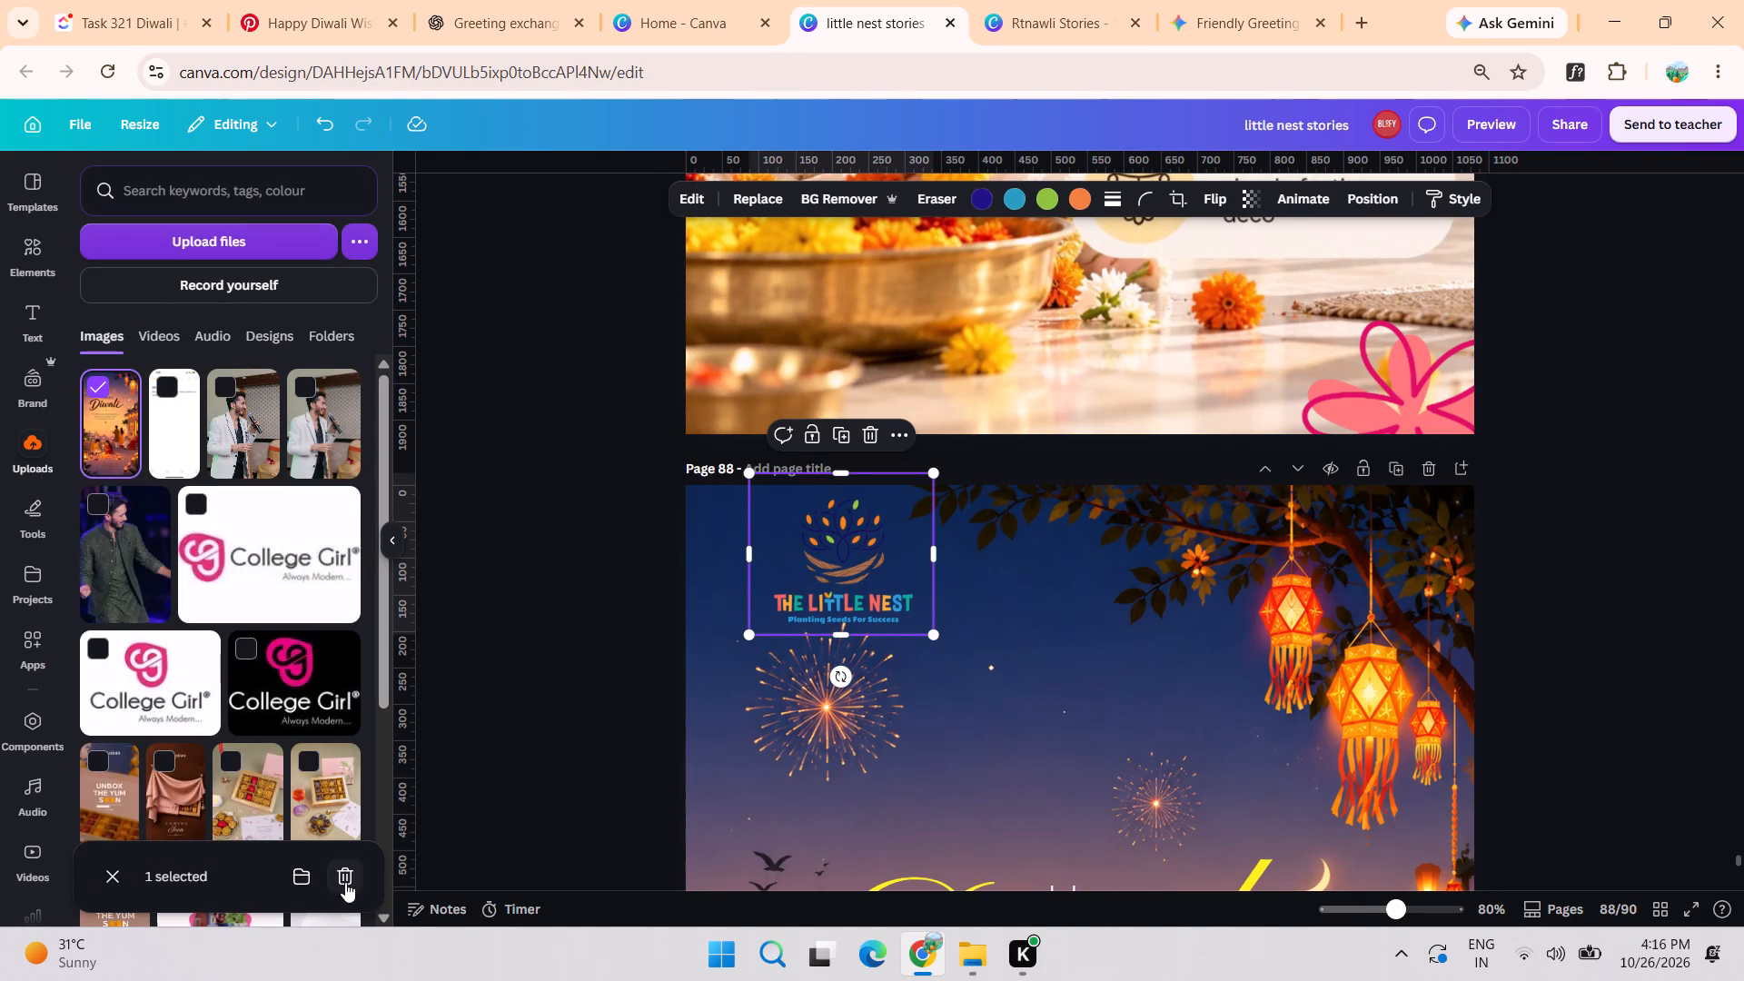
click(345, 882)
click(946, 552)
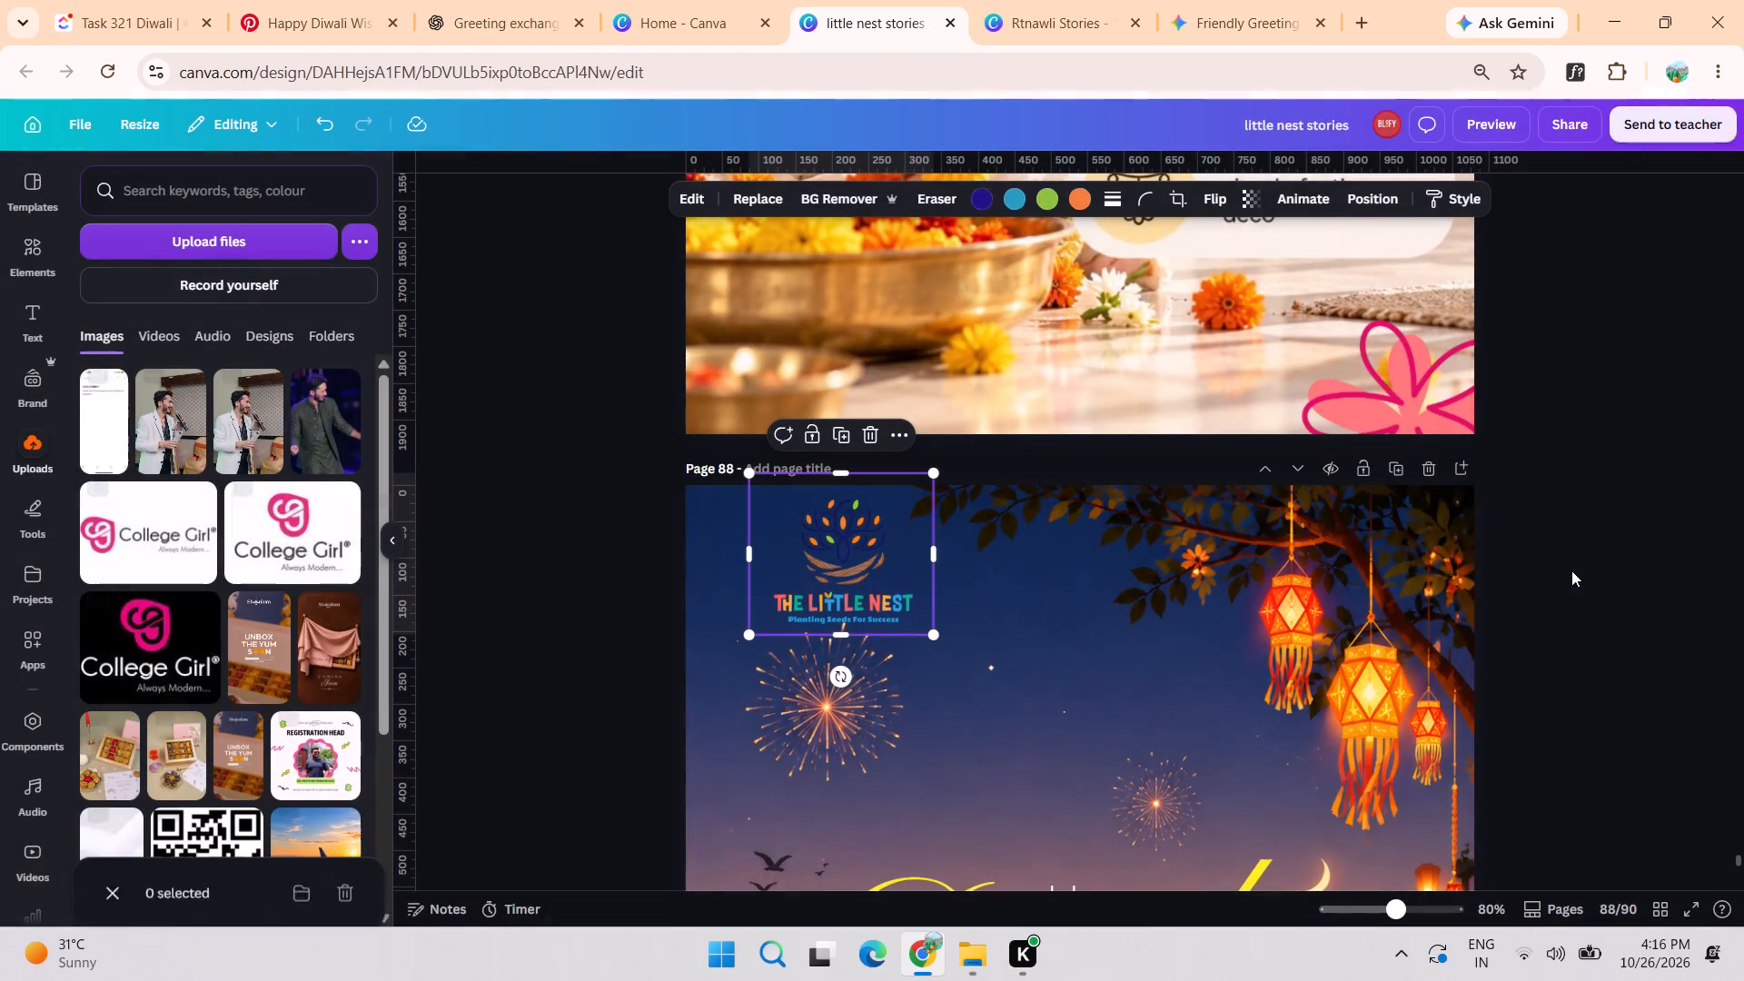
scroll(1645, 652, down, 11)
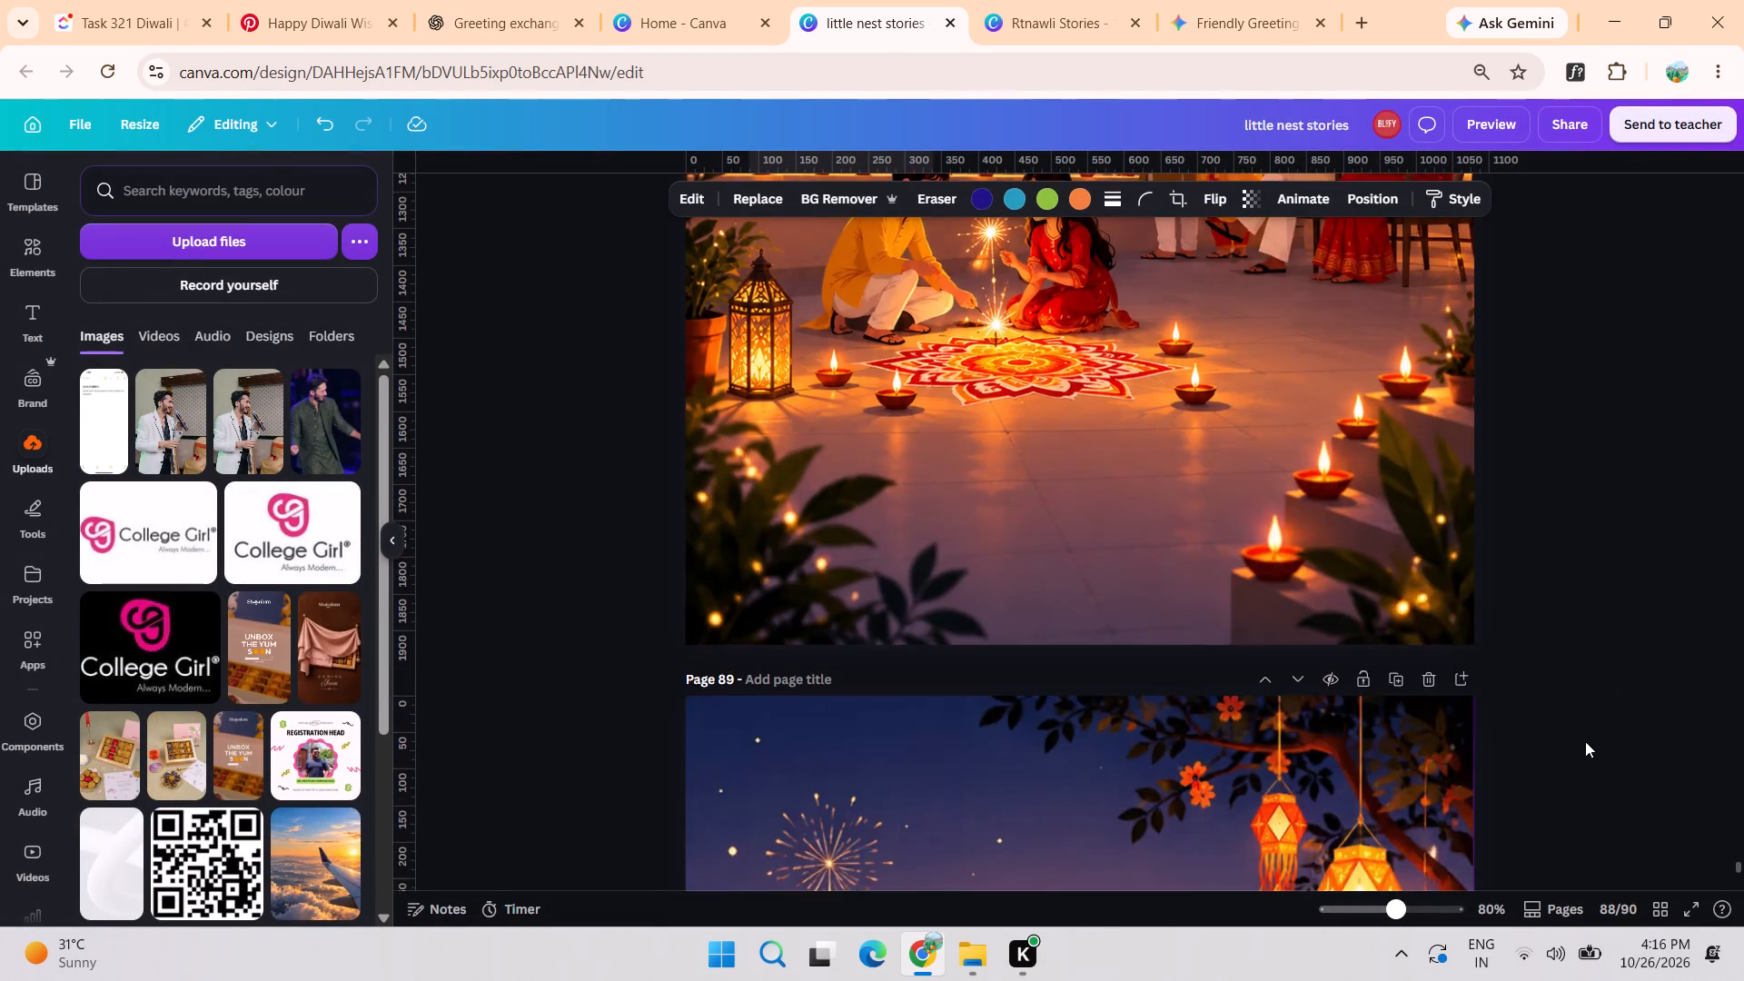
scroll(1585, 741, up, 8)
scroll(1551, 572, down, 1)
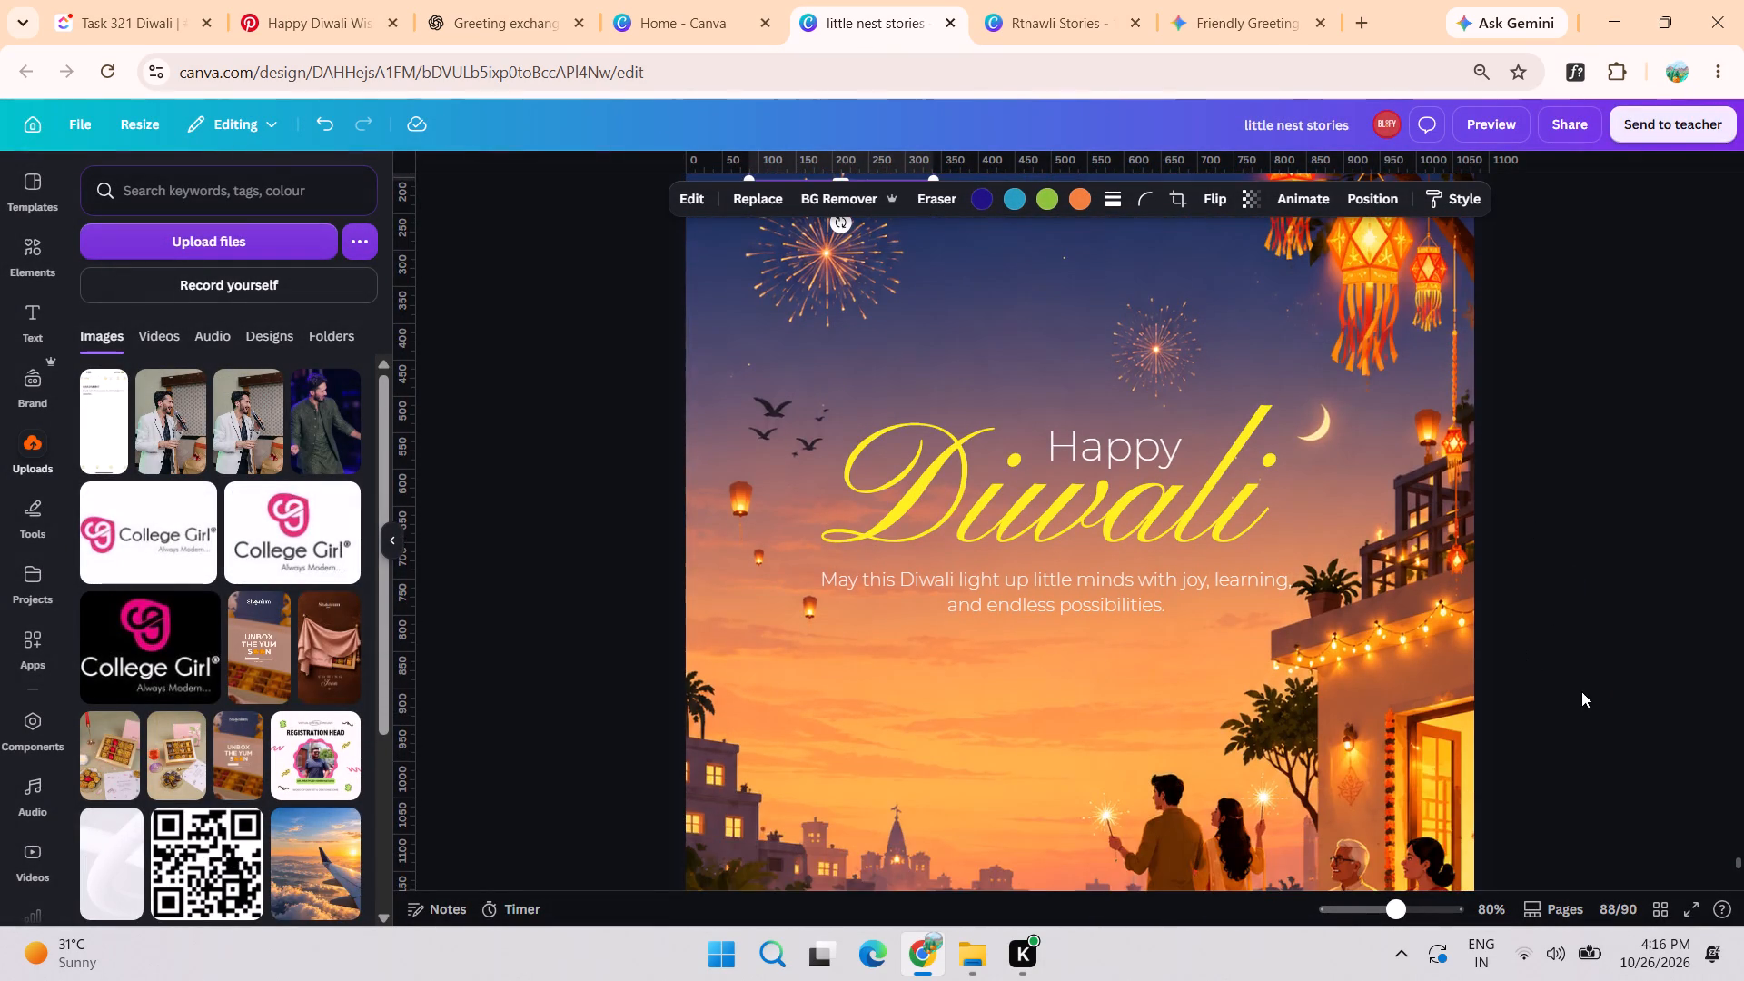
Add the recently used black blurred shadow to page 88, enlarge it to about page width, and position it behind the "Happy Diwali" lettering.
scroll(1581, 691, up, 1)
click(1565, 659)
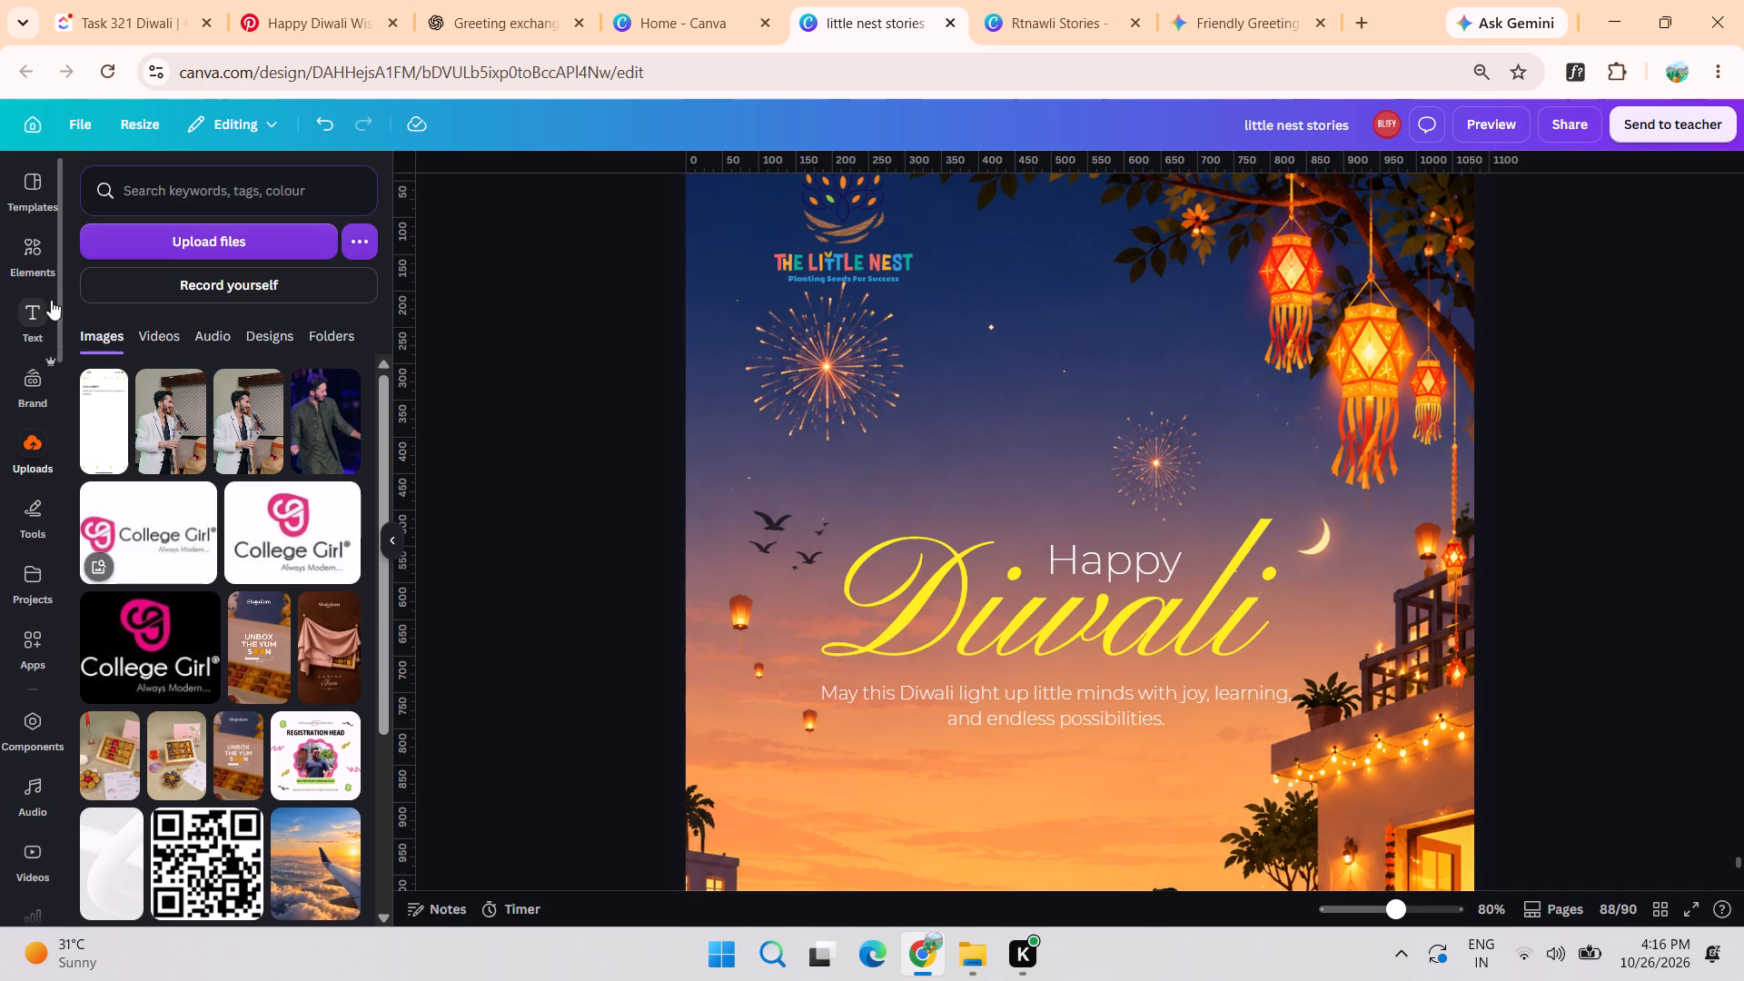
click(41, 259)
click(169, 176)
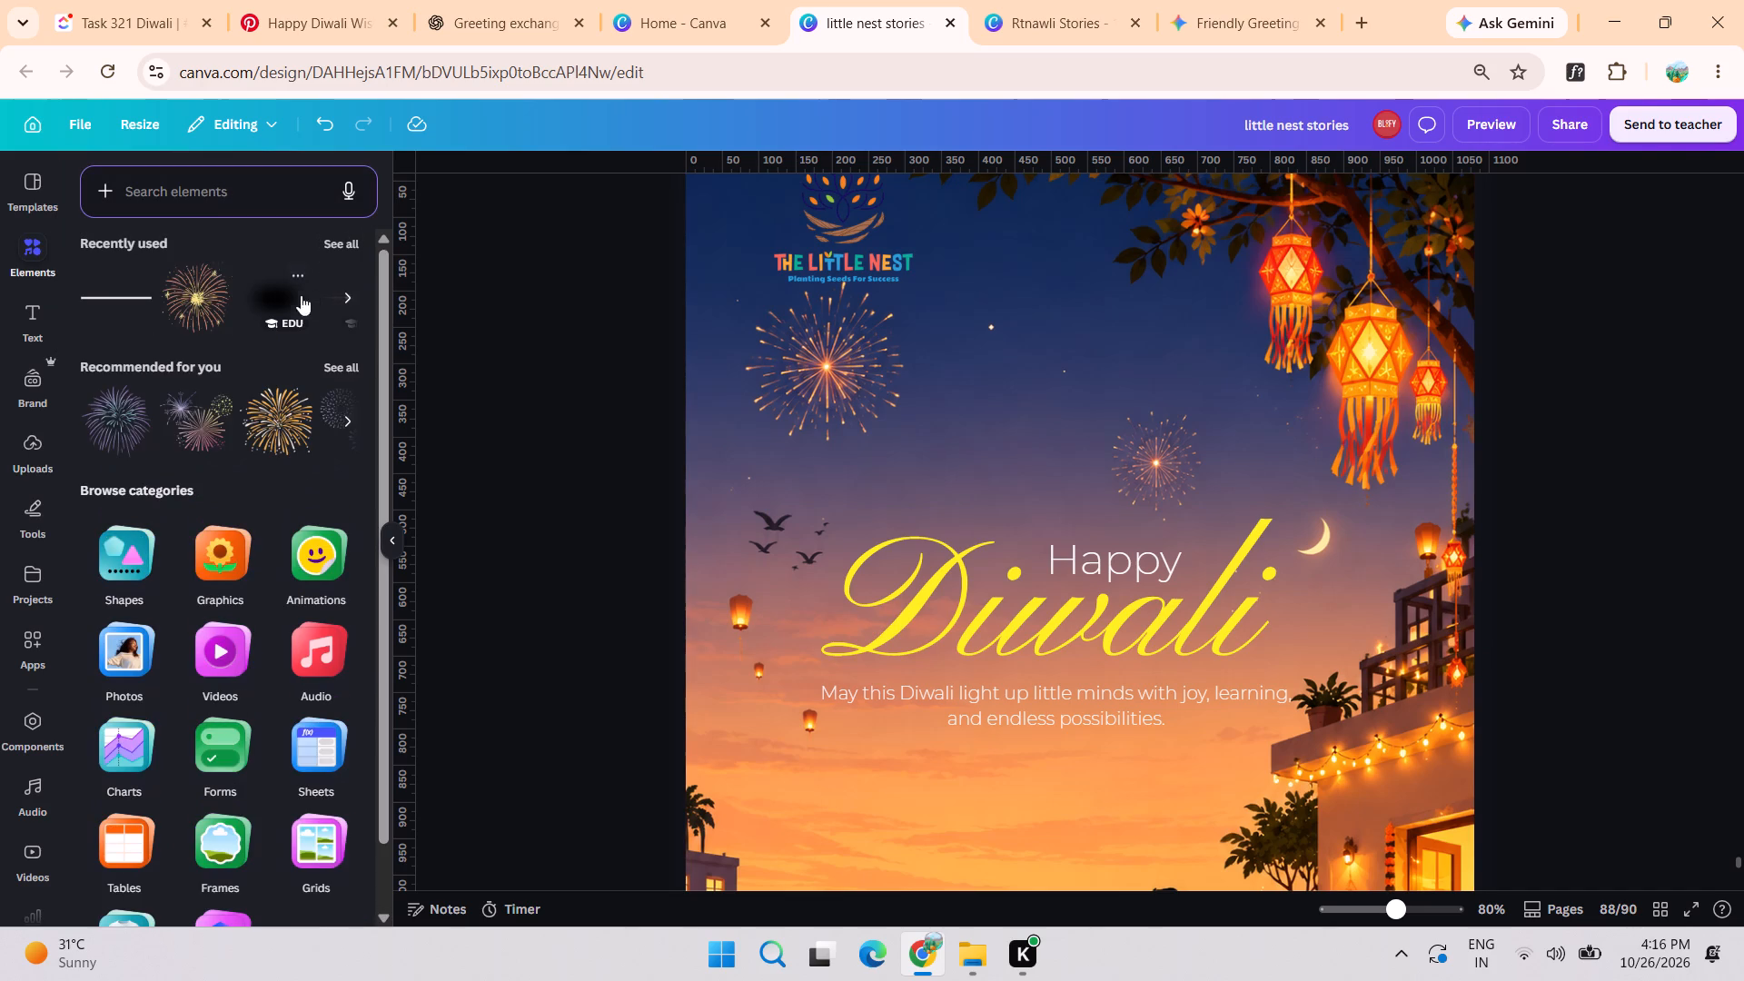
click(265, 306)
drag(1093, 895, 1098, 885)
drag(1102, 882, 1021, 629)
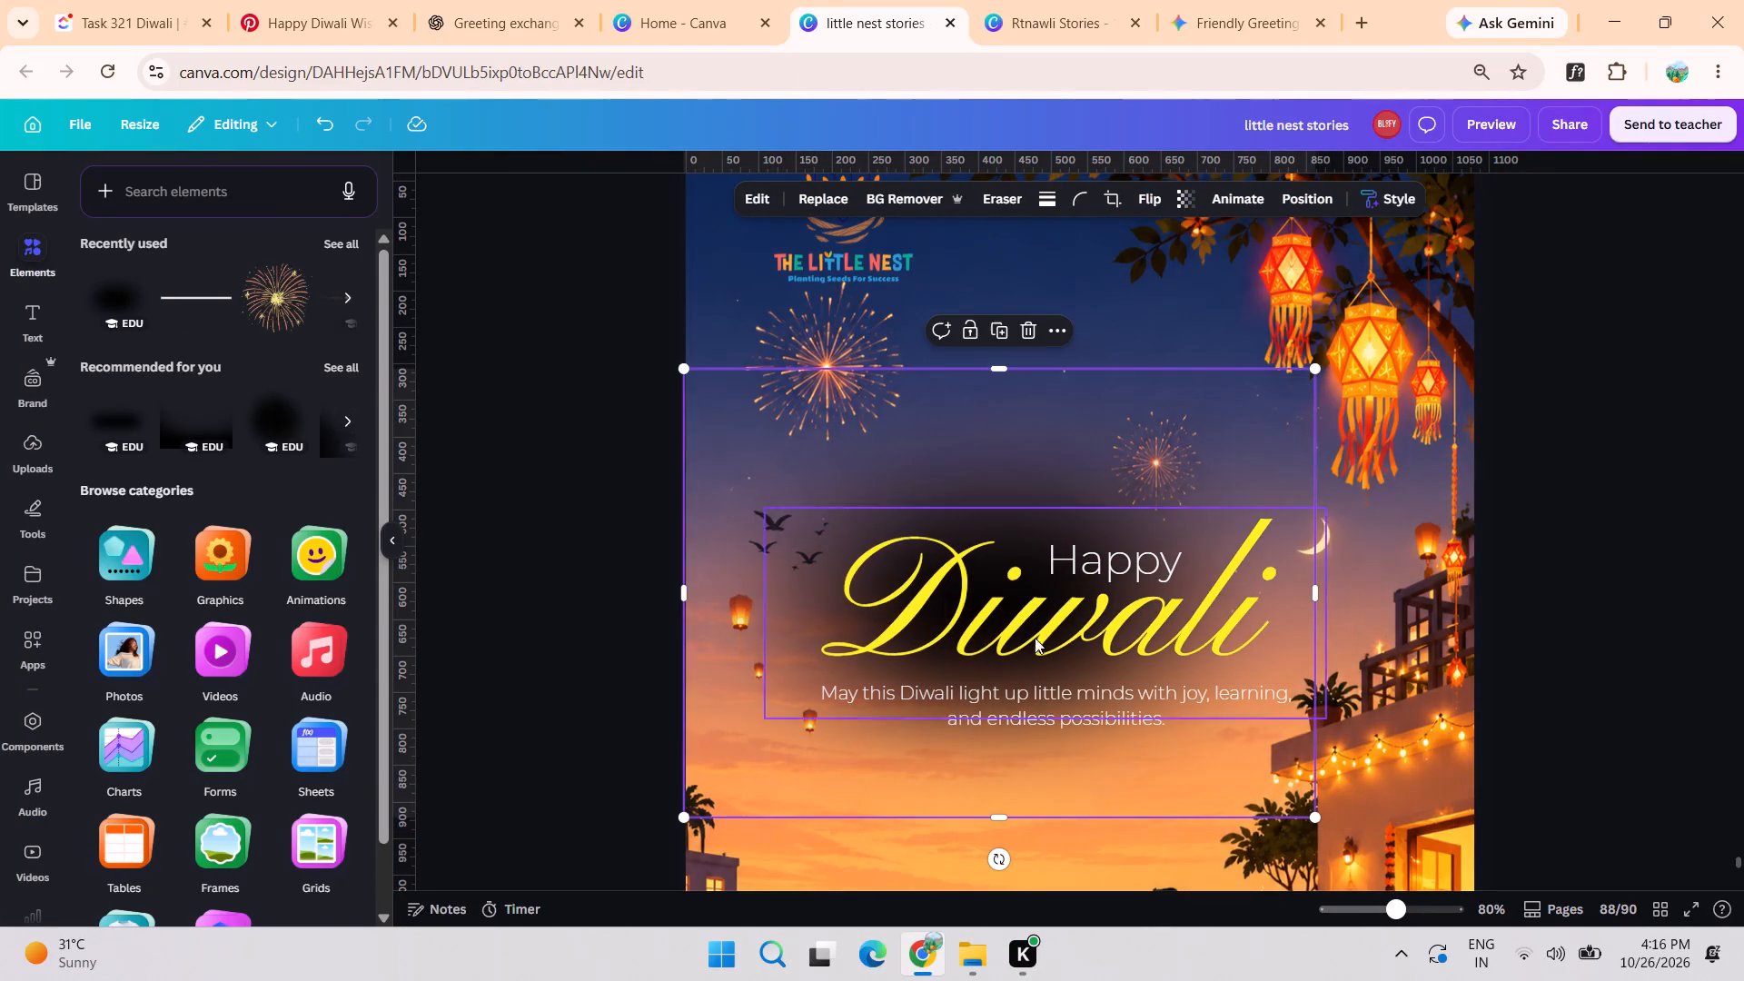
drag(1317, 816, 1590, 873)
drag(1351, 804, 1352, 733)
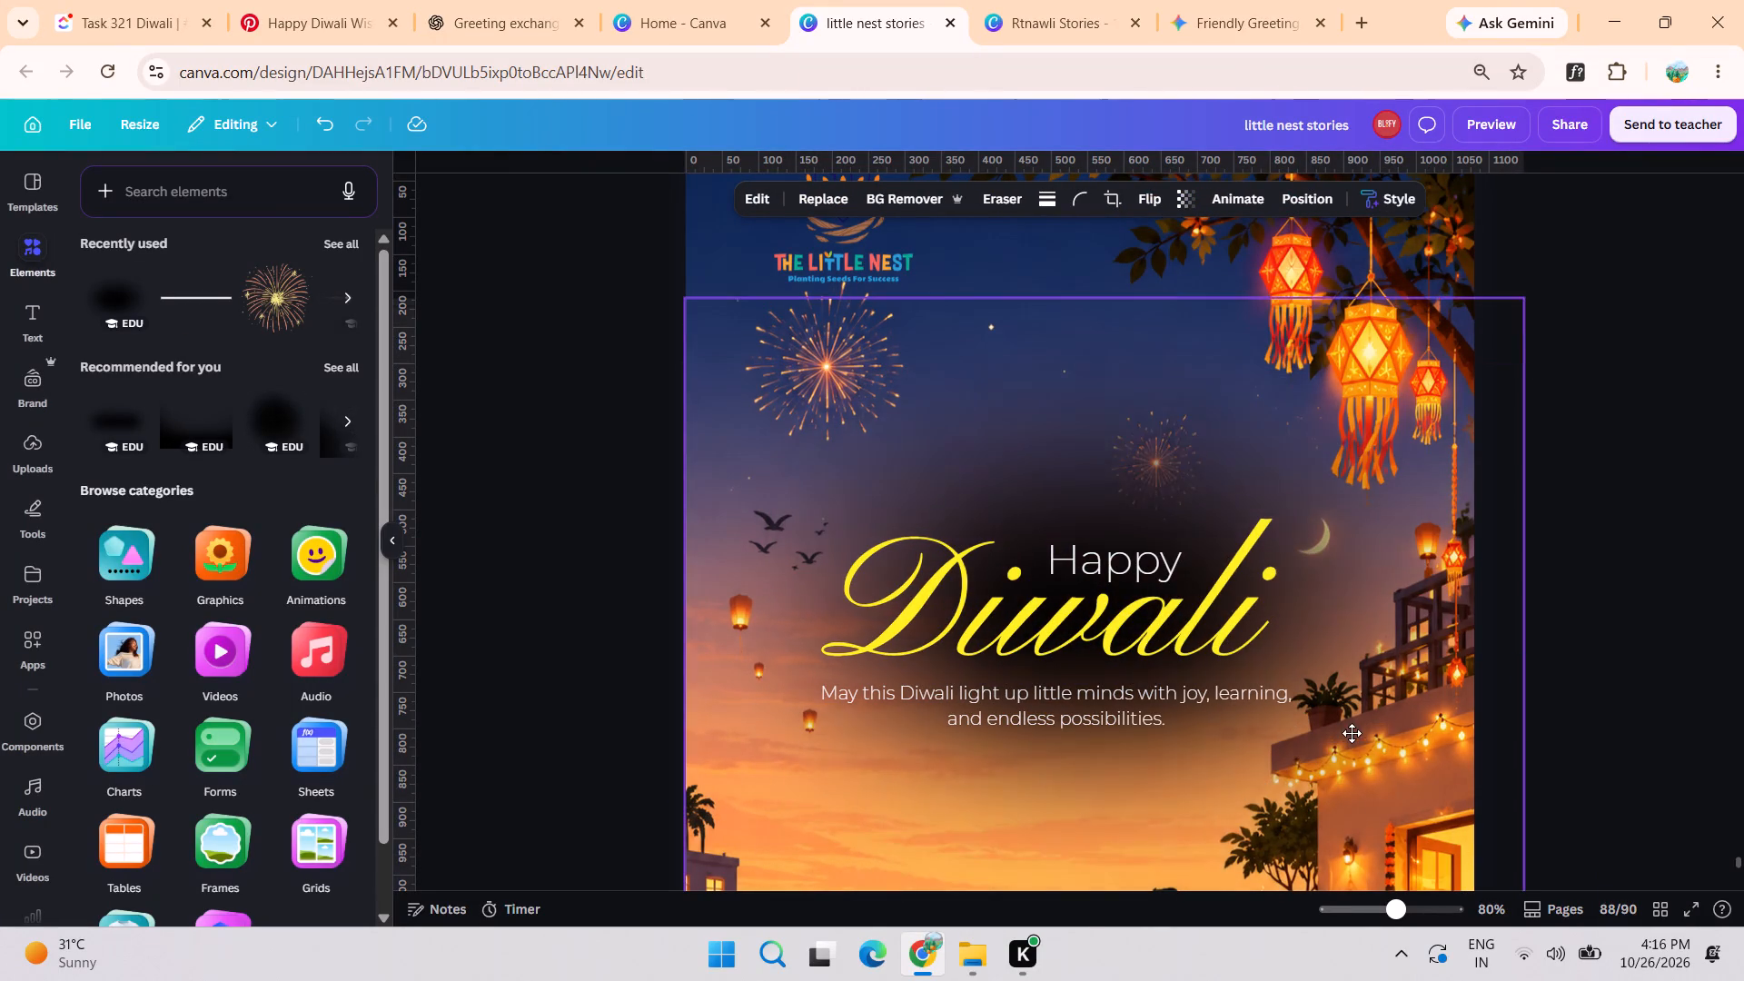
drag(1352, 733, 1343, 759)
Lower the opacity of the black shadow behind the lettering so that it blends softly into the sunset sky.
click(1189, 199)
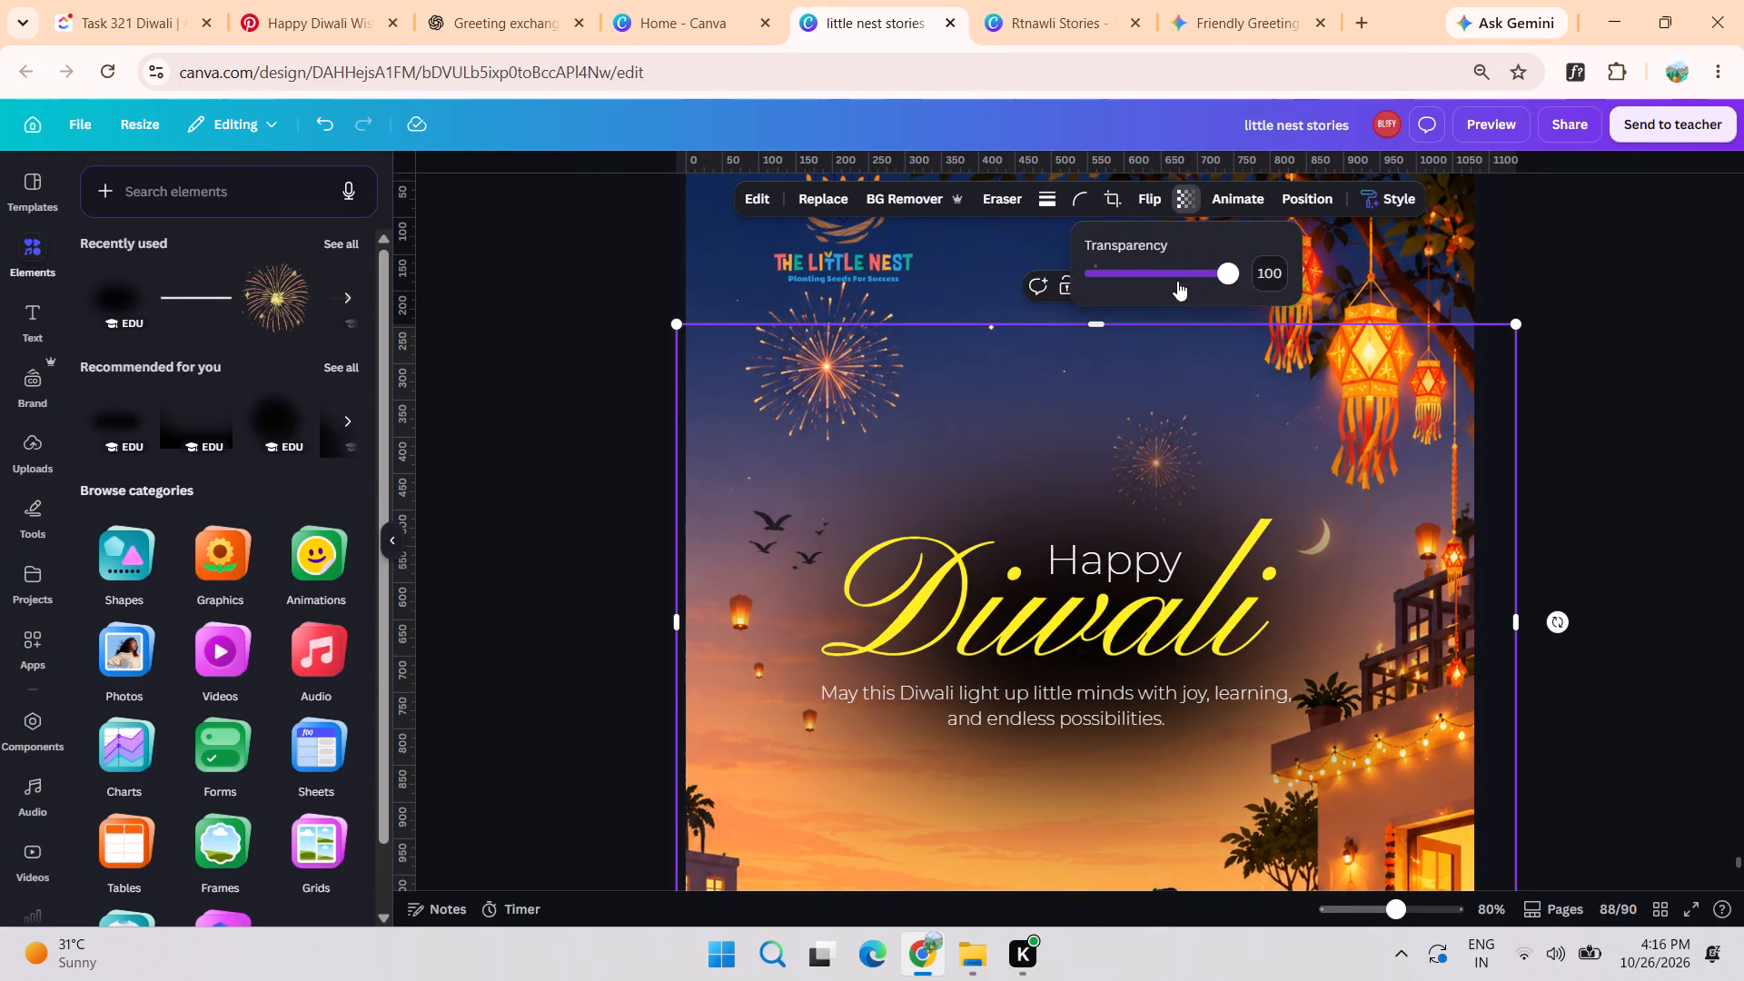
drag(1176, 281, 1165, 288)
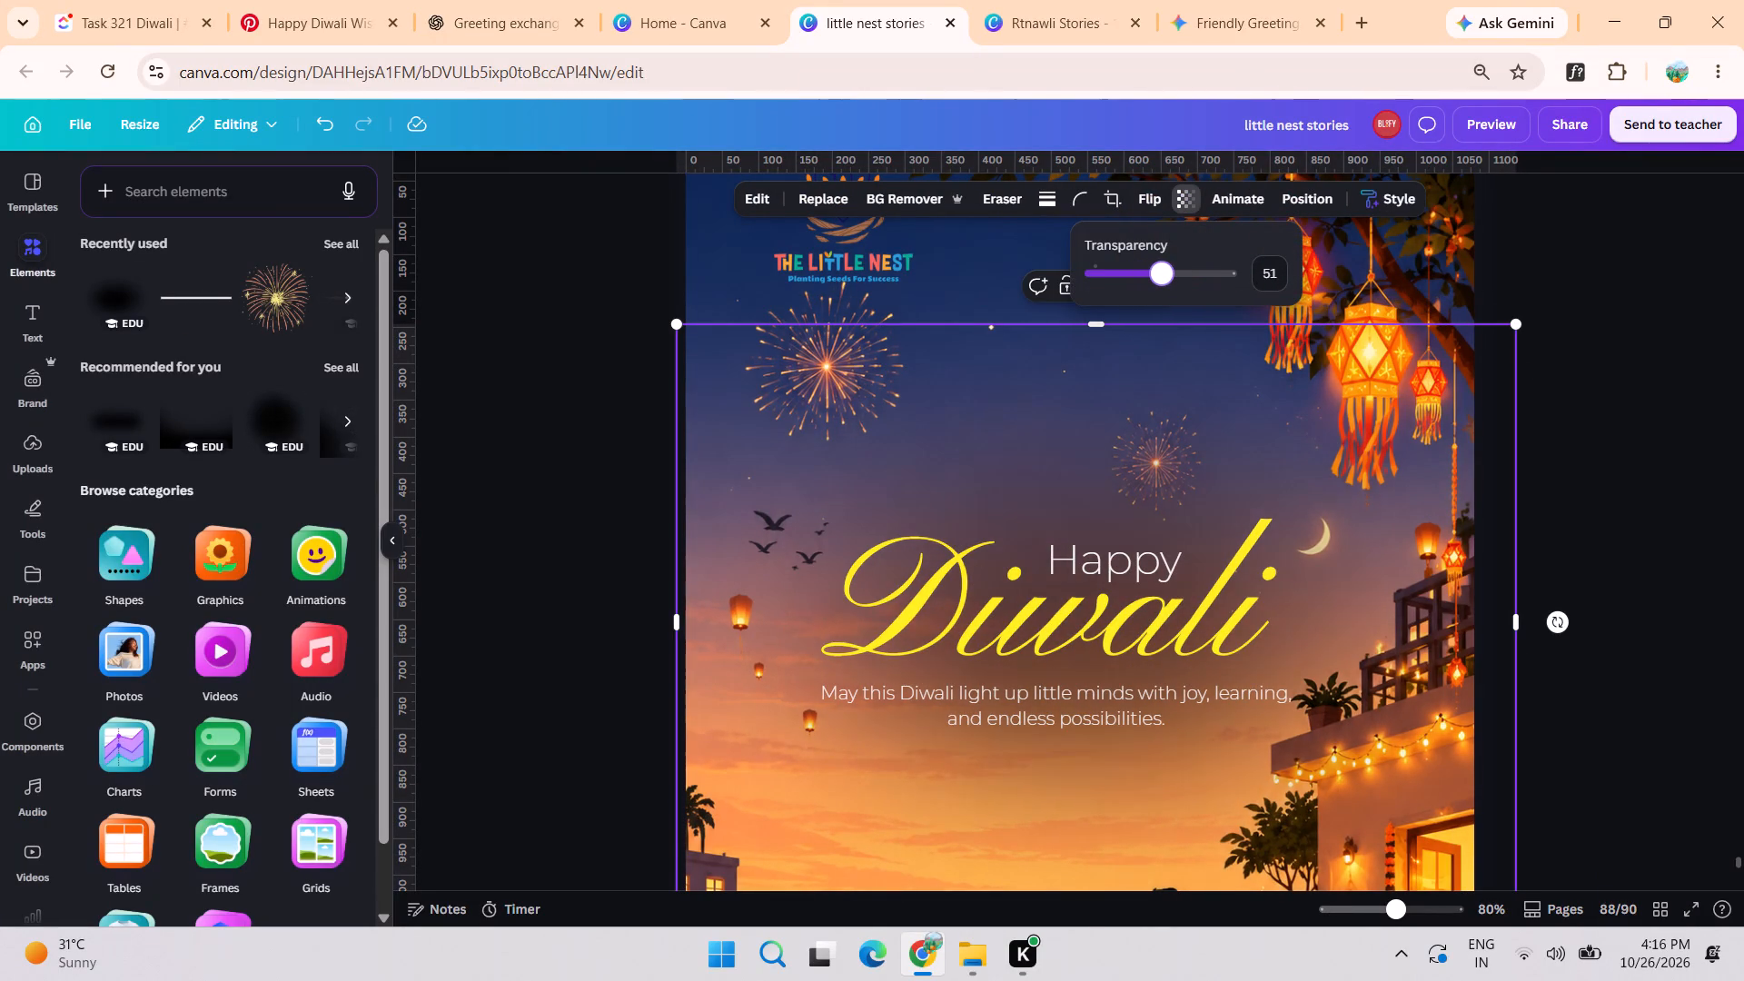
drag(1165, 288, 1144, 289)
drag(1627, 520, 1615, 530)
click(1615, 597)
scroll(1607, 554, down, 2)
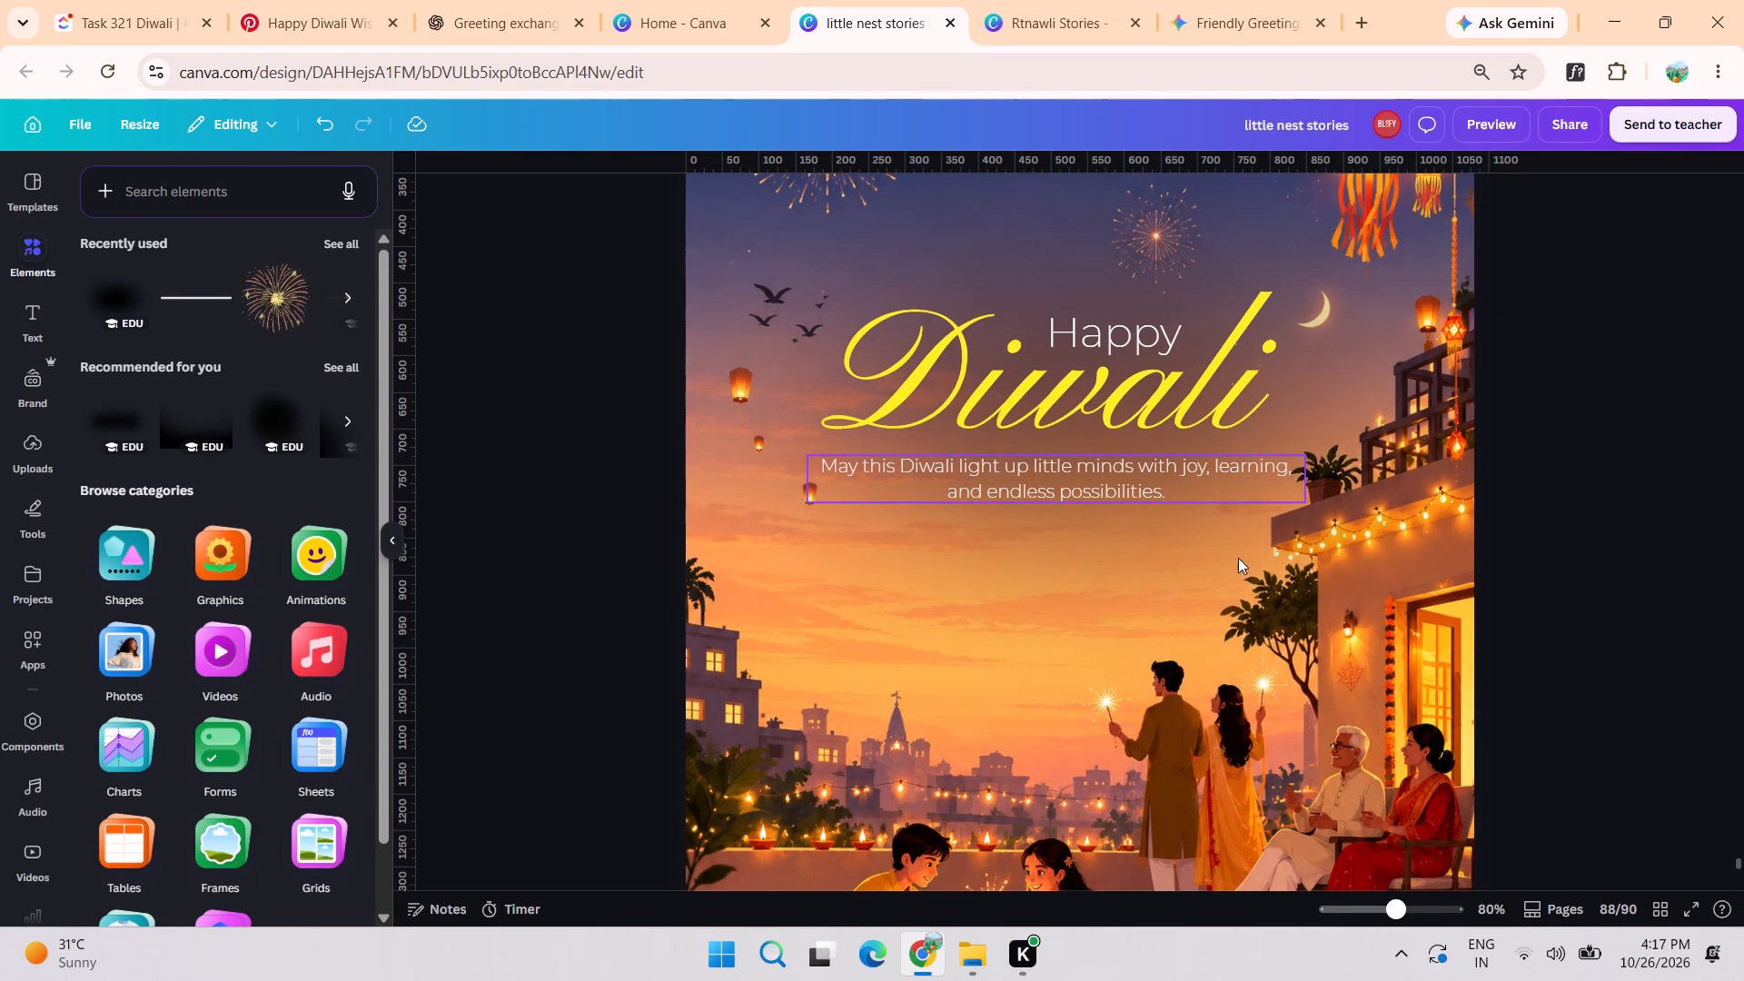
click(1669, 553)
scroll(1627, 706, up, 2)
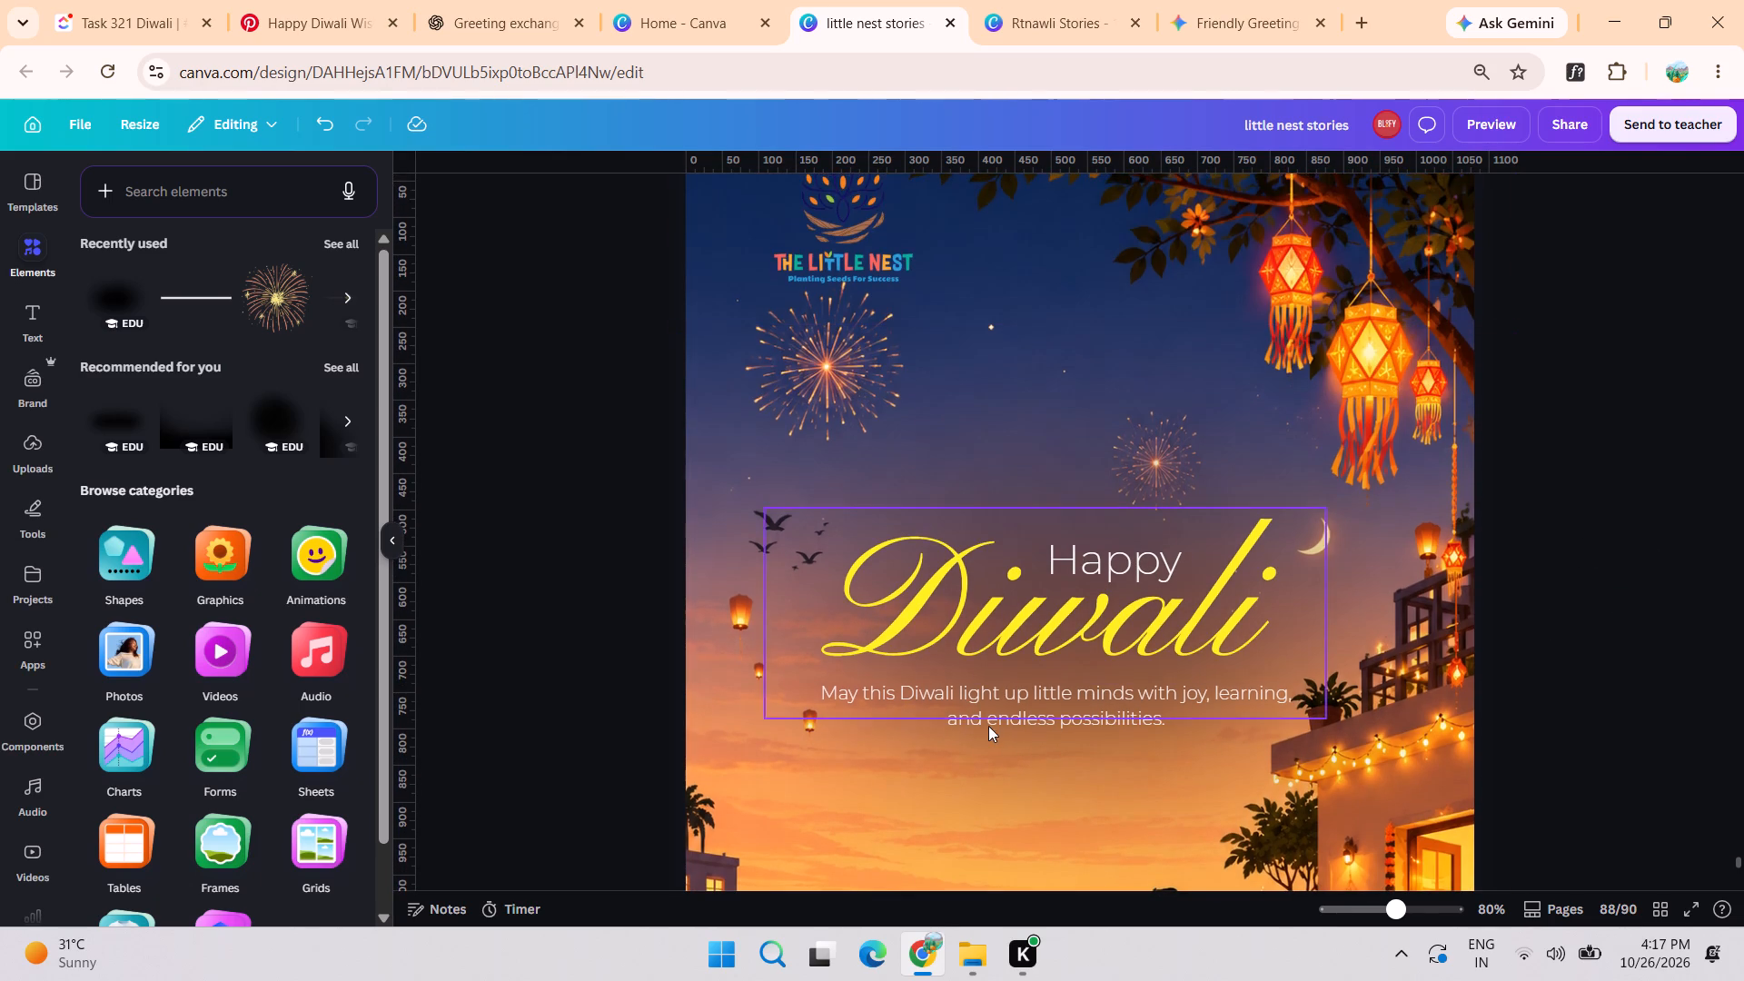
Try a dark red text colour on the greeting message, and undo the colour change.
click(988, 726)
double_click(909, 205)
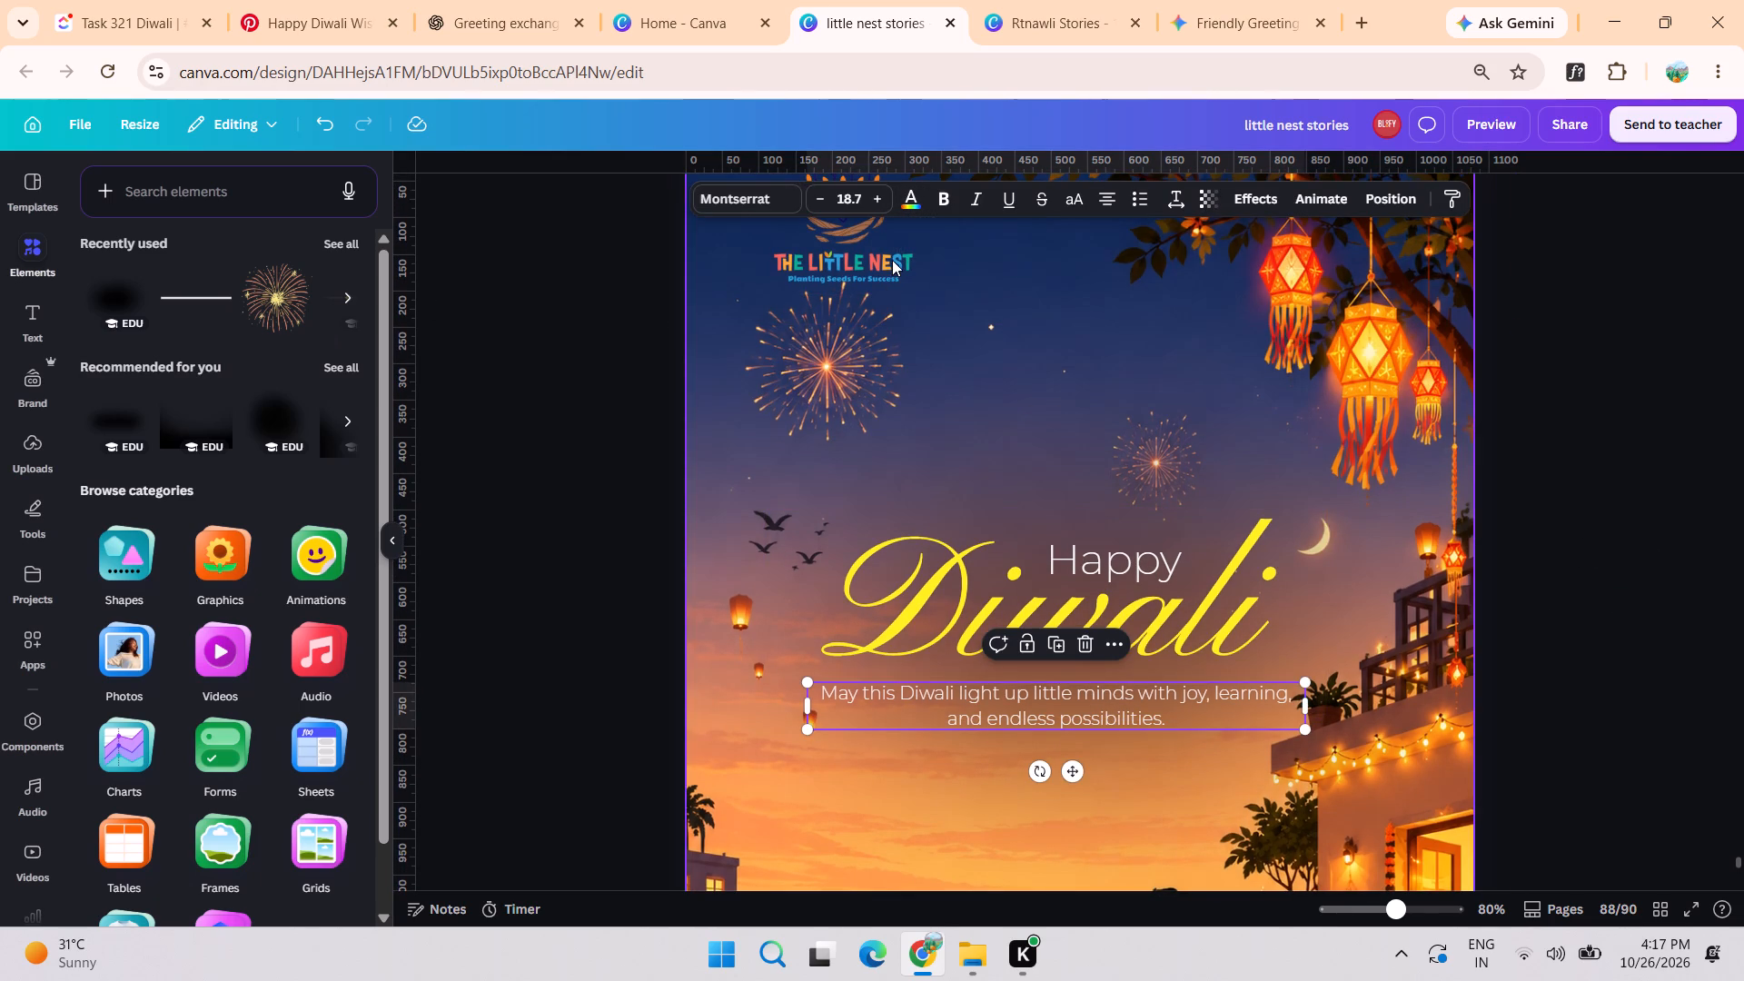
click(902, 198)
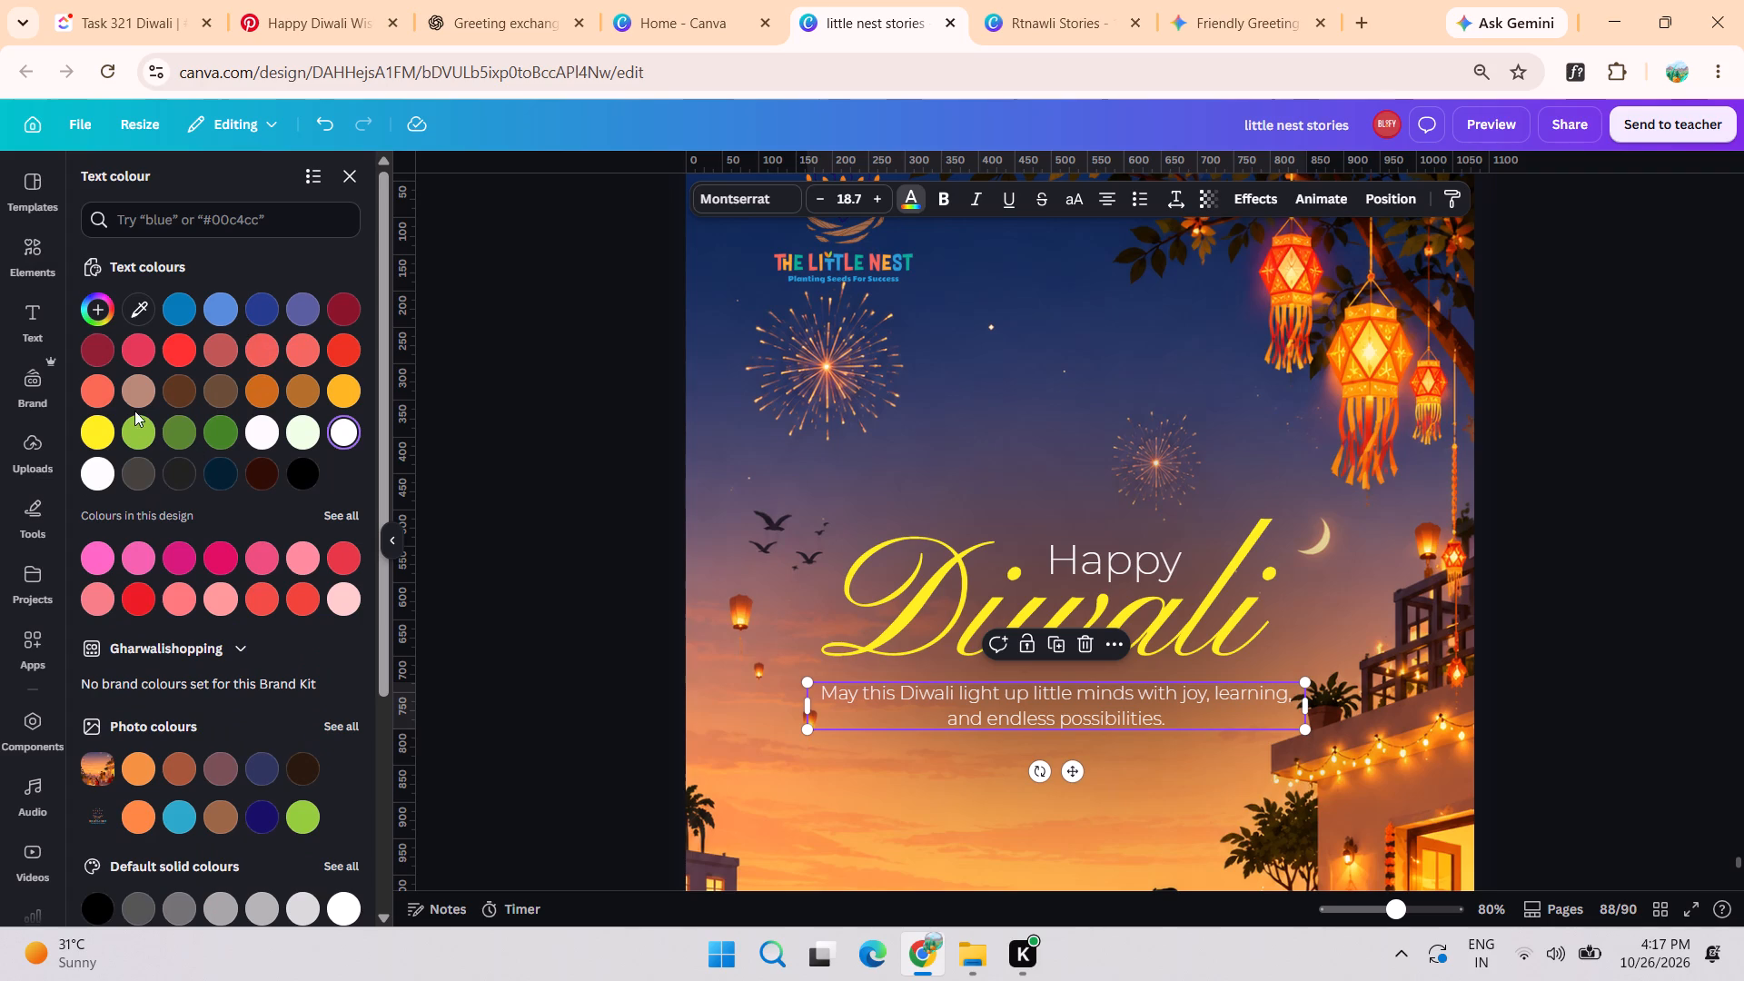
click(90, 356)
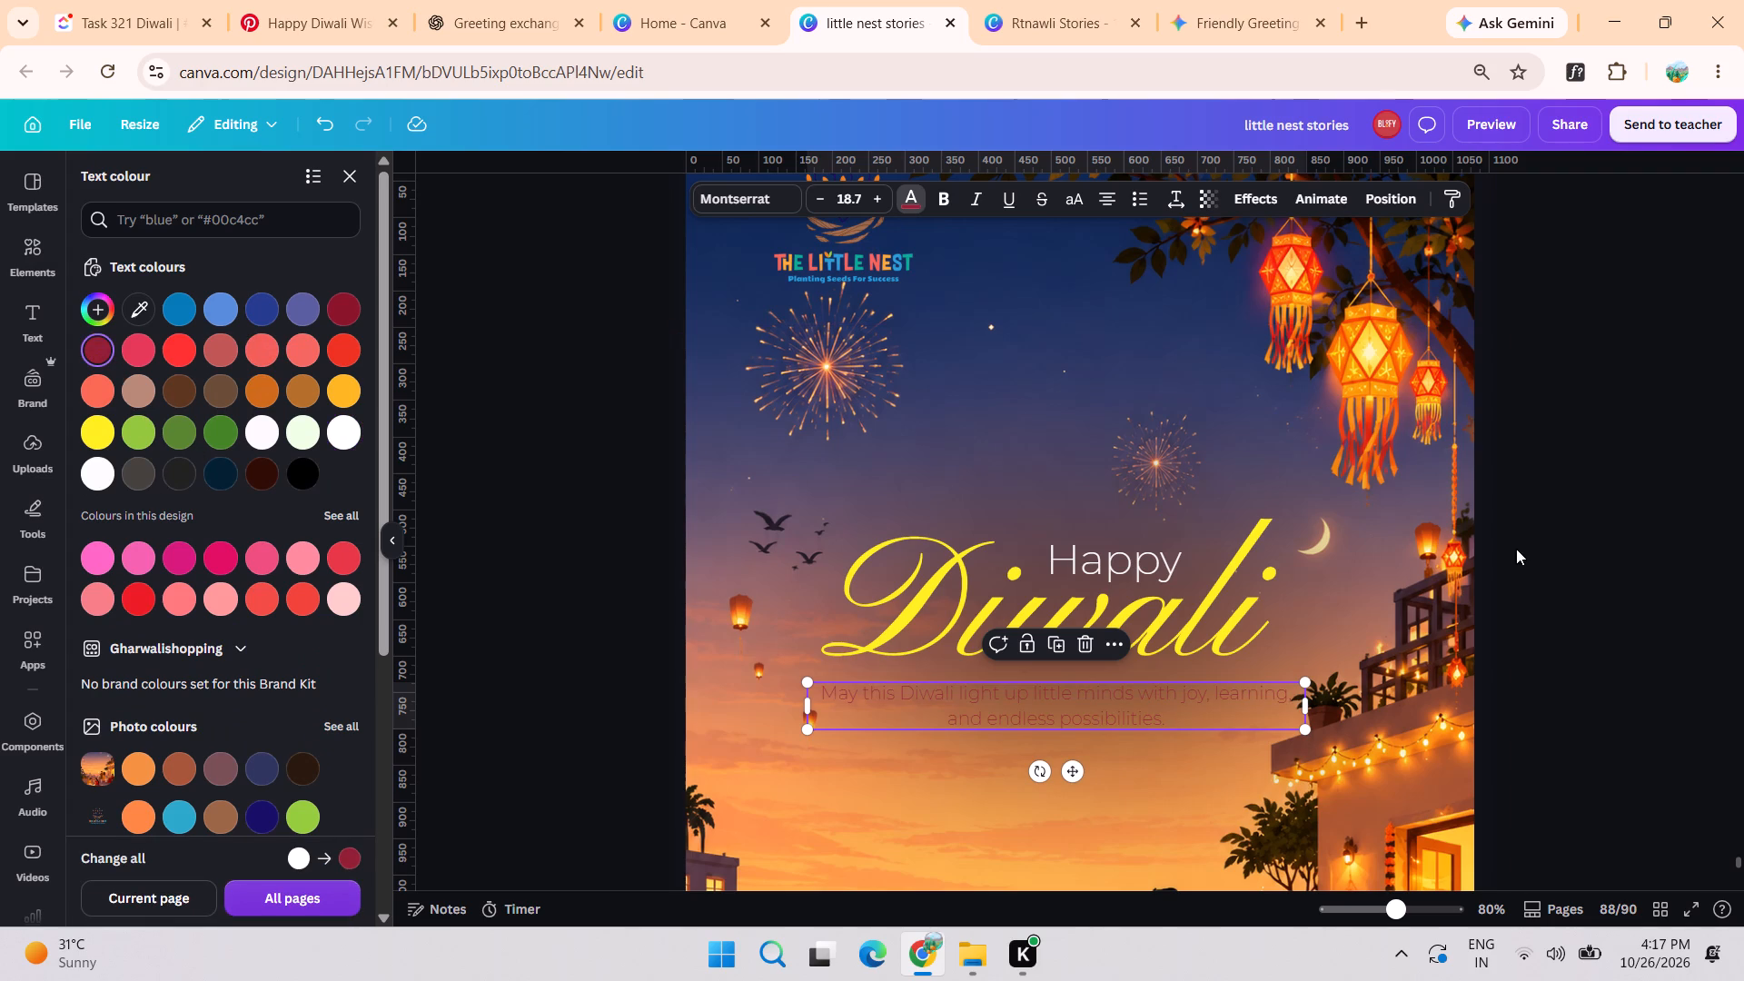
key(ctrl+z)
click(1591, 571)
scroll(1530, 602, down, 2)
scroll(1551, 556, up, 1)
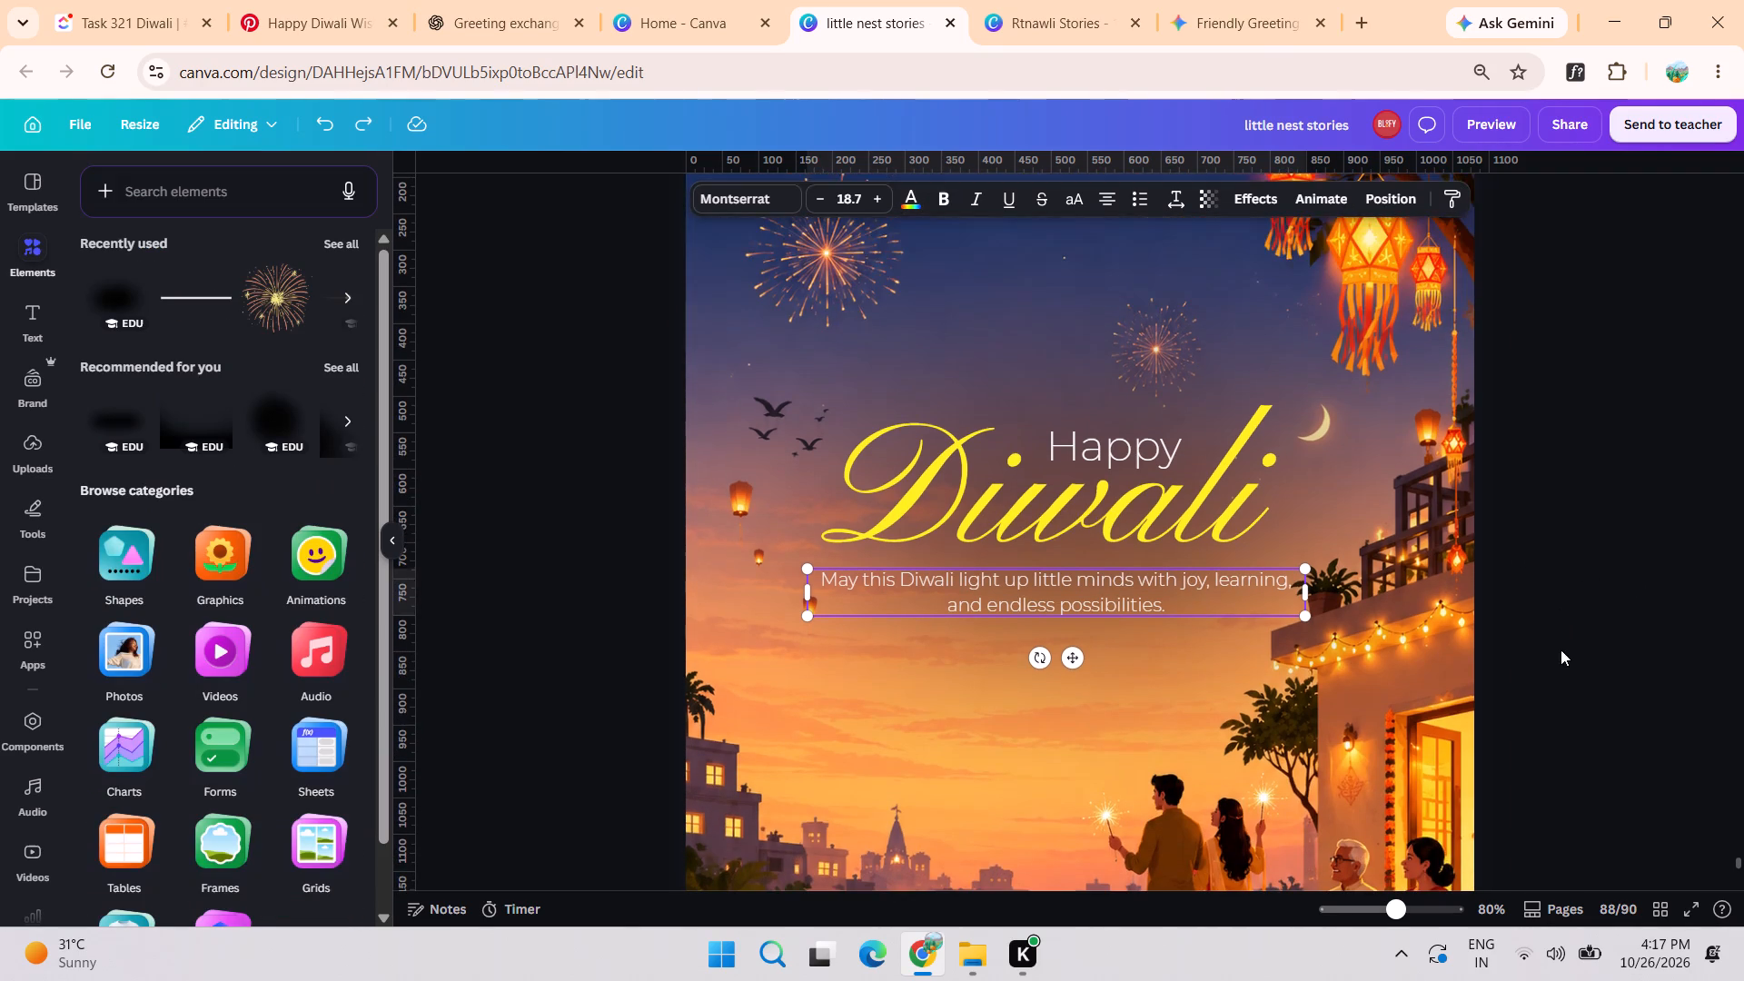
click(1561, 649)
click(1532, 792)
Check the layer order of the "Diwali" lettering on page 88.
drag(1395, 918, 1406, 917)
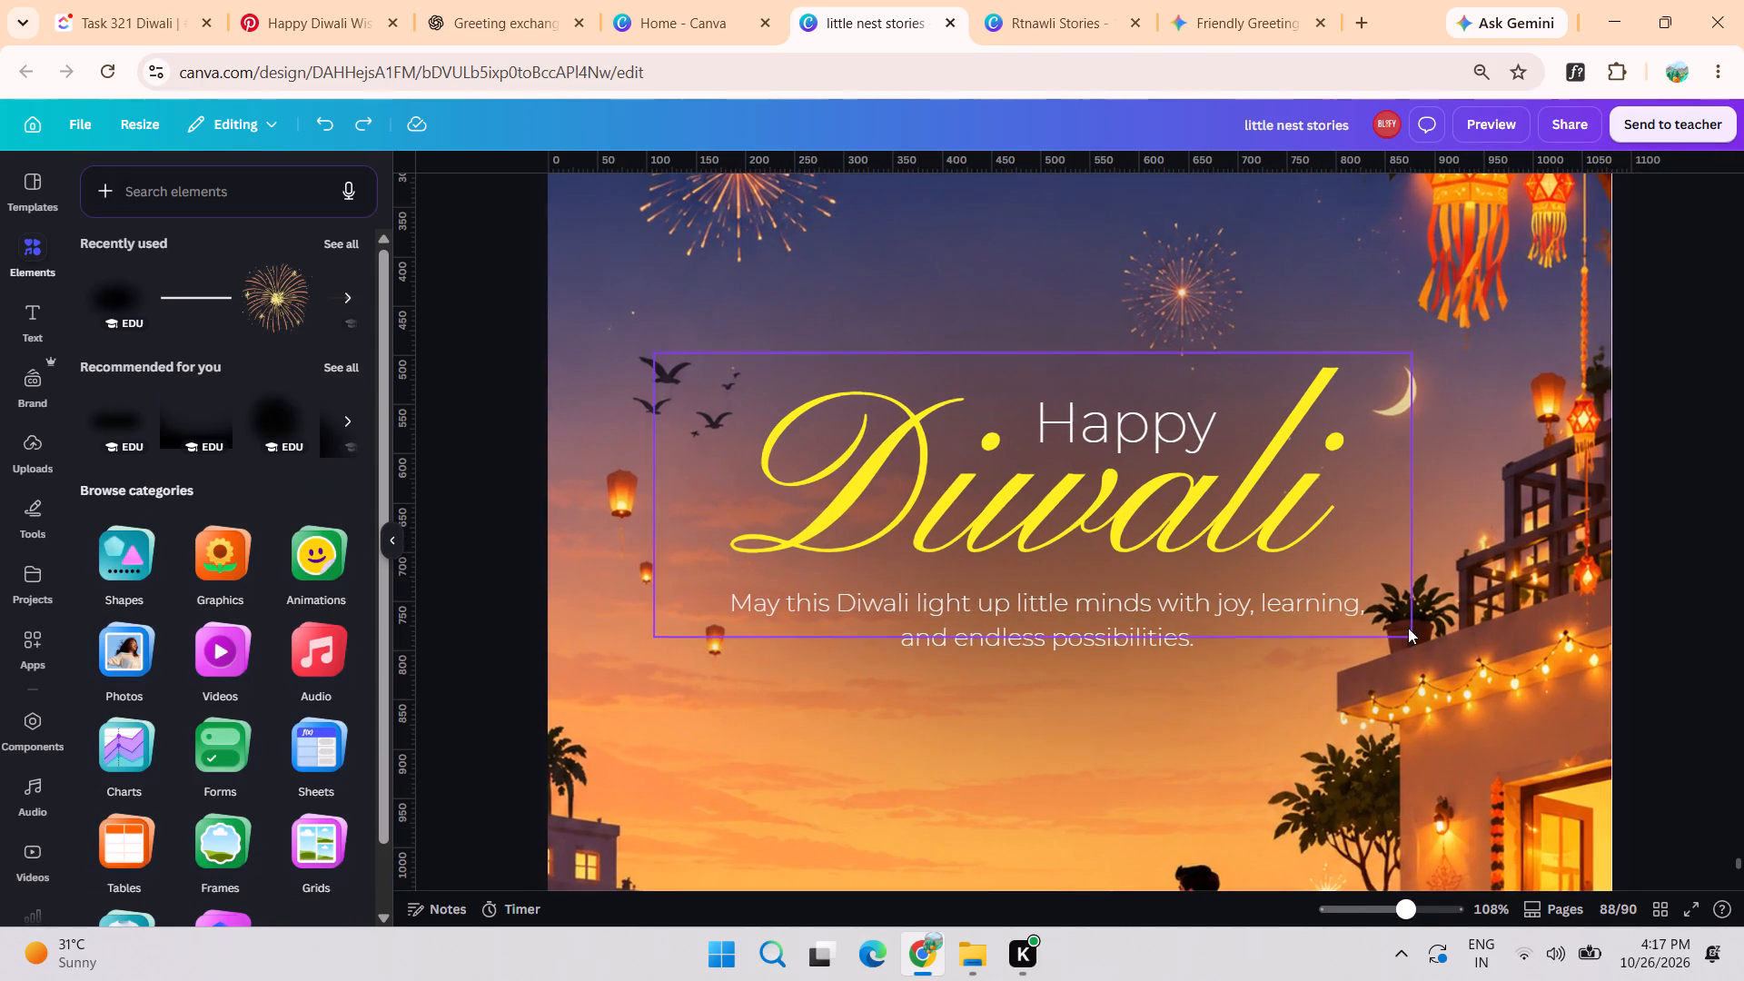
click(1113, 655)
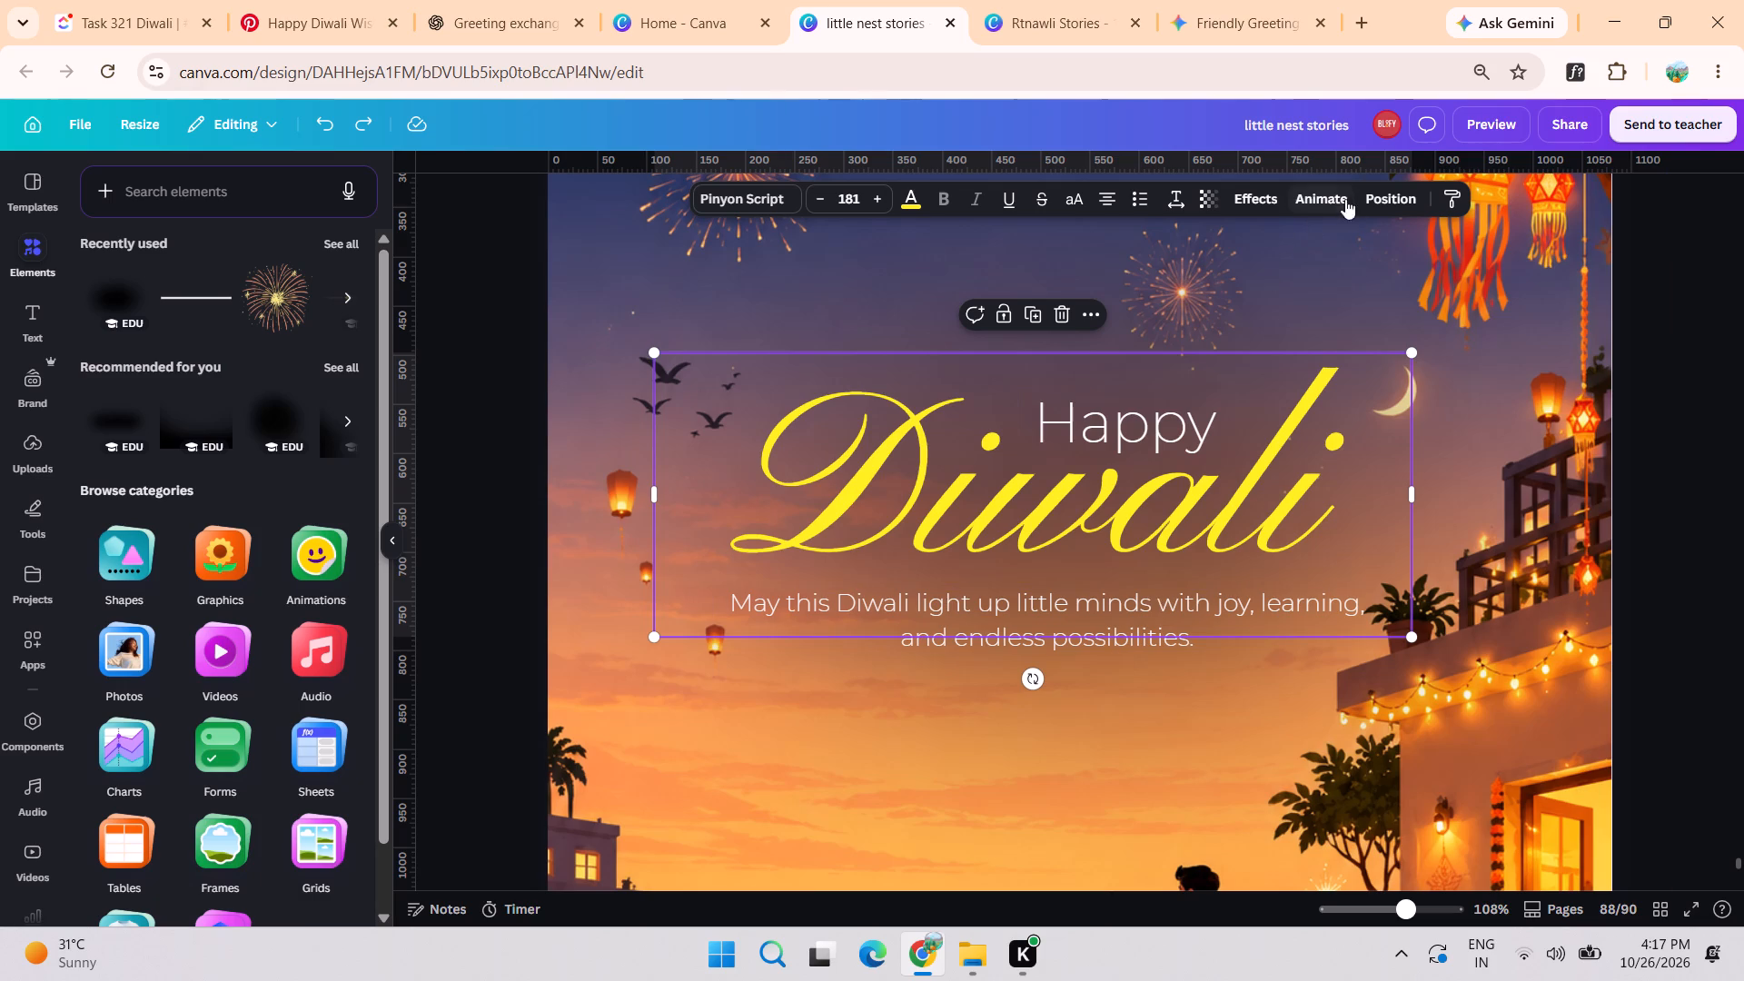
click(1418, 184)
double_click(308, 212)
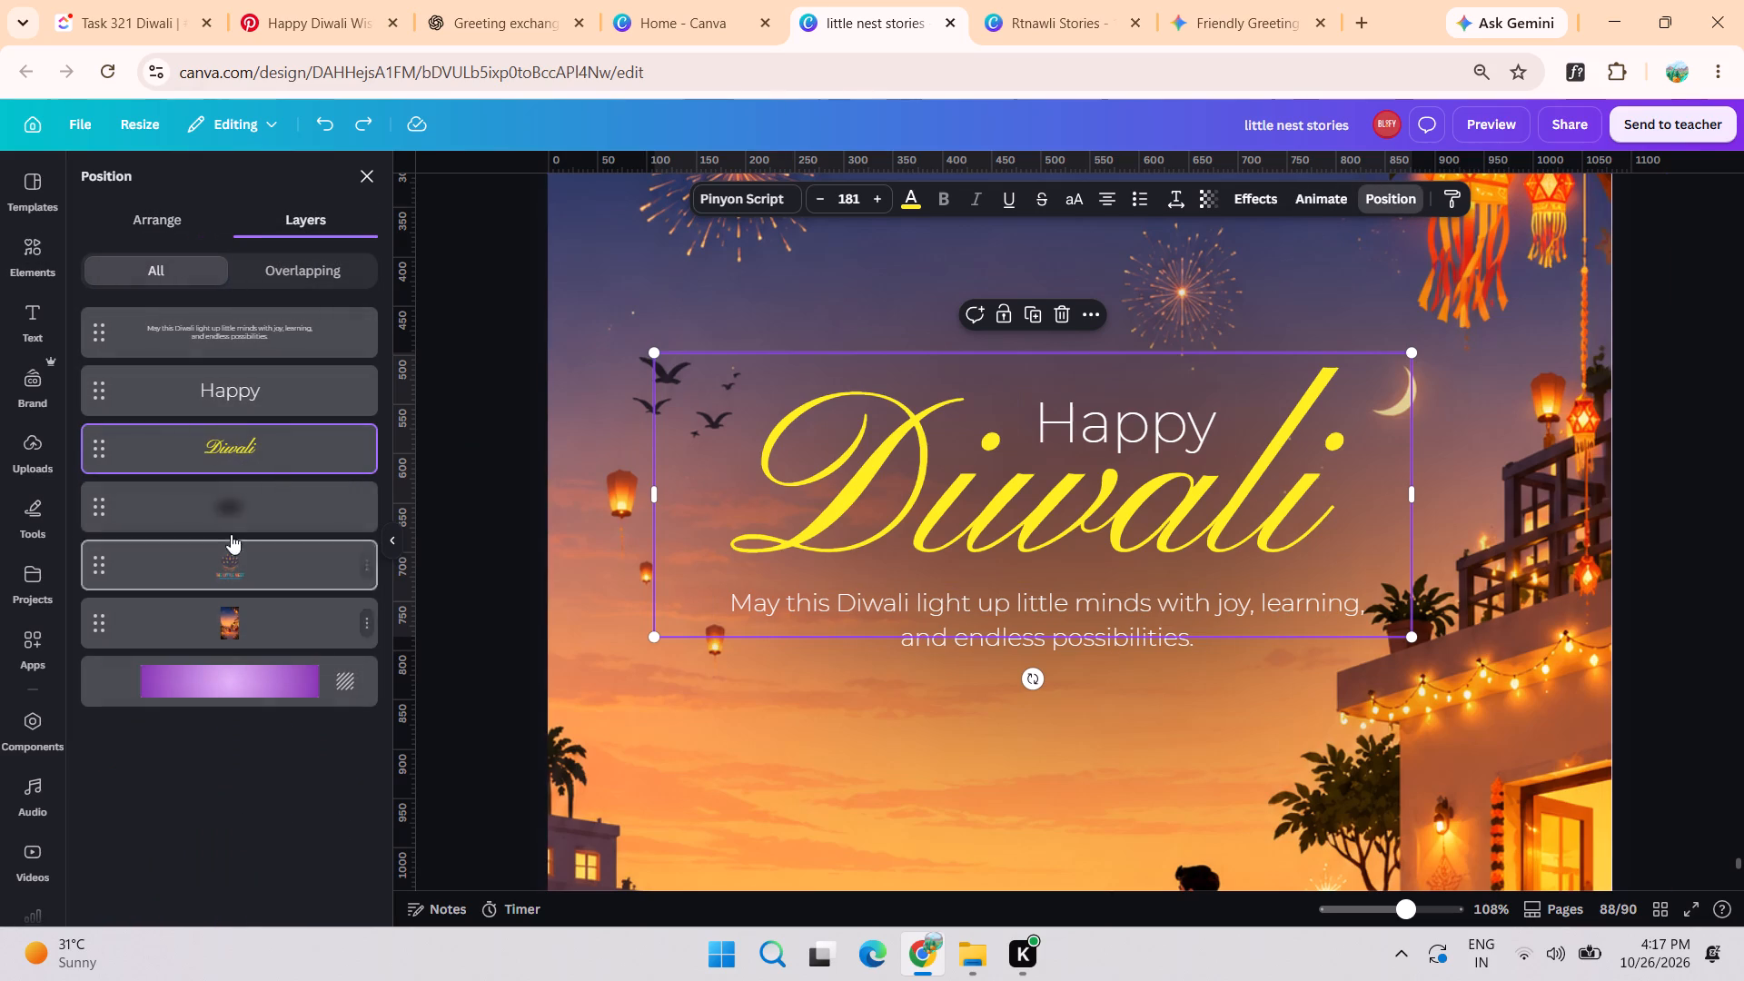
click(1648, 683)
click(1670, 699)
click(1707, 697)
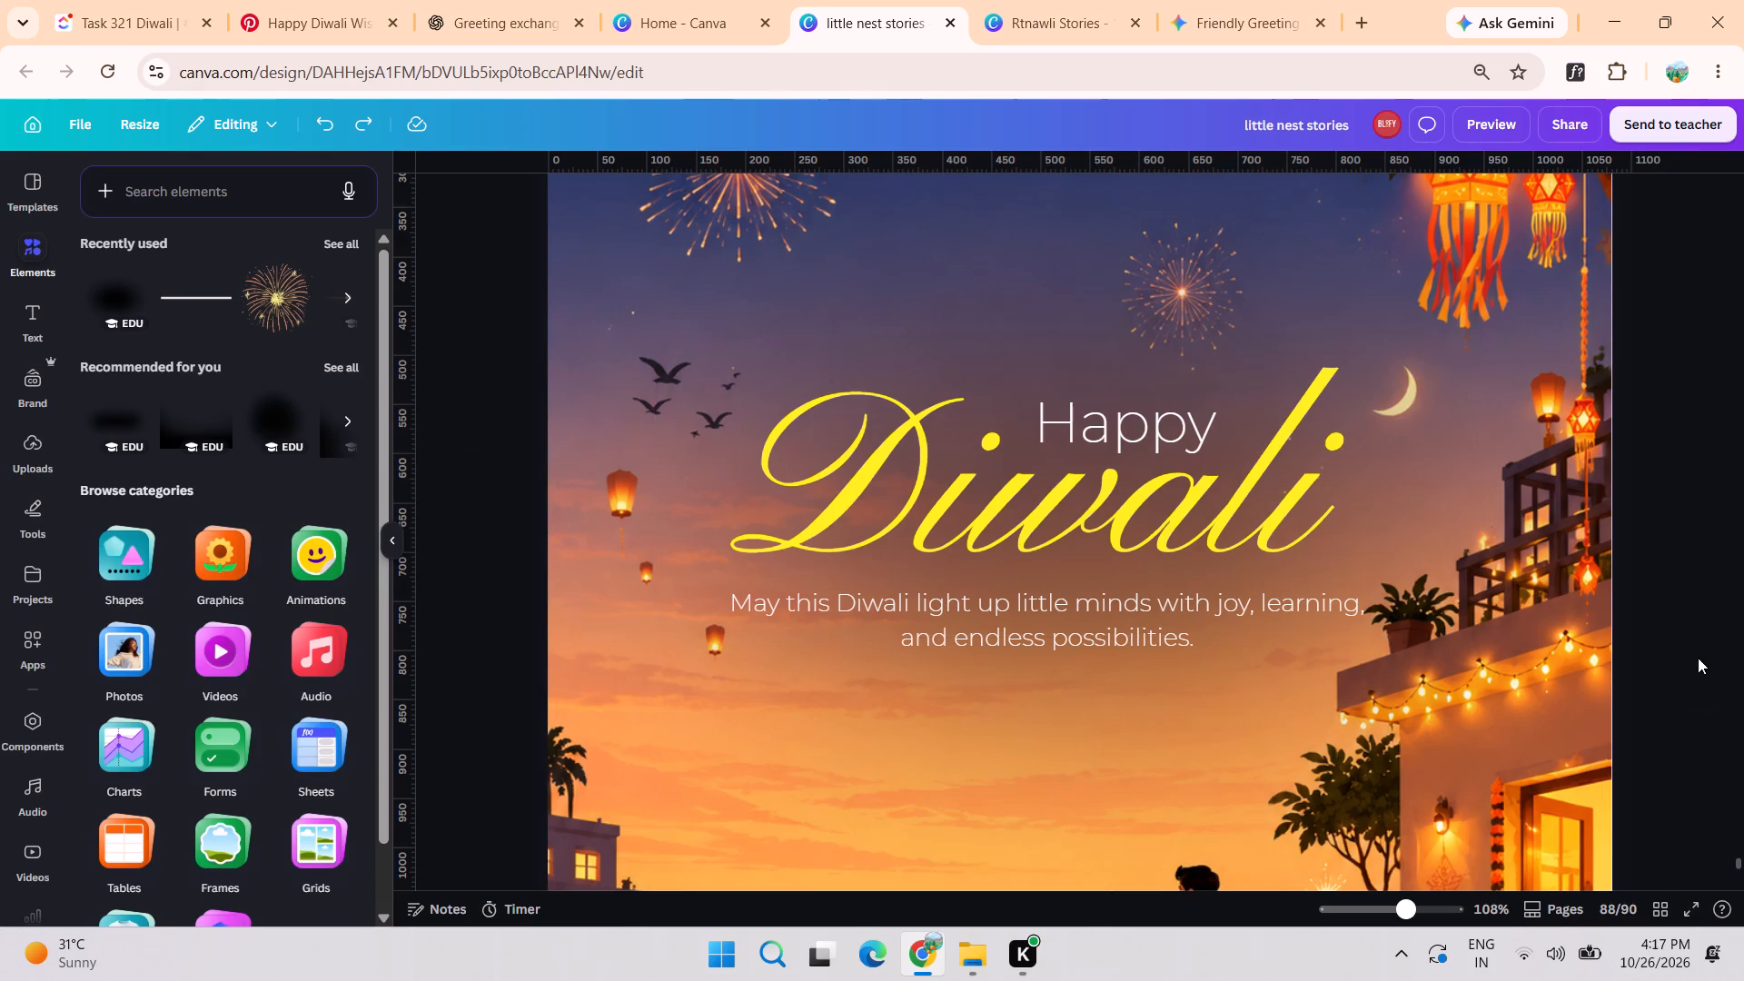
Narrow the greeting's text box so its first line ends at "joy," and place the message centred just beneath "Diwali".
drag(1029, 617, 1030, 608)
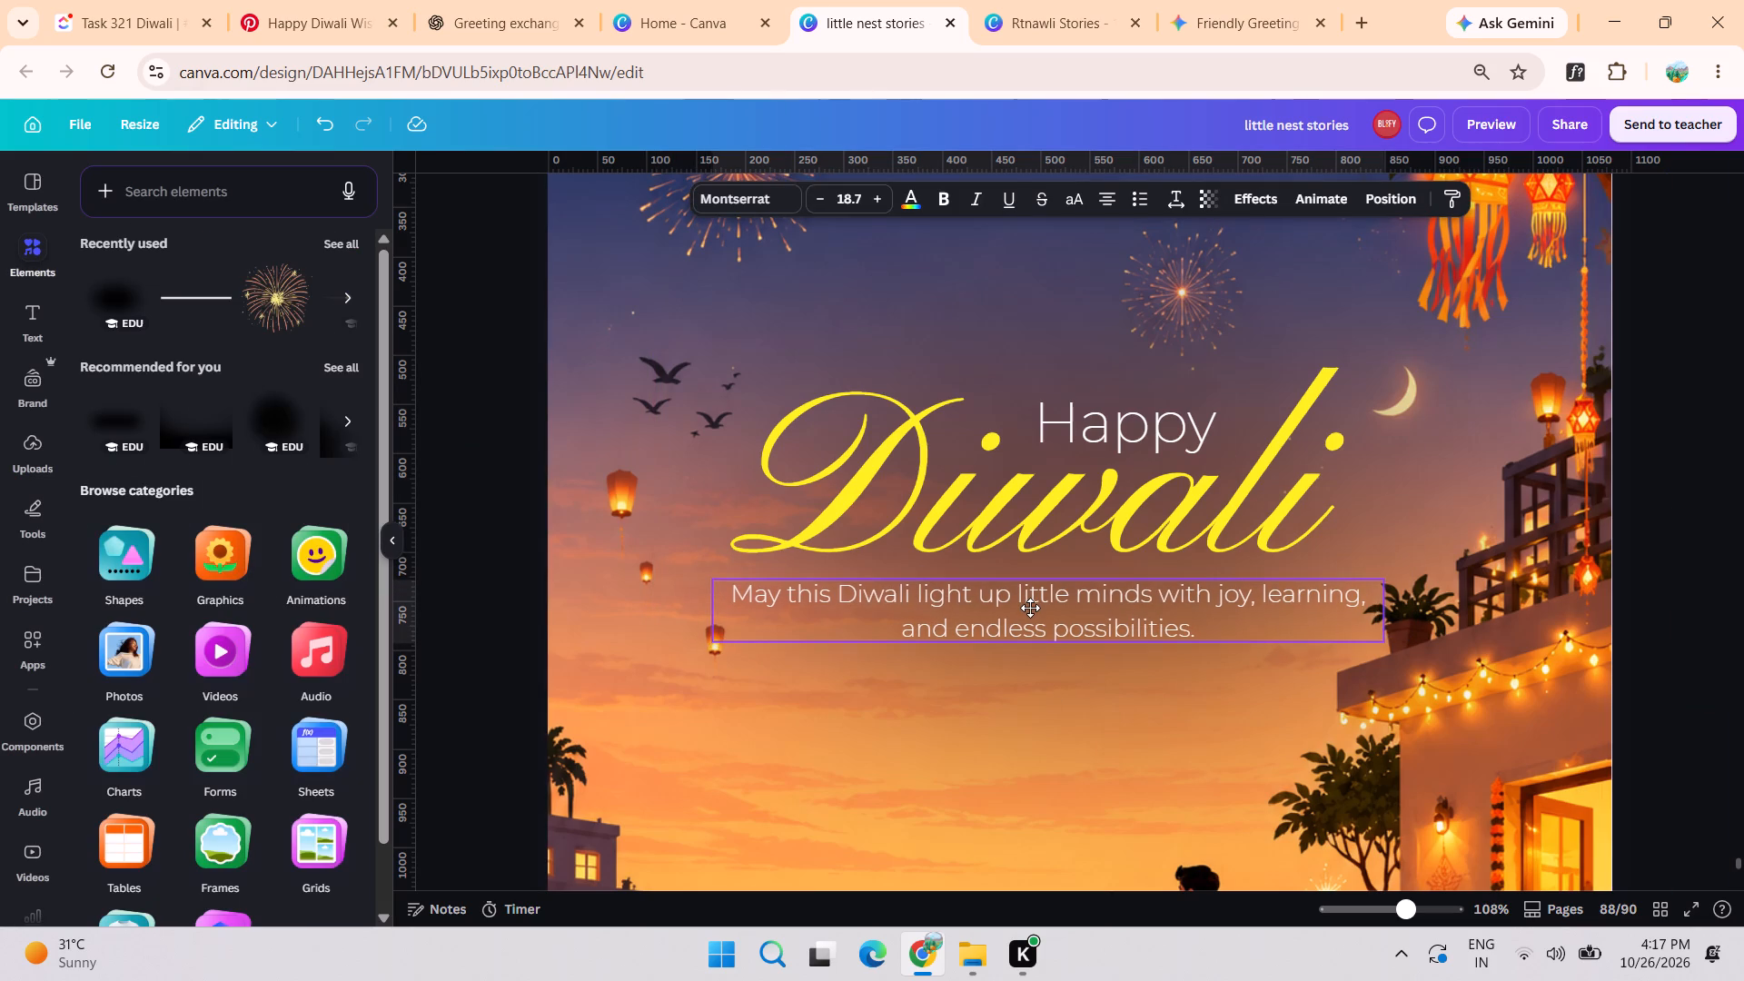
drag(1030, 608, 1029, 609)
click(1661, 630)
click(1671, 659)
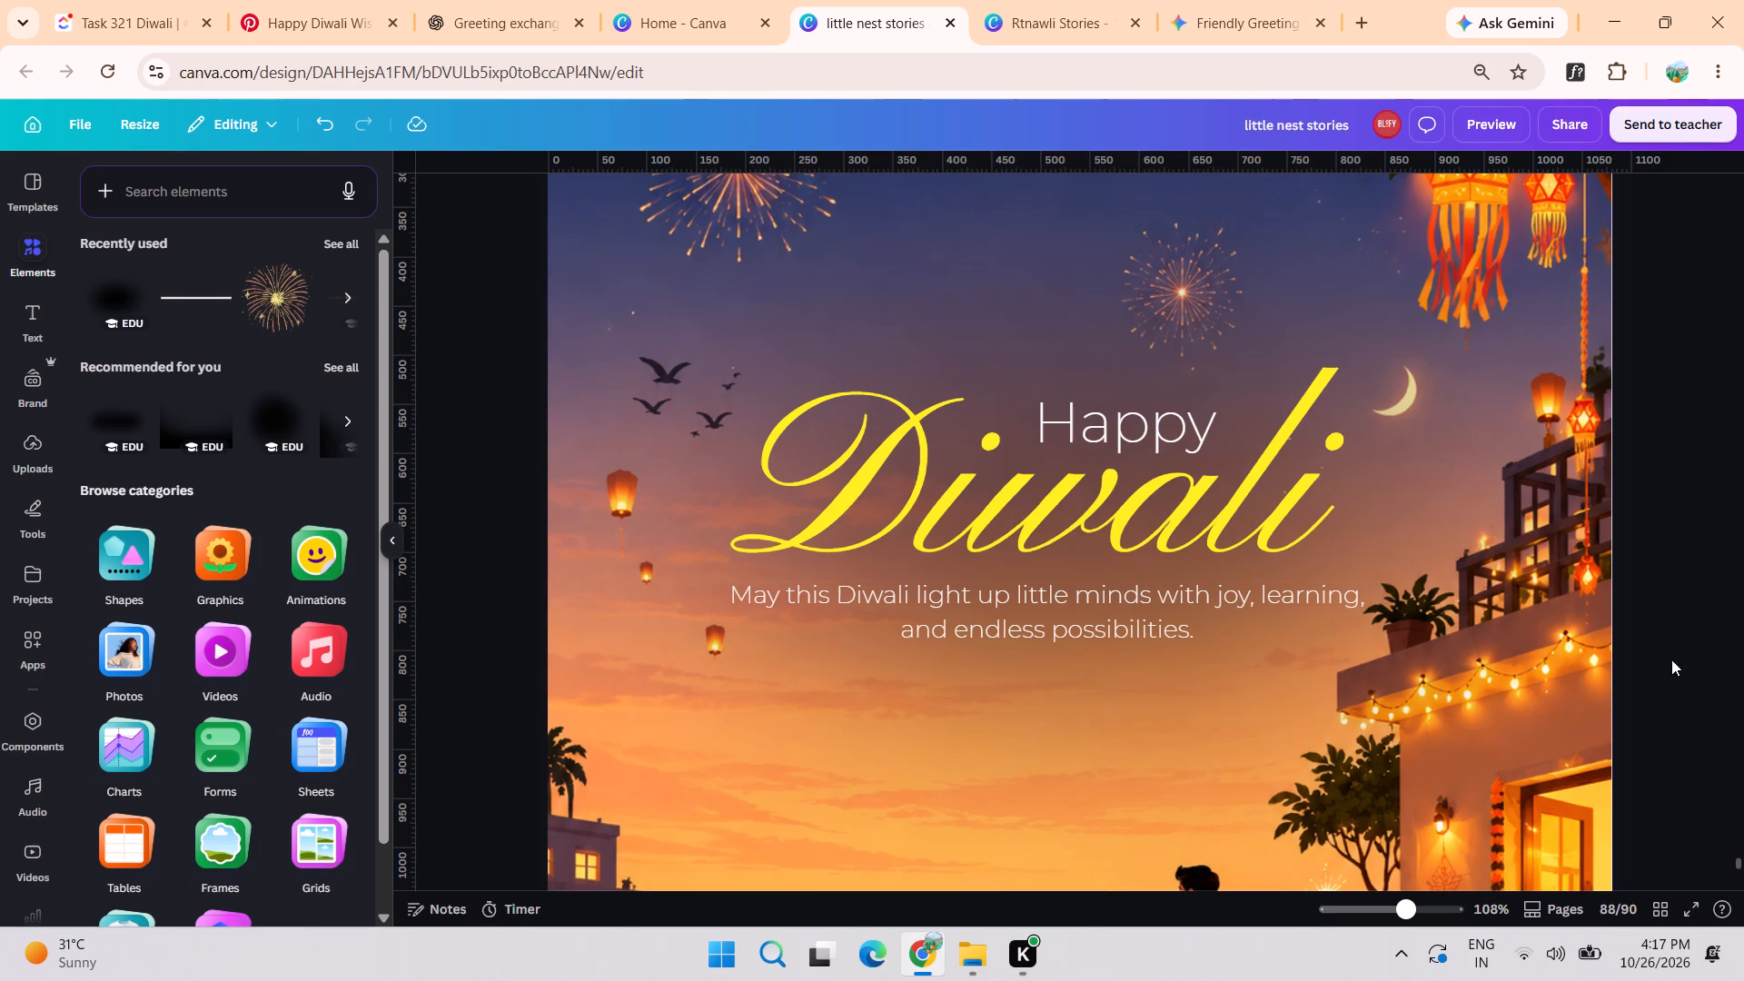
click(1295, 602)
drag(1389, 612, 1352, 613)
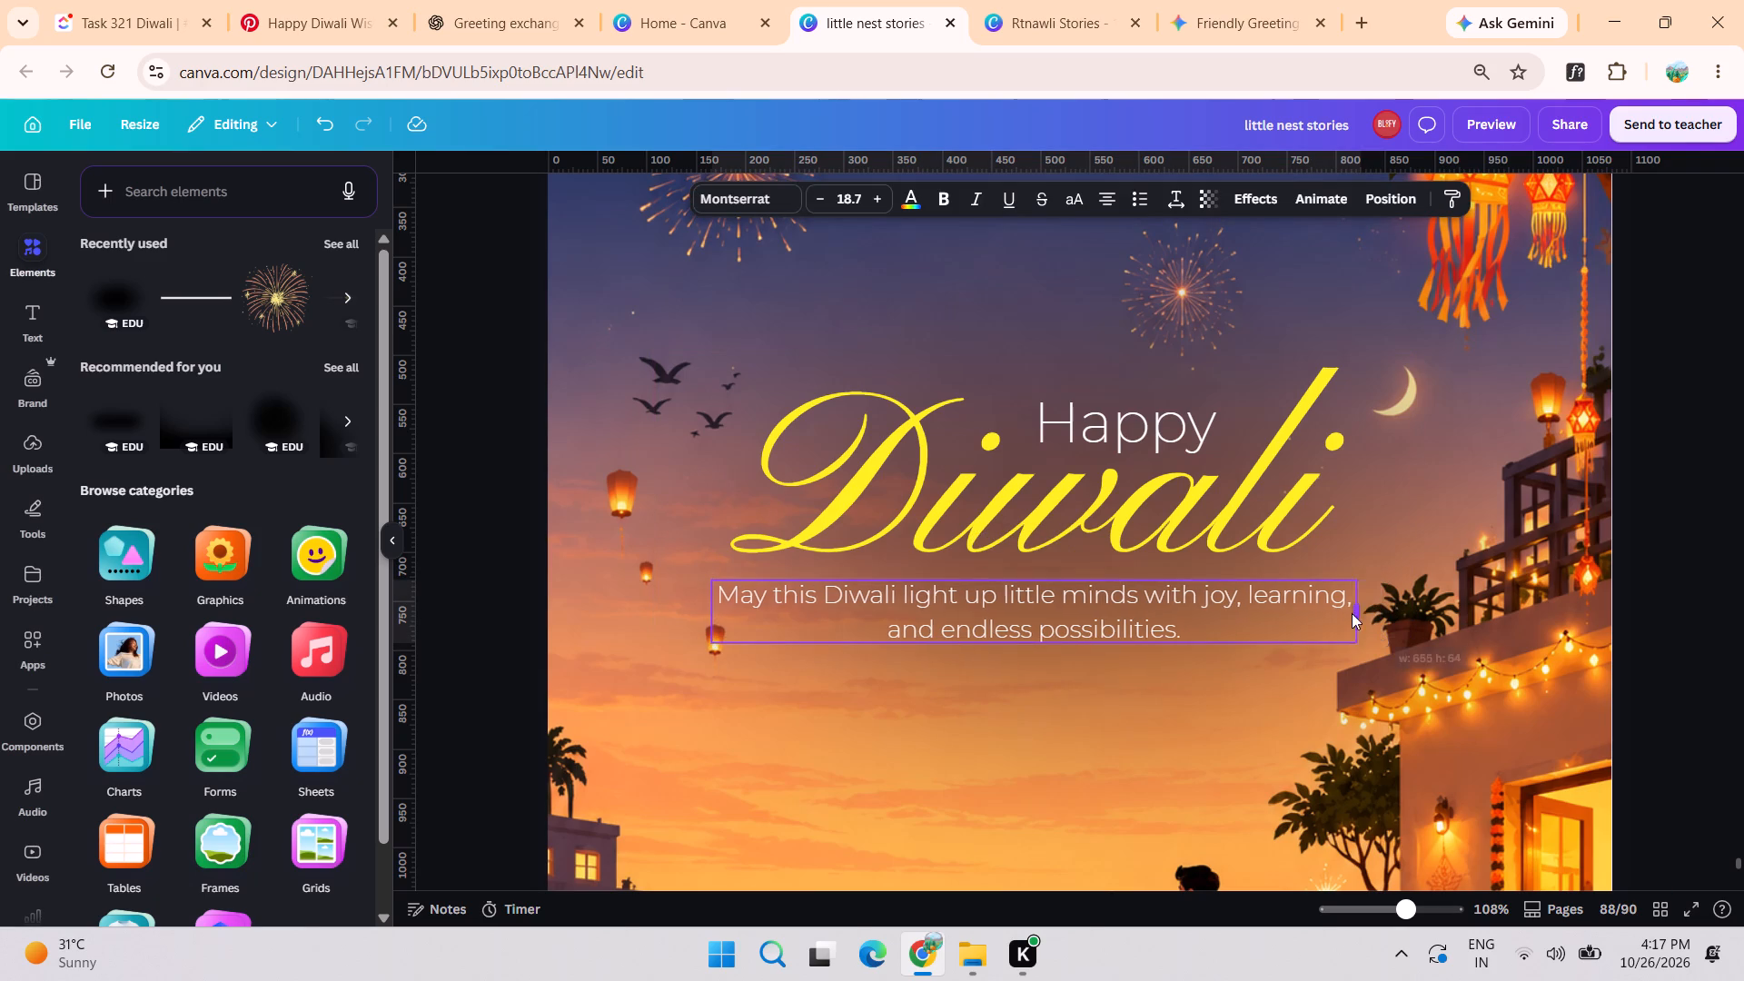
drag(1352, 613, 1345, 615)
click(1153, 607)
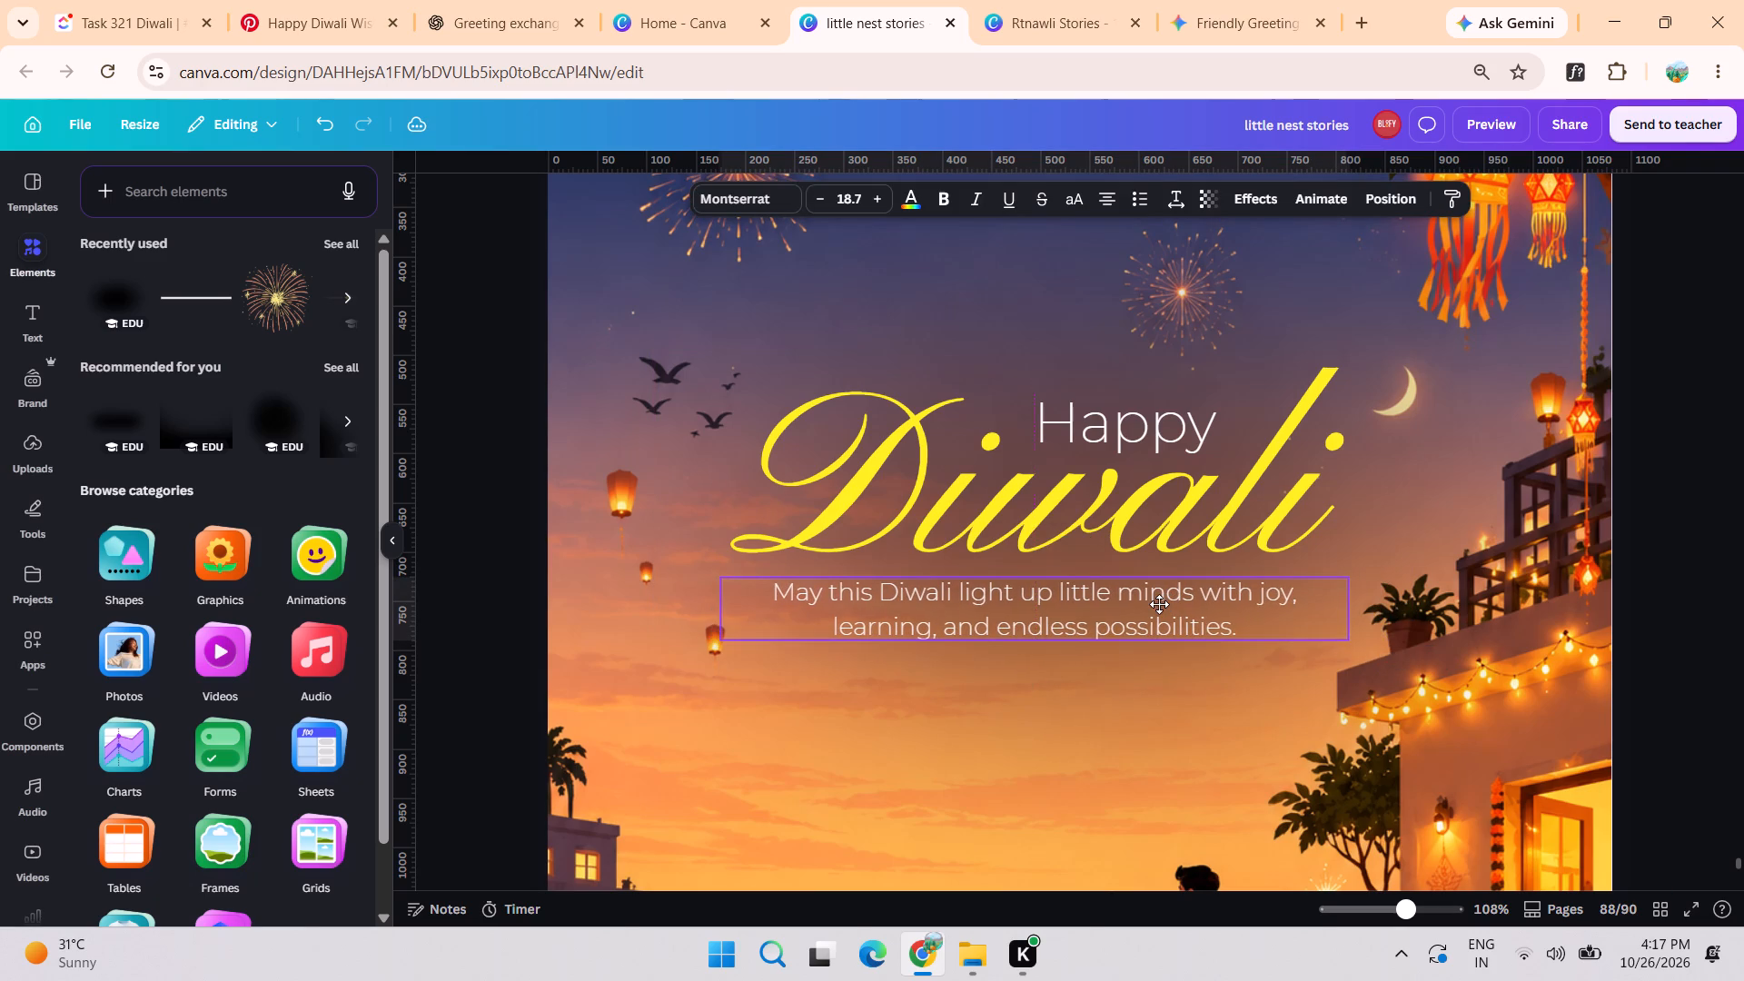
click(1660, 634)
scroll(1721, 685, up, 2)
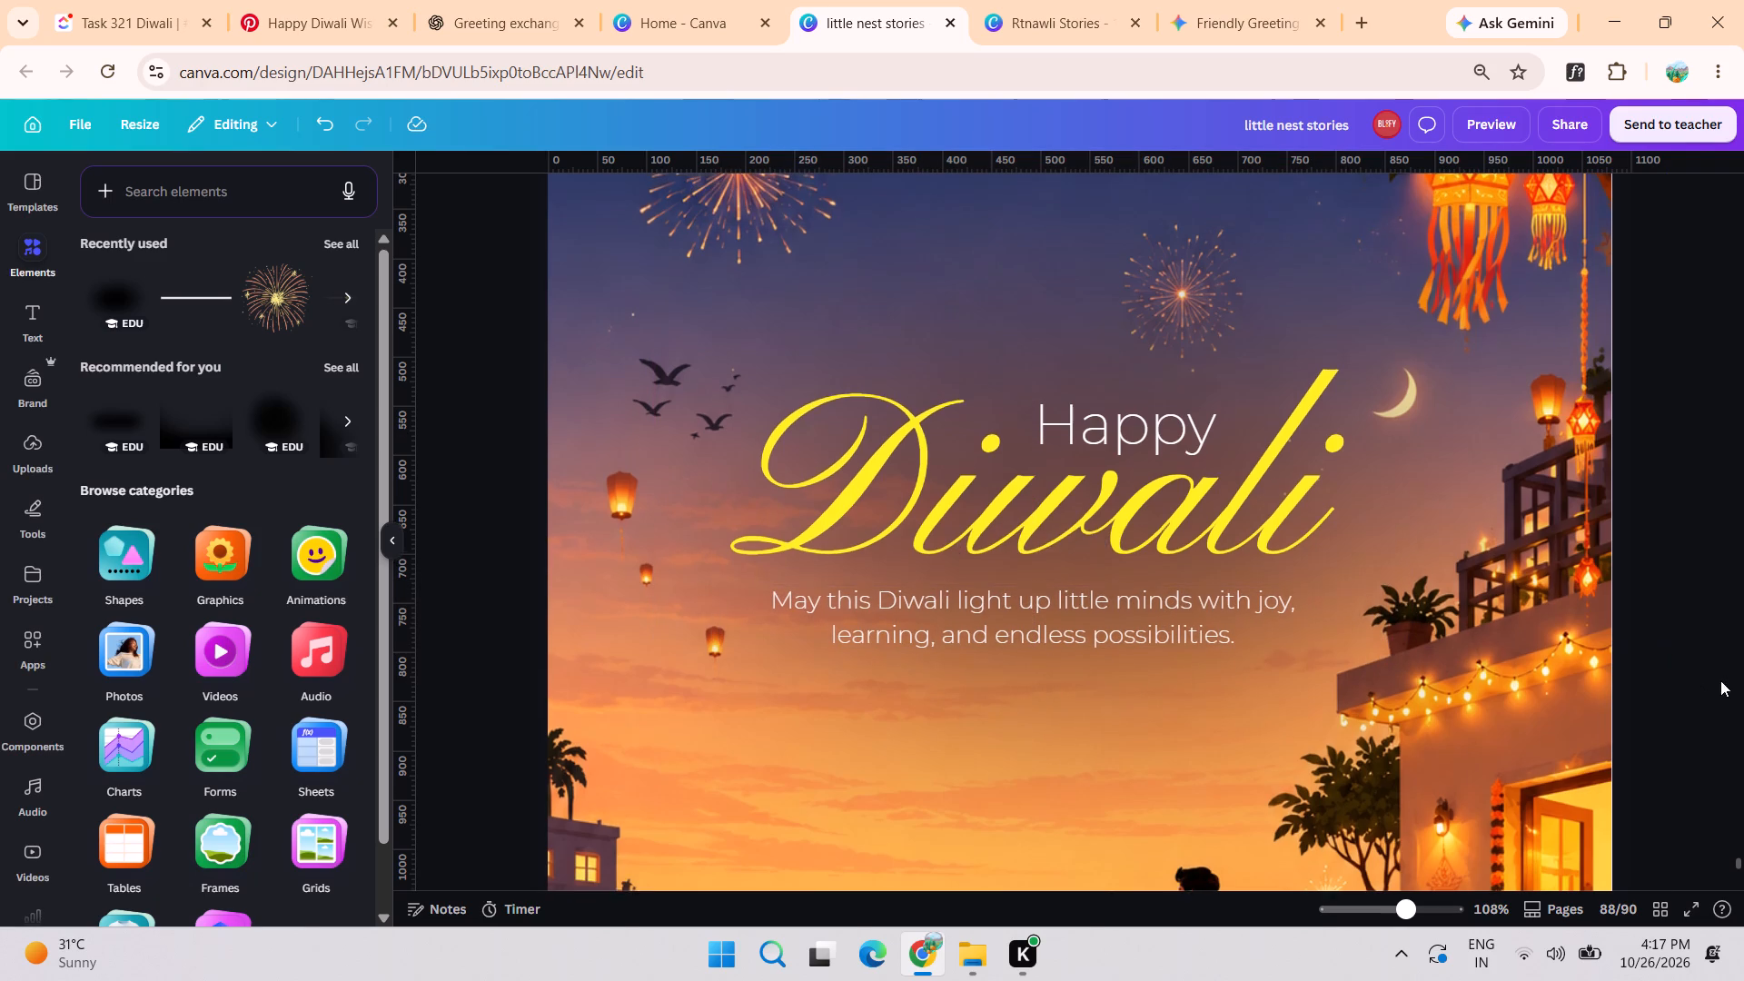
Review the overall layout of page 88 with its lettering, greeting and logo.
drag(1401, 909, 1380, 920)
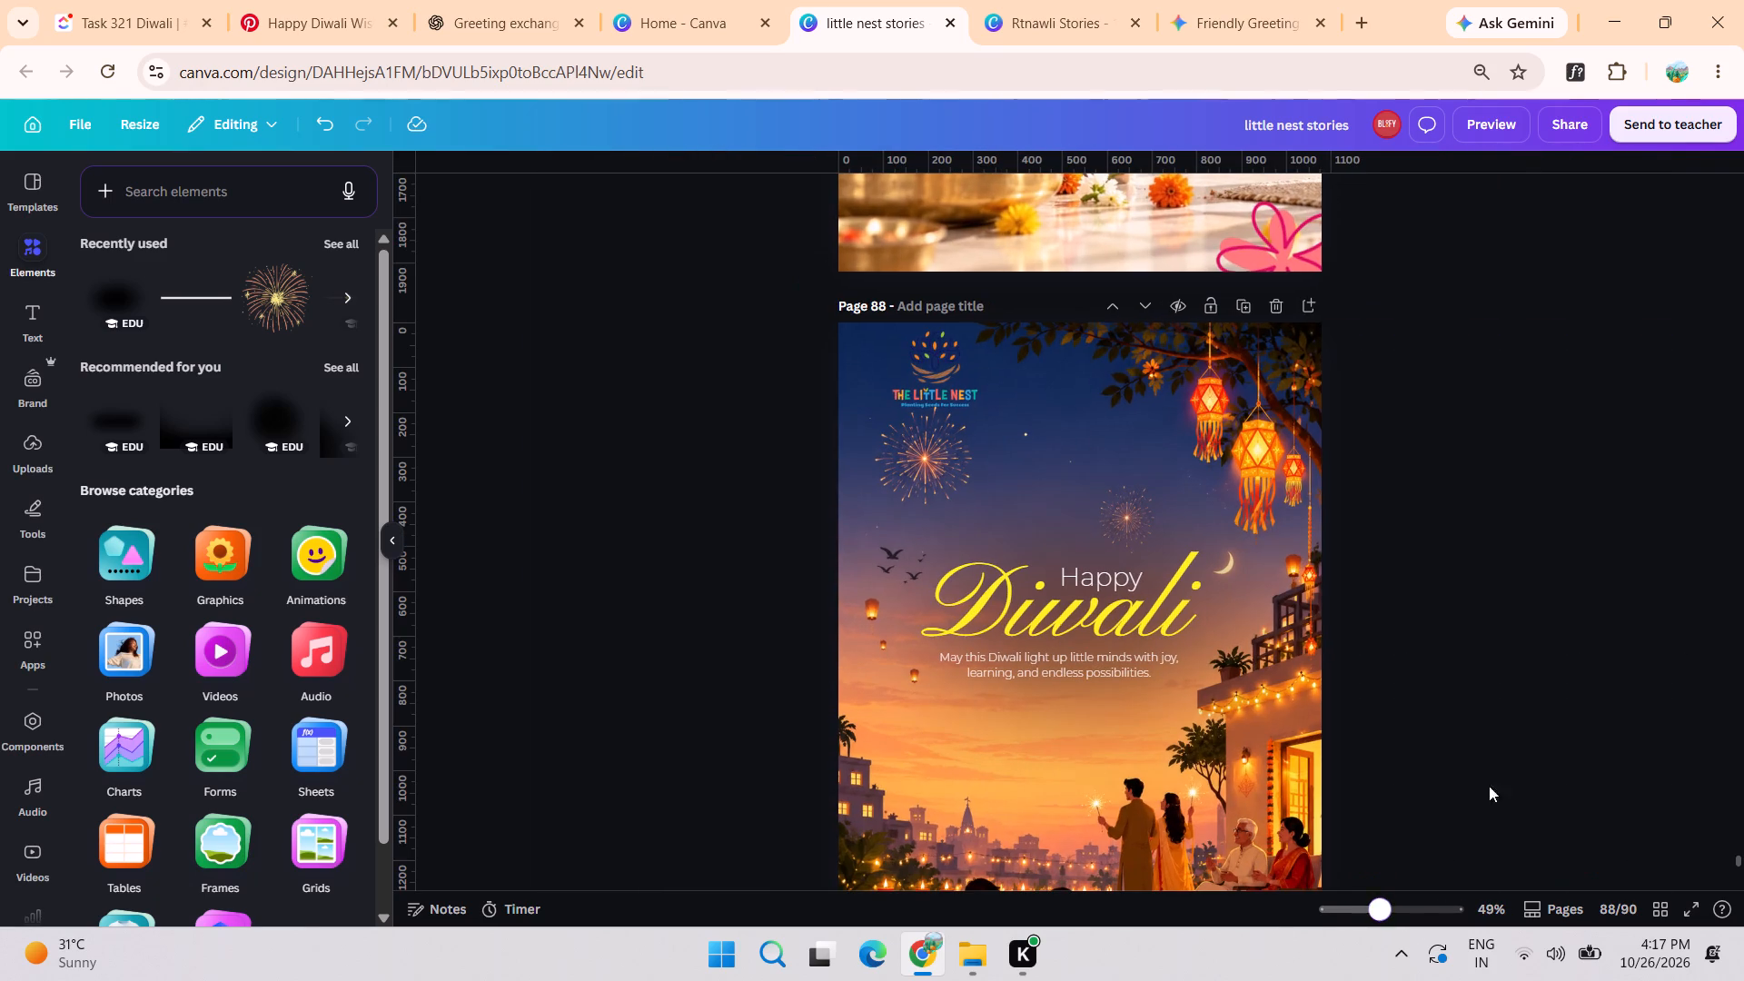
click(1514, 705)
drag(1390, 907, 1403, 910)
scroll(1485, 627, up, 1)
scroll(1480, 619, down, 1)
scroll(1475, 608, up, 3)
drag(1397, 915, 1349, 946)
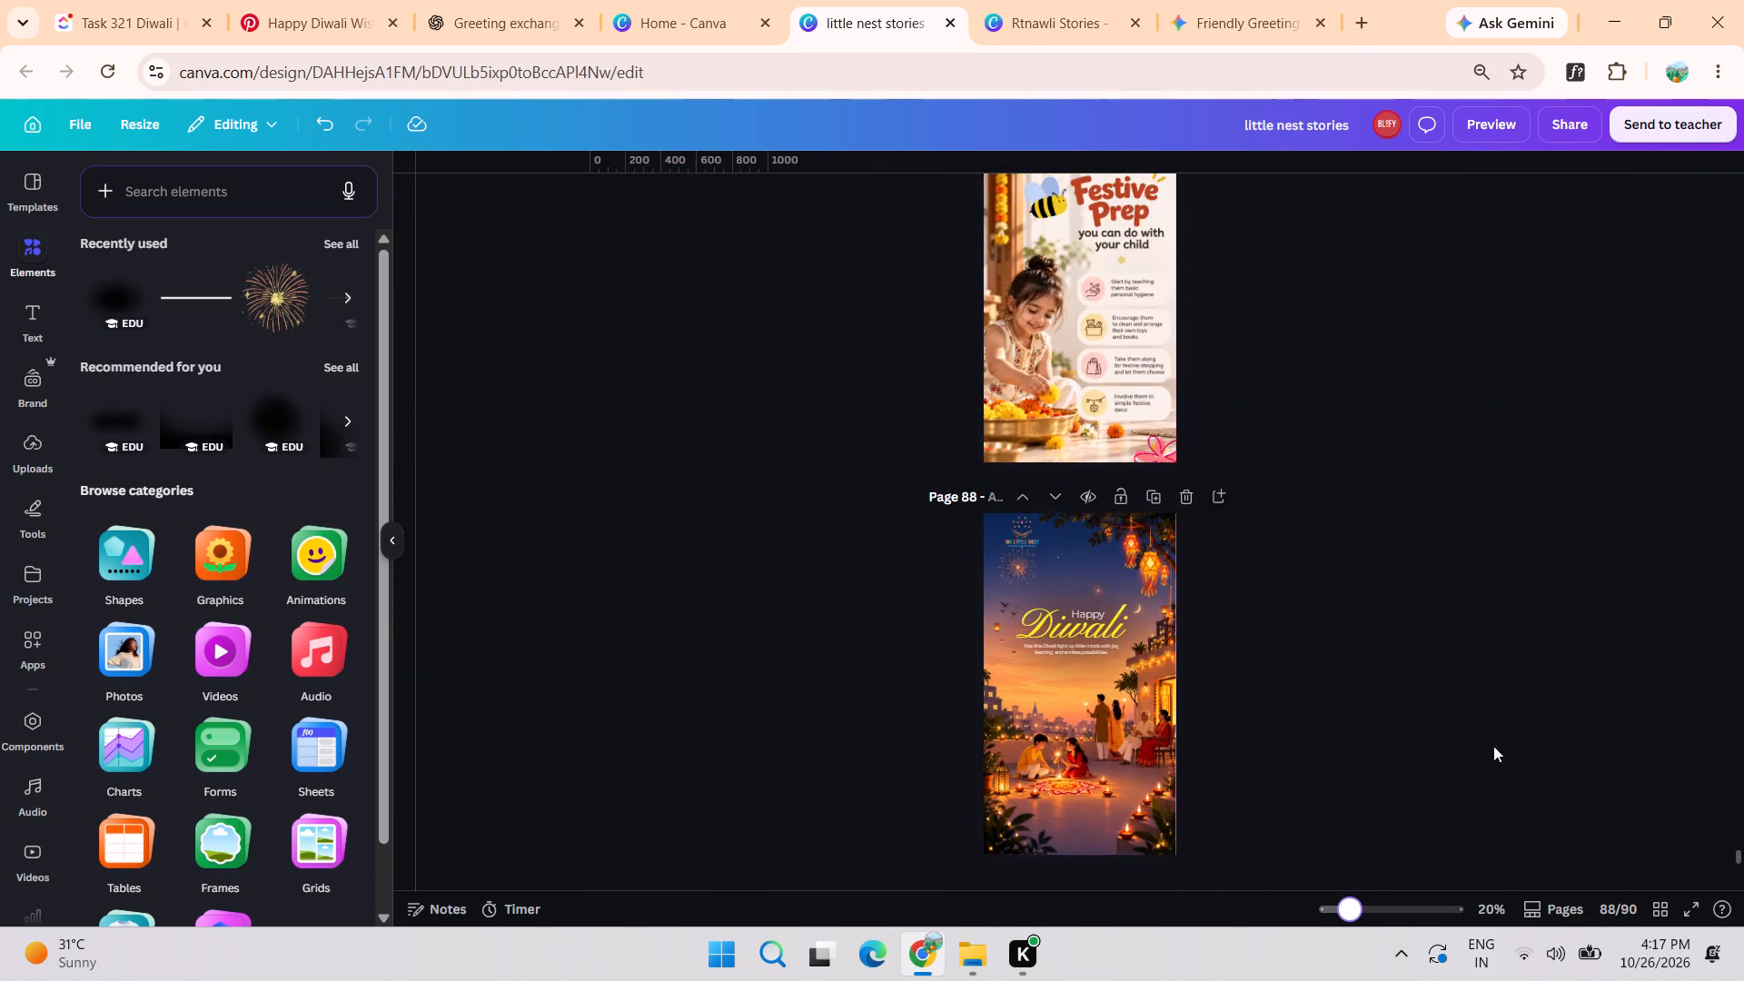
scroll(1501, 695, up, 7)
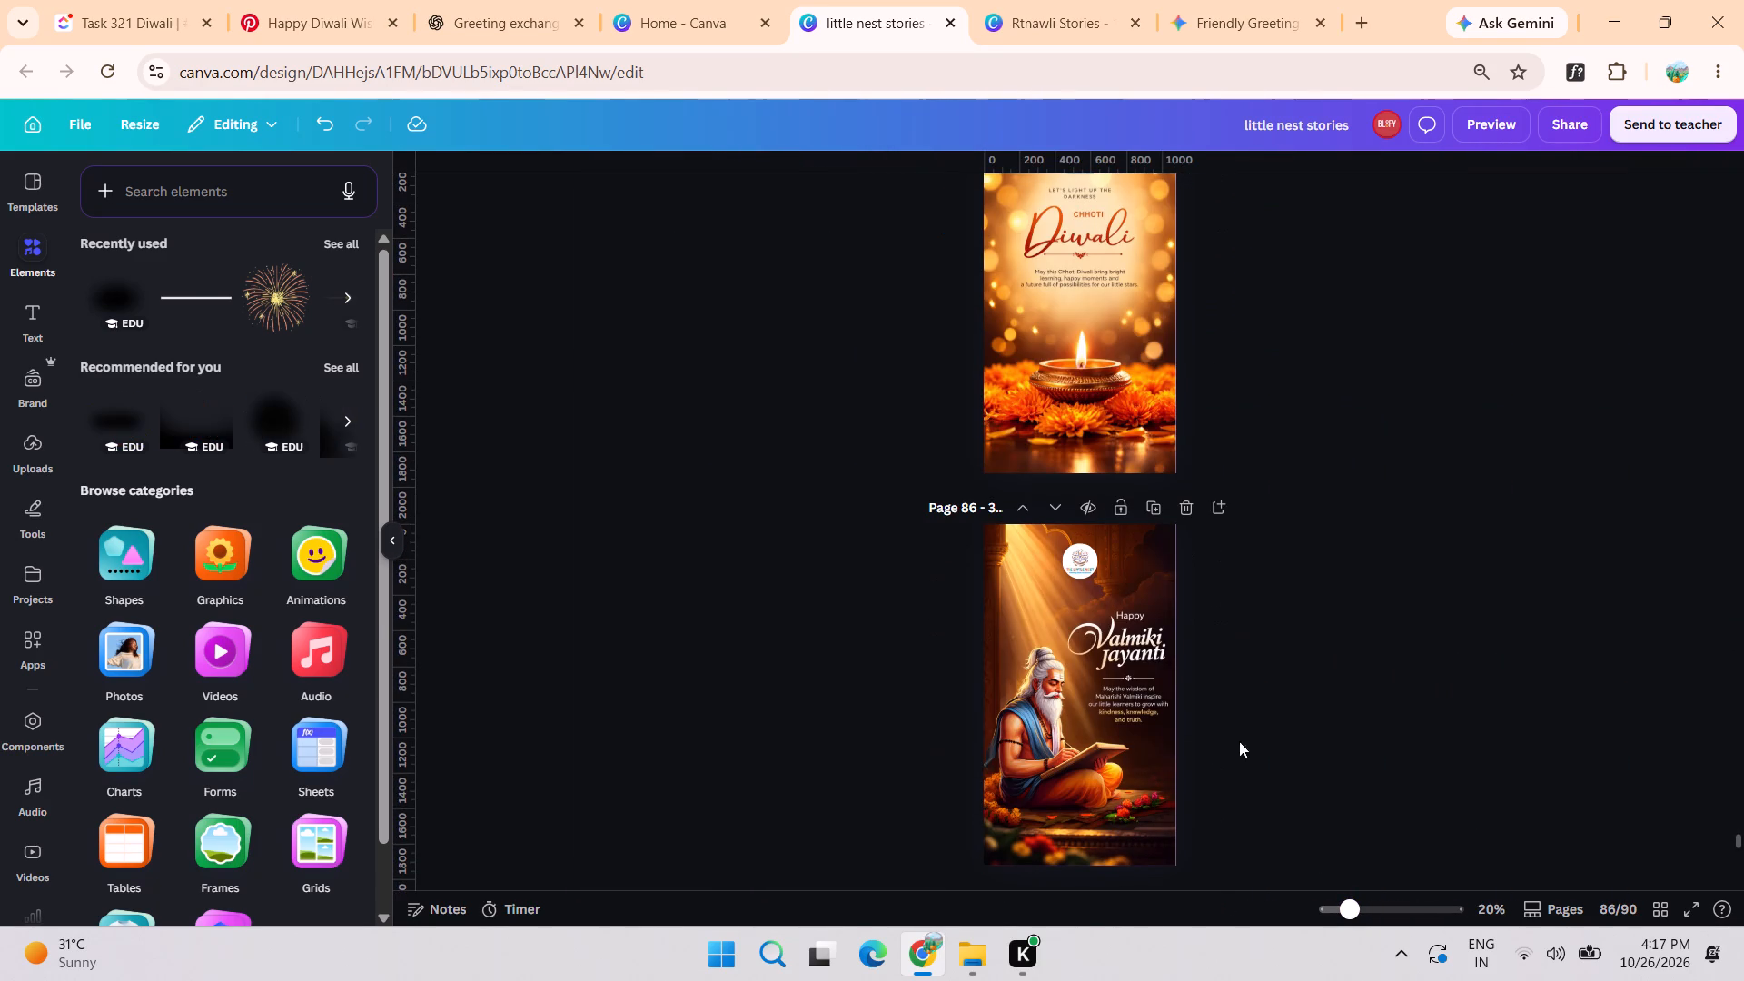
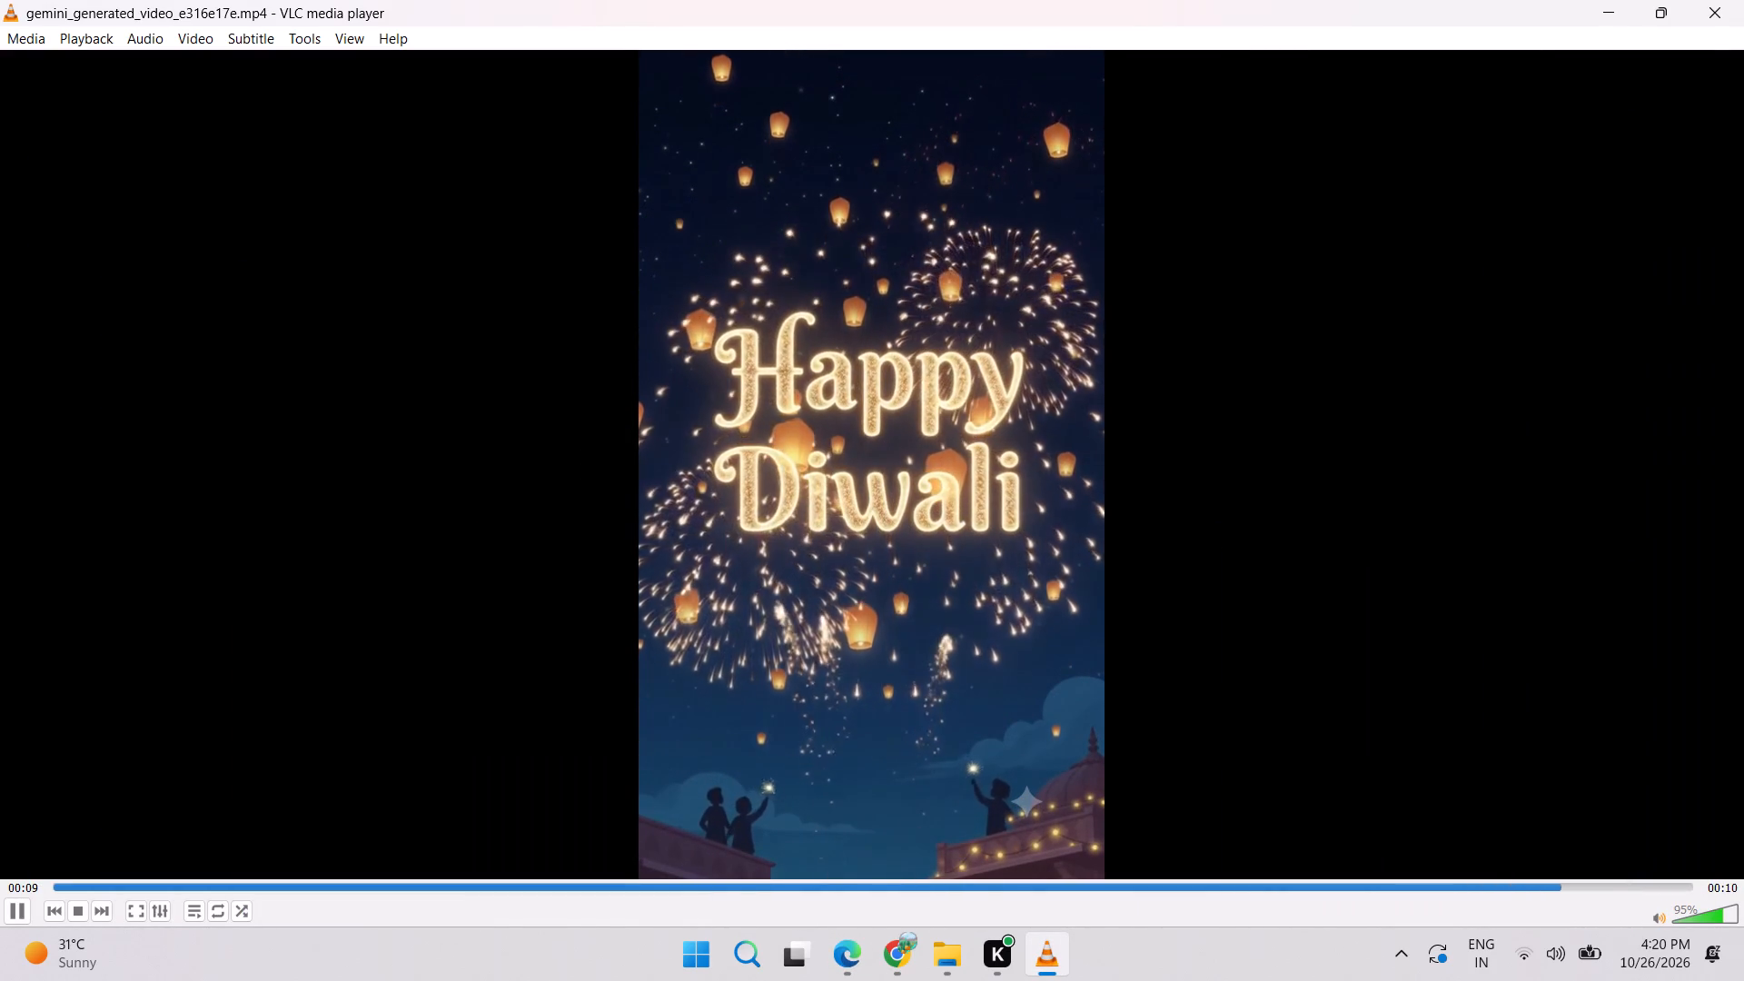
key(space)
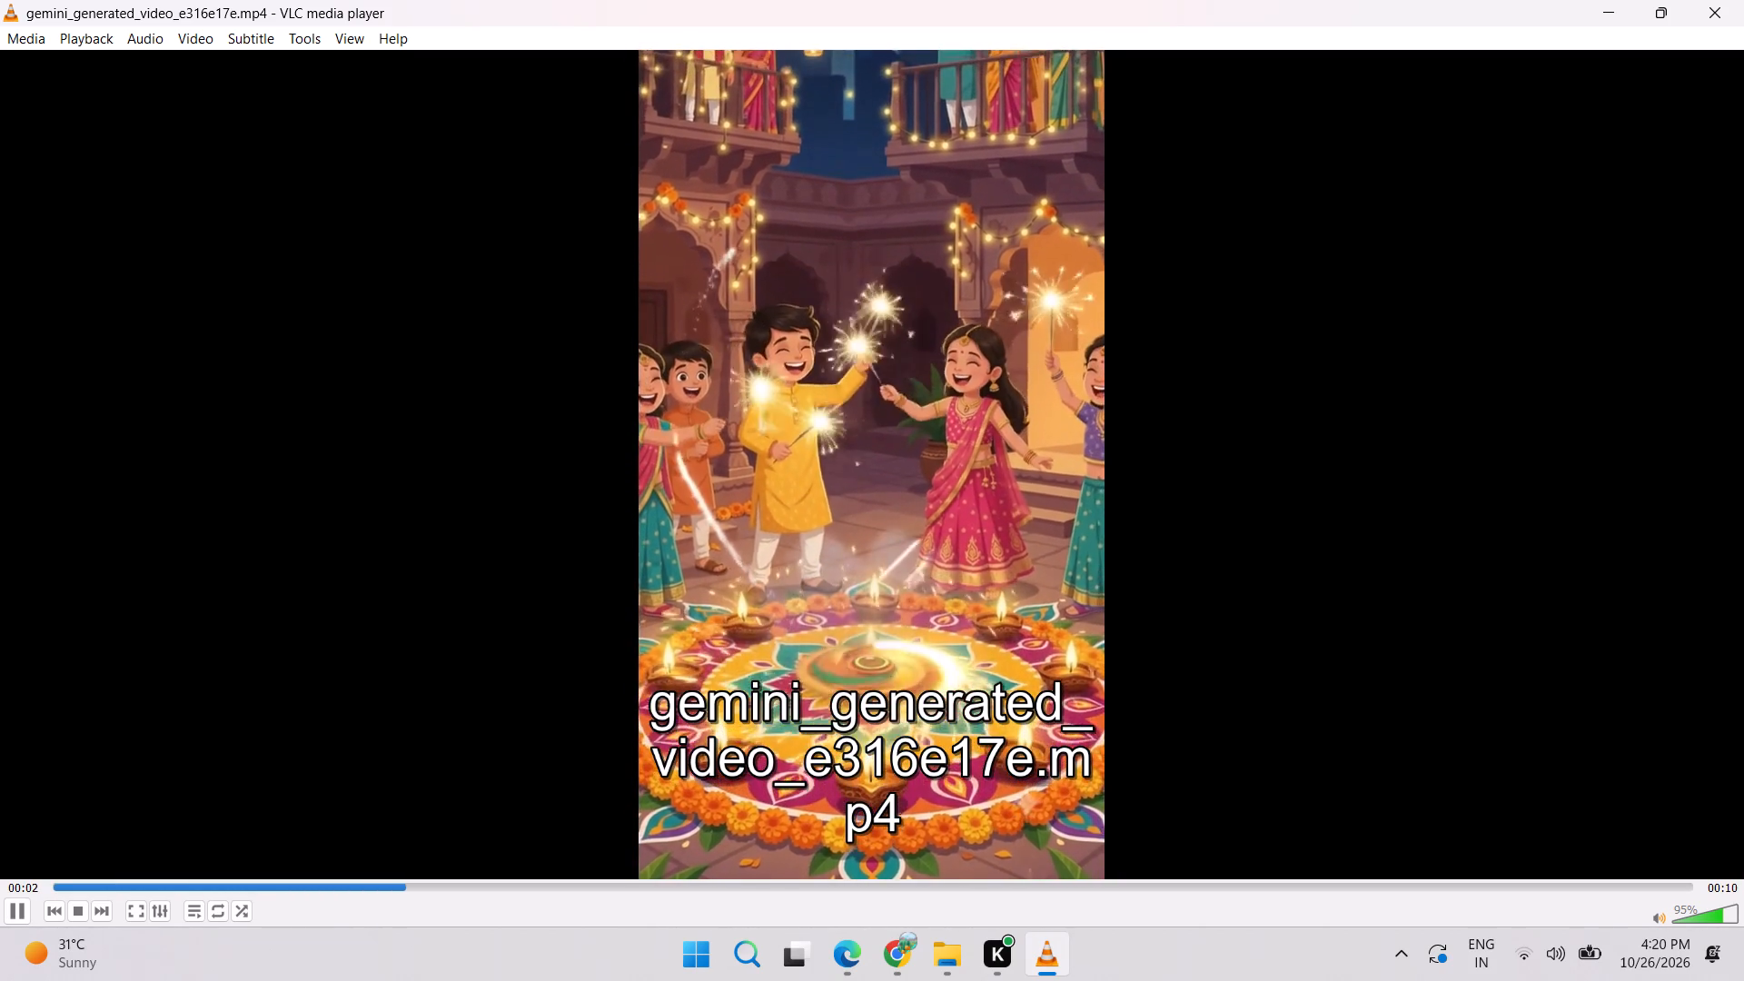
key(space)
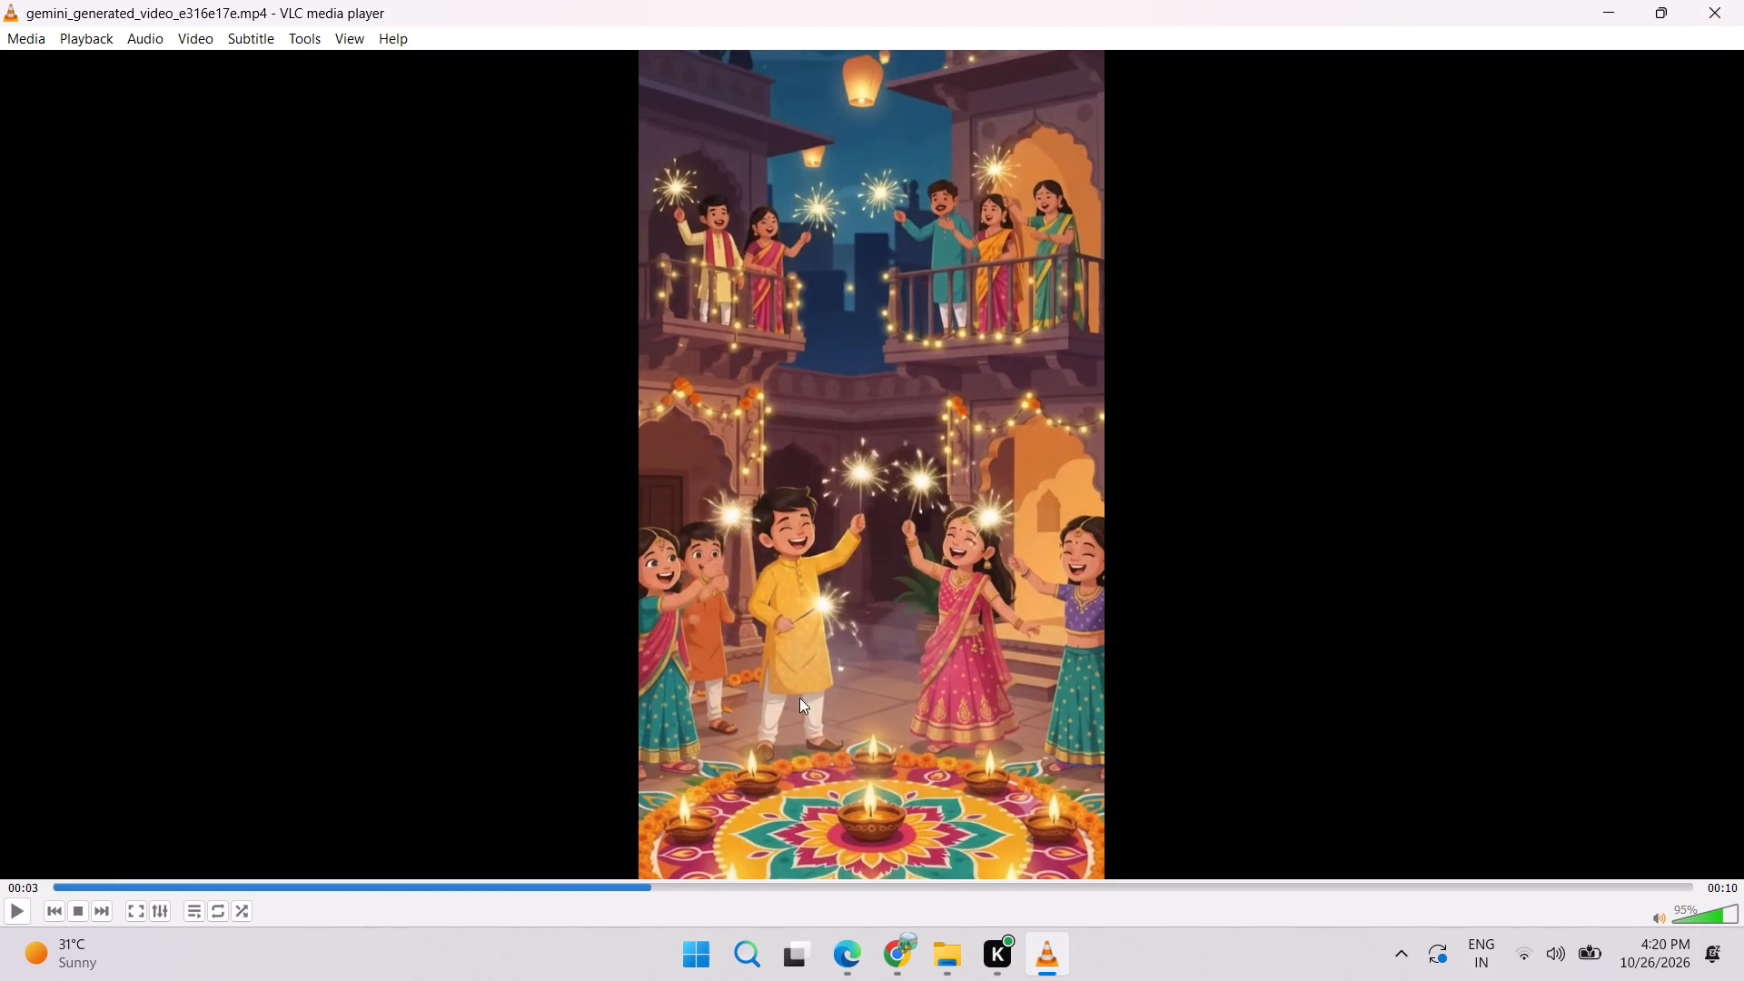
click(1732, 22)
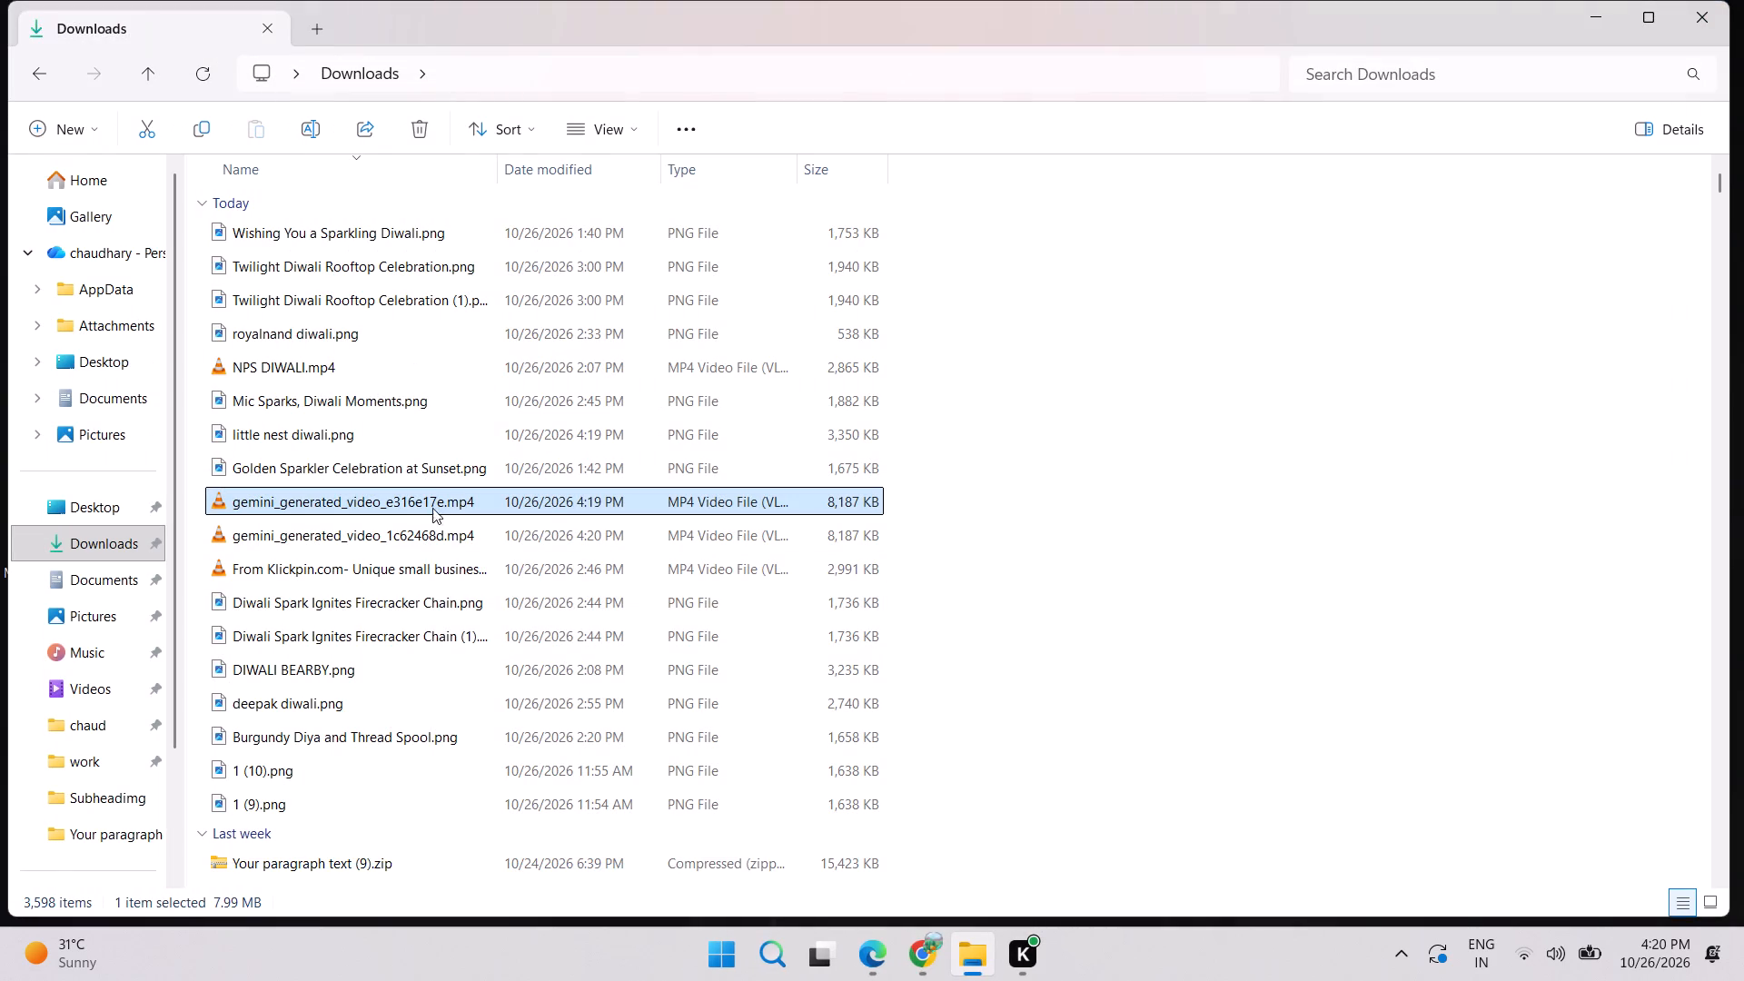
Check the second downloaded video, gemini_generated_video_1c62468d.mp4, in VLC and delete it from the Downloads folder.
triple_click(327, 530)
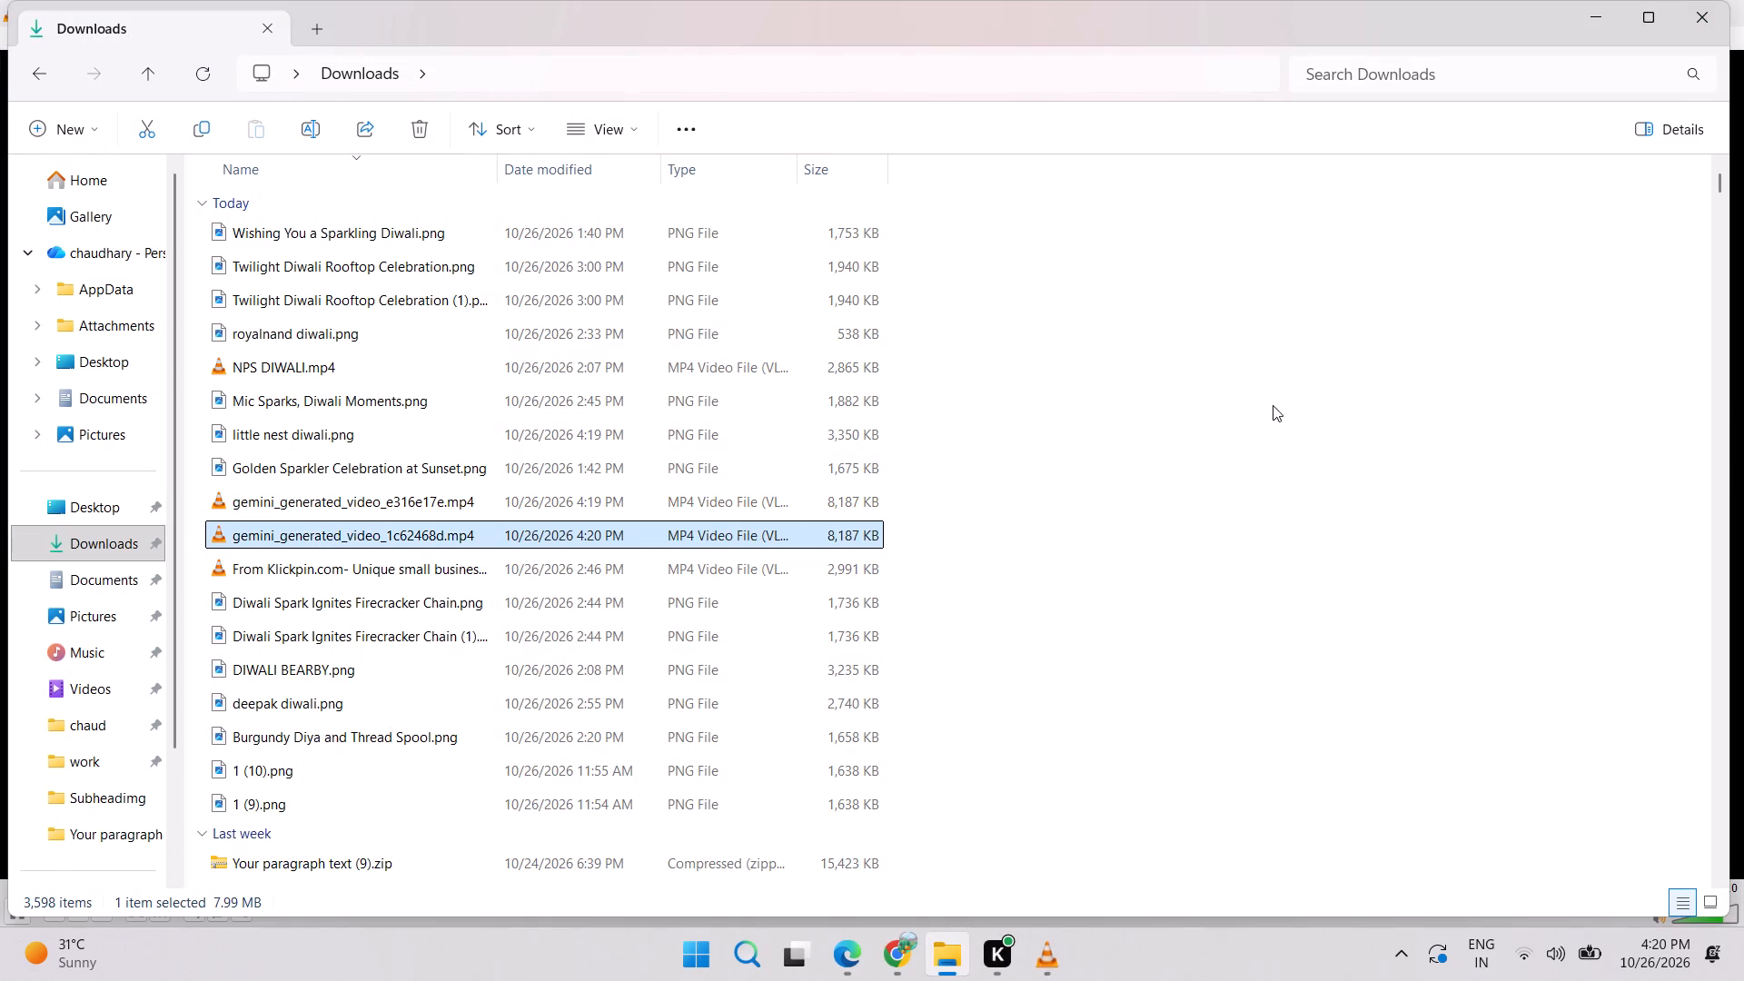
click(1059, 968)
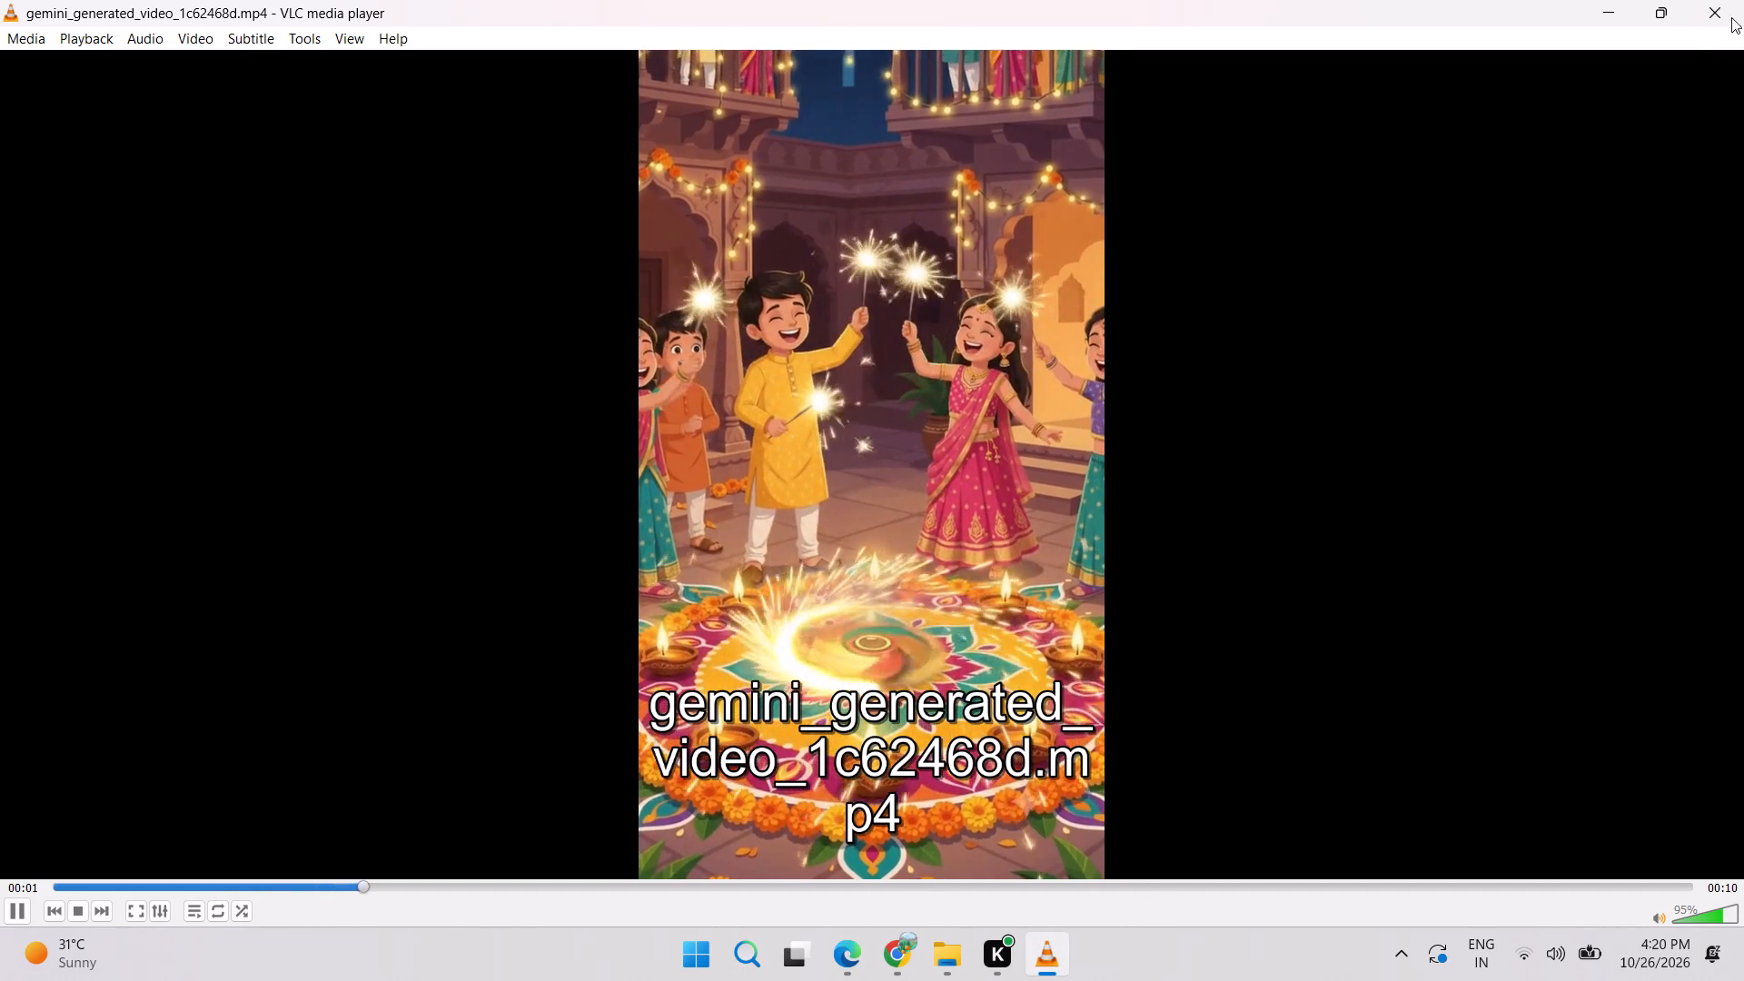
click(1731, 17)
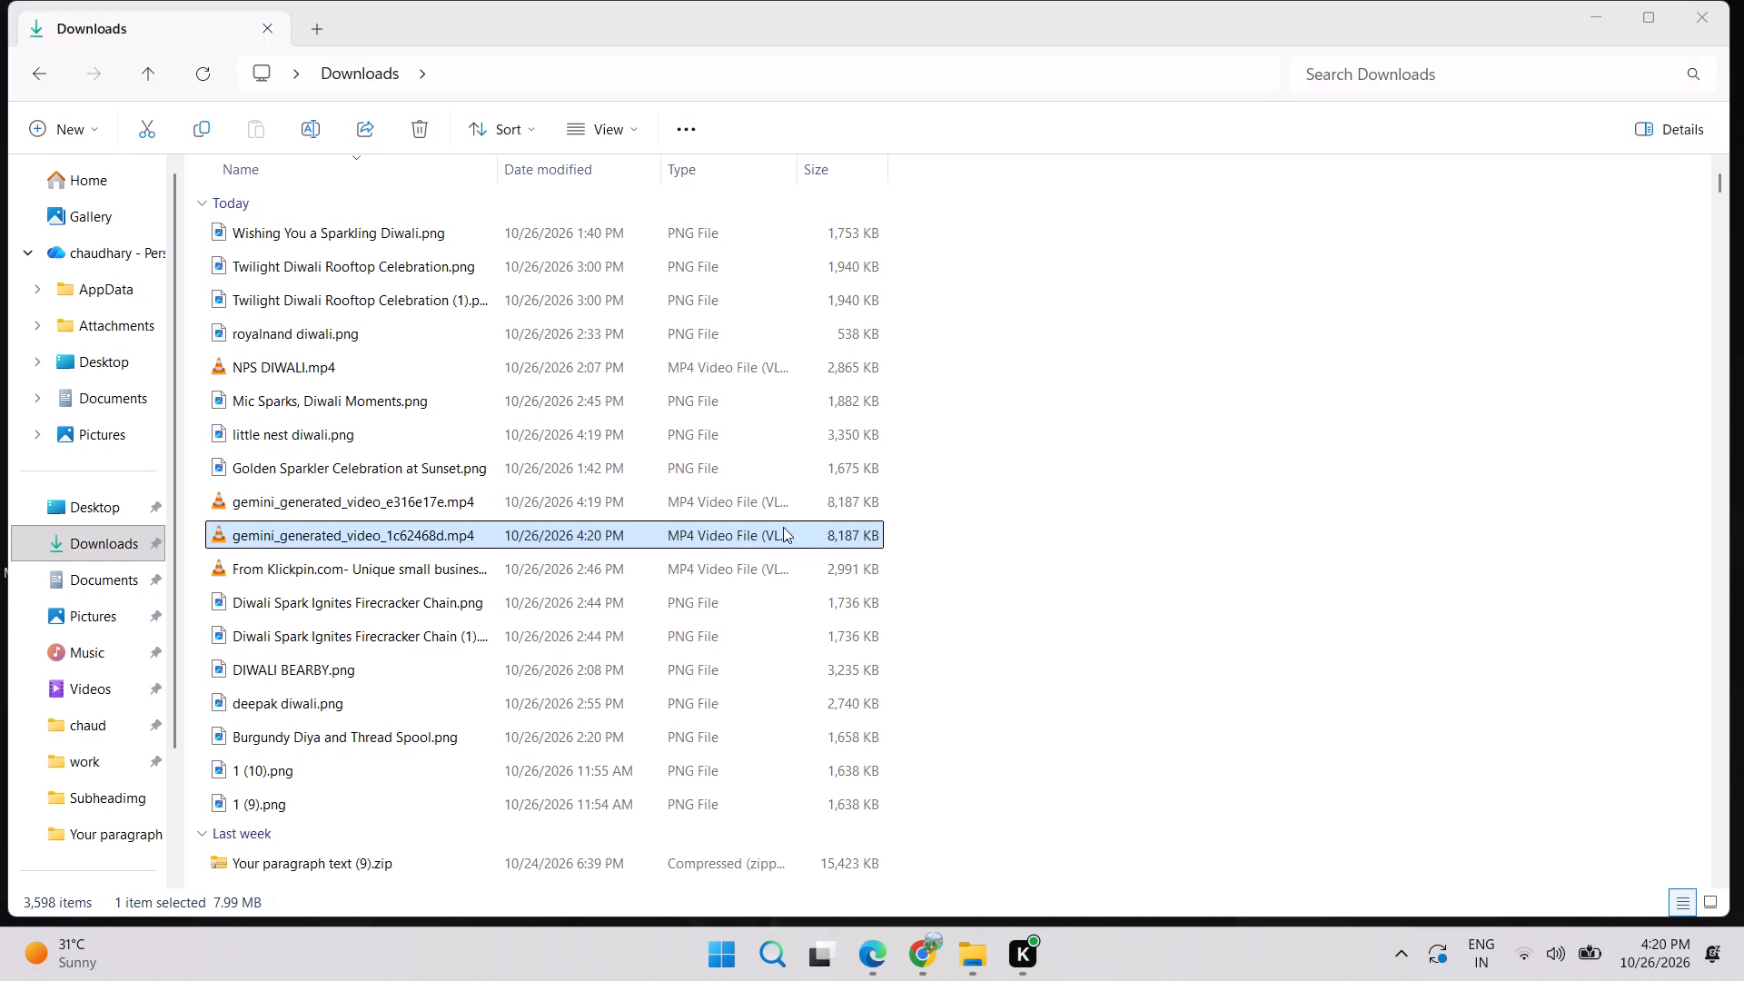
click(422, 135)
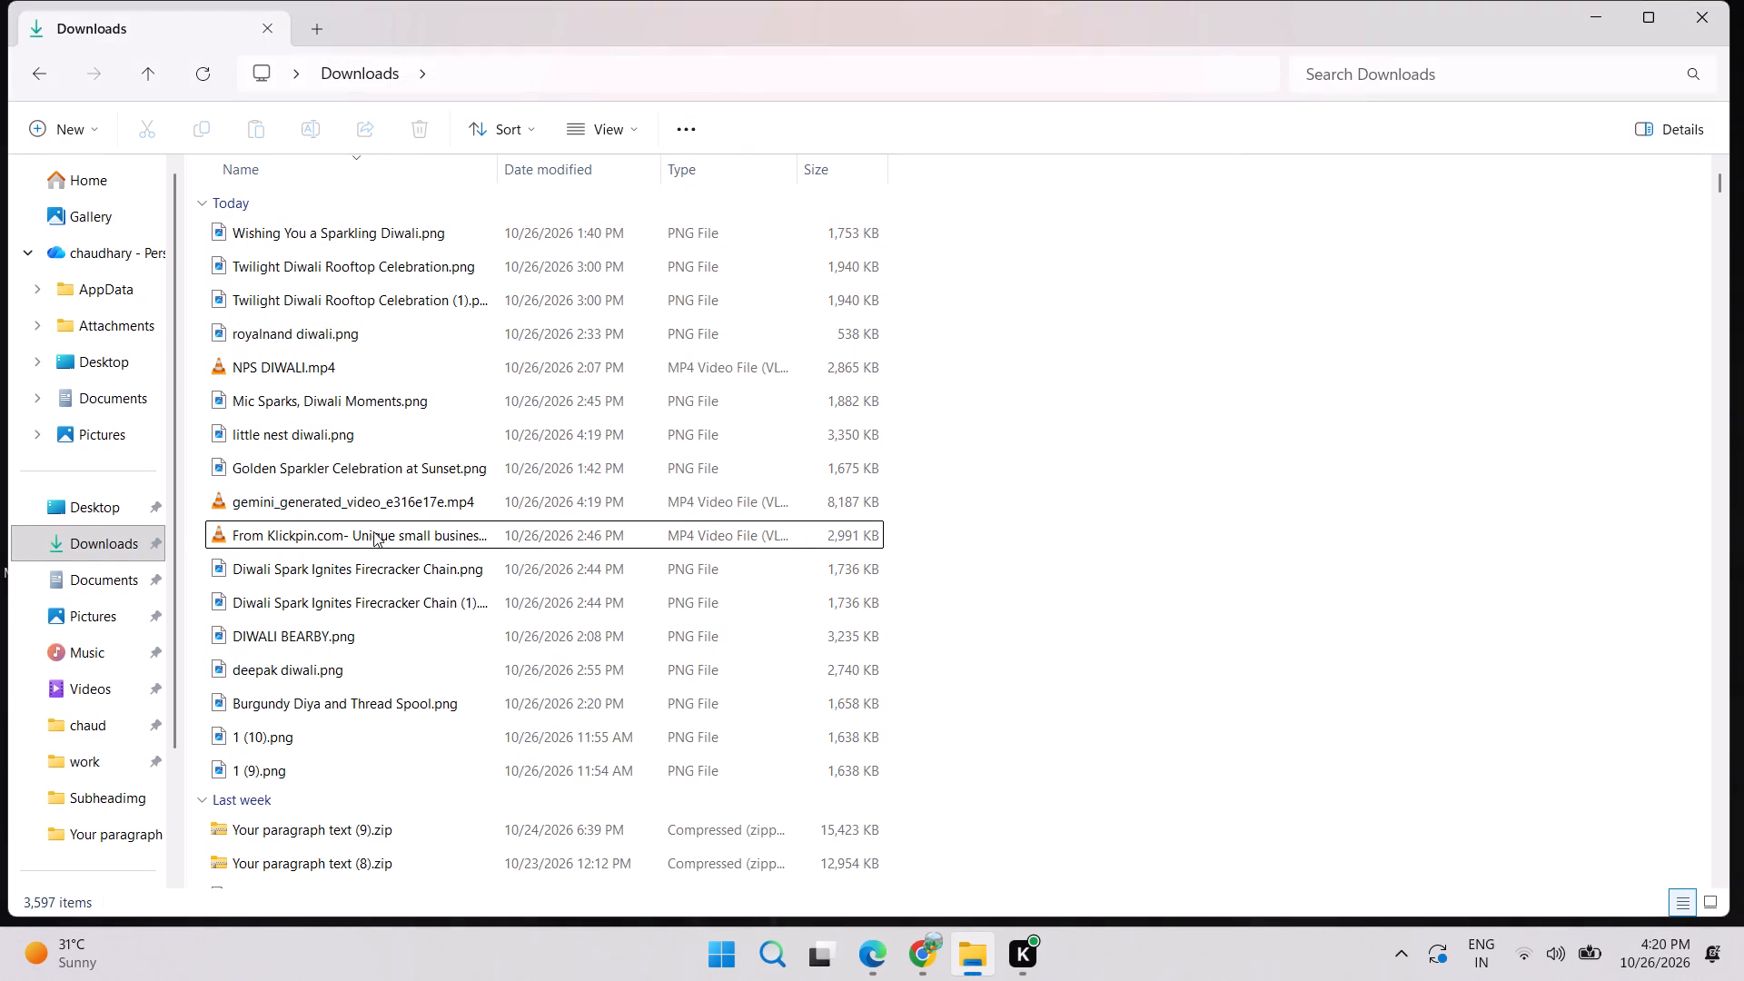
click(307, 505)
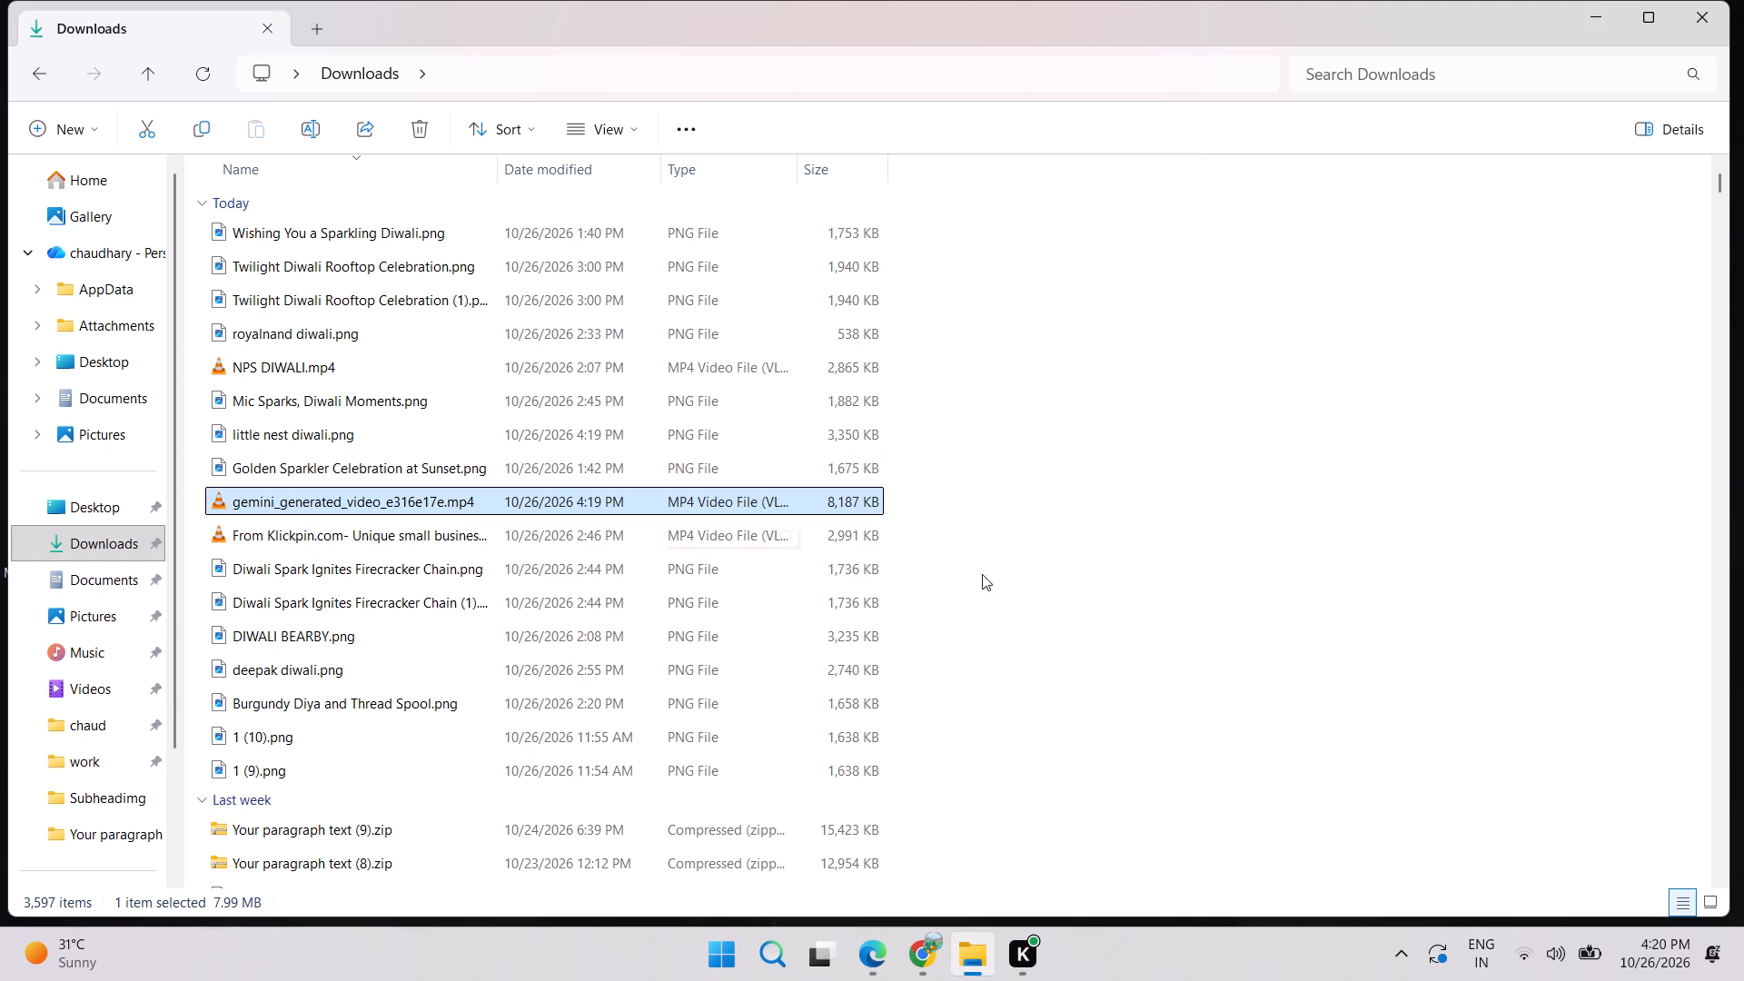
Switch to the little nest stories design in Canva and delete the two untitled pages after page 88.
click(925, 961)
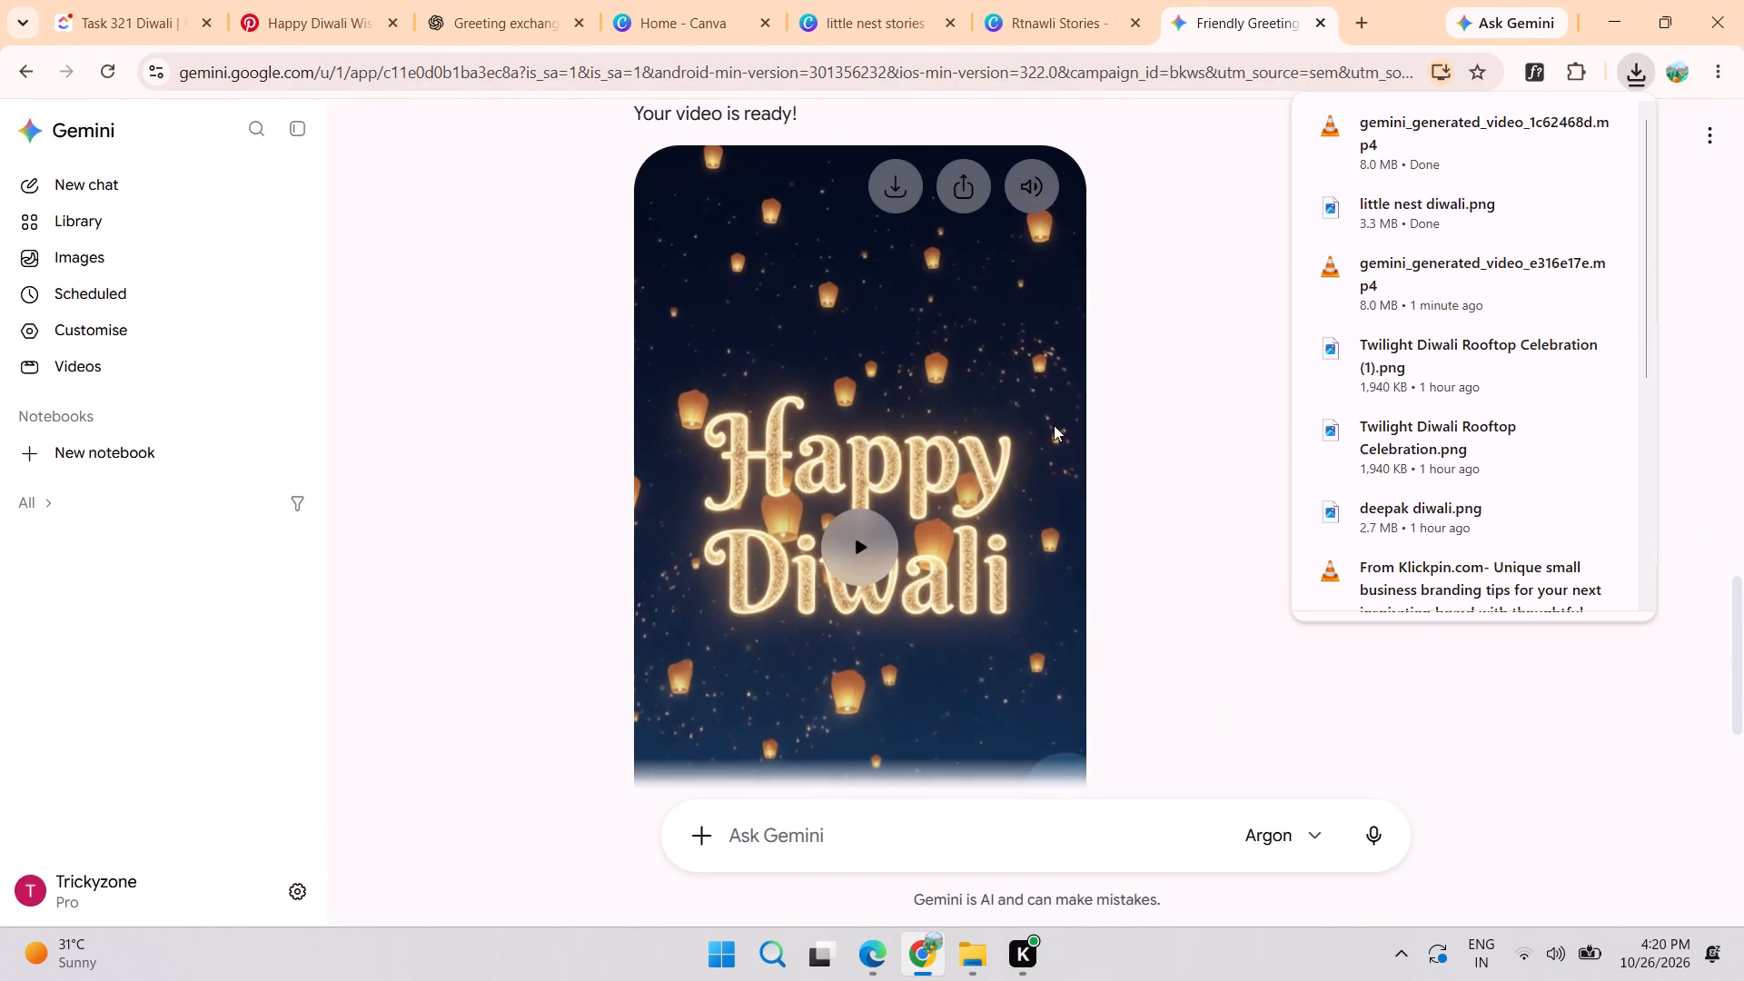
click(854, 0)
scroll(1077, 430, up, 3)
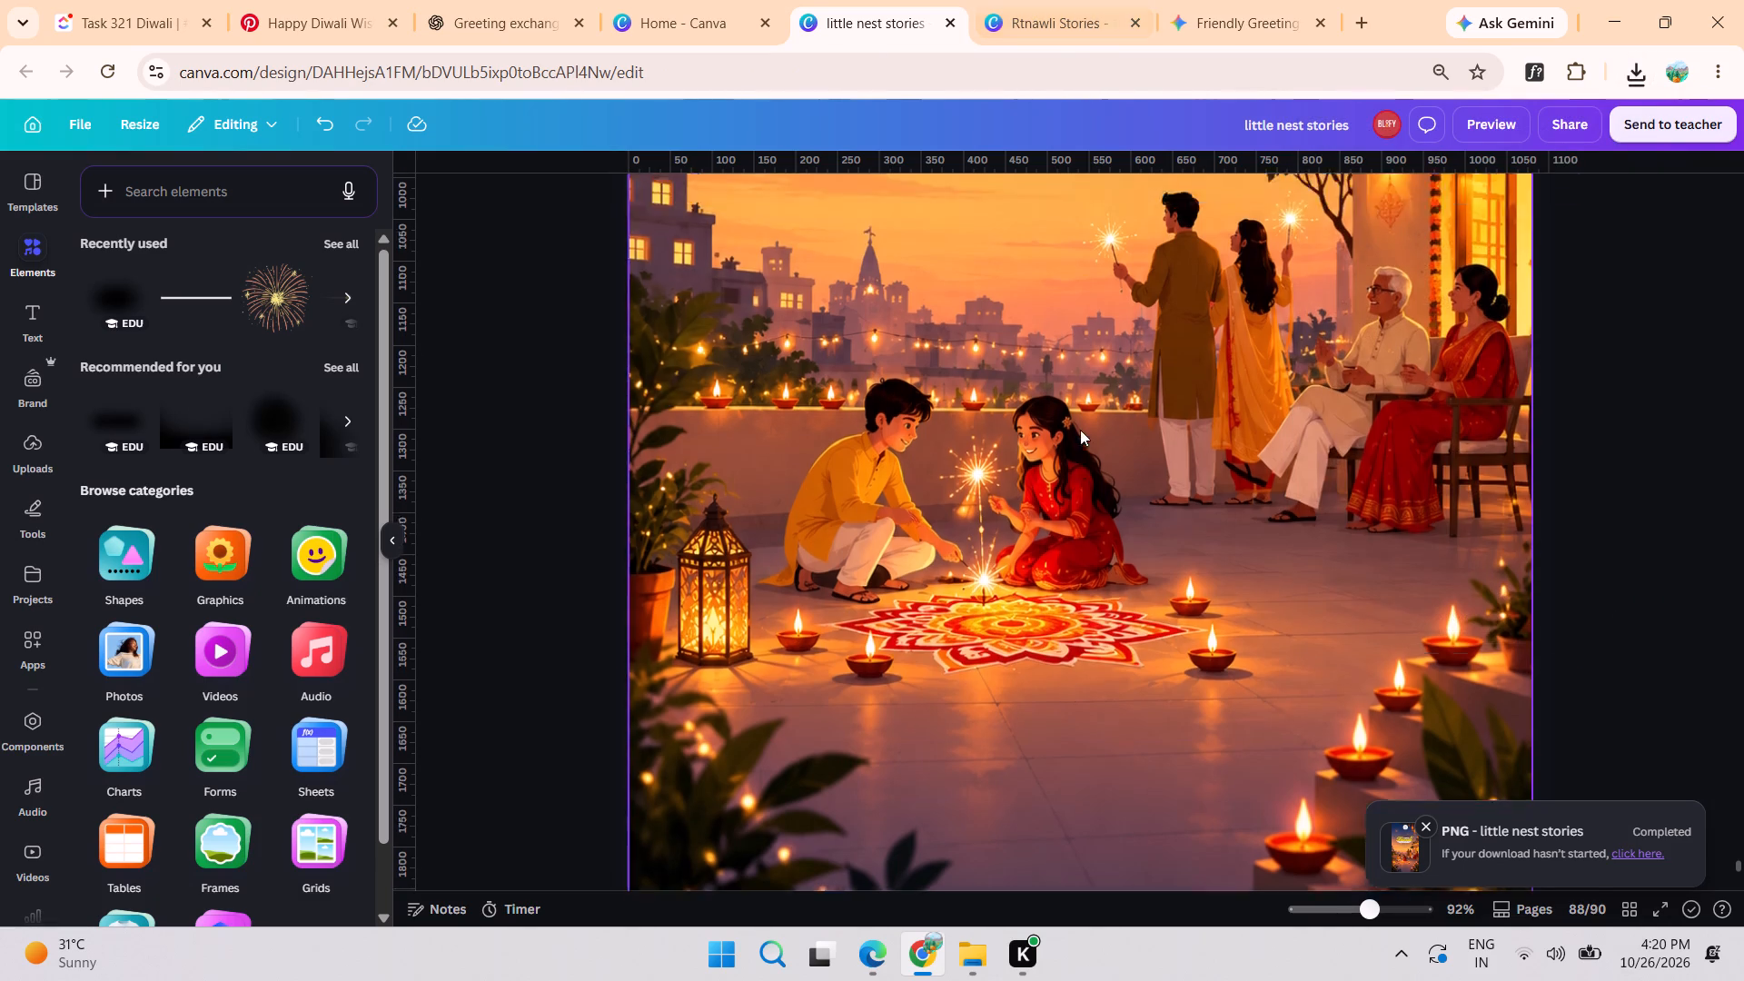
scroll(1080, 430, up, 6)
scroll(1544, 726, down, 3)
click(1426, 827)
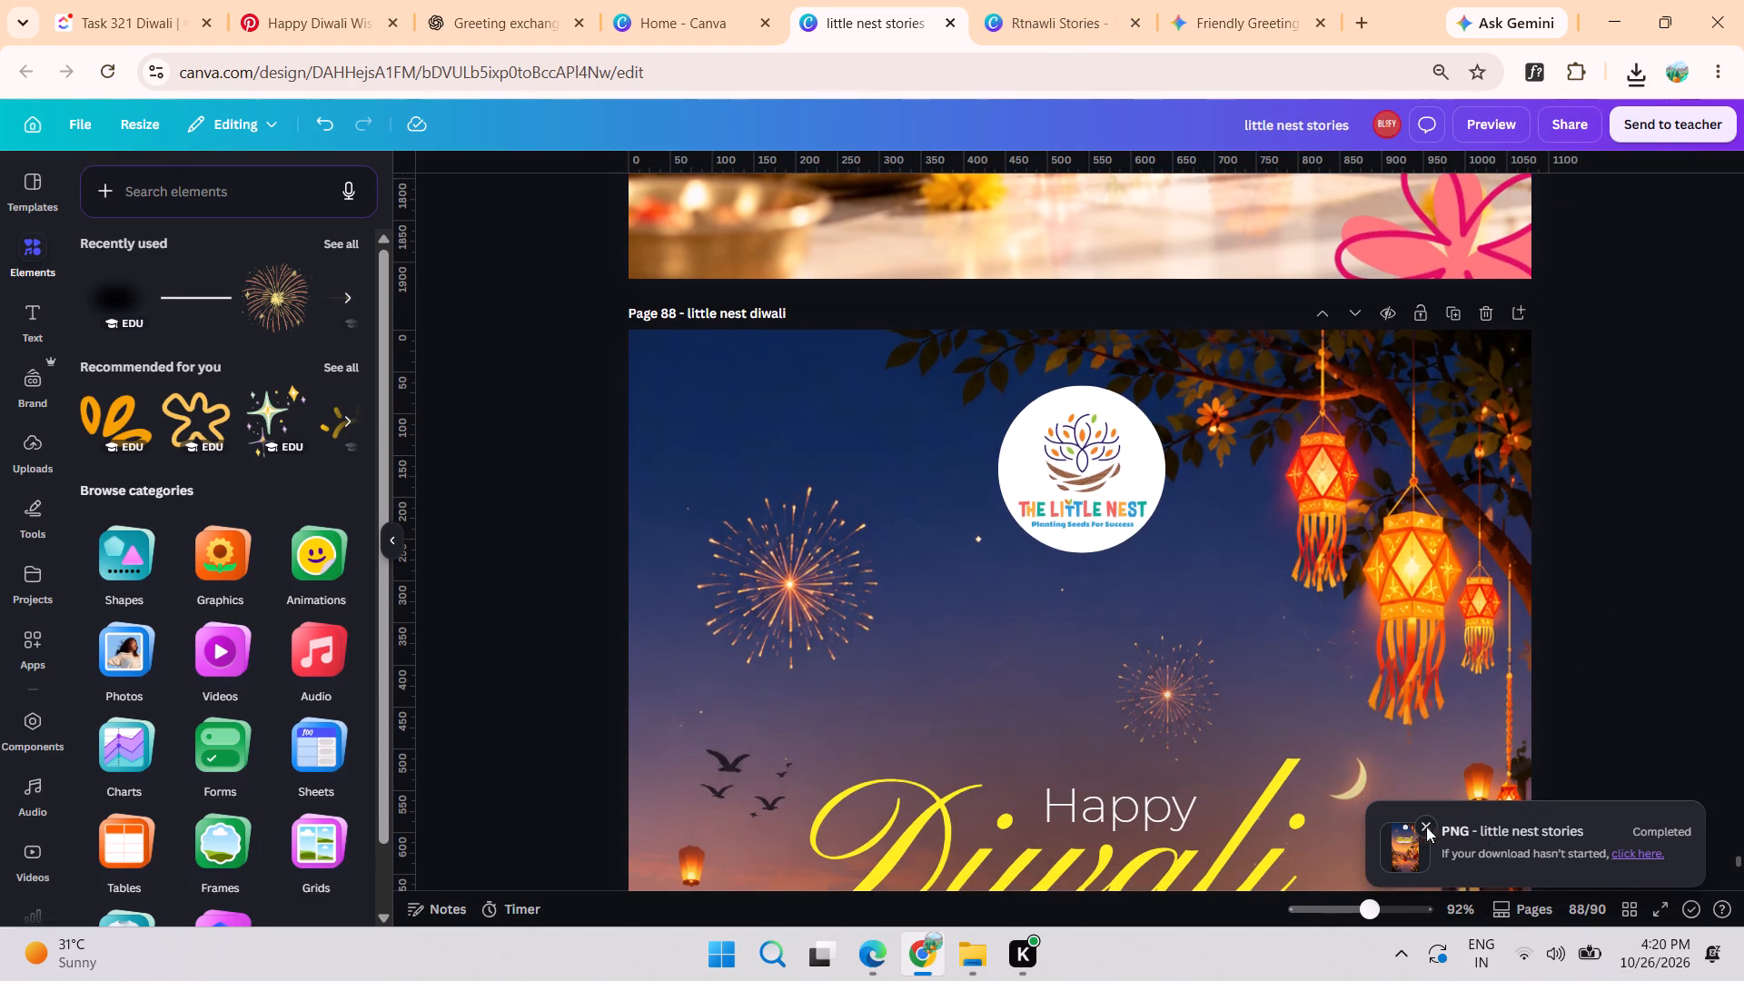
scroll(1559, 675, down, 6)
scroll(1527, 794, up, 1)
scroll(1527, 794, down, 3)
scroll(1392, 854, down, 8)
scroll(1209, 724, up, 4)
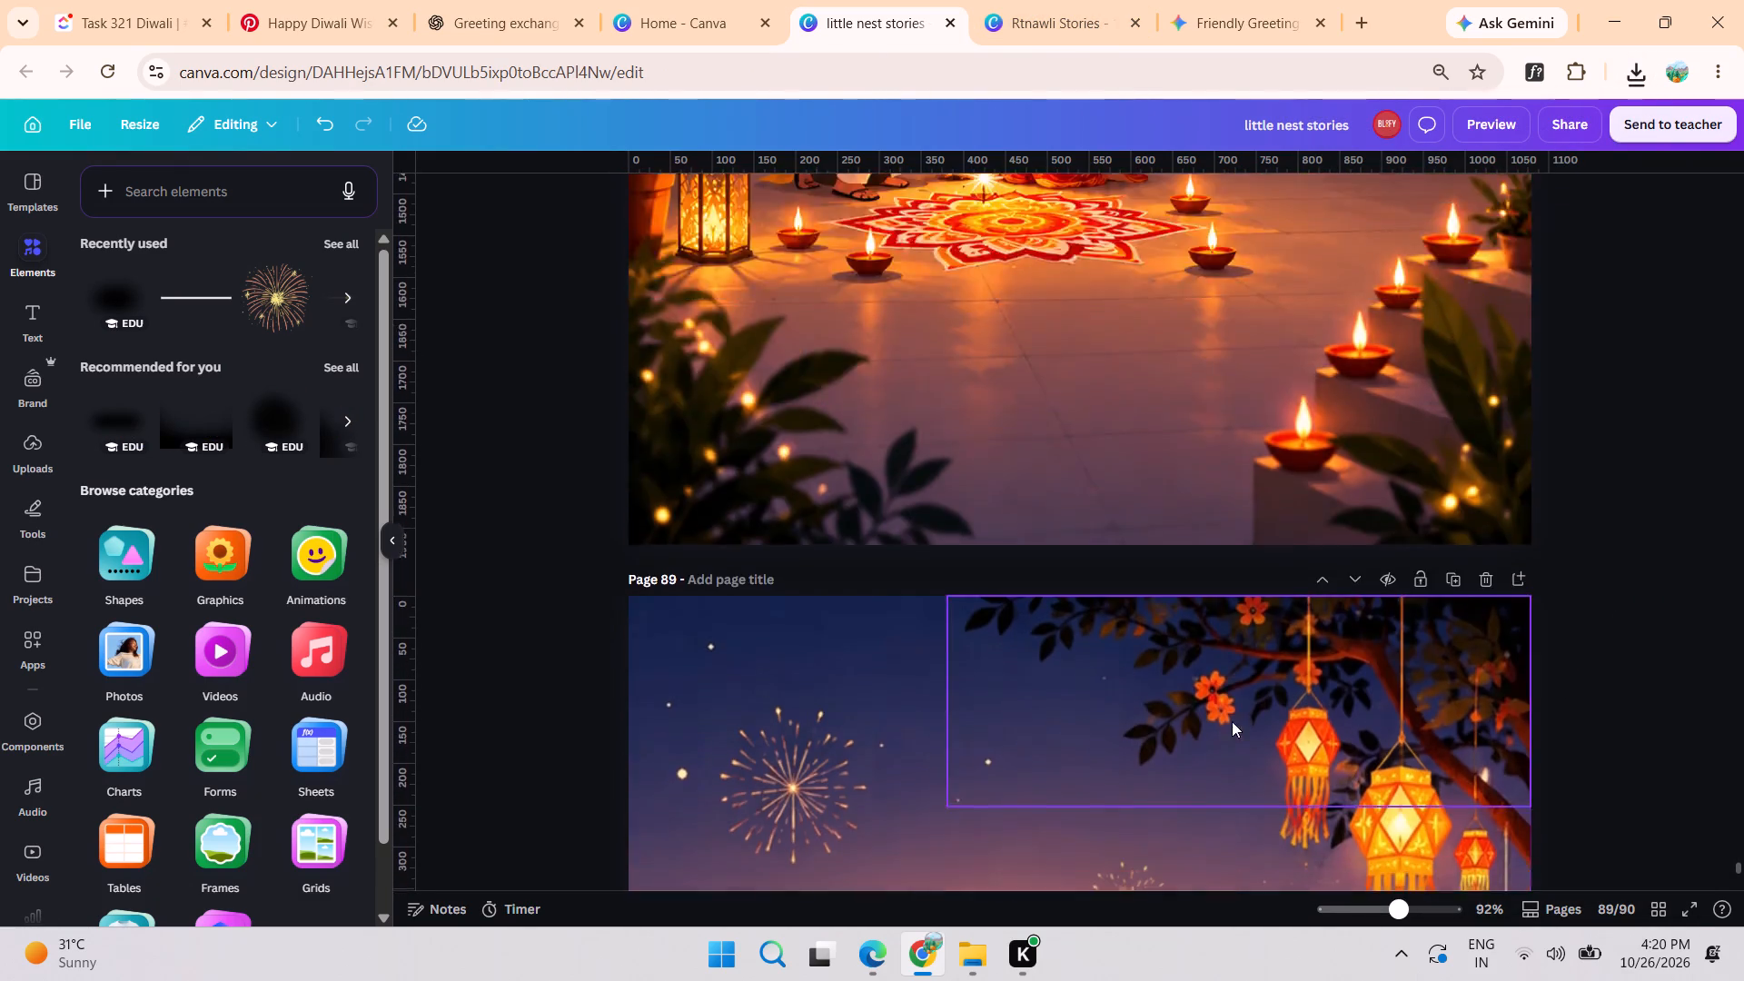
scroll(1233, 721, down, 5)
scroll(1319, 530, up, 3)
click(1491, 380)
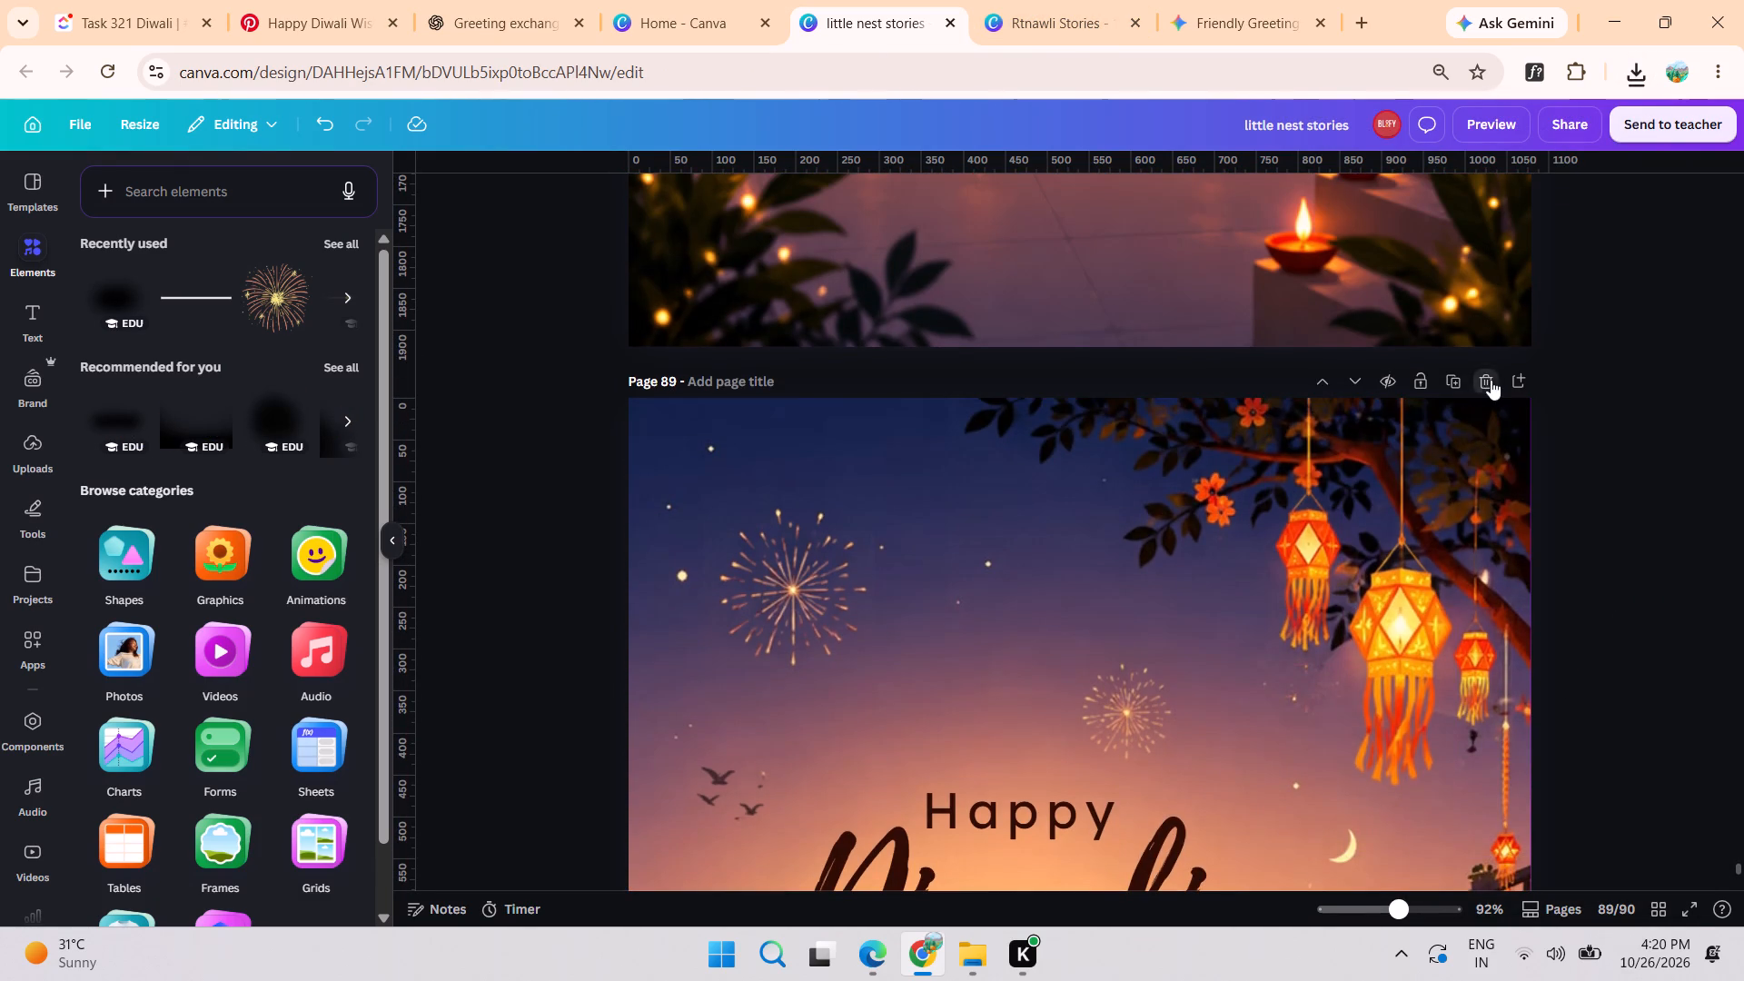
scroll(1583, 634, up, 10)
scroll(1516, 601, down, 11)
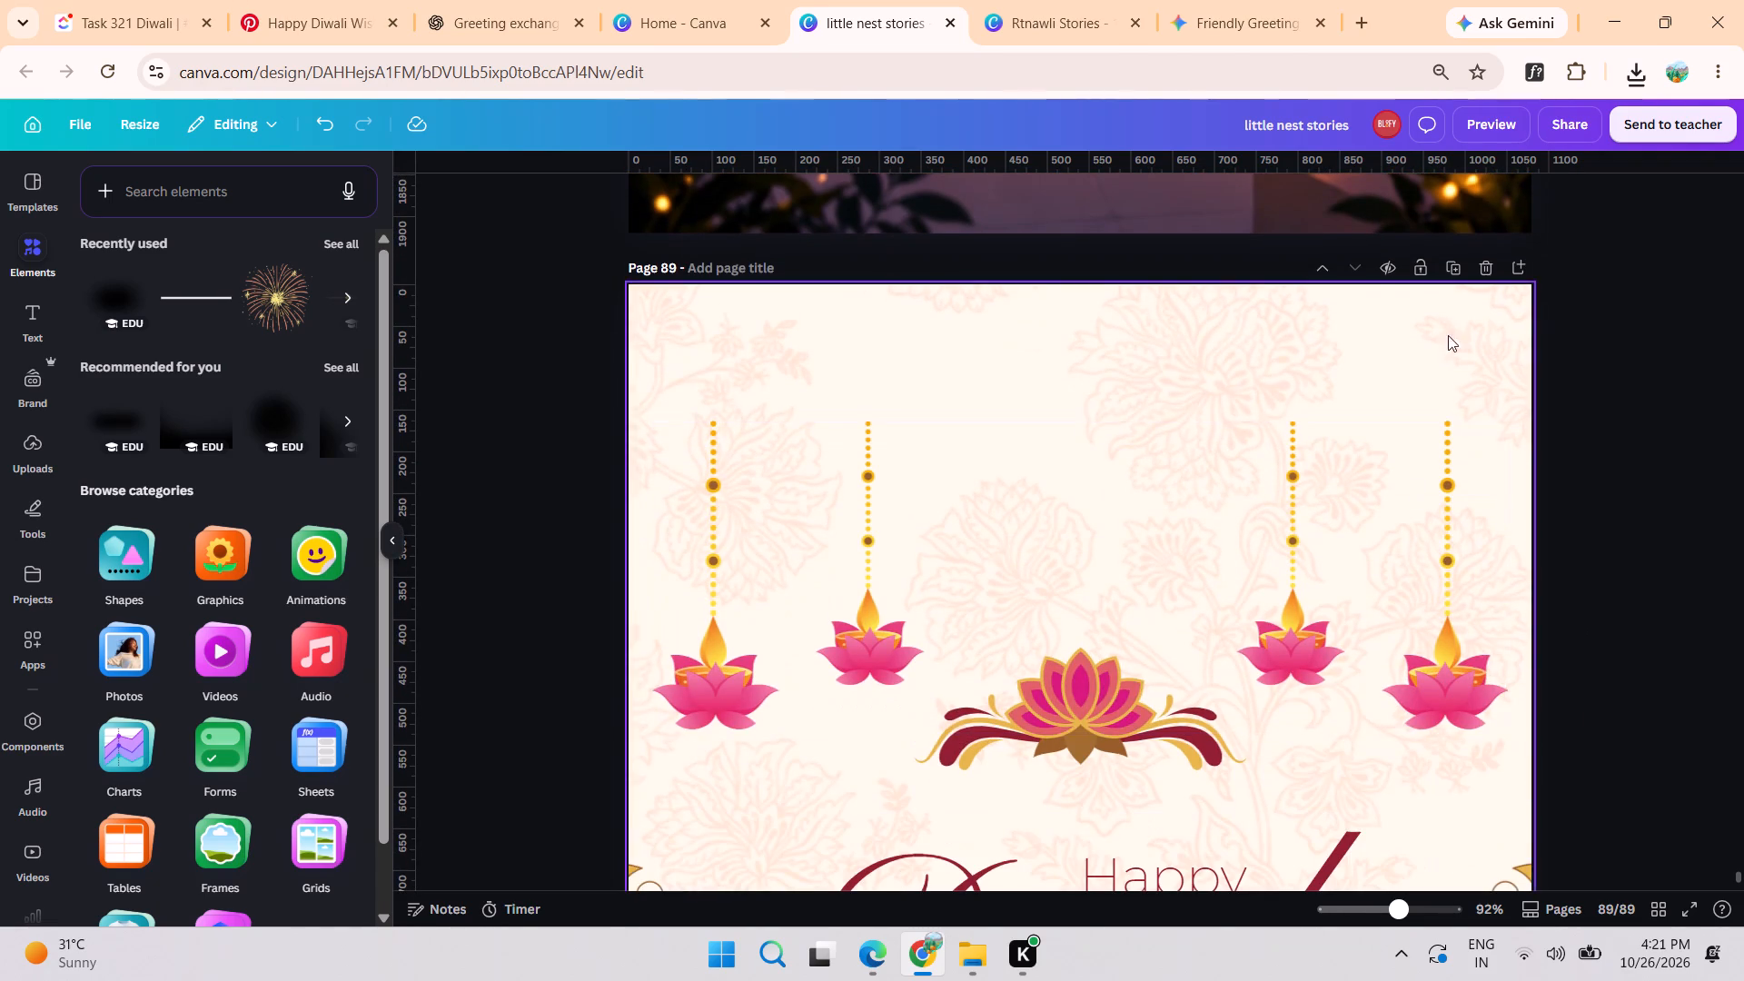
click(1481, 262)
Add a new page after page 88, the "little nest diwali" page.
scroll(1538, 642, up, 4)
scroll(1490, 354, up, 2)
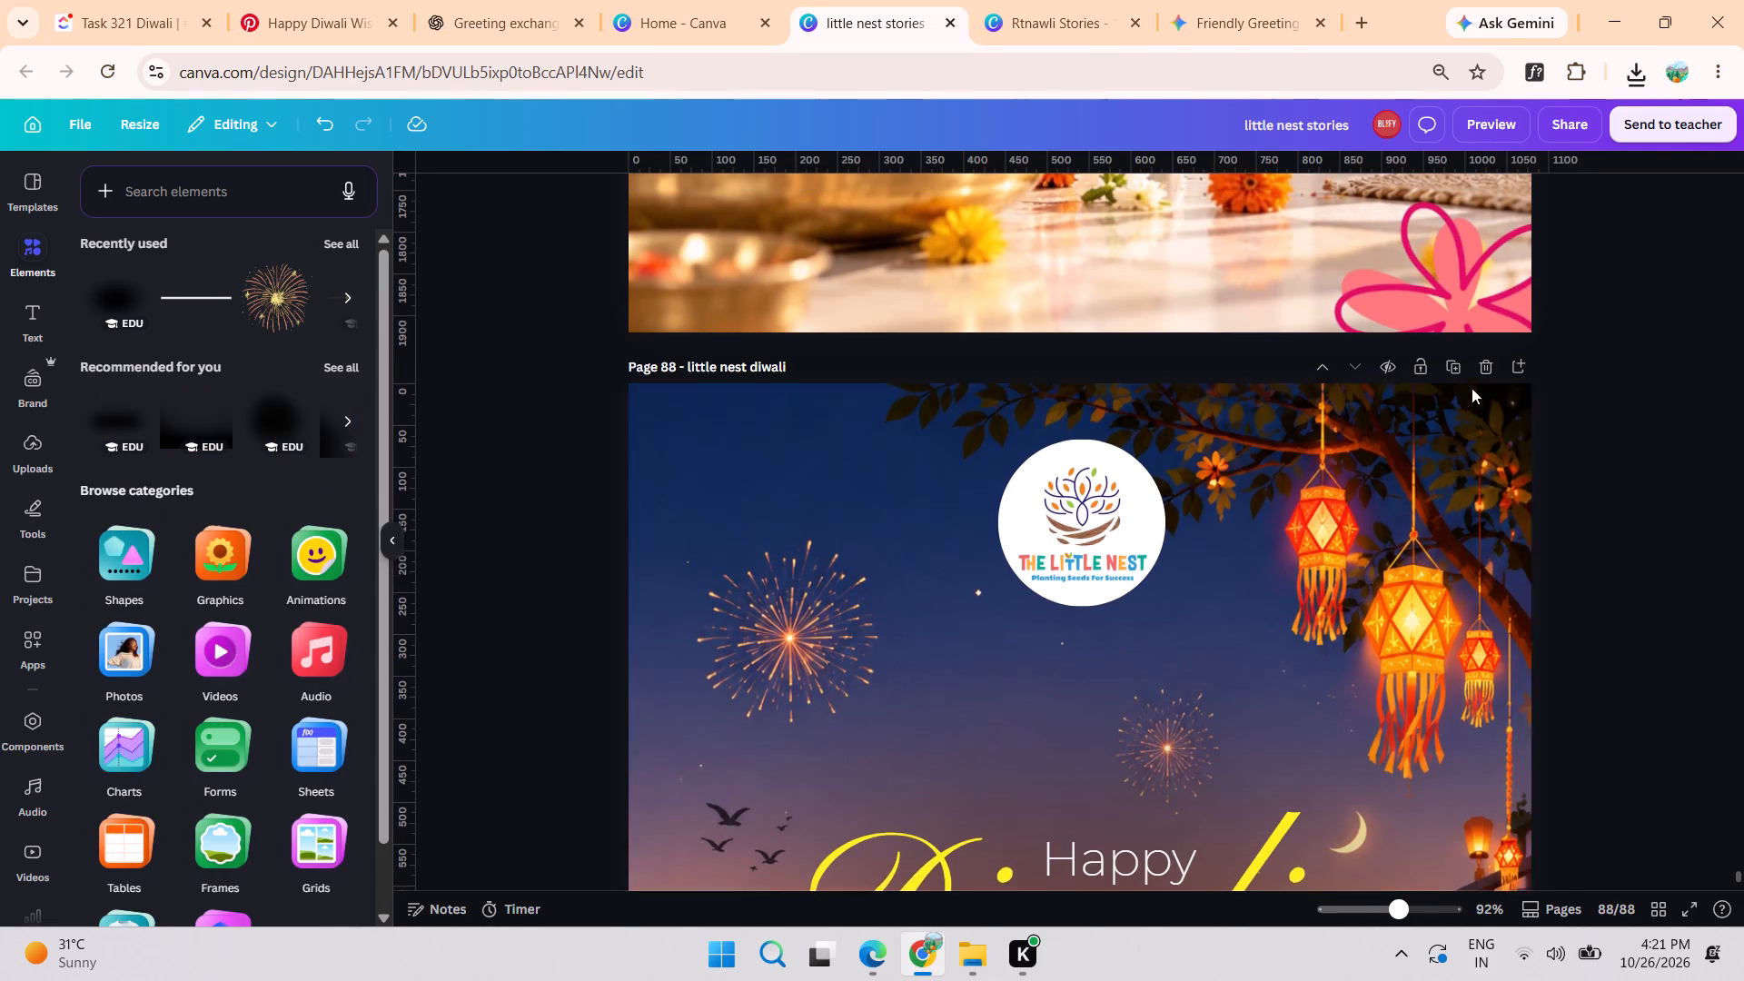
click(1515, 375)
Upload gemini_generated_video_e316e17e.mp4 from Downloads and insert the video on the new page 89.
click(19, 443)
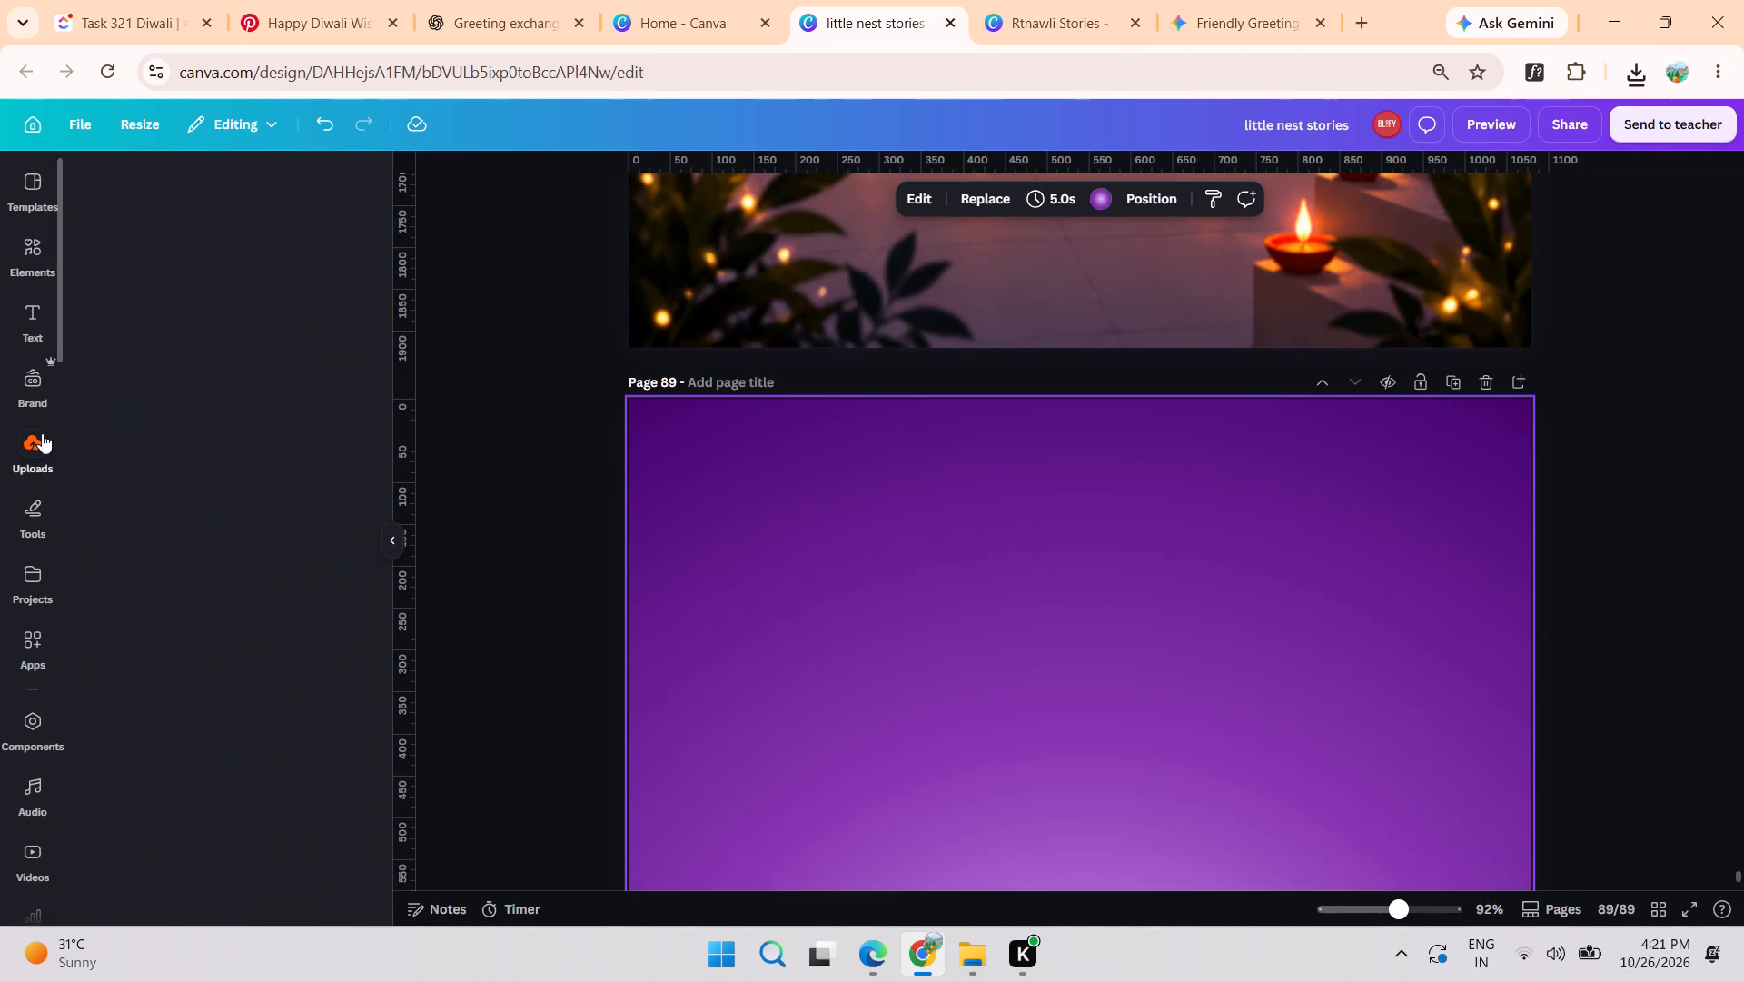
click(166, 241)
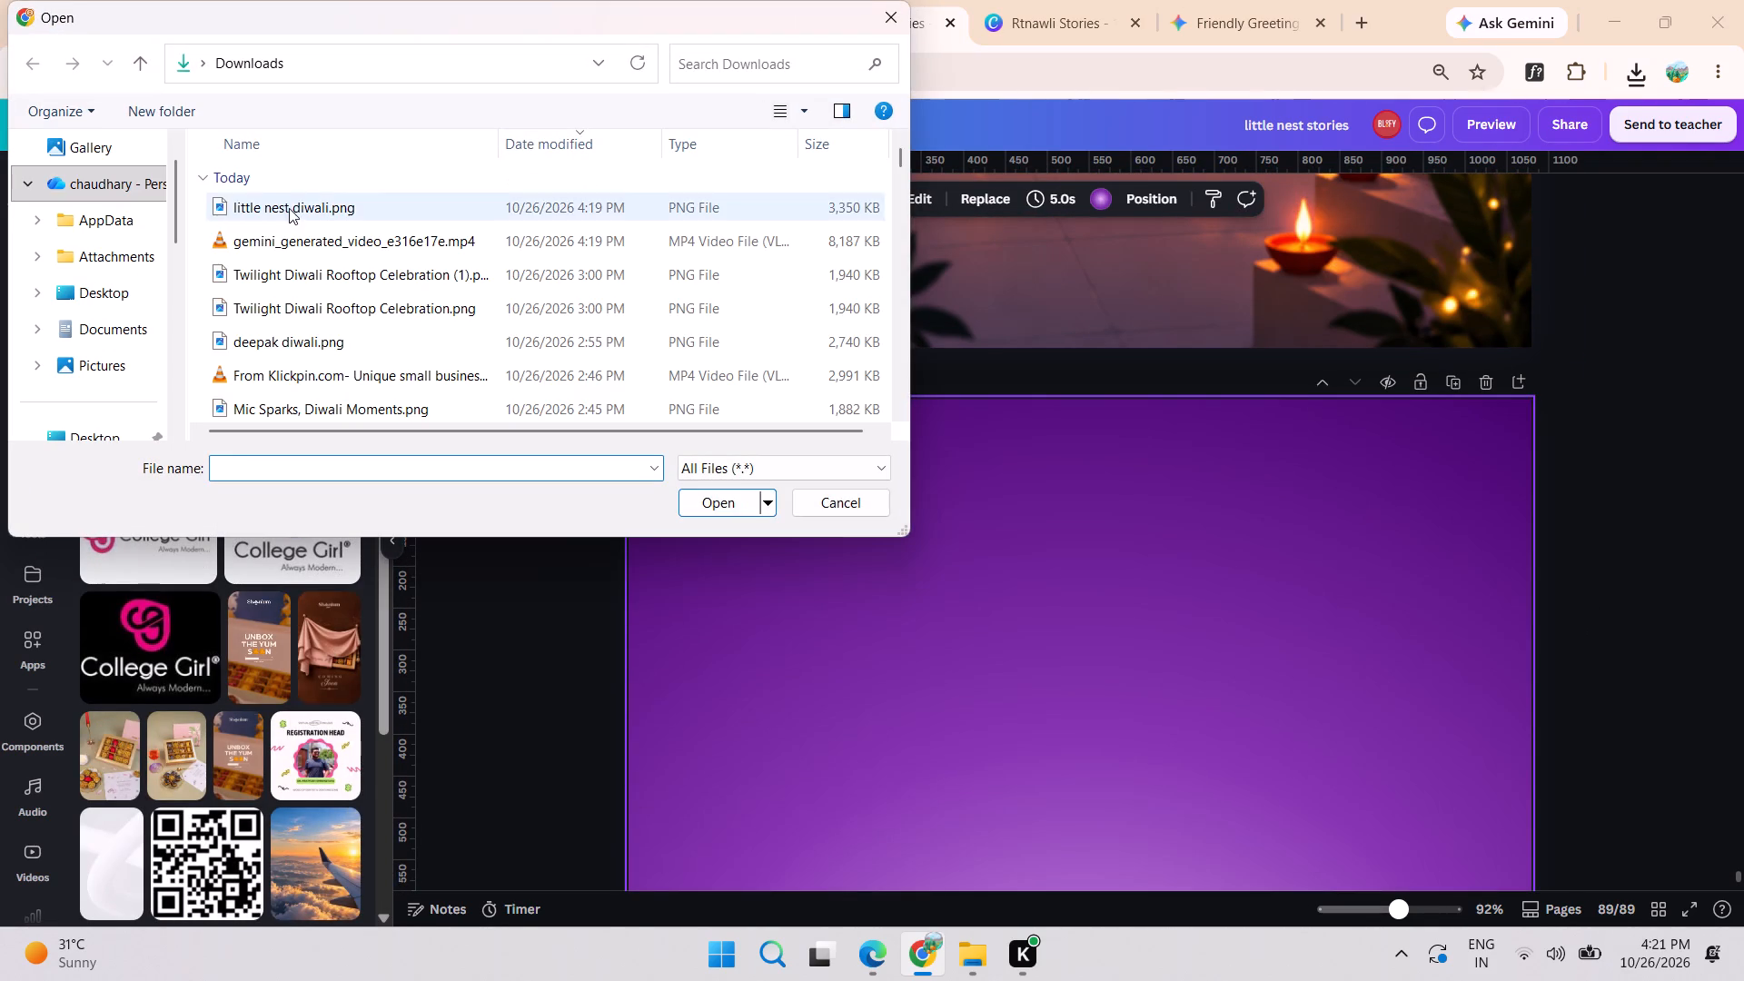
click(289, 208)
click(308, 235)
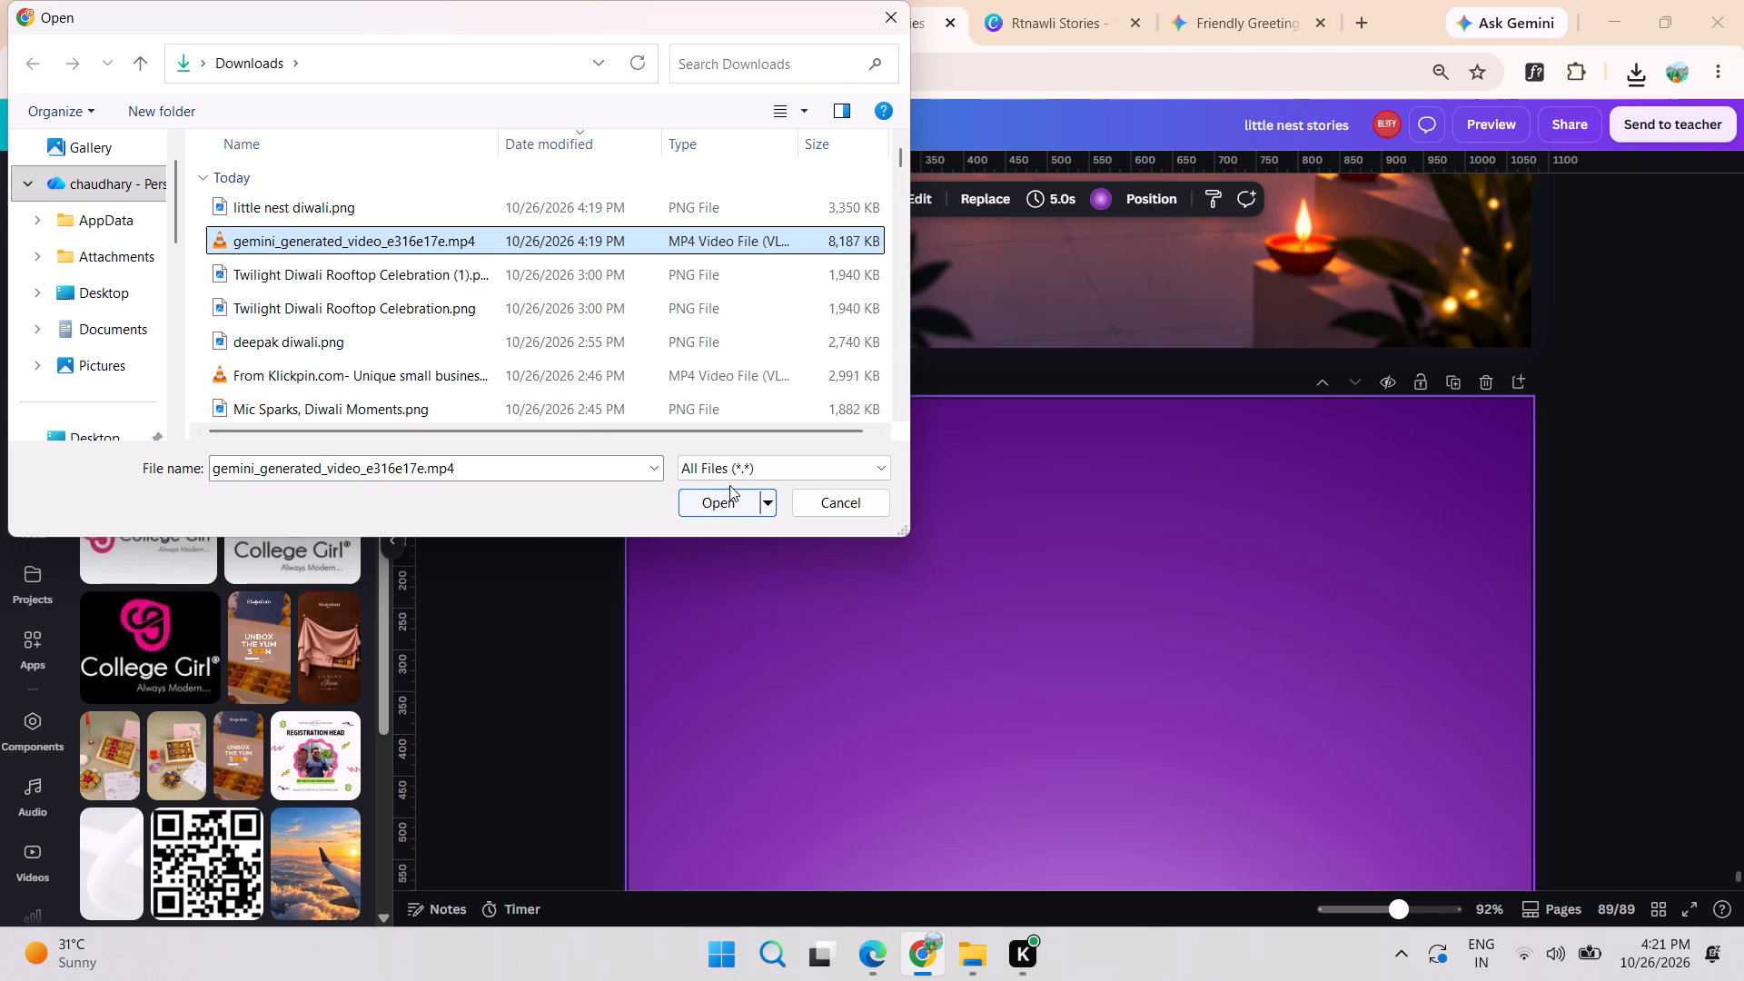
click(724, 503)
click(112, 431)
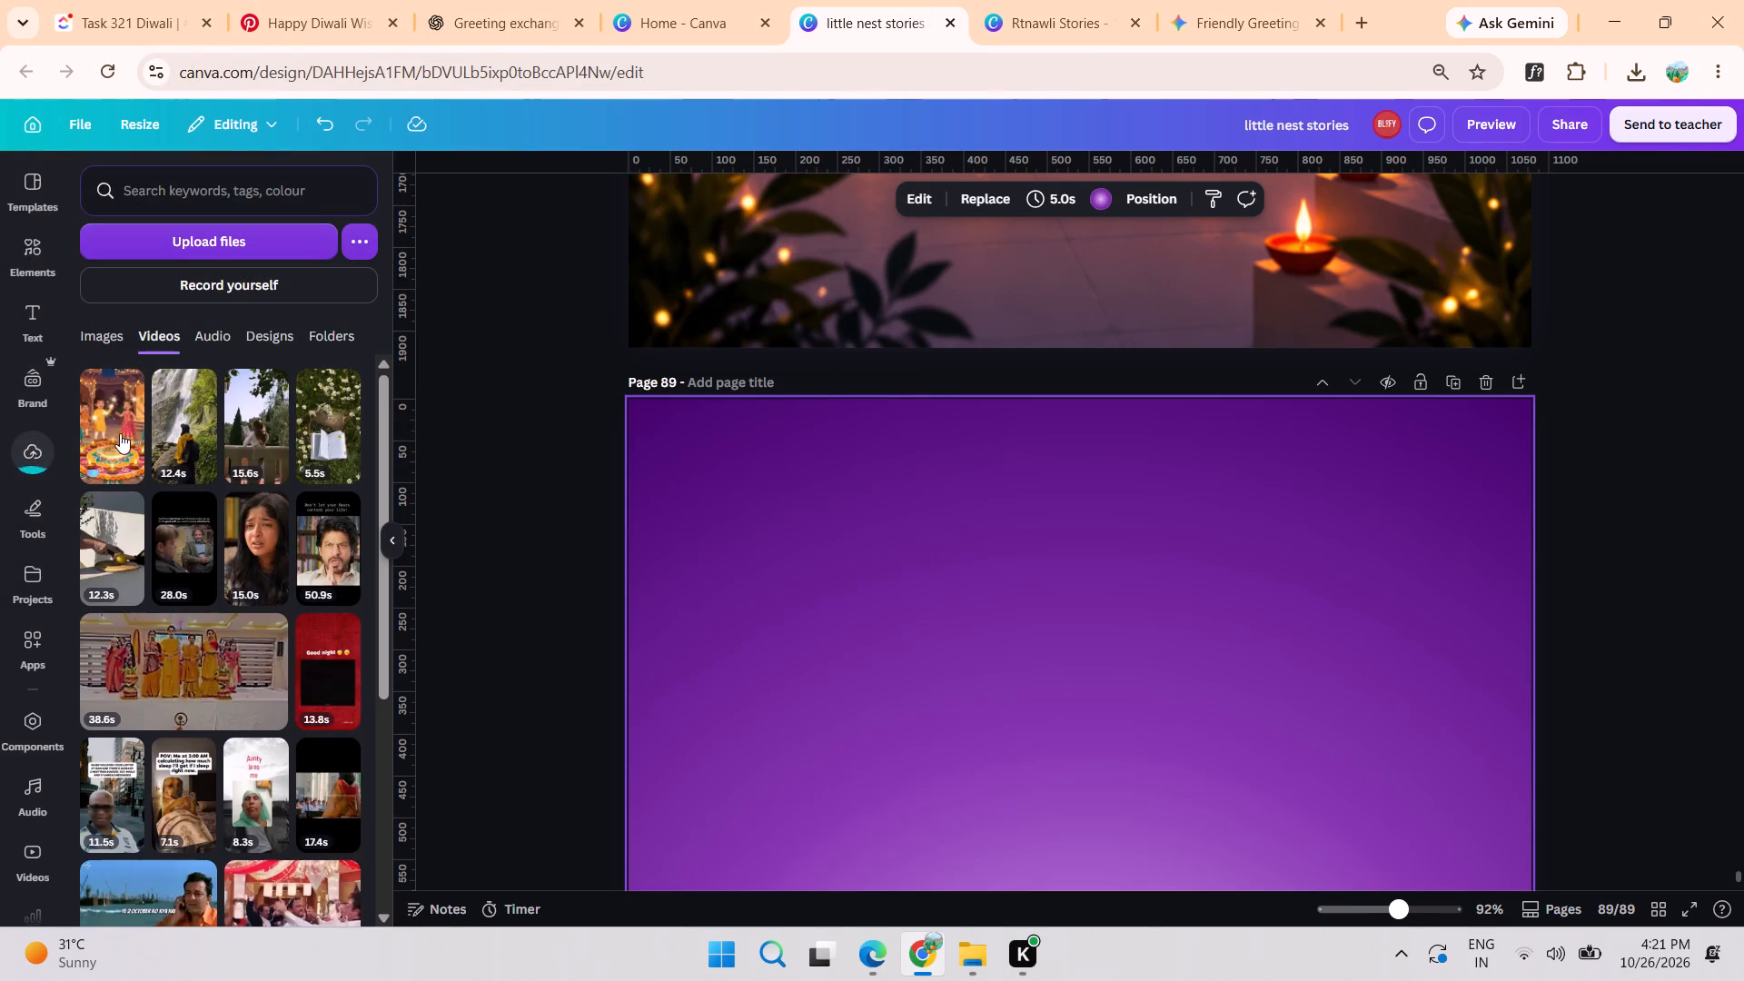
scroll(1093, 699, down, 2)
scroll(1113, 607, up, 1)
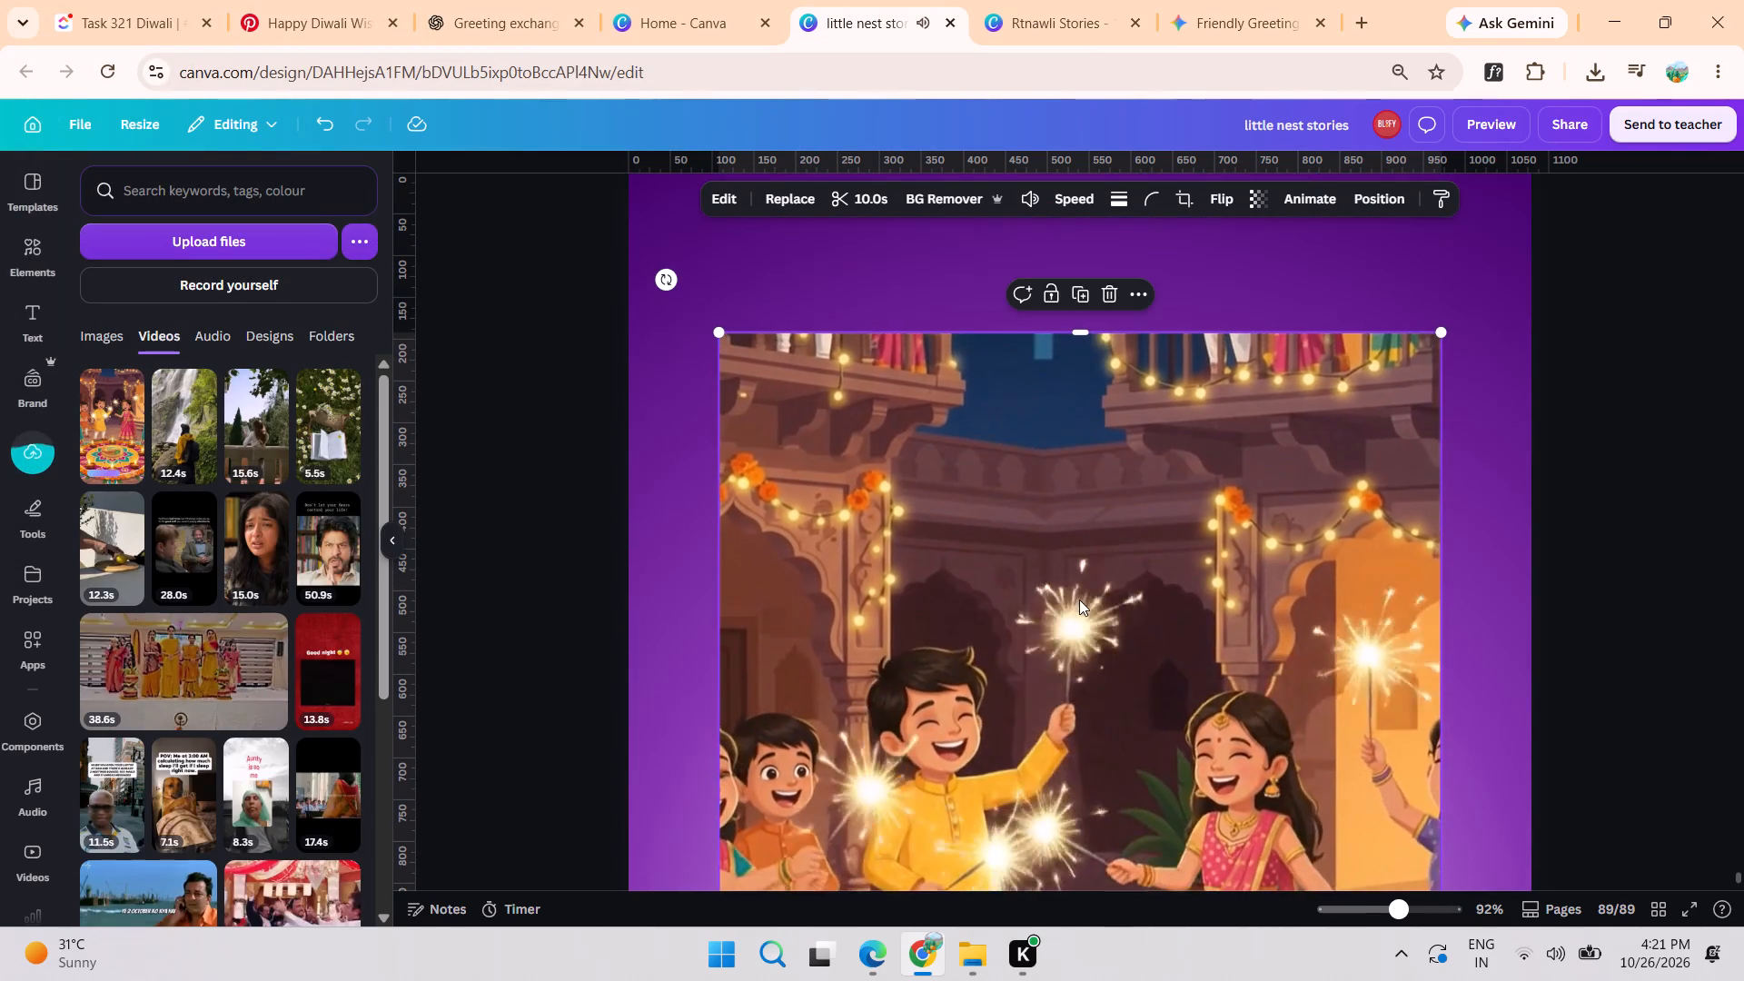
Align the Diwali video with the top-left corner of page 89 and enlarge it to fill the page.
drag(1125, 622, 1063, 540)
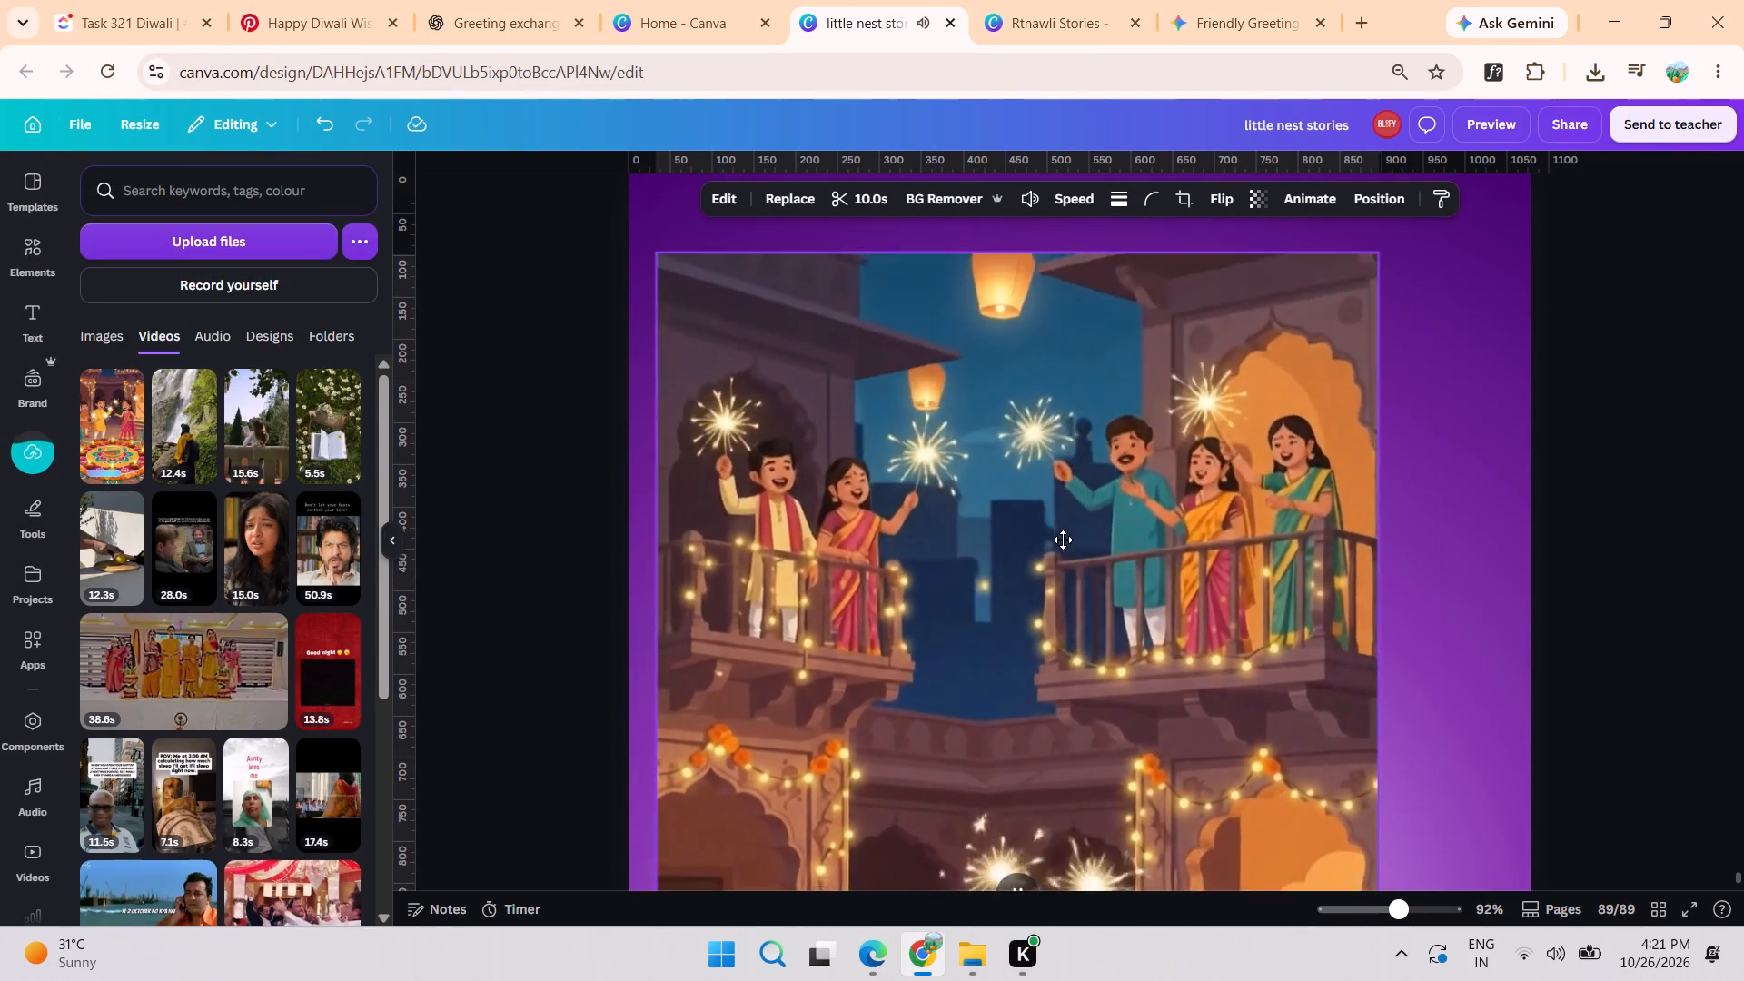
drag(1063, 540, 1066, 539)
scroll(1123, 647, up, 2)
drag(1029, 841, 1000, 768)
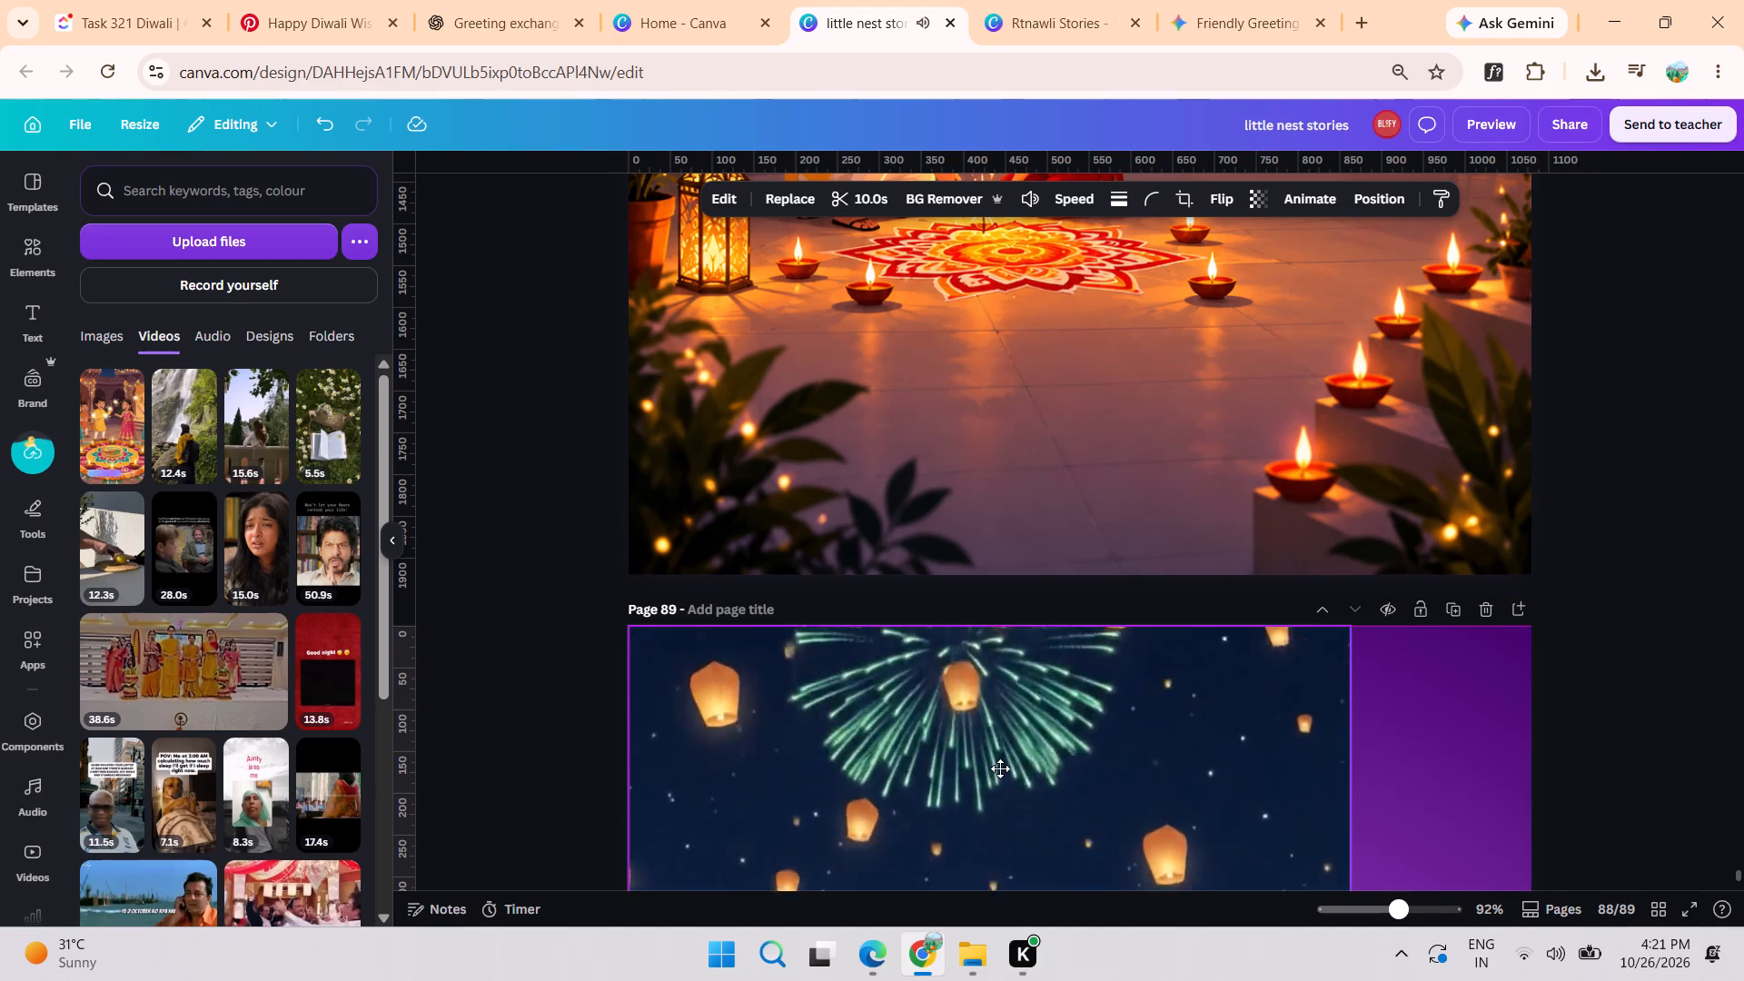
drag(1000, 768, 1000, 768)
scroll(1144, 764, down, 9)
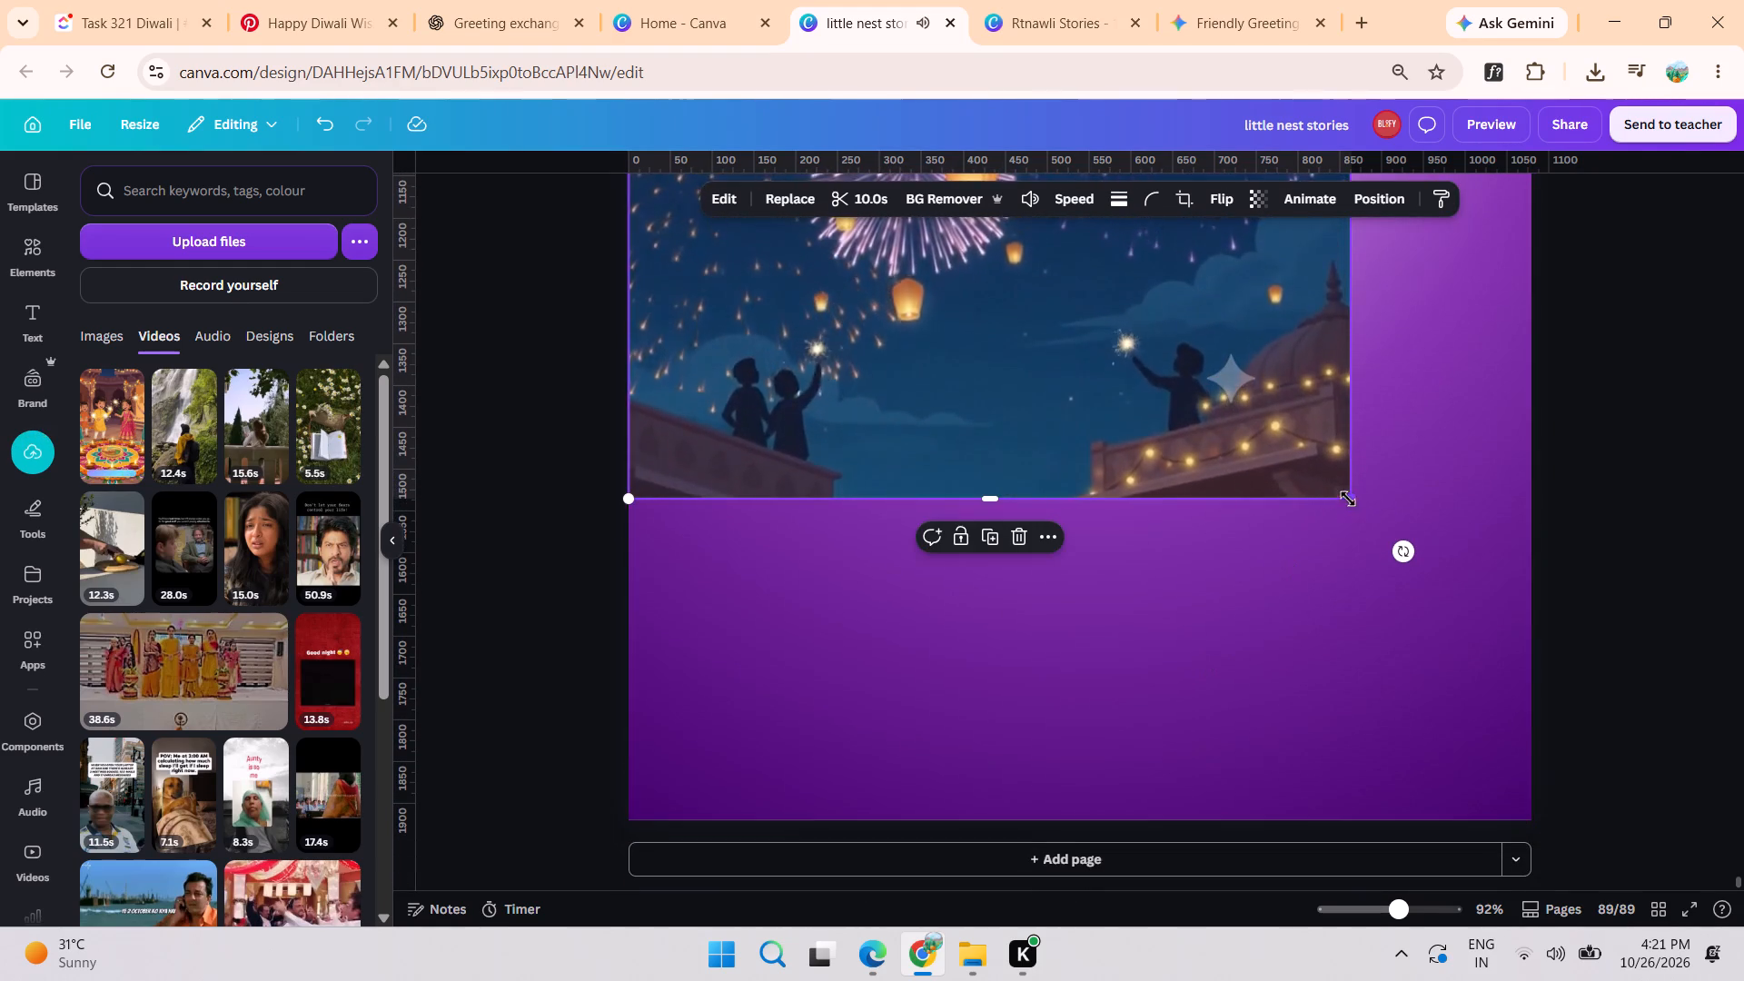
drag(1348, 499, 1568, 801)
click(1712, 750)
Play the Diwali video on page 89 and examine it across the whole page.
scroll(1614, 782, up, 2)
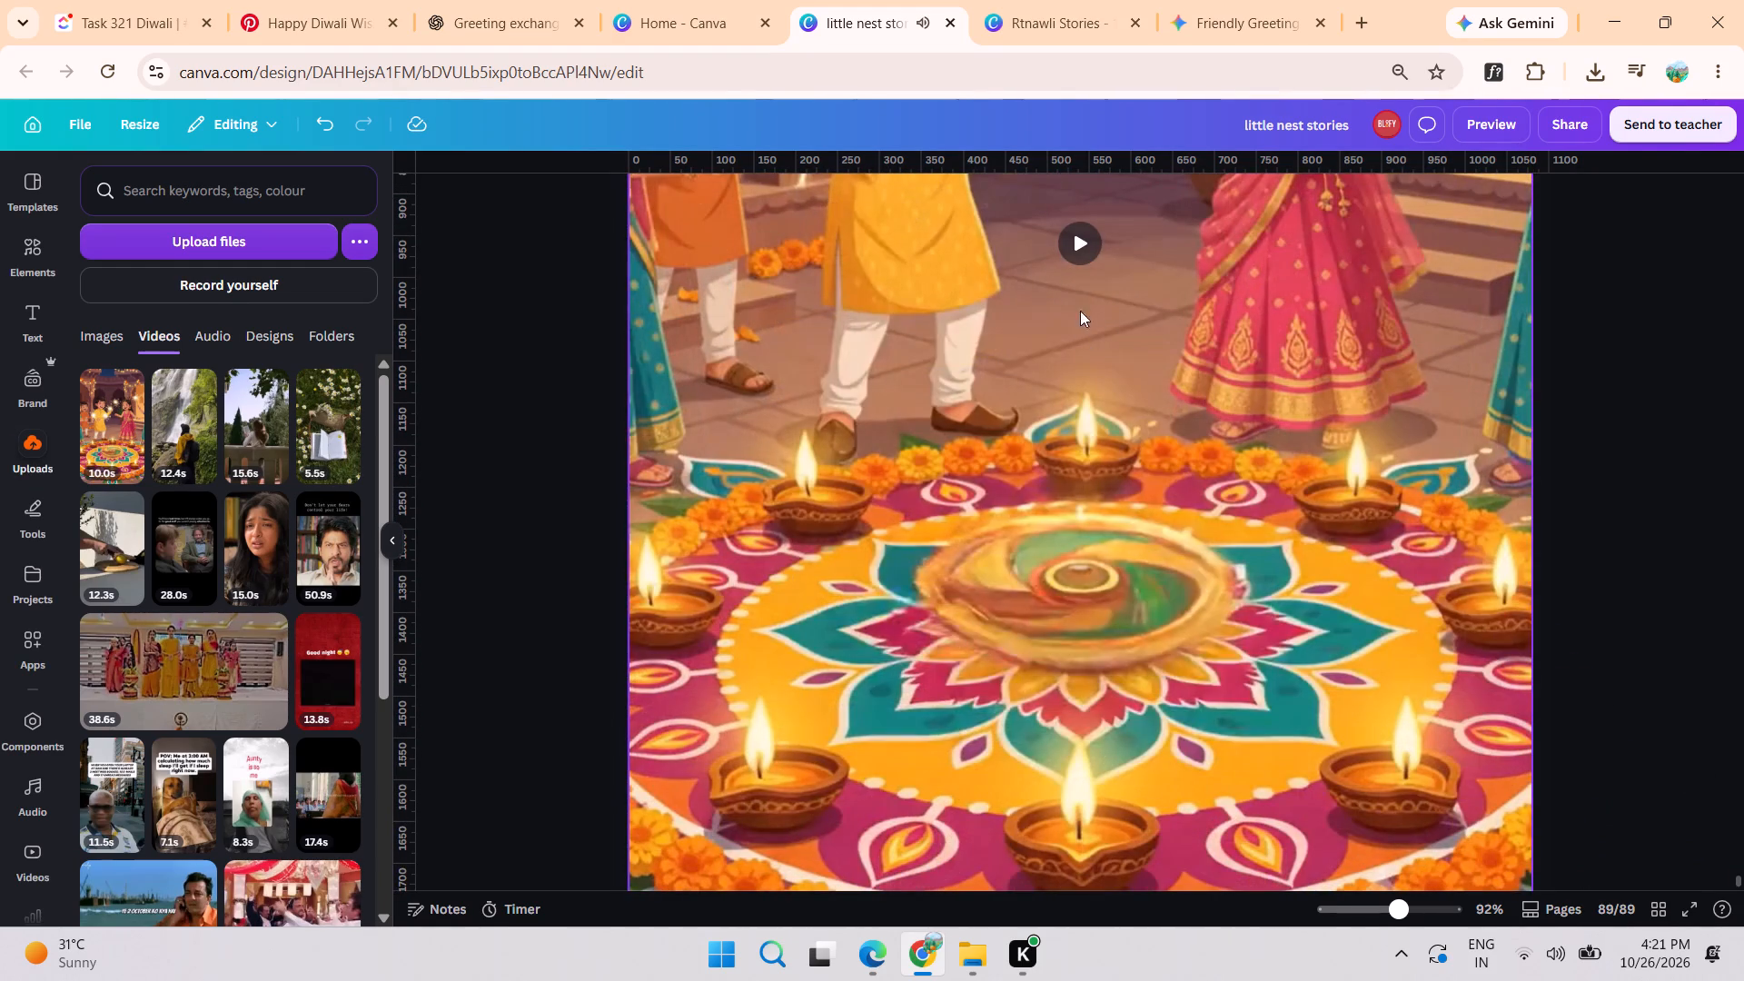
click(1074, 258)
drag(1396, 915, 1369, 926)
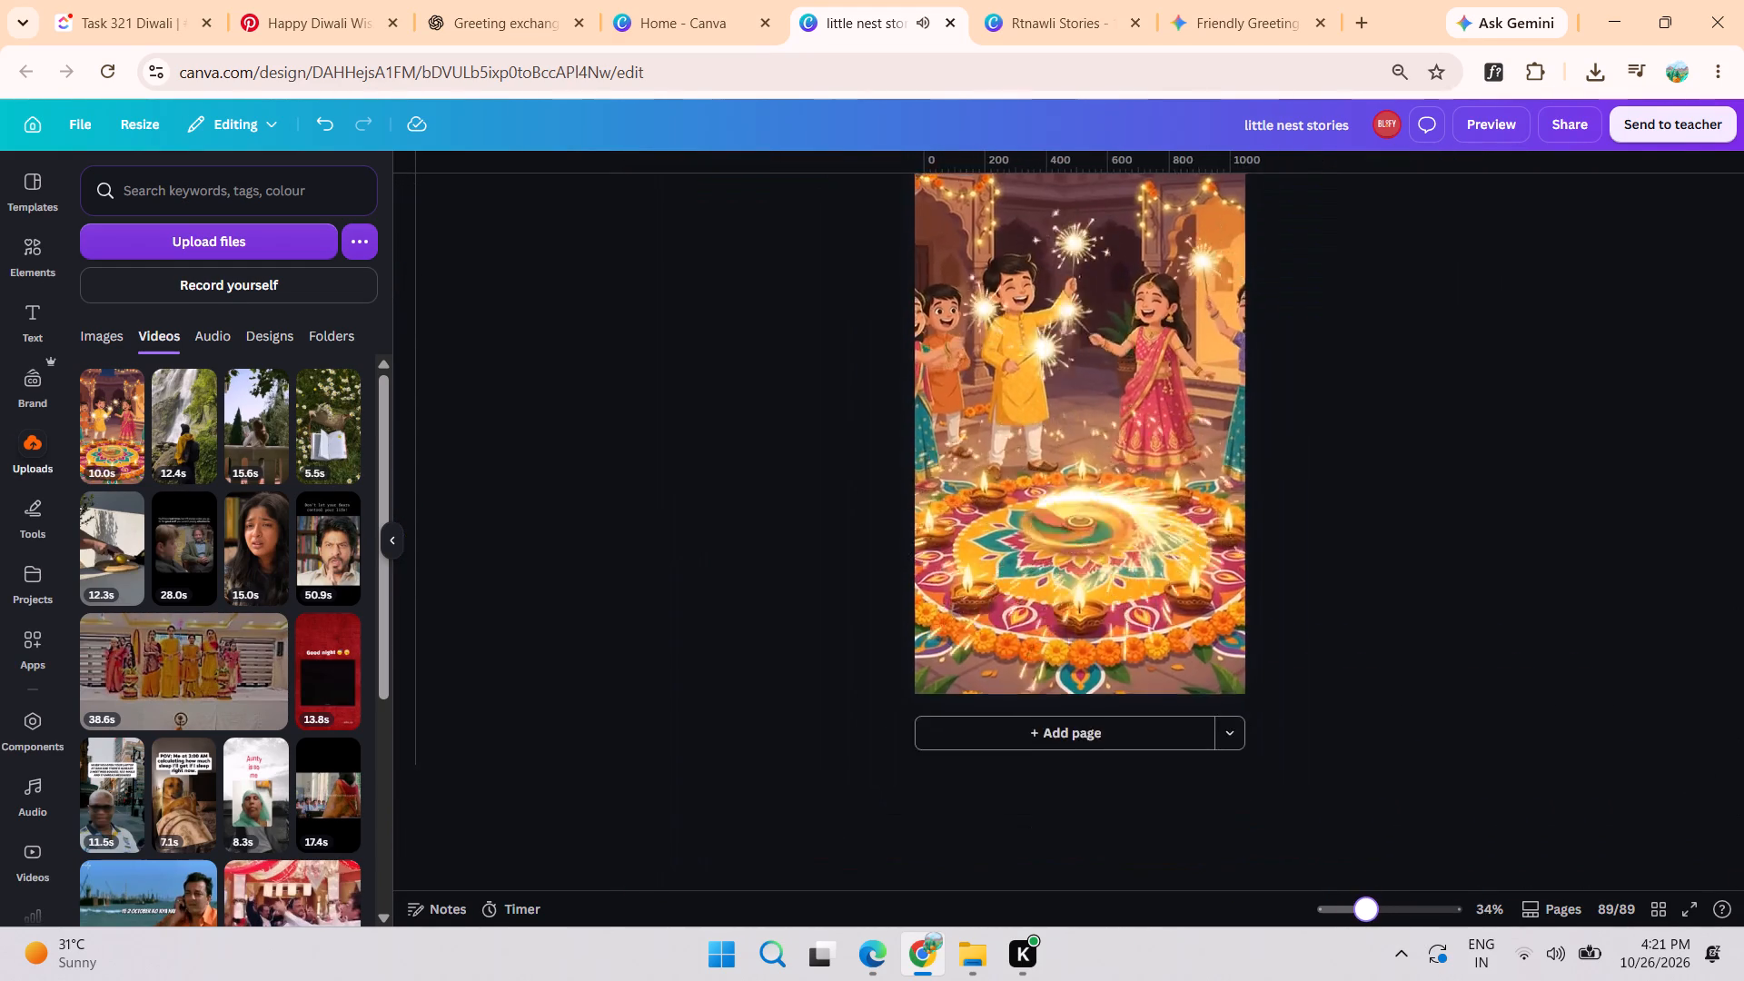
drag(1369, 926, 1373, 927)
click(1459, 742)
scroll(1428, 789, up, 2)
scroll(1409, 580, down, 2)
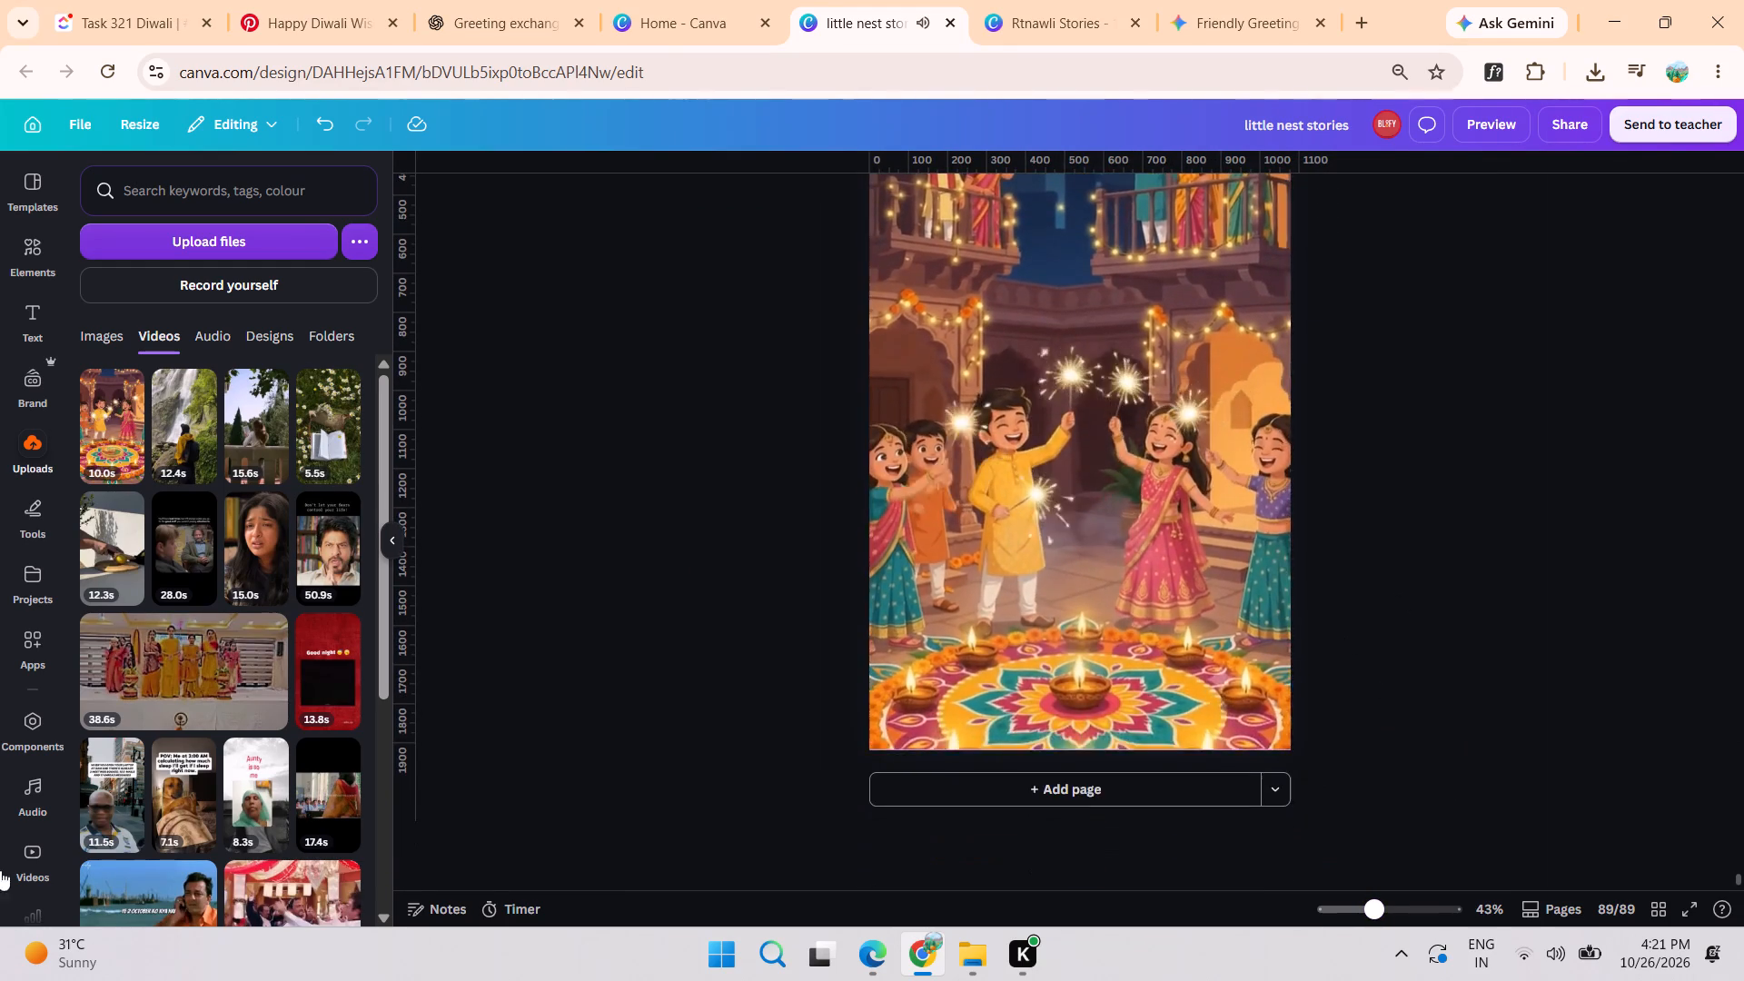
scroll(1527, 613, up, 2)
scroll(1511, 621, down, 2)
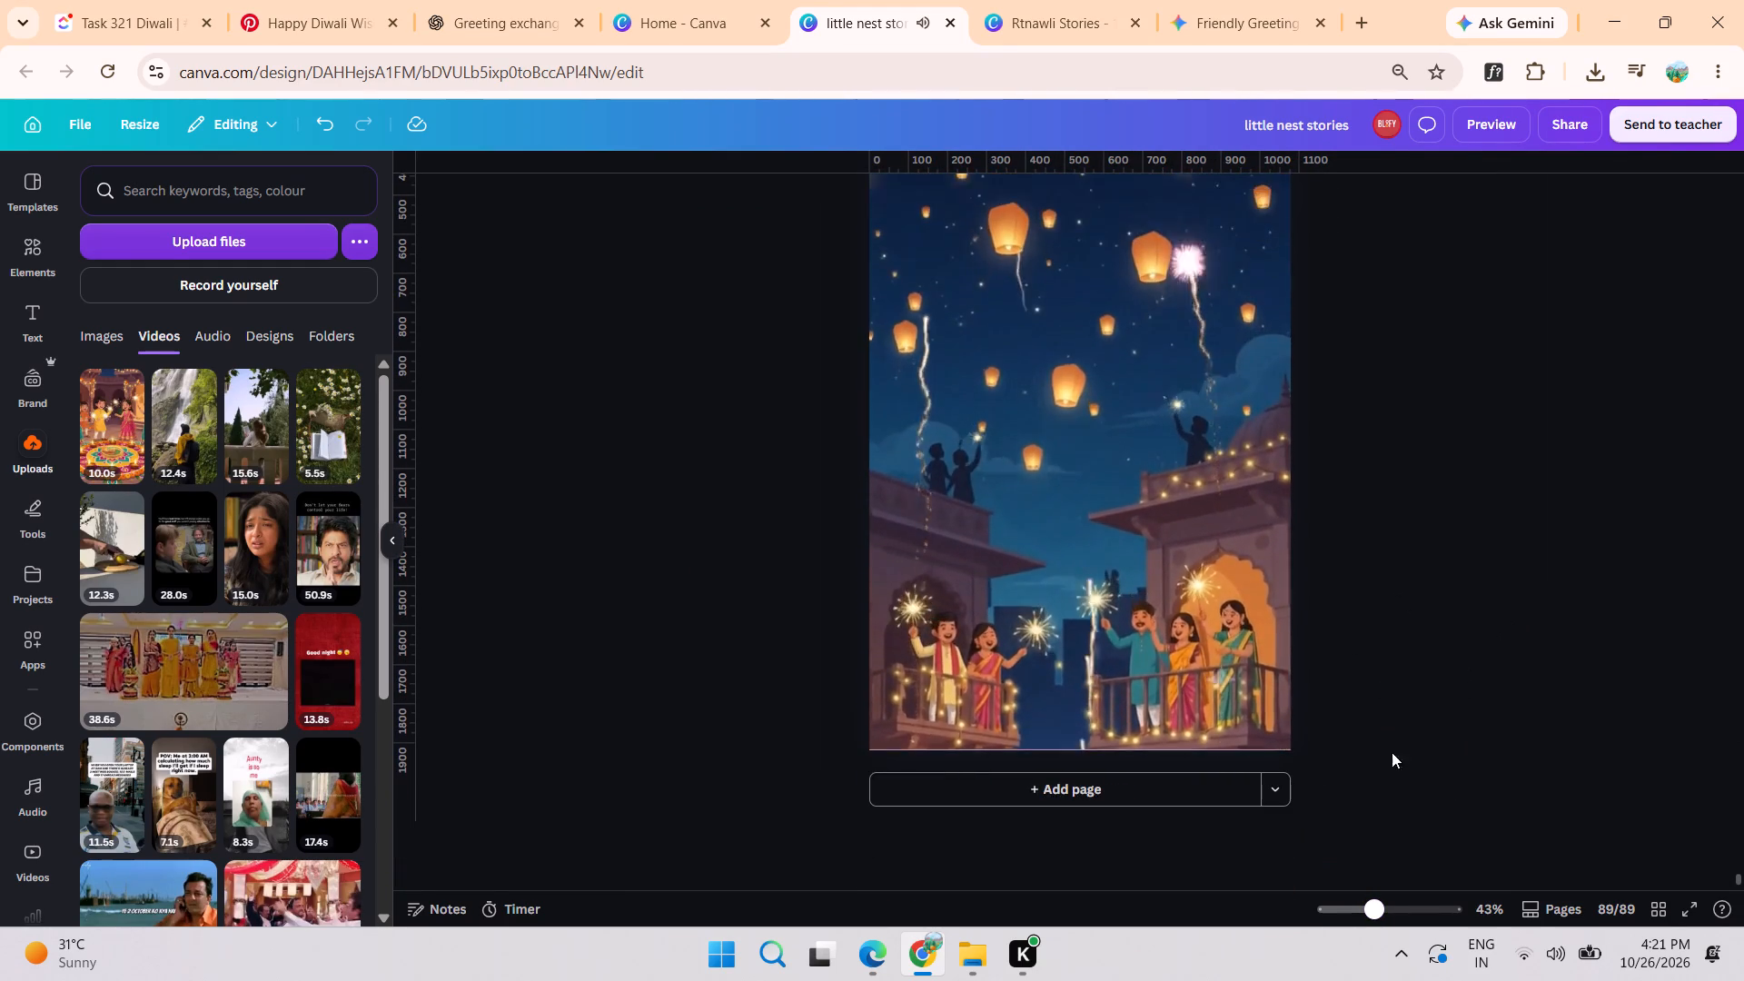
scroll(1417, 510, up, 1)
scroll(1369, 599, down, 2)
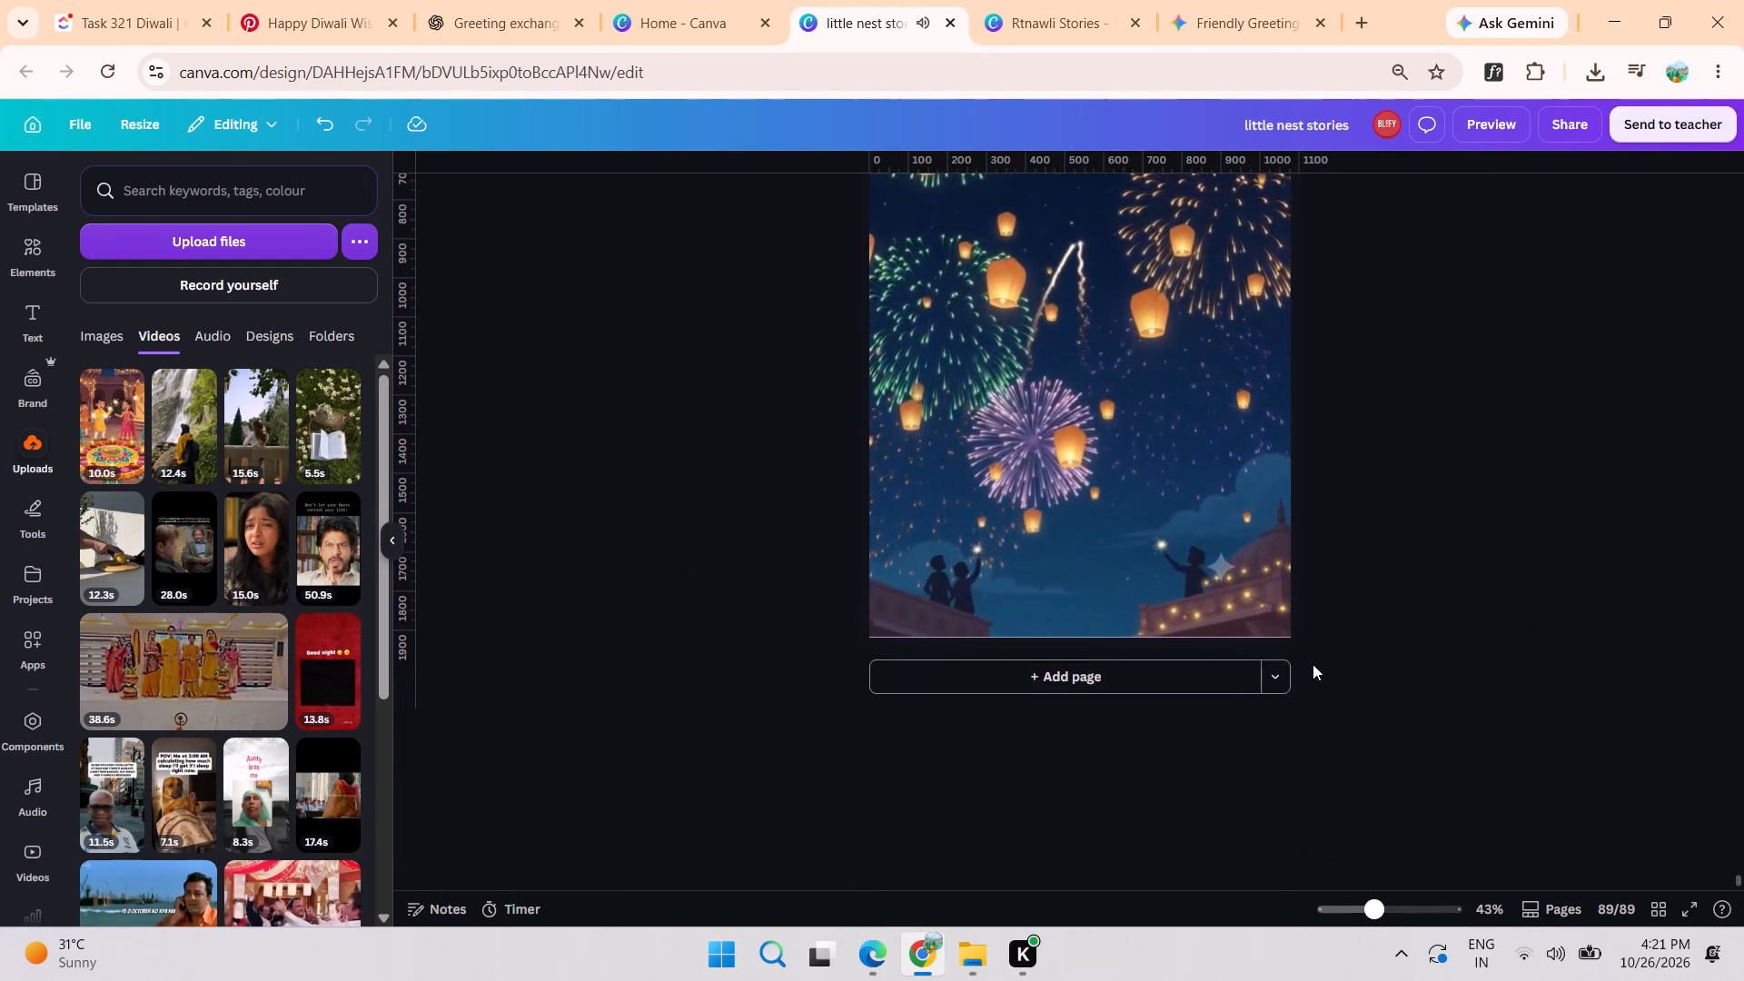
Select the Diwali video on page 89 and search its video editing apps for "watermark".
click(1184, 547)
click(731, 195)
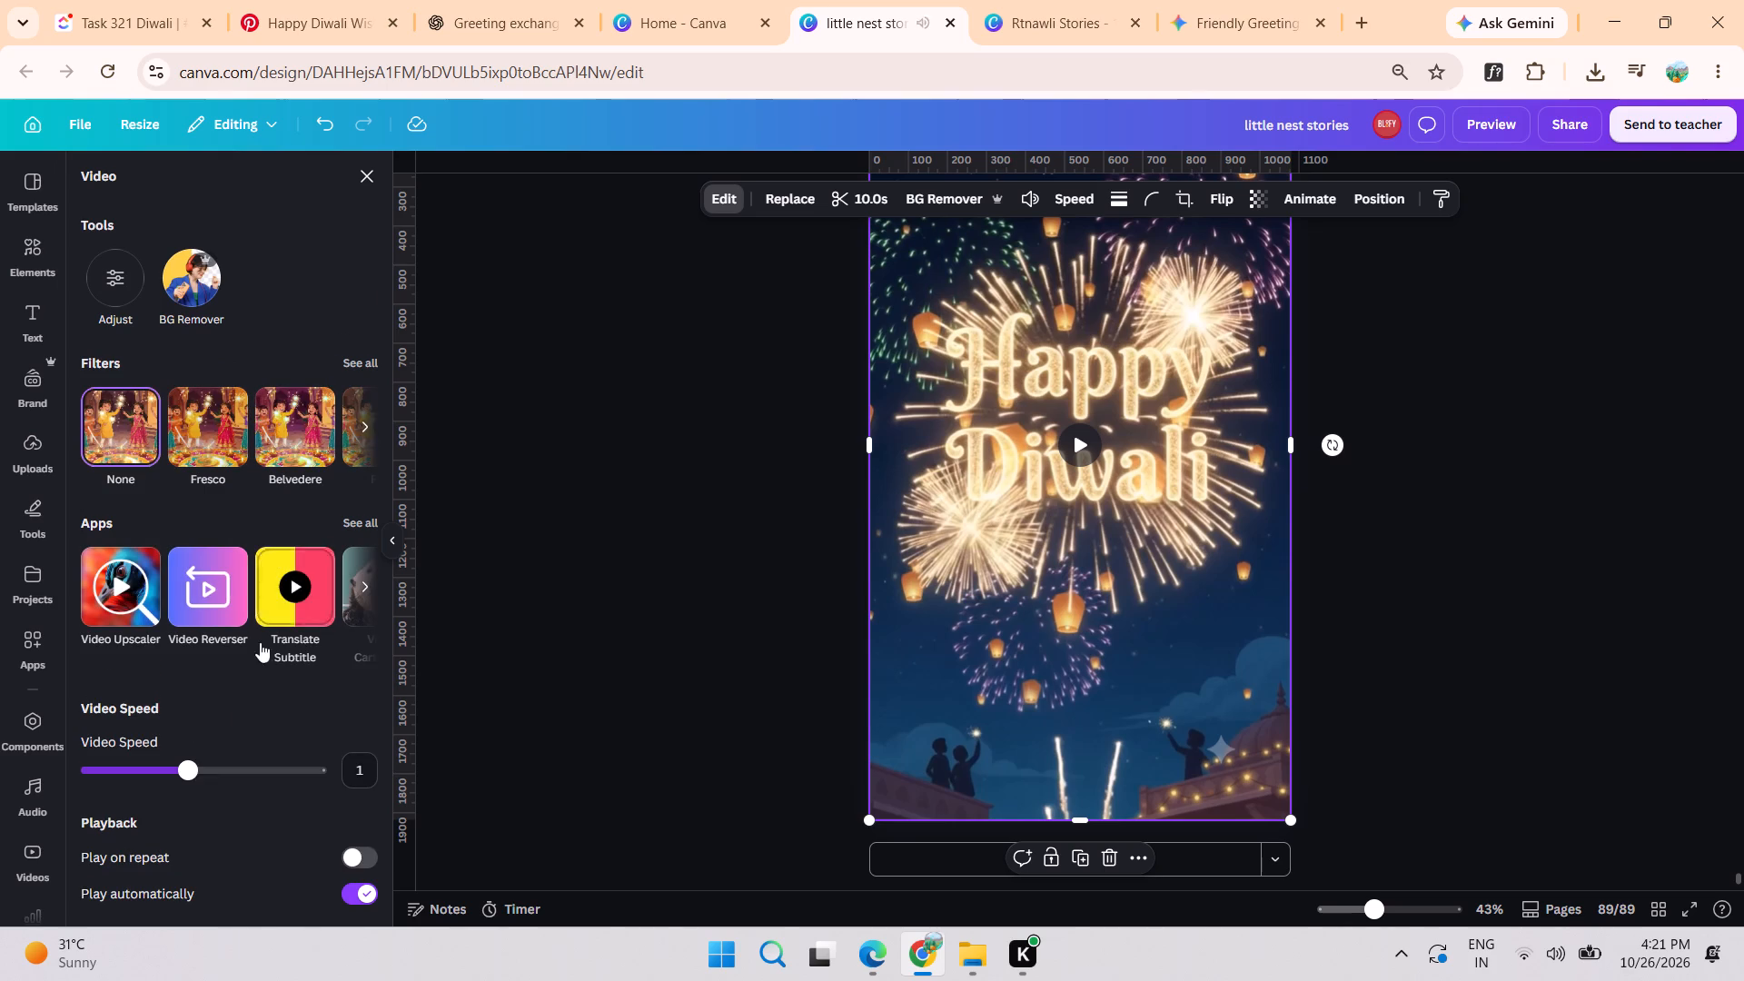
scroll(256, 658, down, 3)
double_click(123, 285)
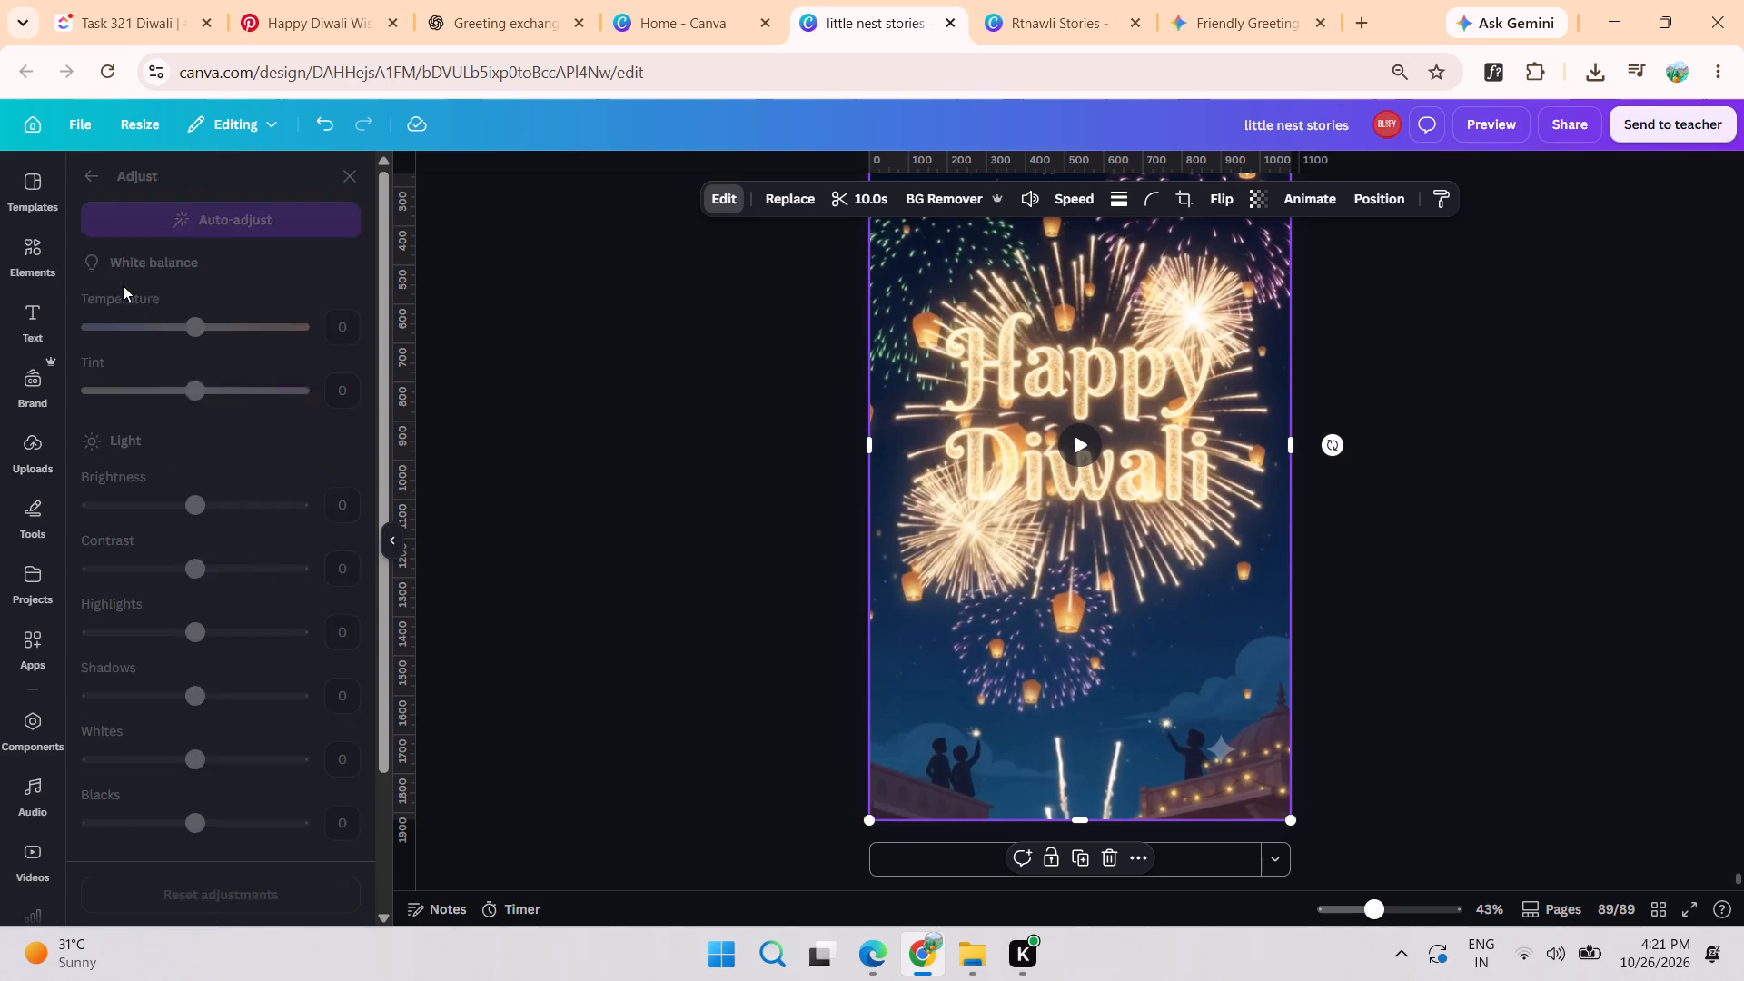
click(84, 173)
scroll(164, 532, down, 3)
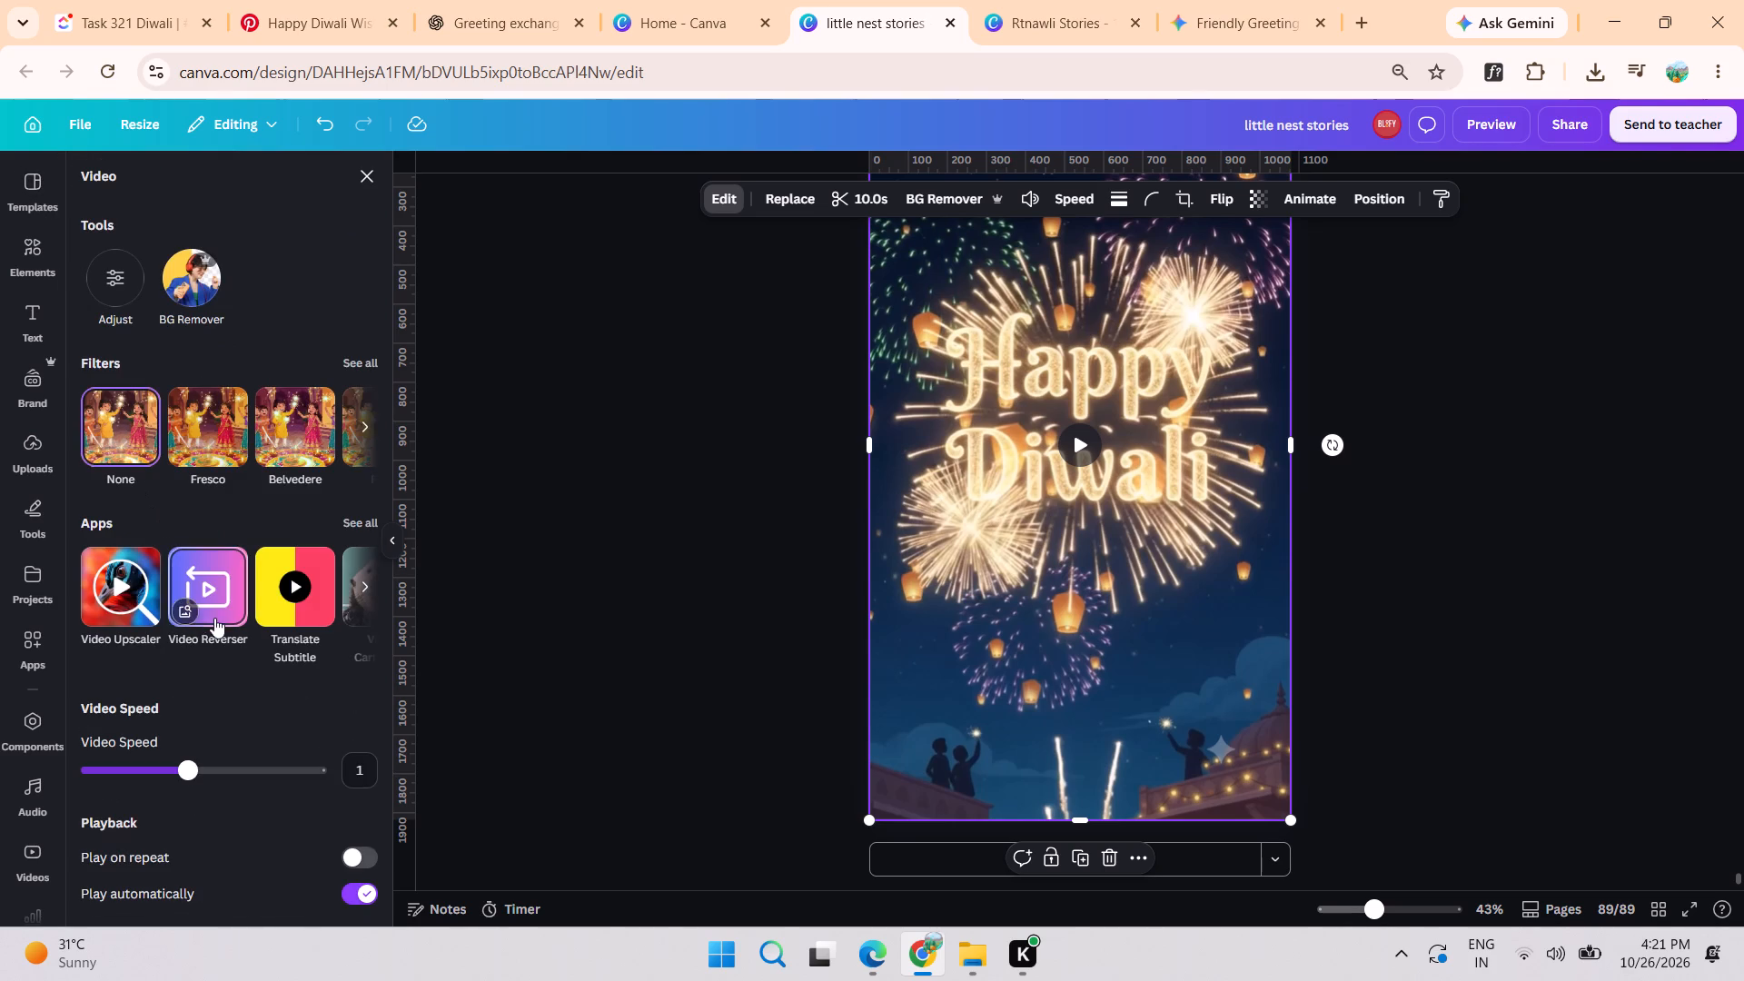
scroll(214, 618, down, 4)
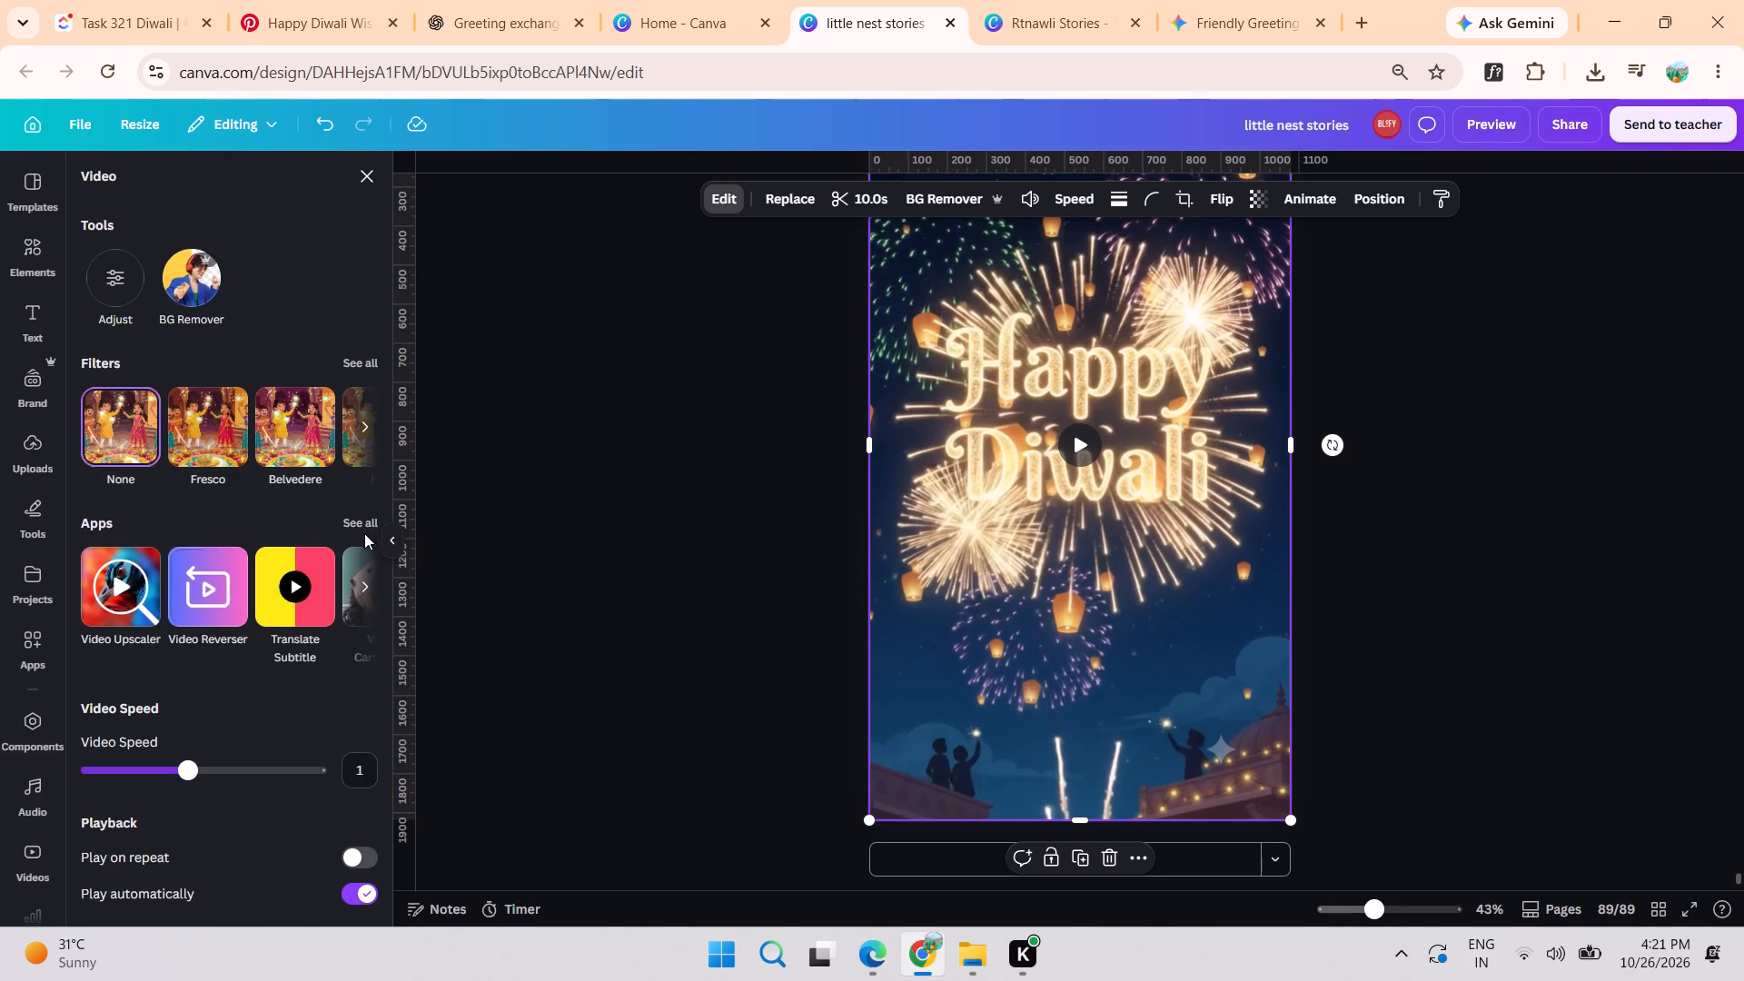
click(360, 523)
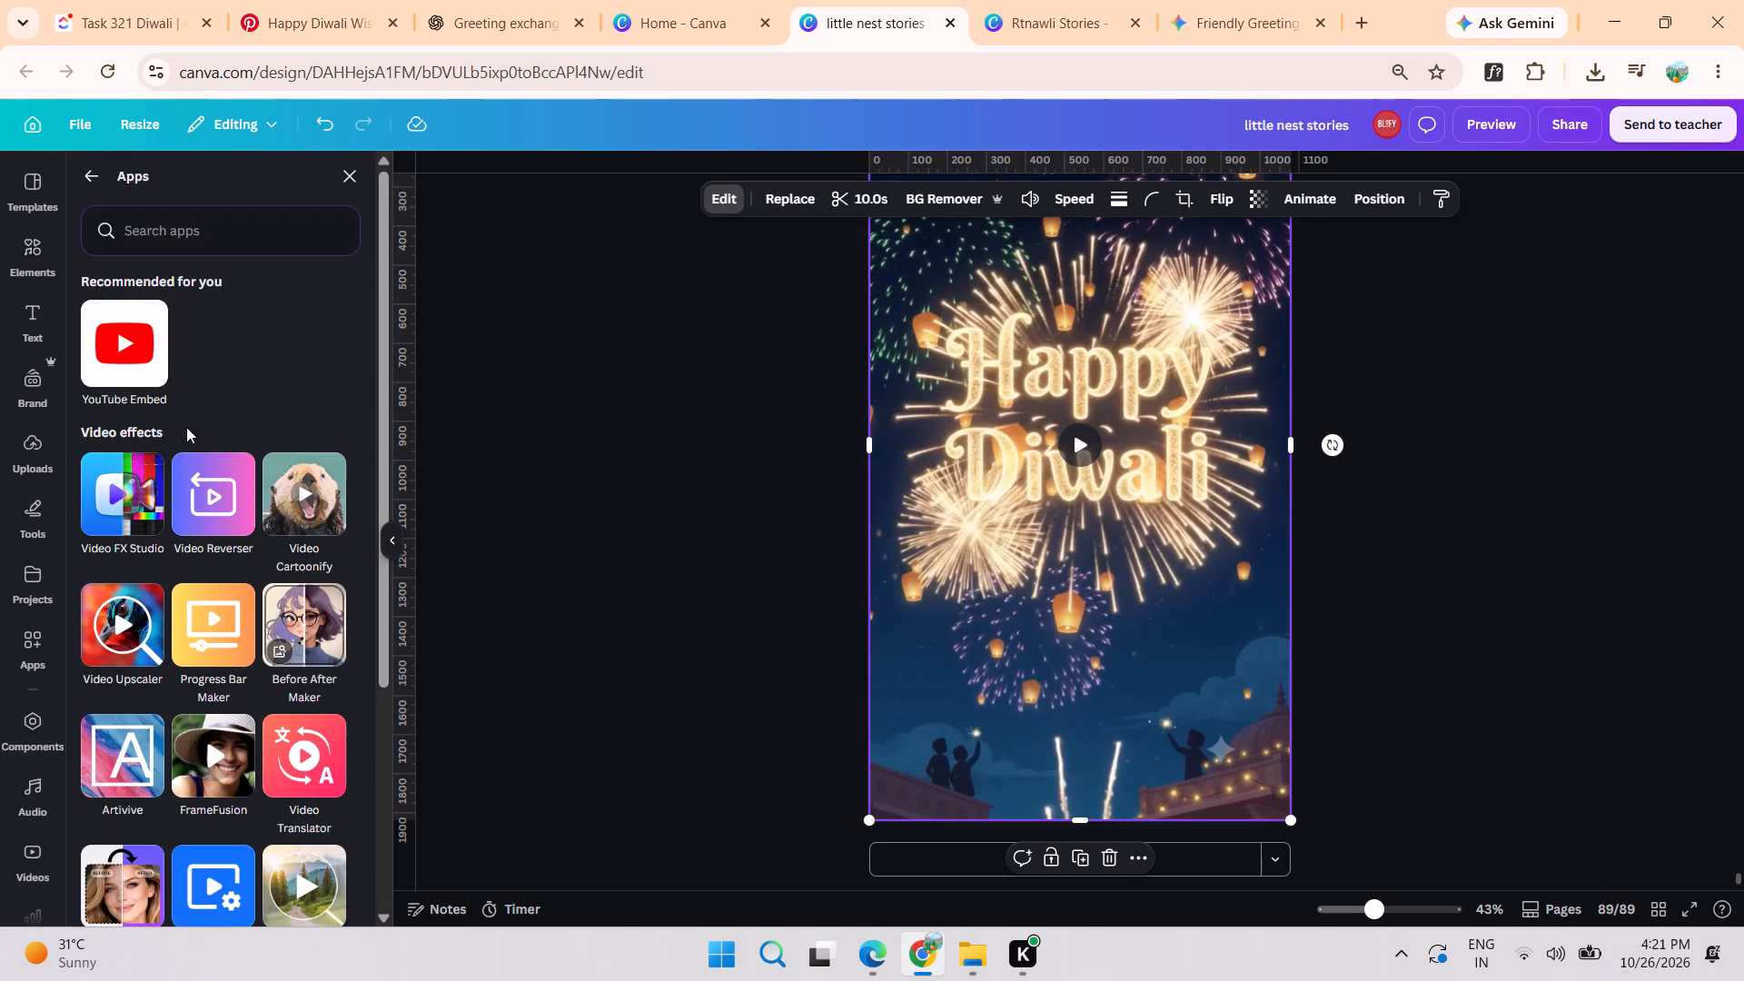
click(171, 226)
text(water)
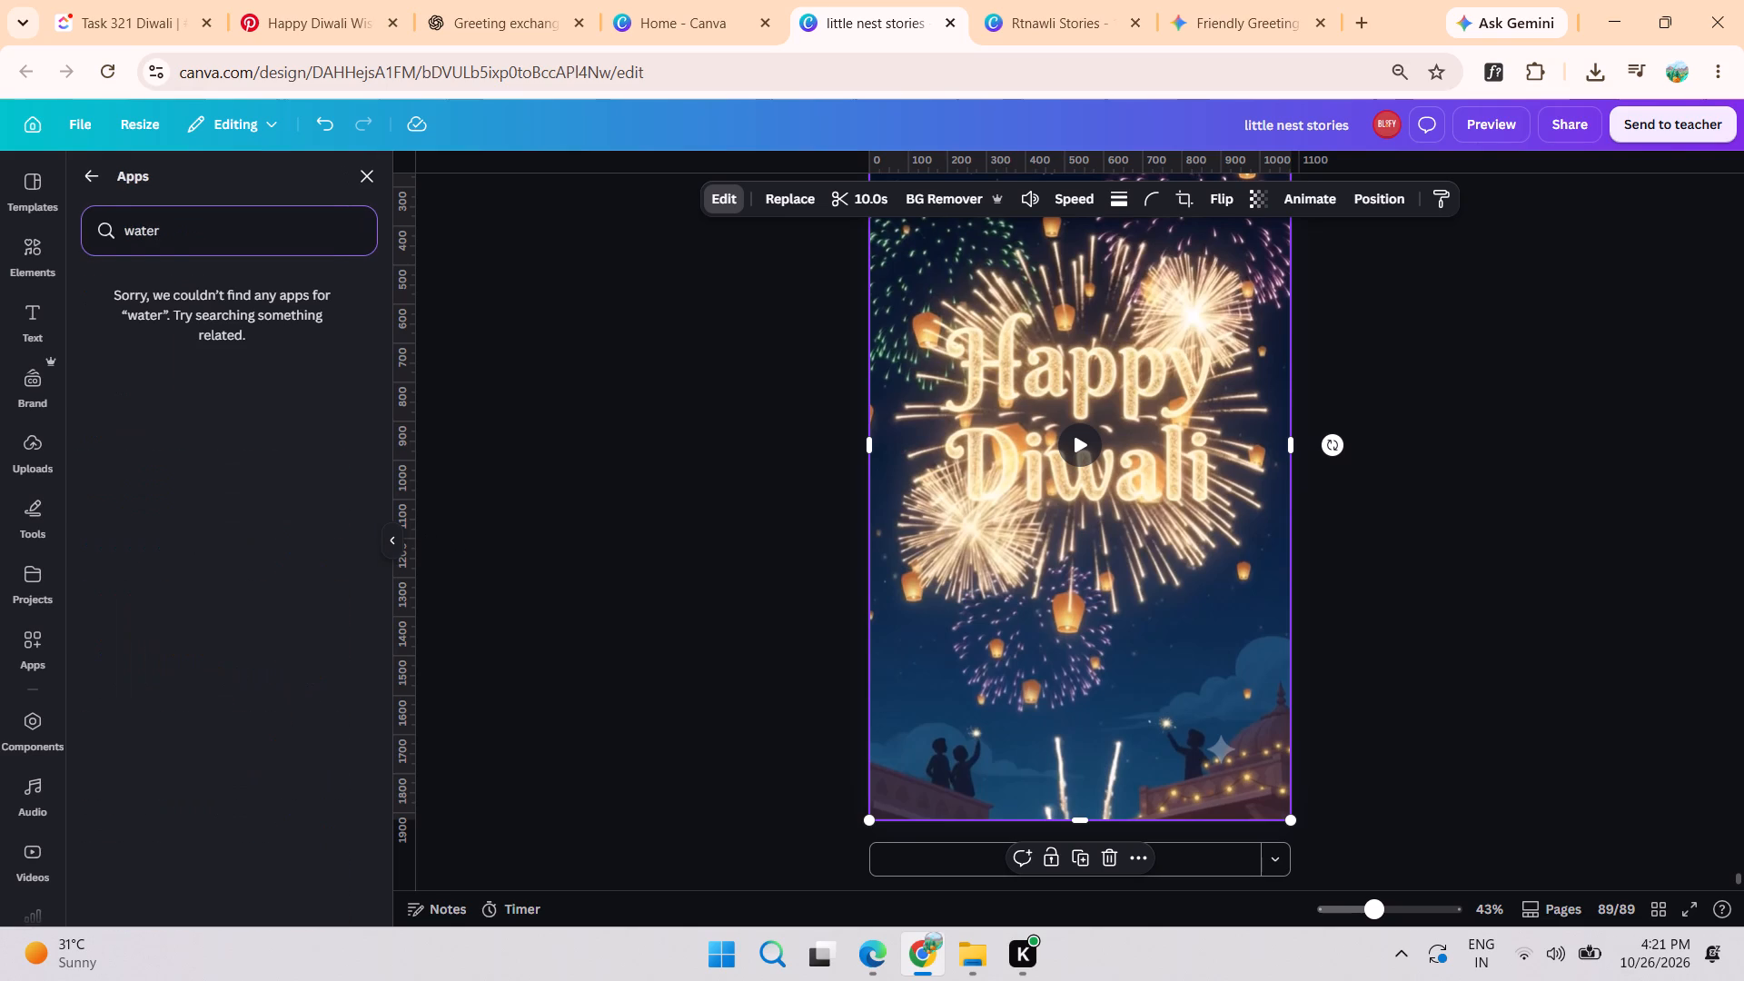
text(marl)
key(BackSpace)
key(k)
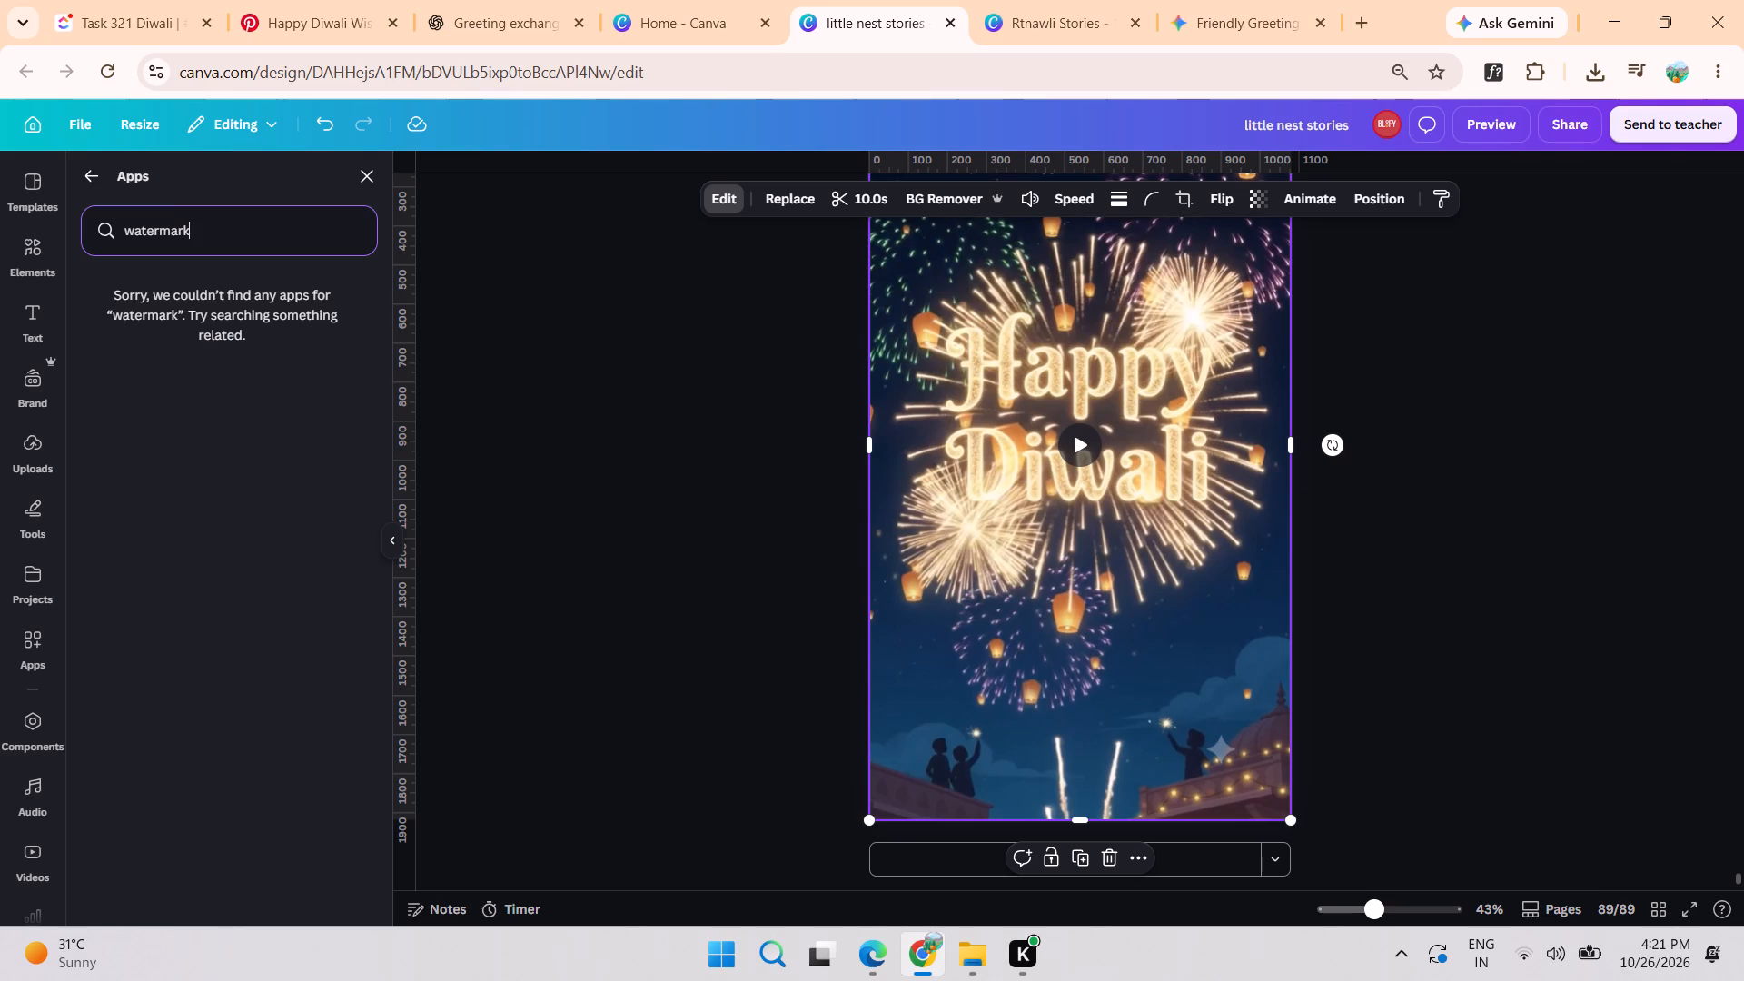
Clear the app search and browse the full list of video effects apps.
key(BackSpace)
key(BackSpace)
key(BackSpace)
key(BackSpace)
key(BackSpace)
key(BackSpace)
key(BackSpace)
key(BackSpace)
key(BackSpace)
key(BackSpace)
key(BackSpace)
key(BackSpace)
key(BackSpace)
key(BackSpace)
key(BackSpace)
key(BackSpace)
key(BackSpace)
key(BackSpace)
key(BackSpace)
key(BackSpace)
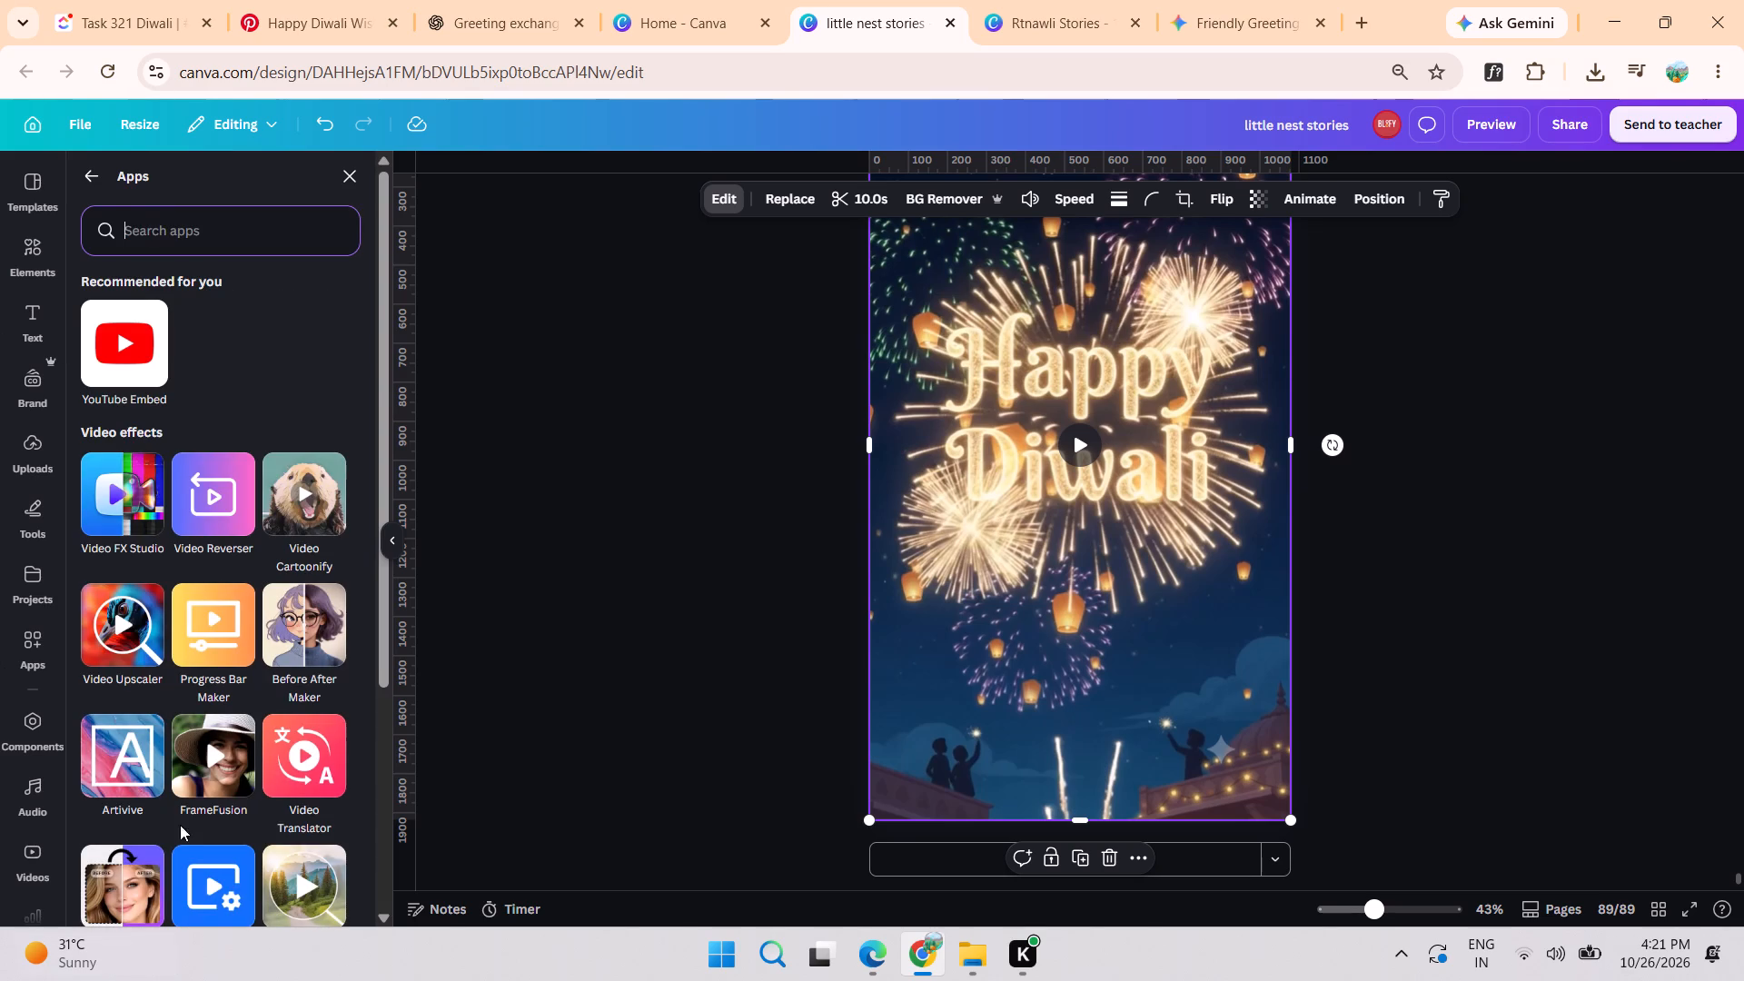
scroll(206, 816, down, 9)
scroll(270, 781, up, 1)
scroll(270, 781, down, 1)
scroll(270, 781, up, 2)
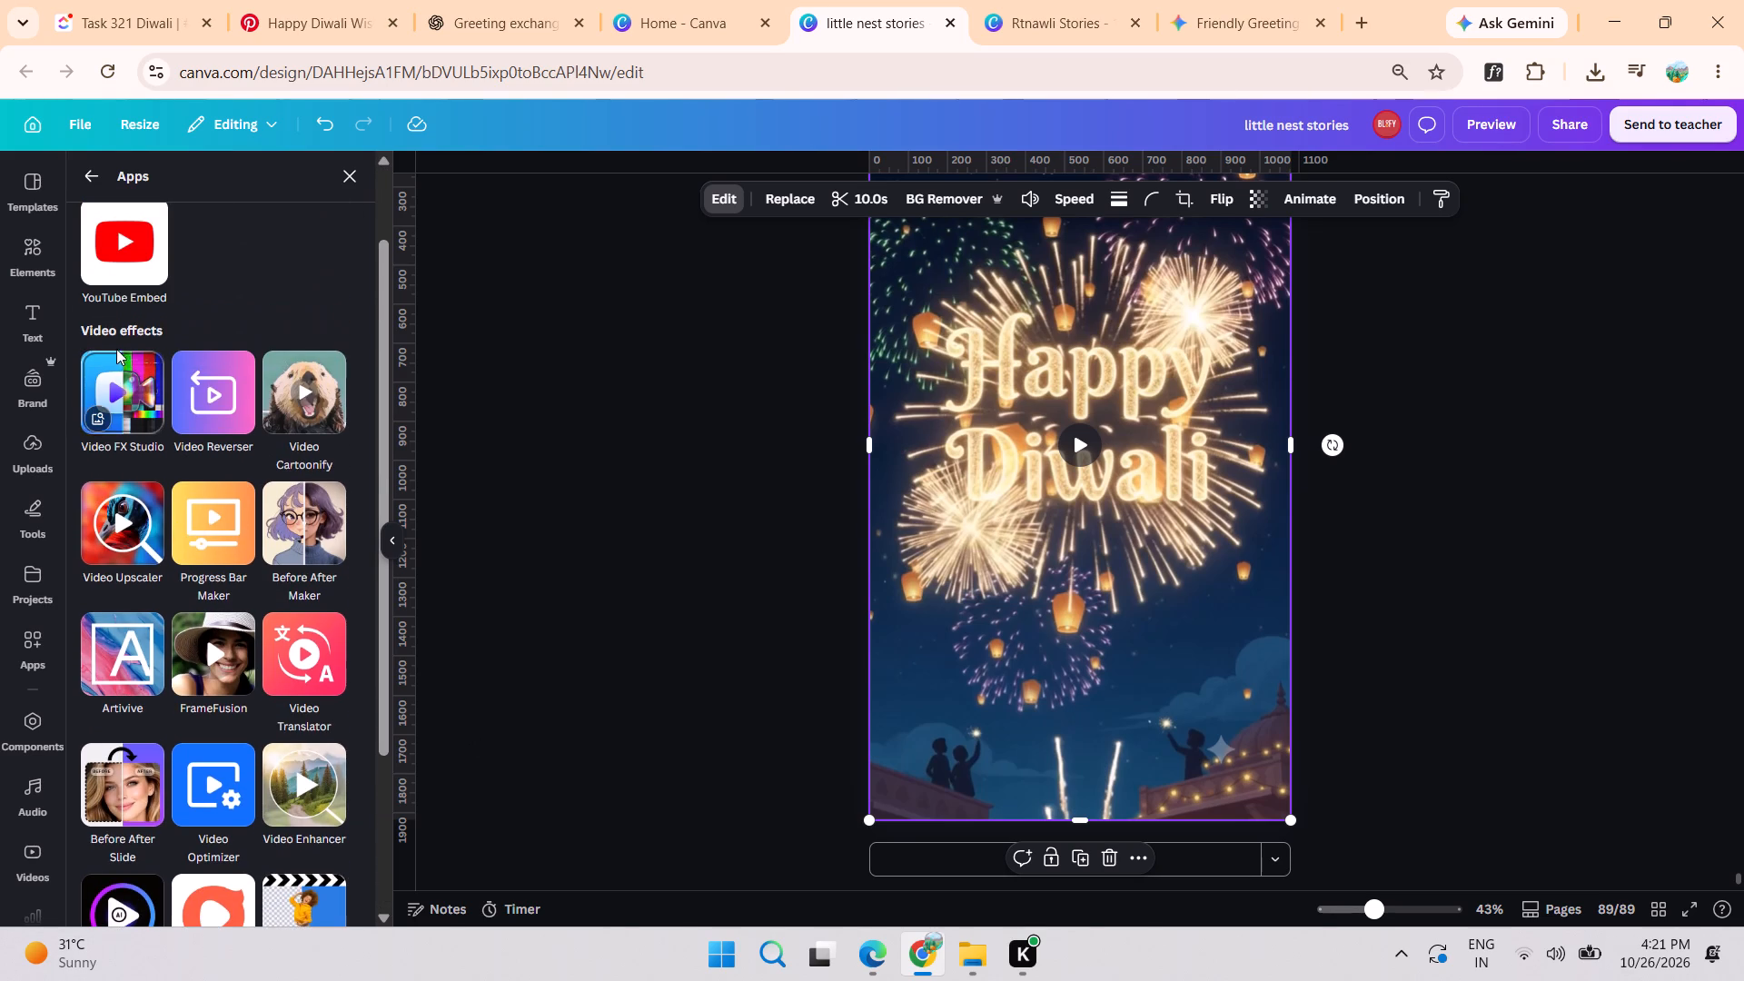
click(1522, 476)
Title page 89 "little nest diwali" by copying the title of page 88.
scroll(1482, 765, up, 3)
scroll(1497, 613, down, 4)
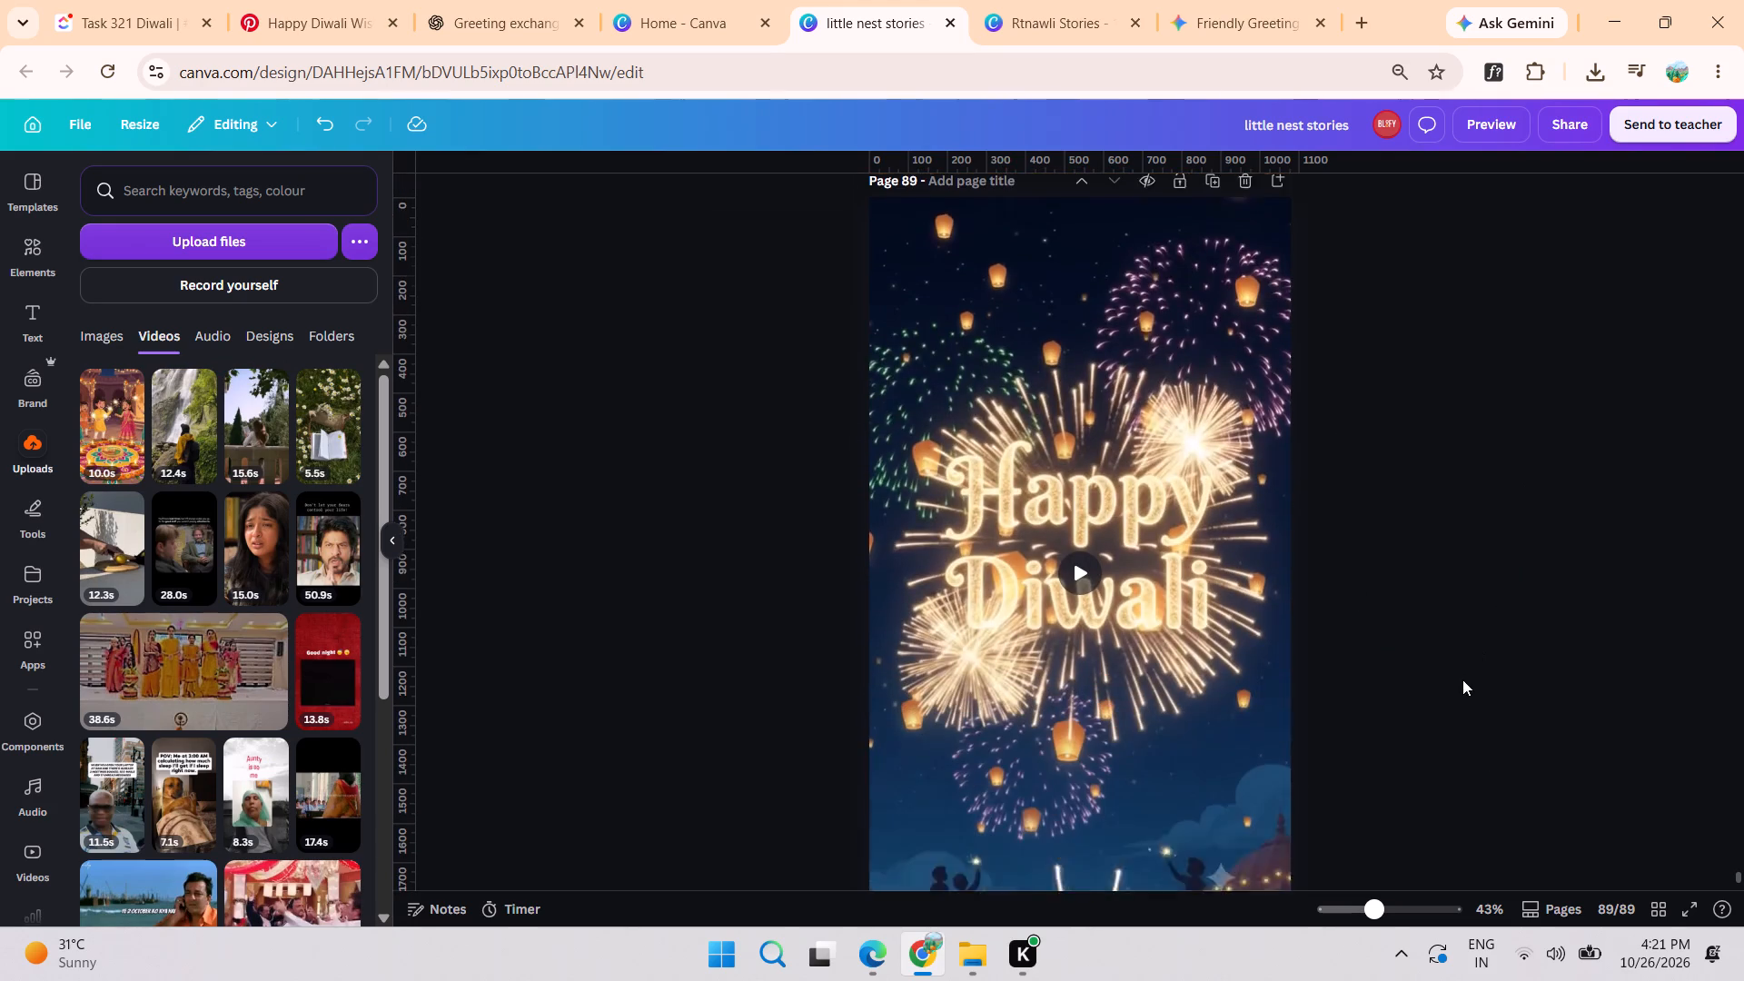
scroll(1446, 706, up, 7)
scroll(1057, 452, up, 3)
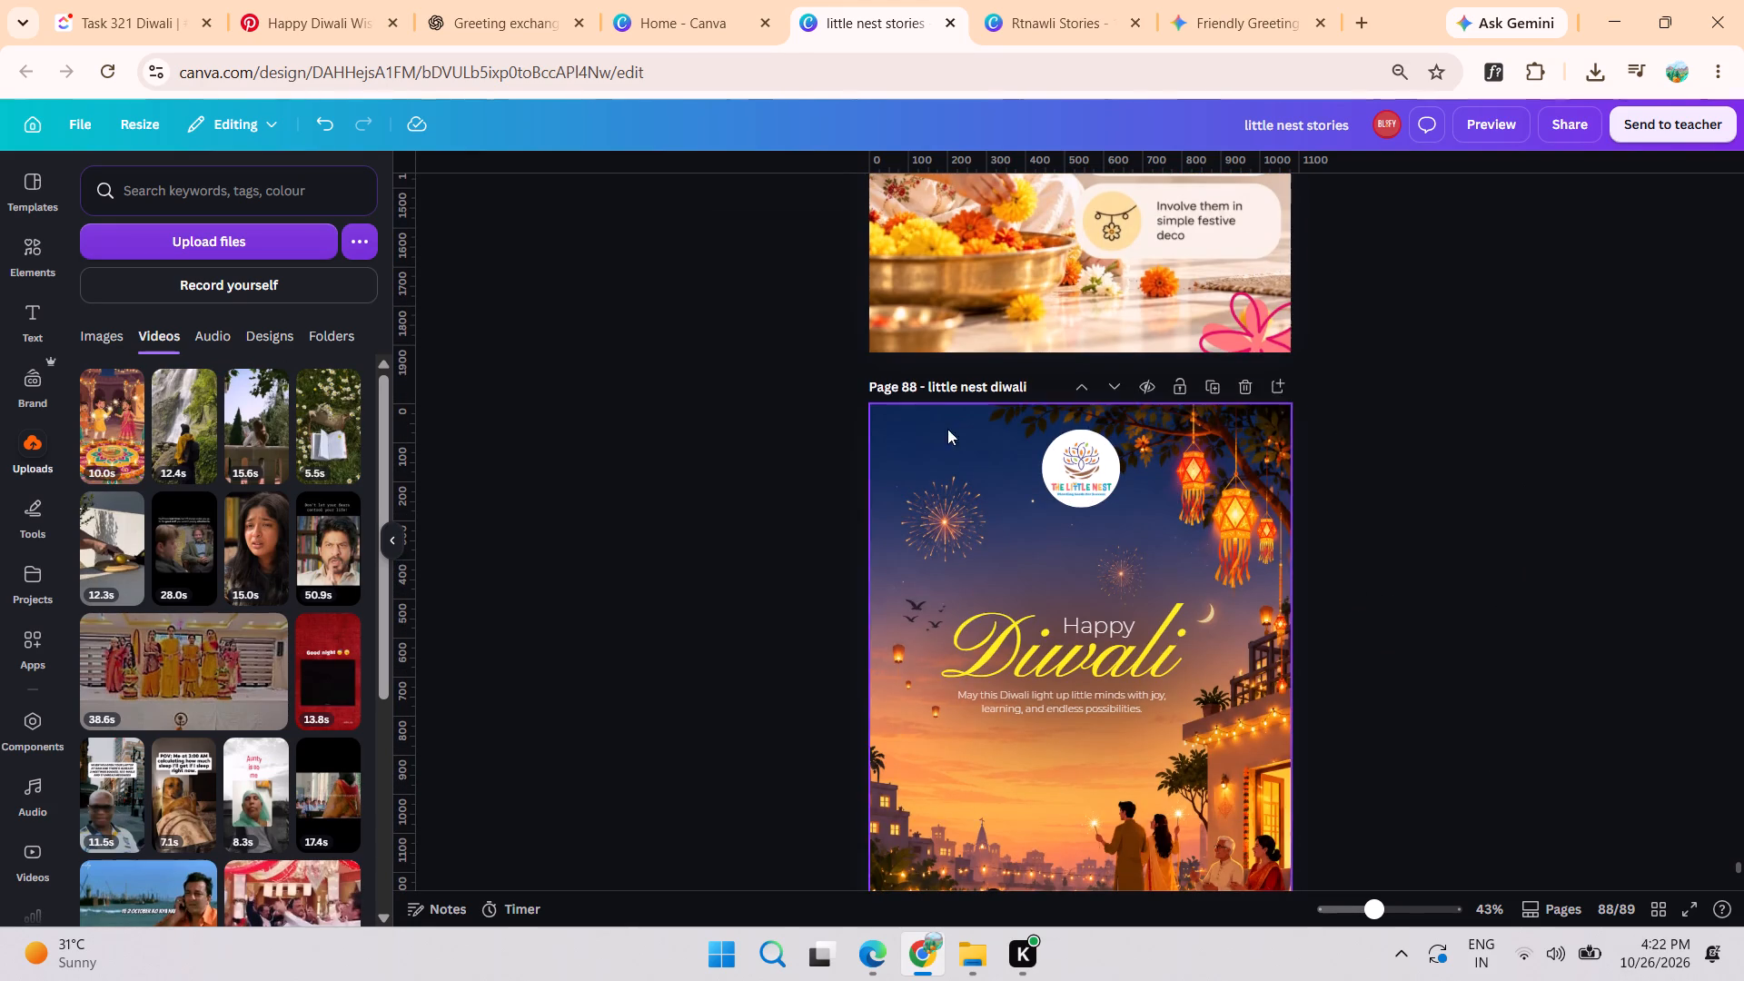
double_click(961, 390)
key(ctrl+a)
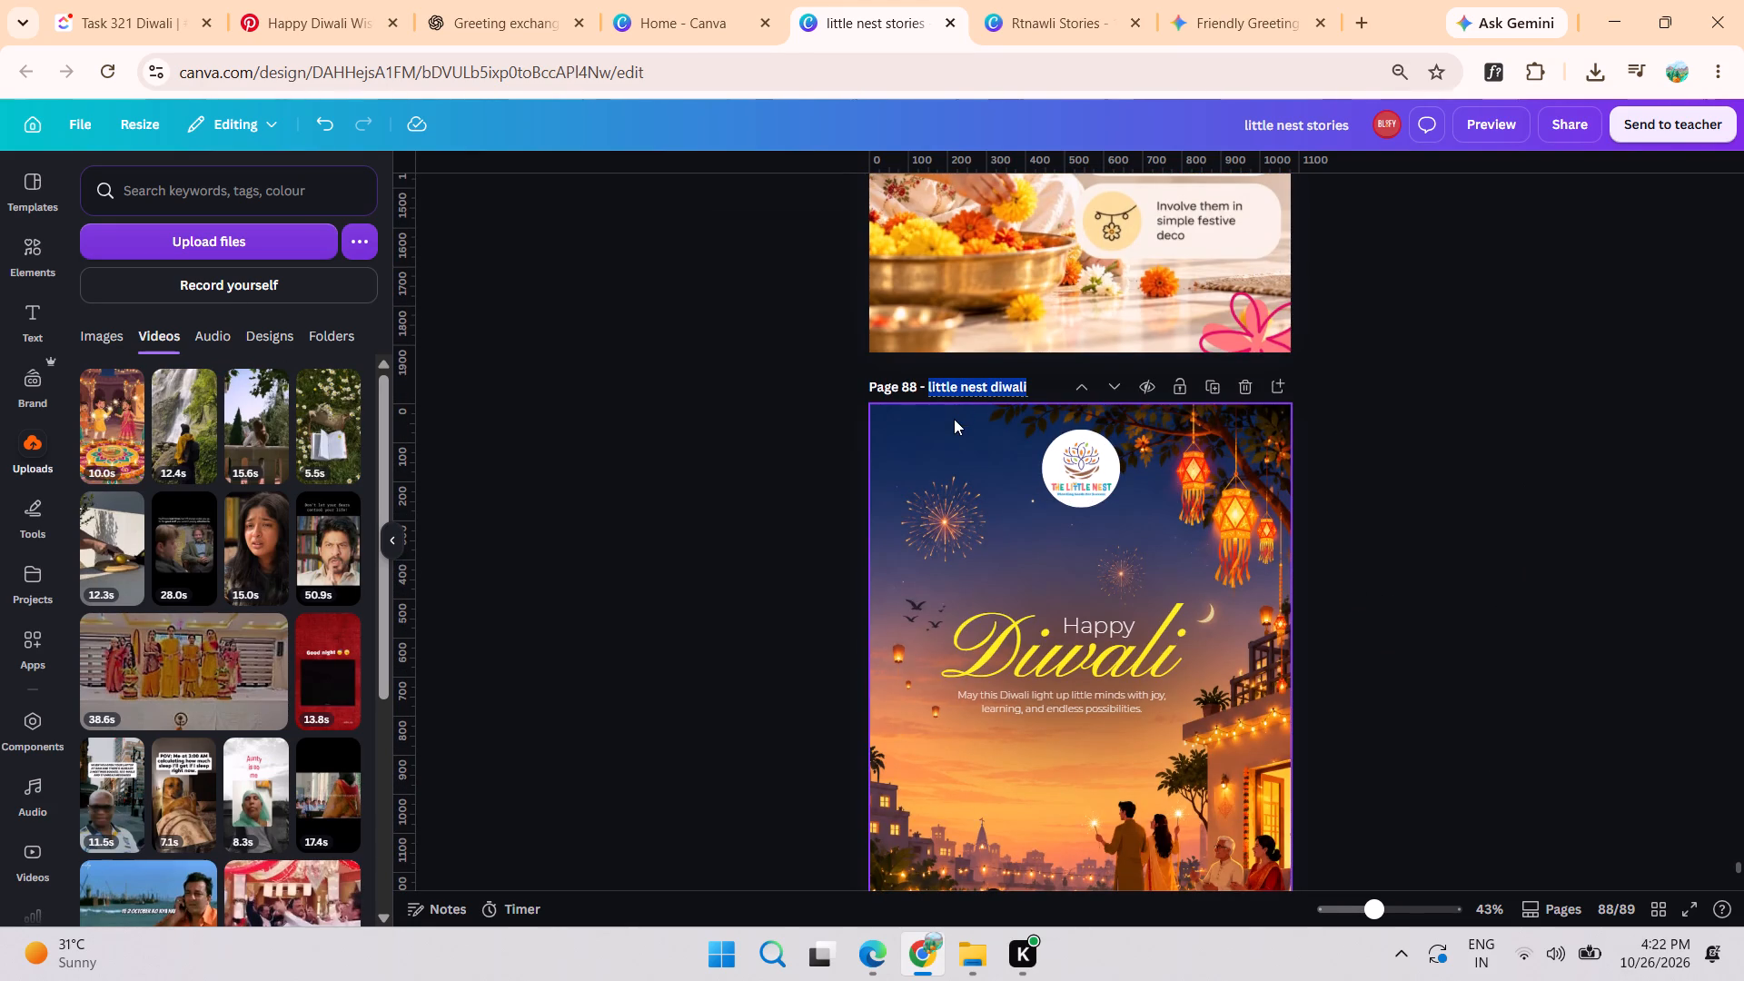
key(ctrl+c)
click(1743, 731)
scroll(1729, 526, down, 1)
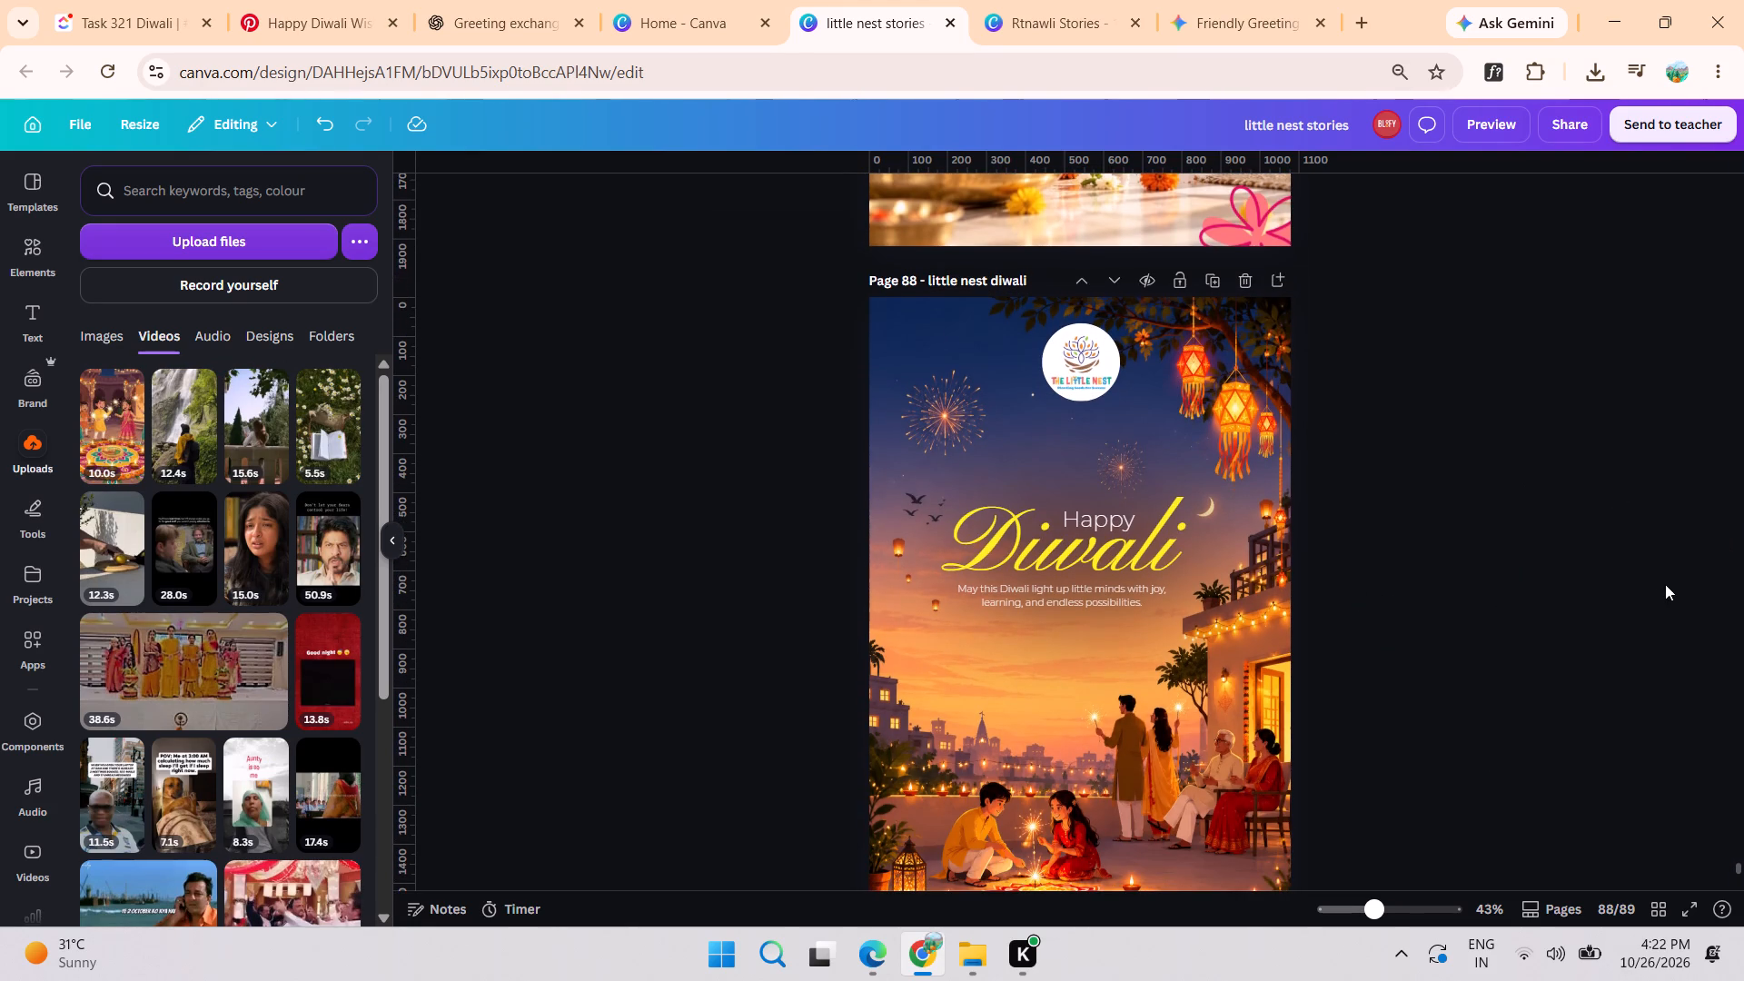
click(1665, 584)
click(1597, 560)
scroll(1557, 543, down, 4)
click(976, 627)
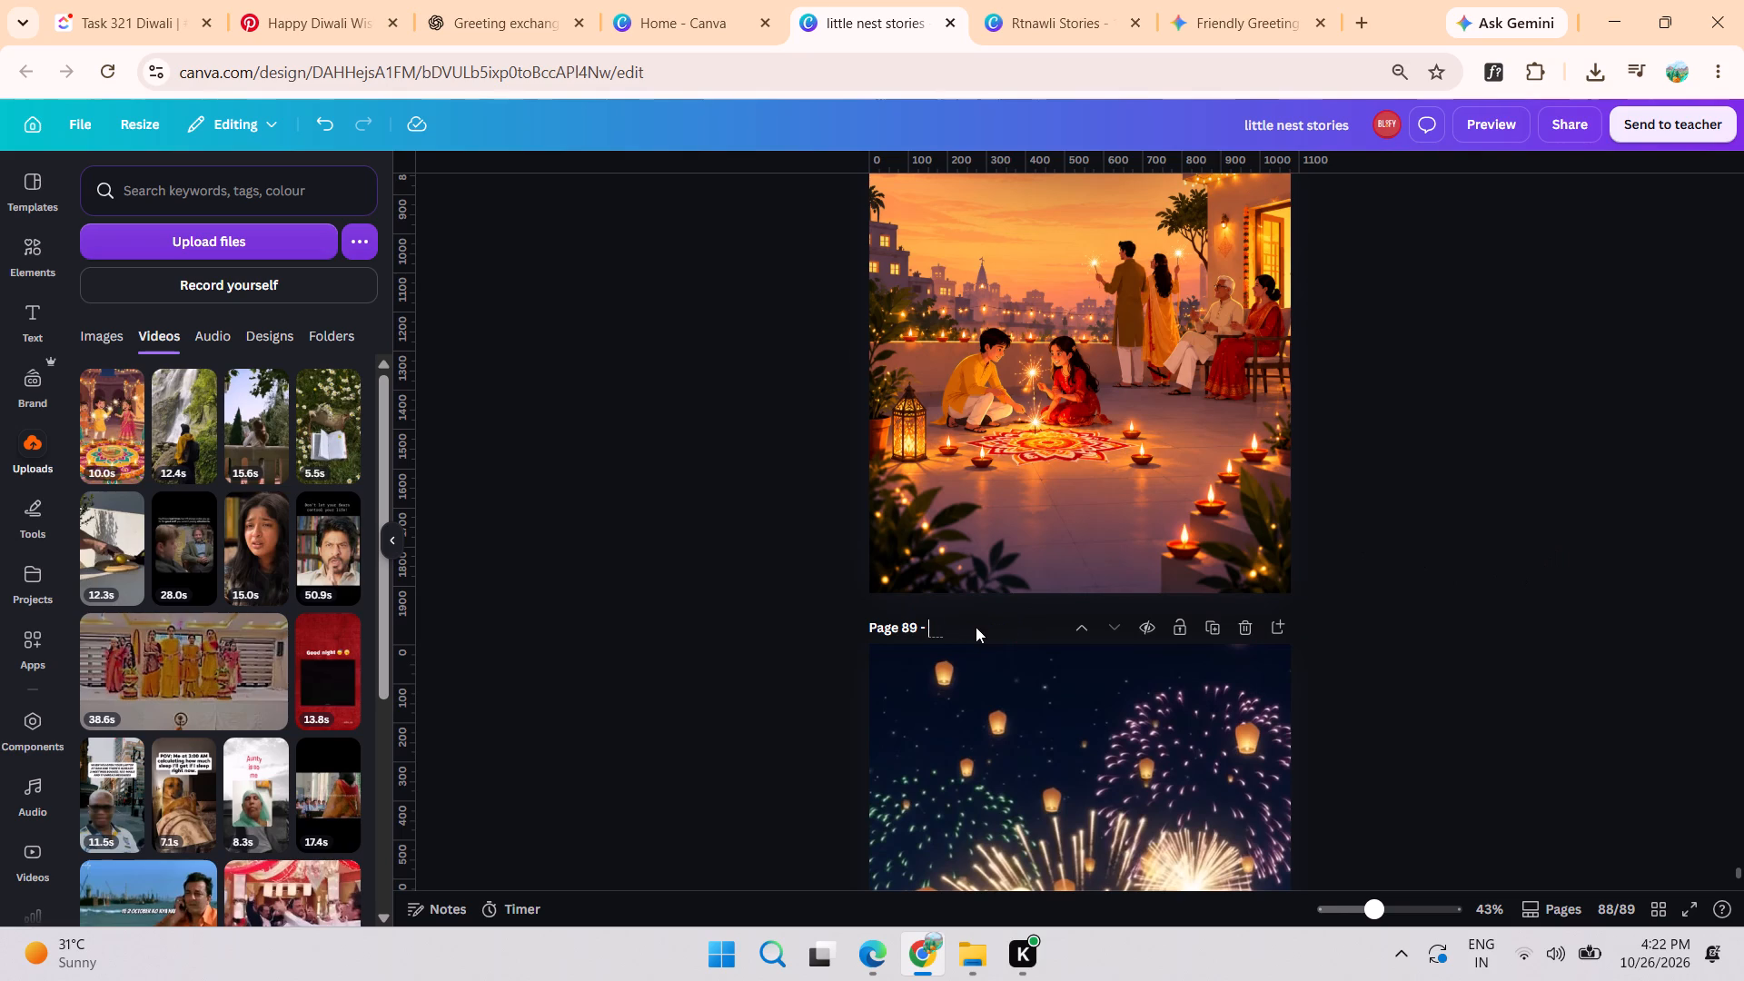
key(ctrl+v)
double_click(1416, 672)
Play the Diwali video on page 89 and examine the whole frame, including its lower corner.
scroll(1453, 687, down, 3)
scroll(1473, 491, down, 4)
click(1080, 429)
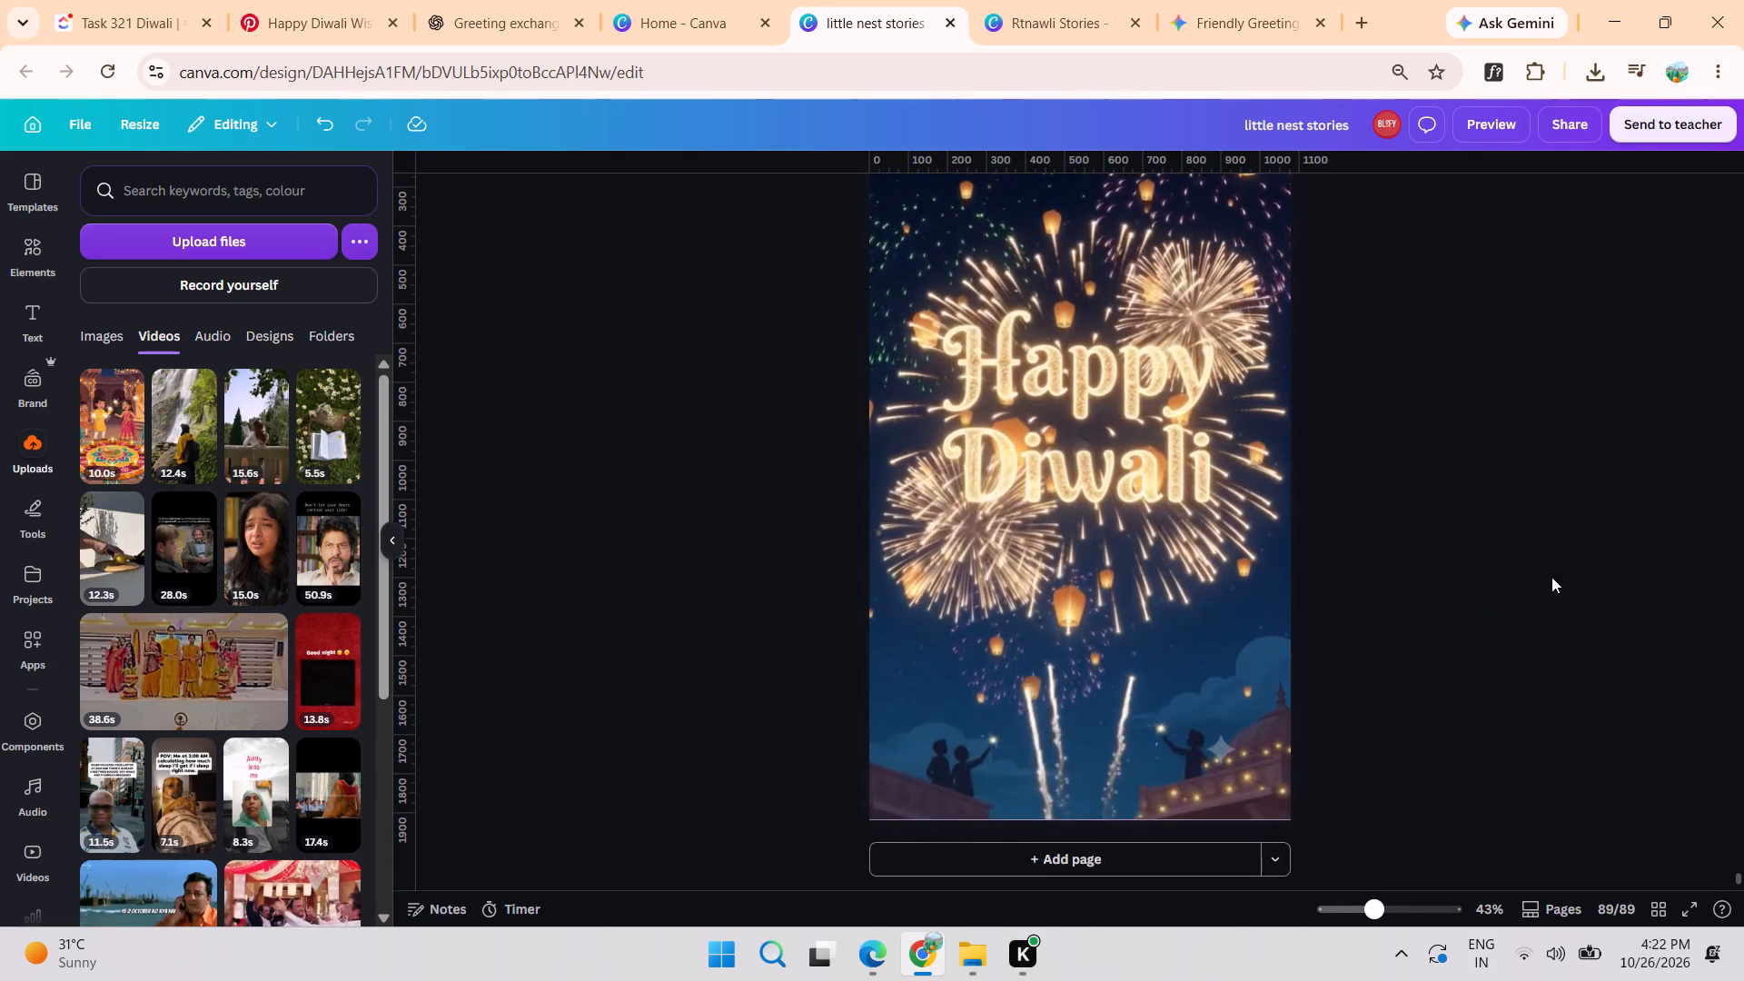
scroll(1518, 616, up, 2)
scroll(1453, 583, down, 3)
scroll(1420, 655, up, 1)
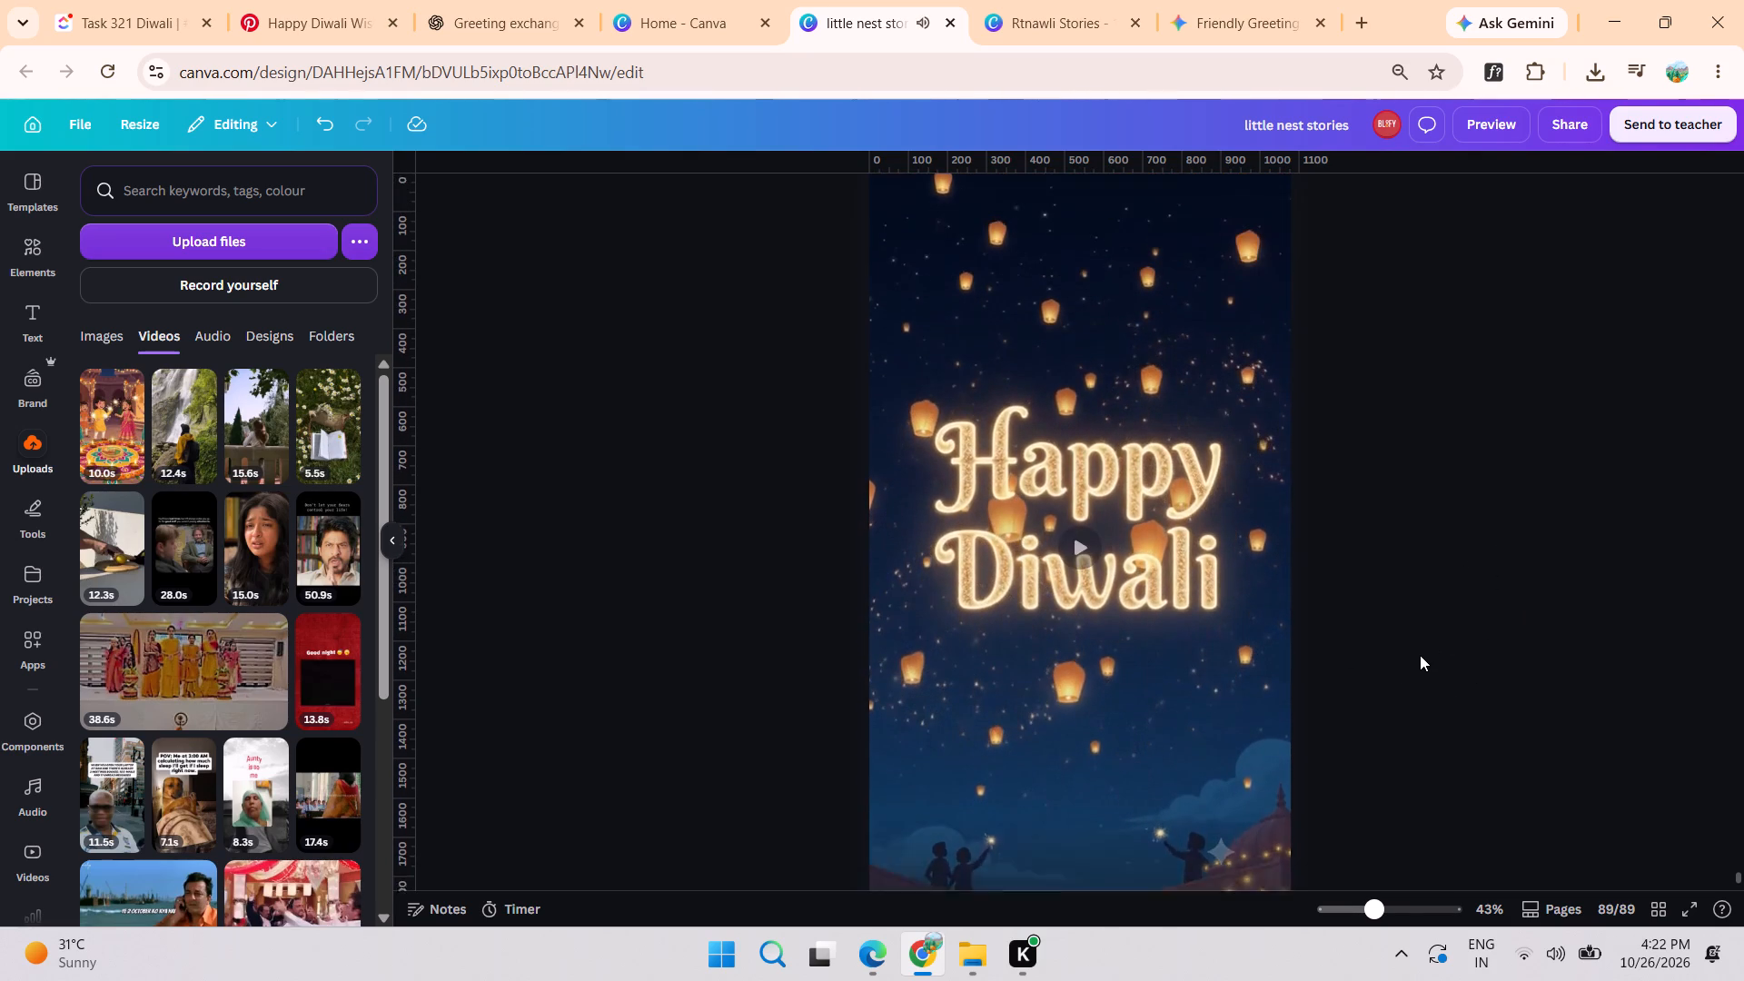
scroll(1420, 655, down, 2)
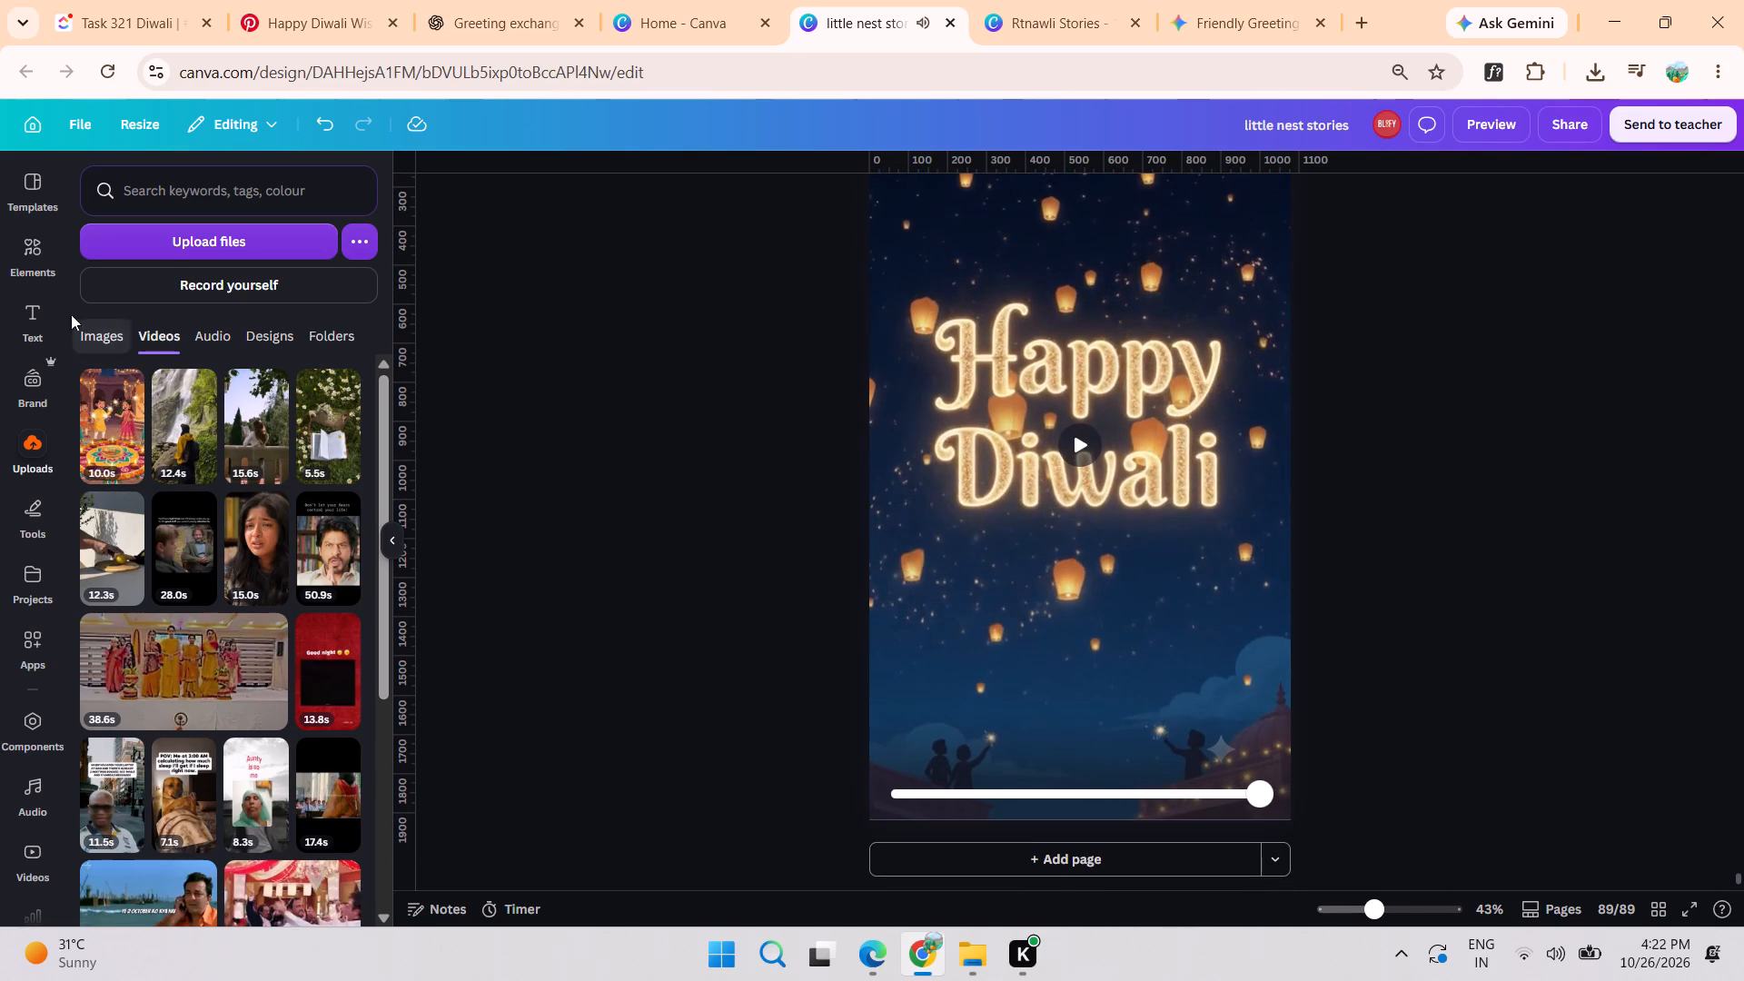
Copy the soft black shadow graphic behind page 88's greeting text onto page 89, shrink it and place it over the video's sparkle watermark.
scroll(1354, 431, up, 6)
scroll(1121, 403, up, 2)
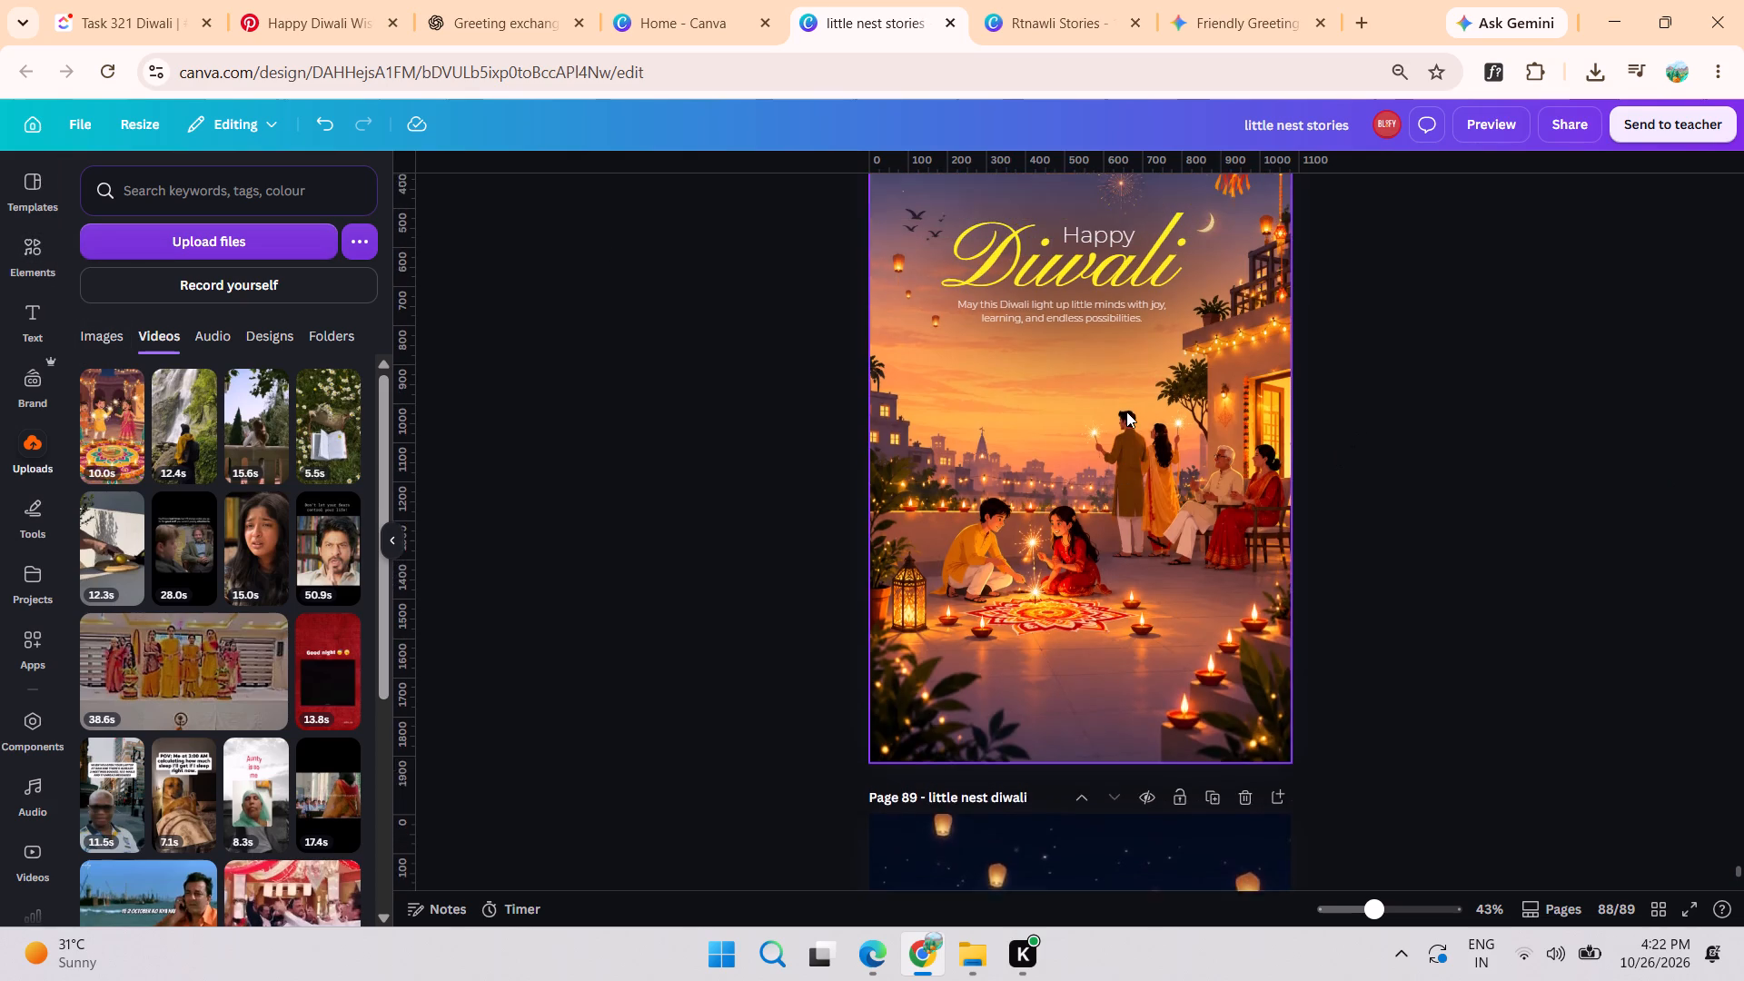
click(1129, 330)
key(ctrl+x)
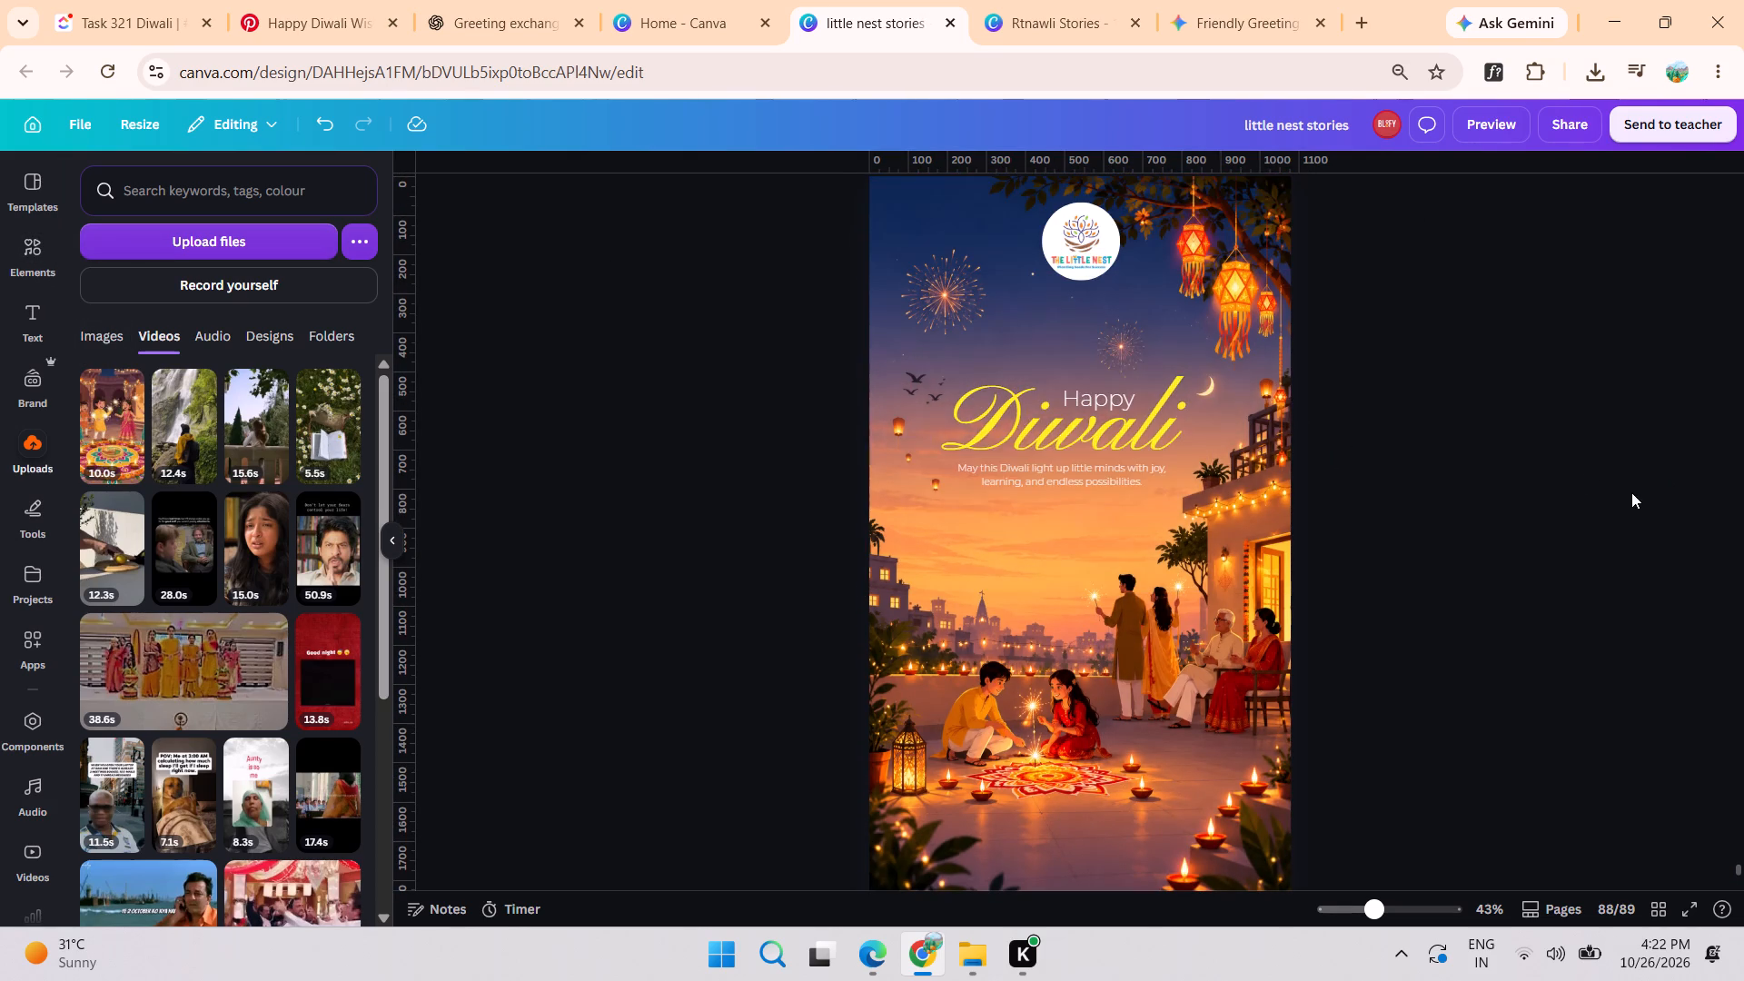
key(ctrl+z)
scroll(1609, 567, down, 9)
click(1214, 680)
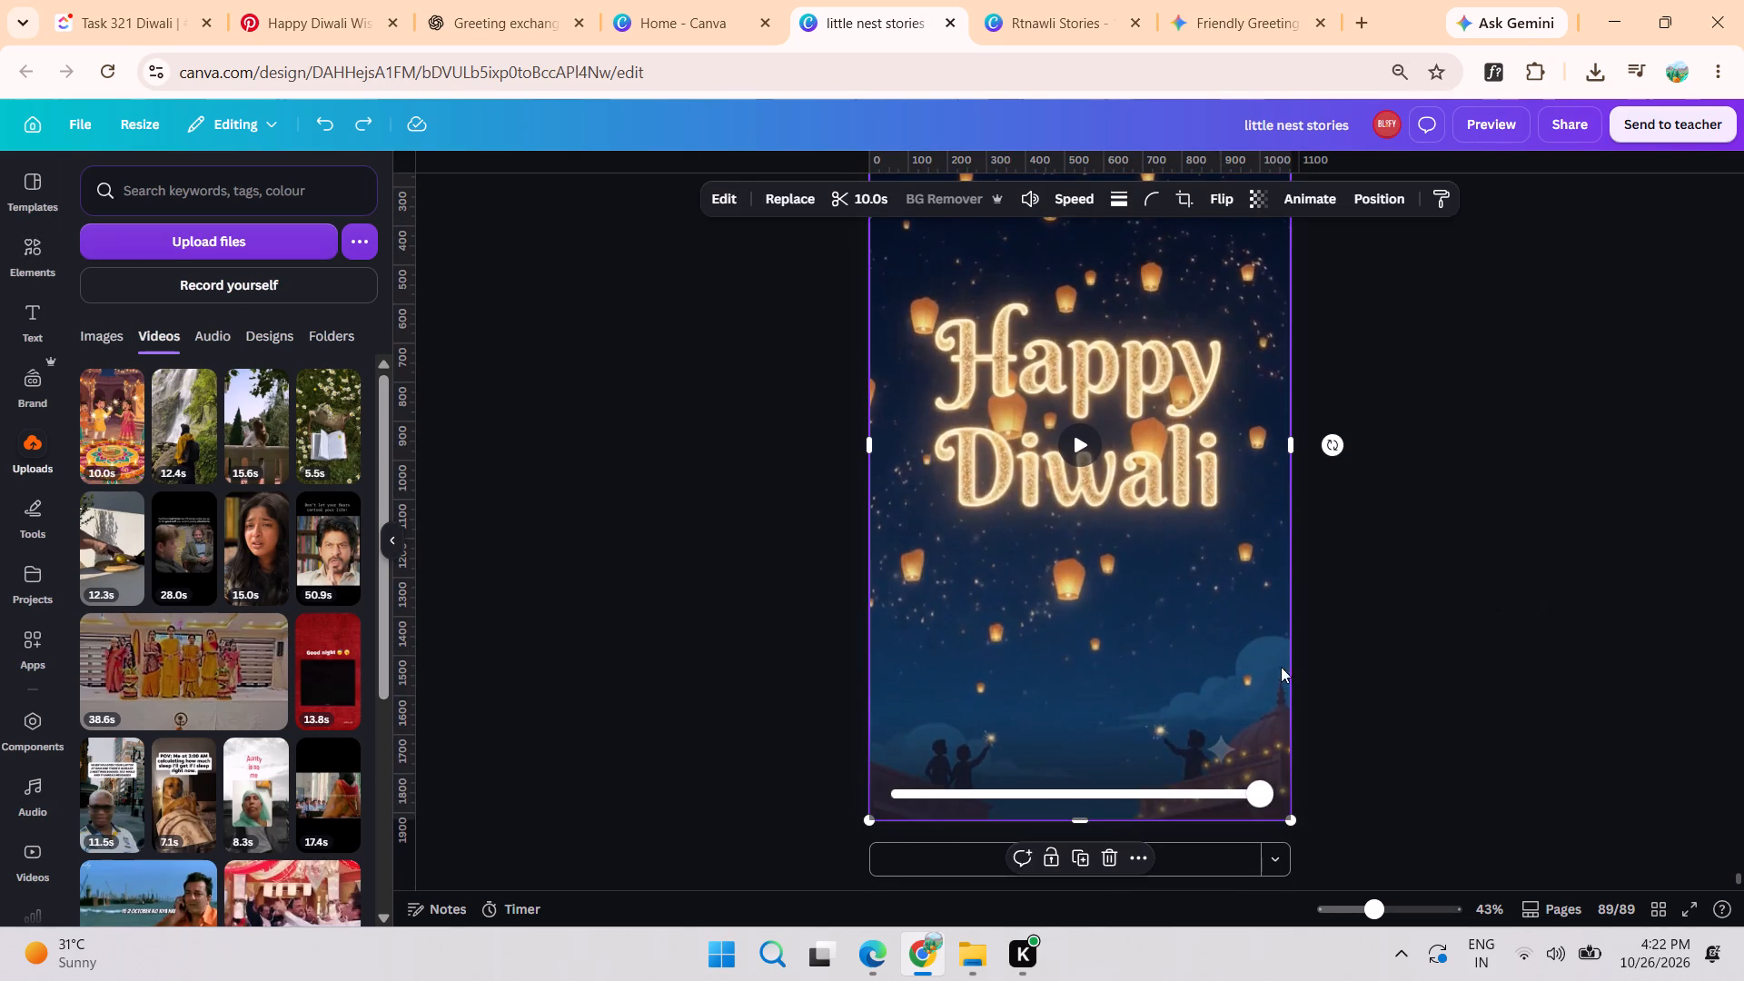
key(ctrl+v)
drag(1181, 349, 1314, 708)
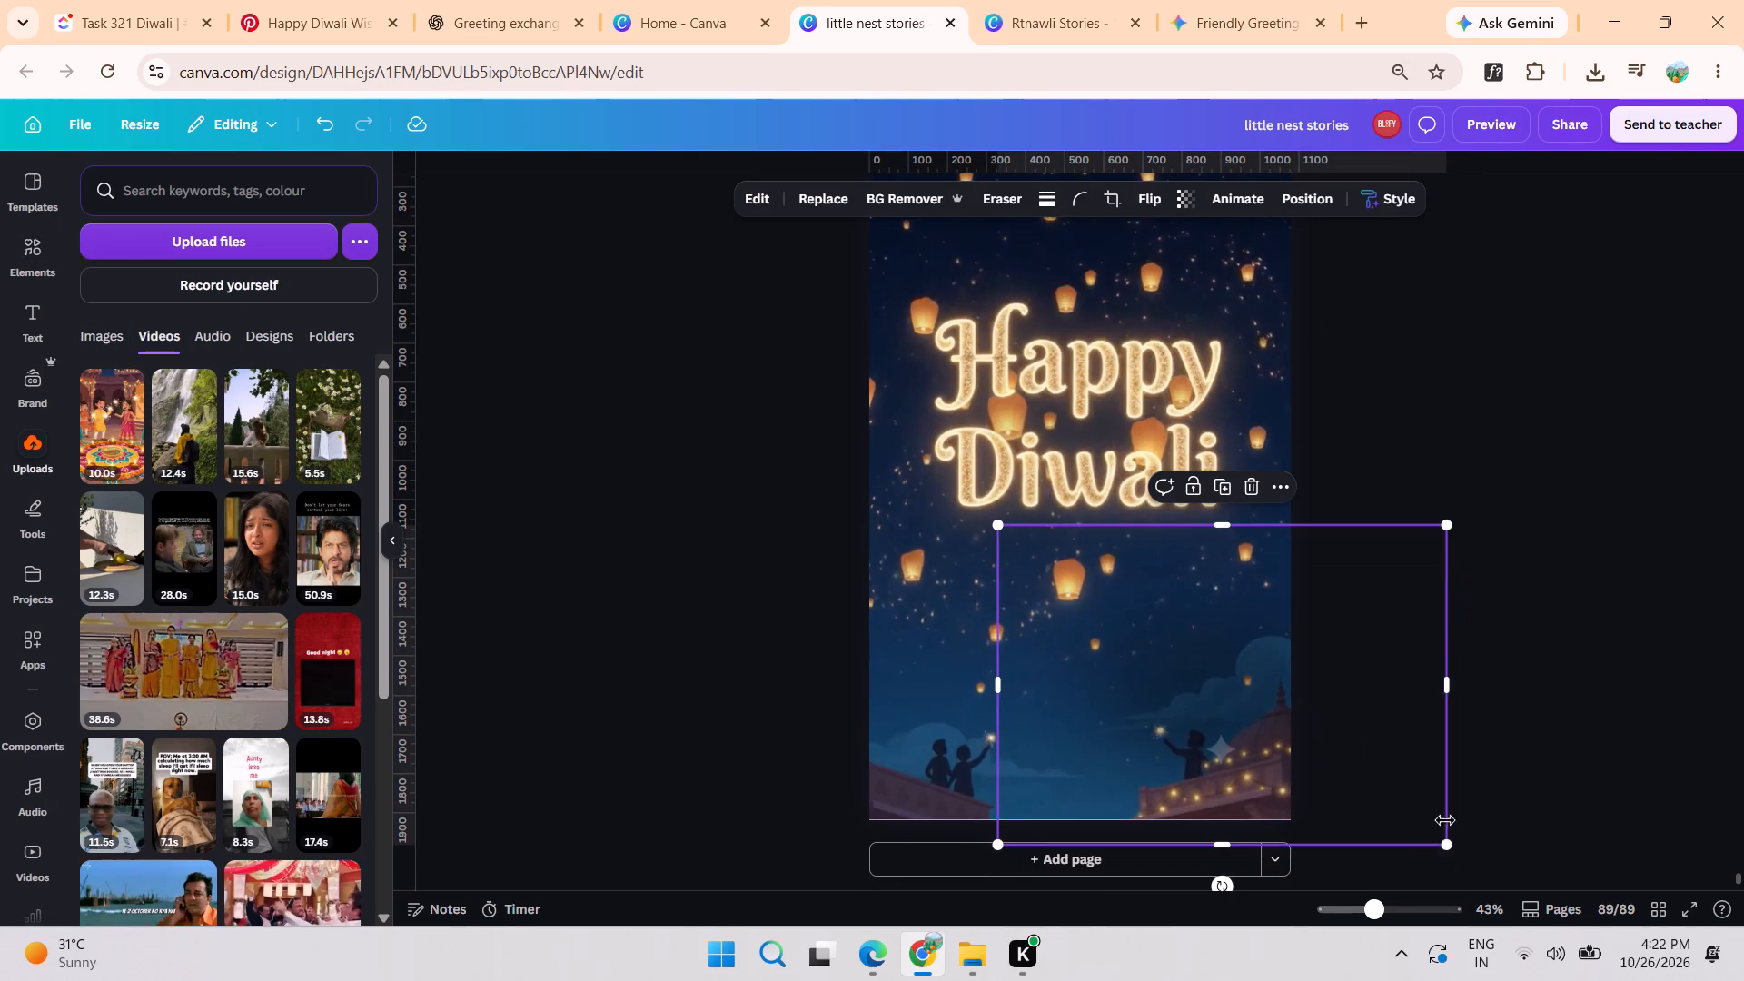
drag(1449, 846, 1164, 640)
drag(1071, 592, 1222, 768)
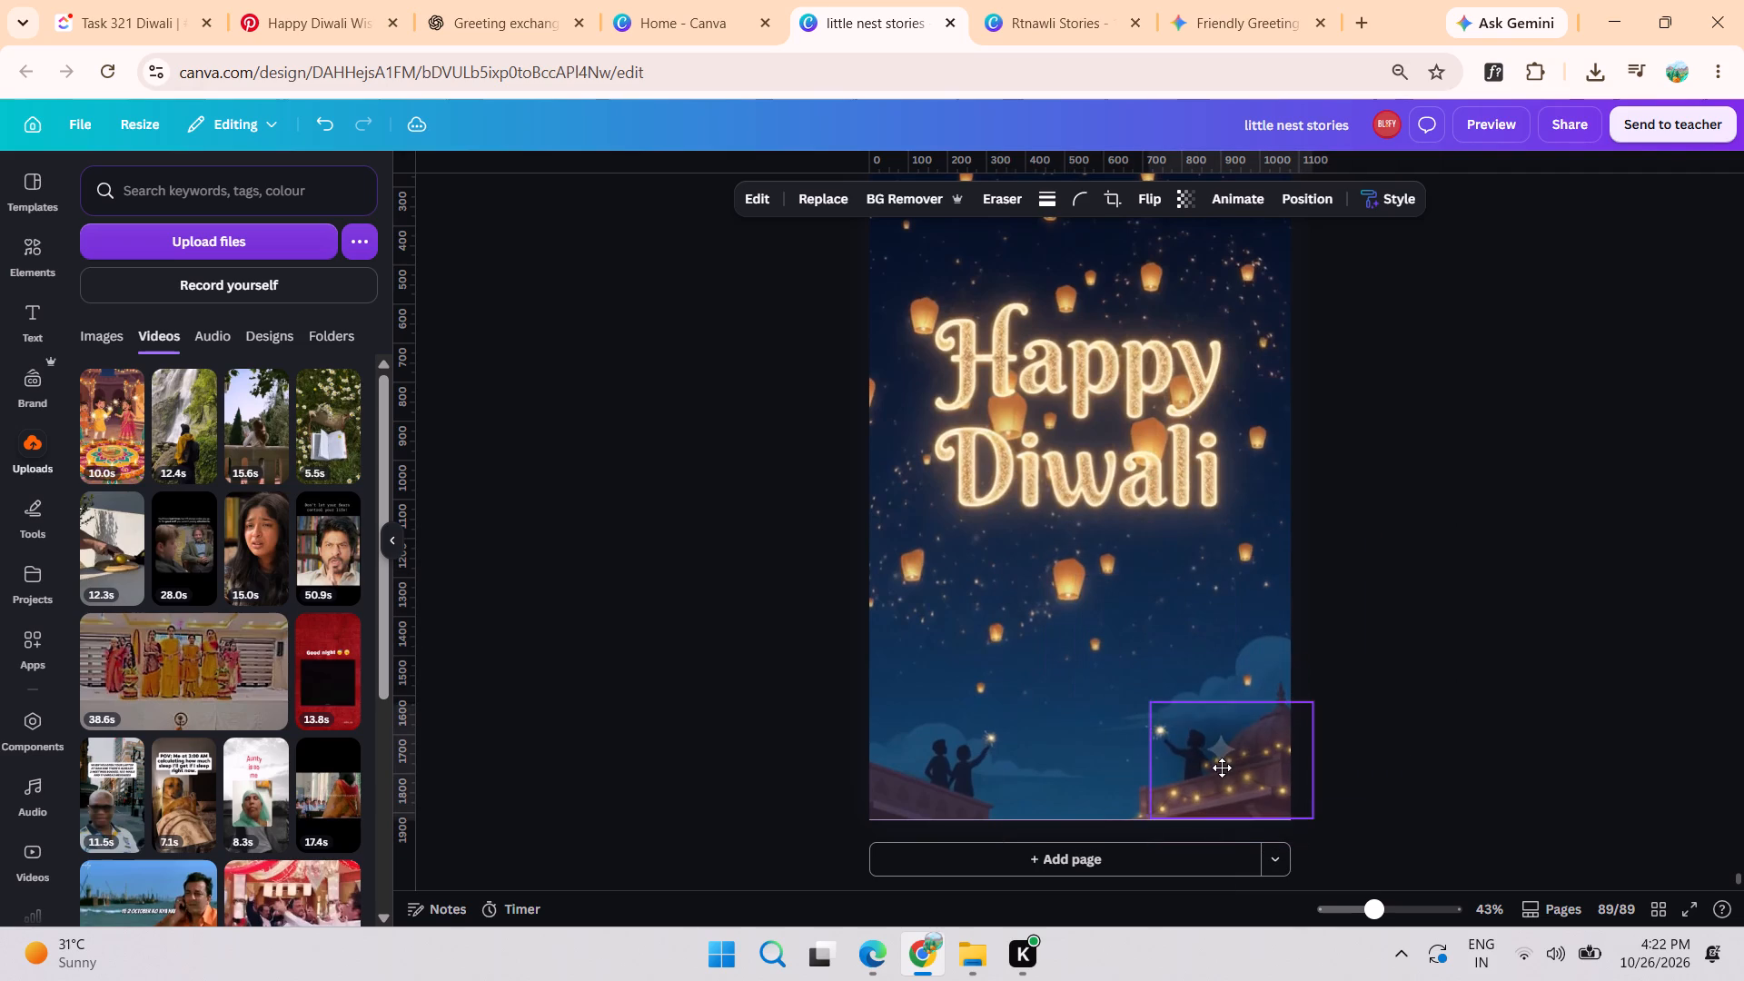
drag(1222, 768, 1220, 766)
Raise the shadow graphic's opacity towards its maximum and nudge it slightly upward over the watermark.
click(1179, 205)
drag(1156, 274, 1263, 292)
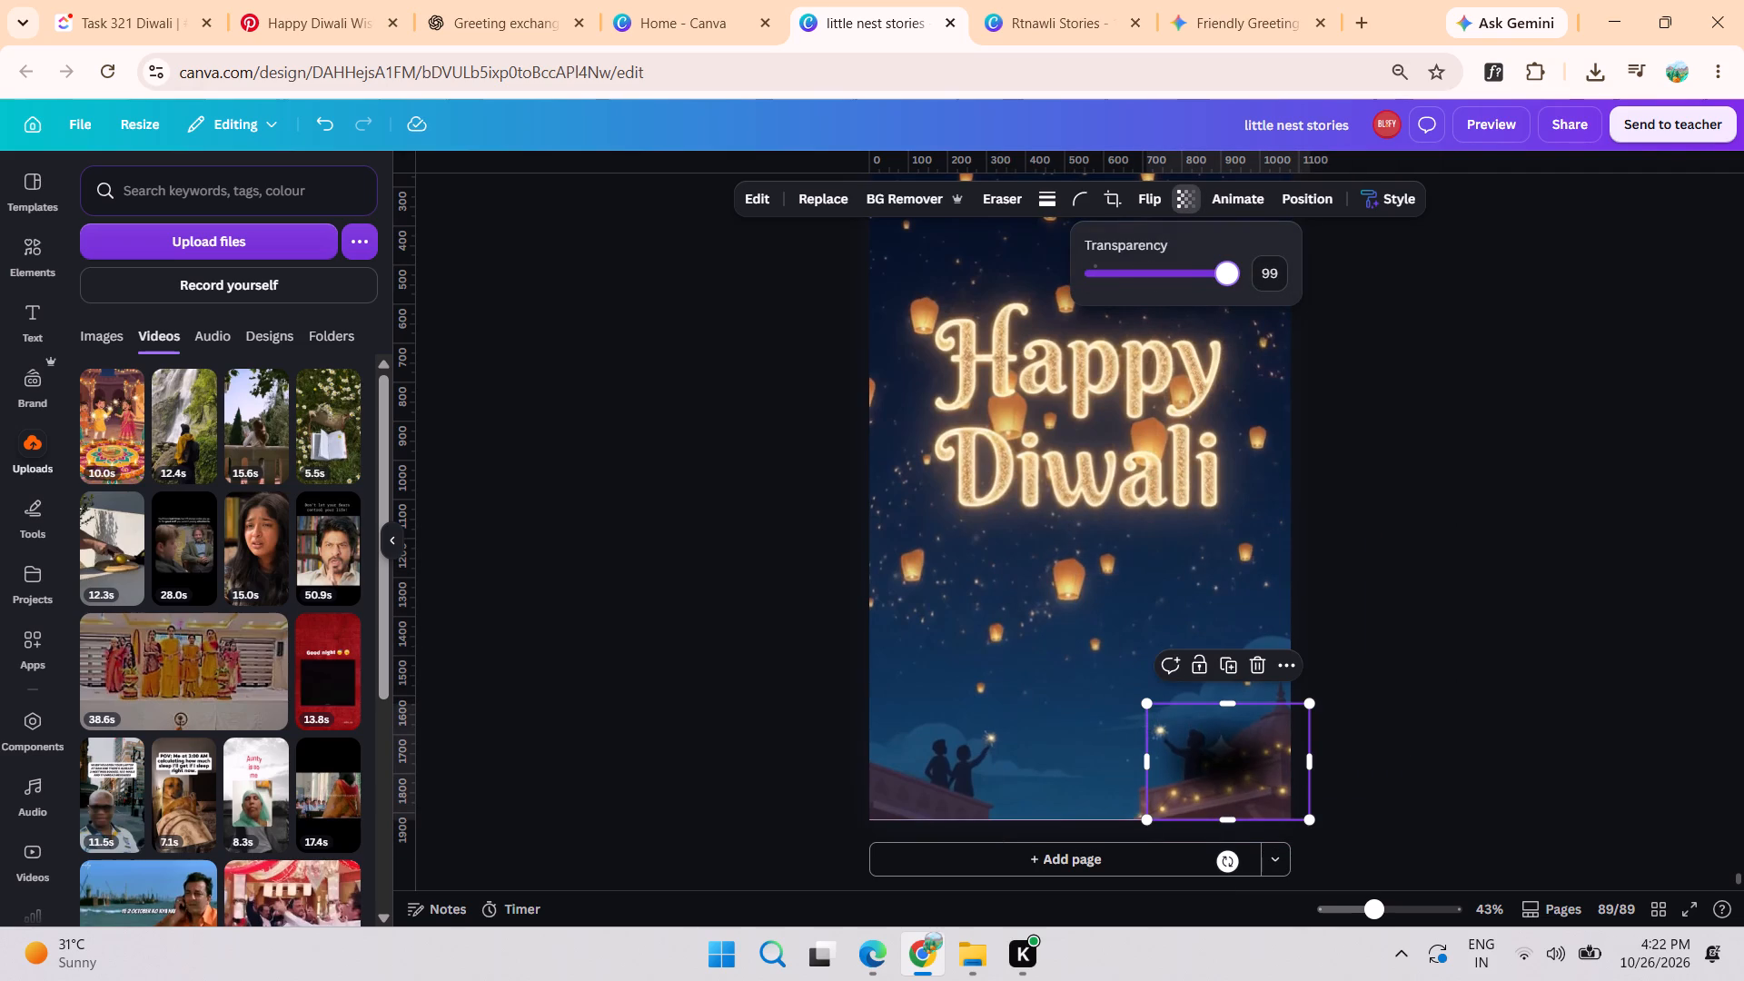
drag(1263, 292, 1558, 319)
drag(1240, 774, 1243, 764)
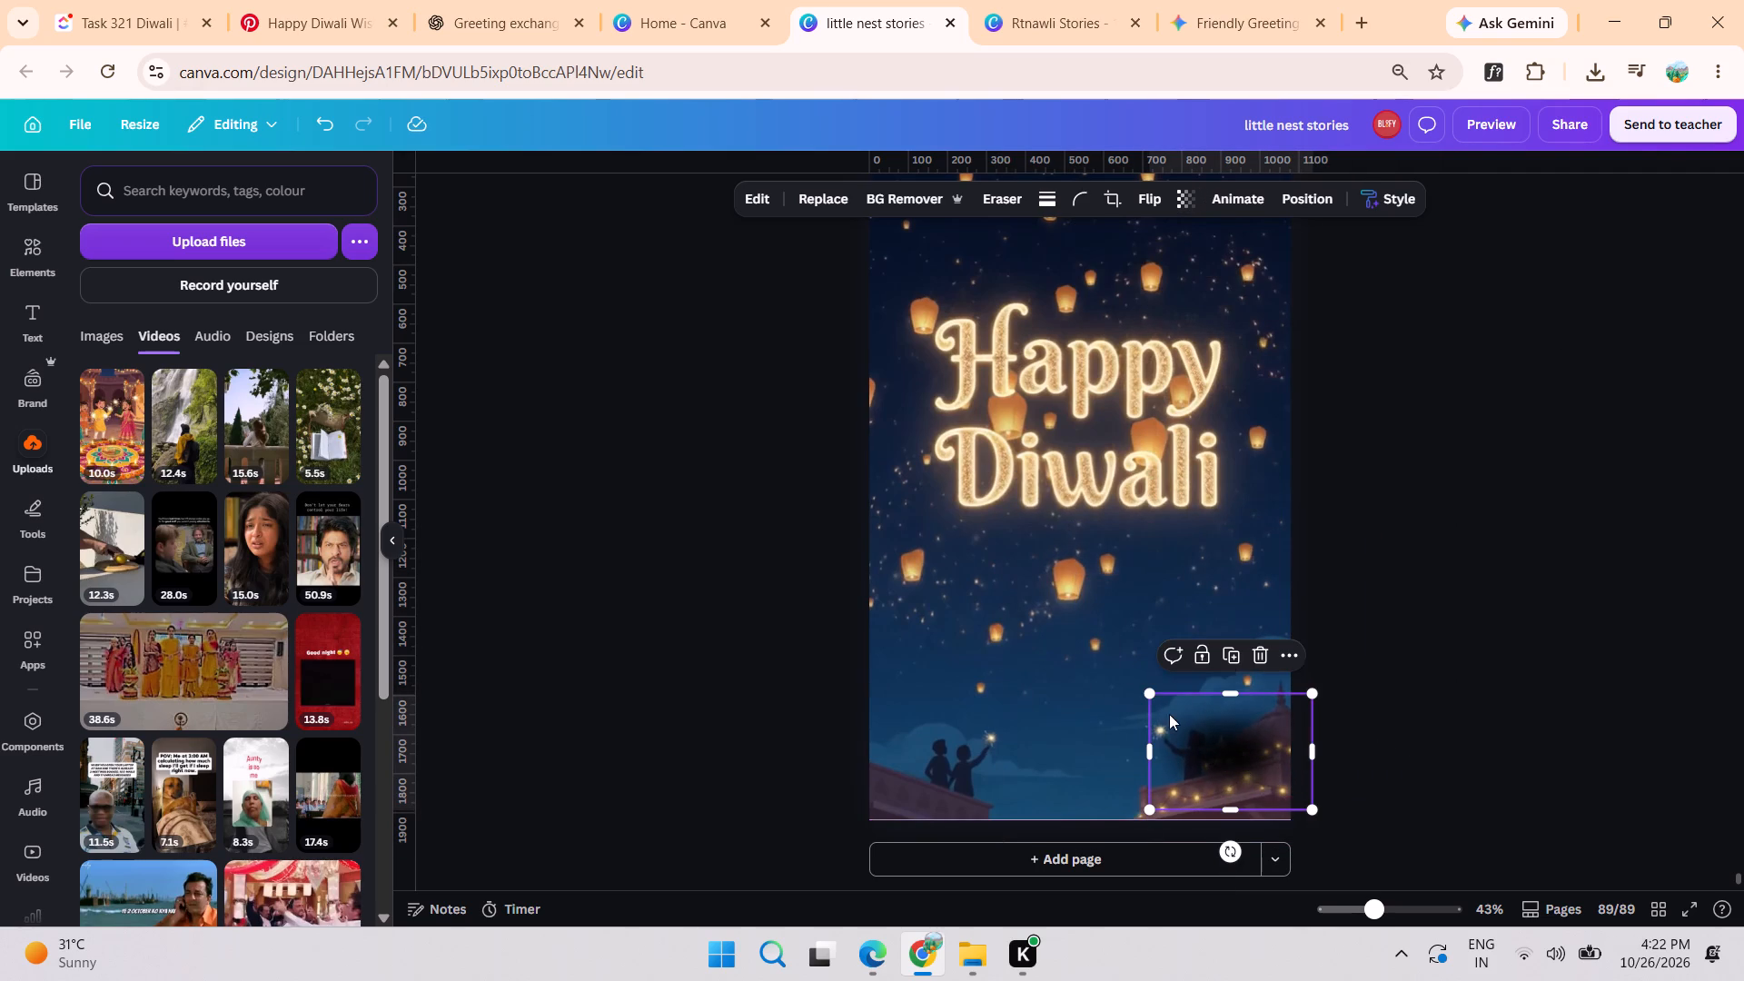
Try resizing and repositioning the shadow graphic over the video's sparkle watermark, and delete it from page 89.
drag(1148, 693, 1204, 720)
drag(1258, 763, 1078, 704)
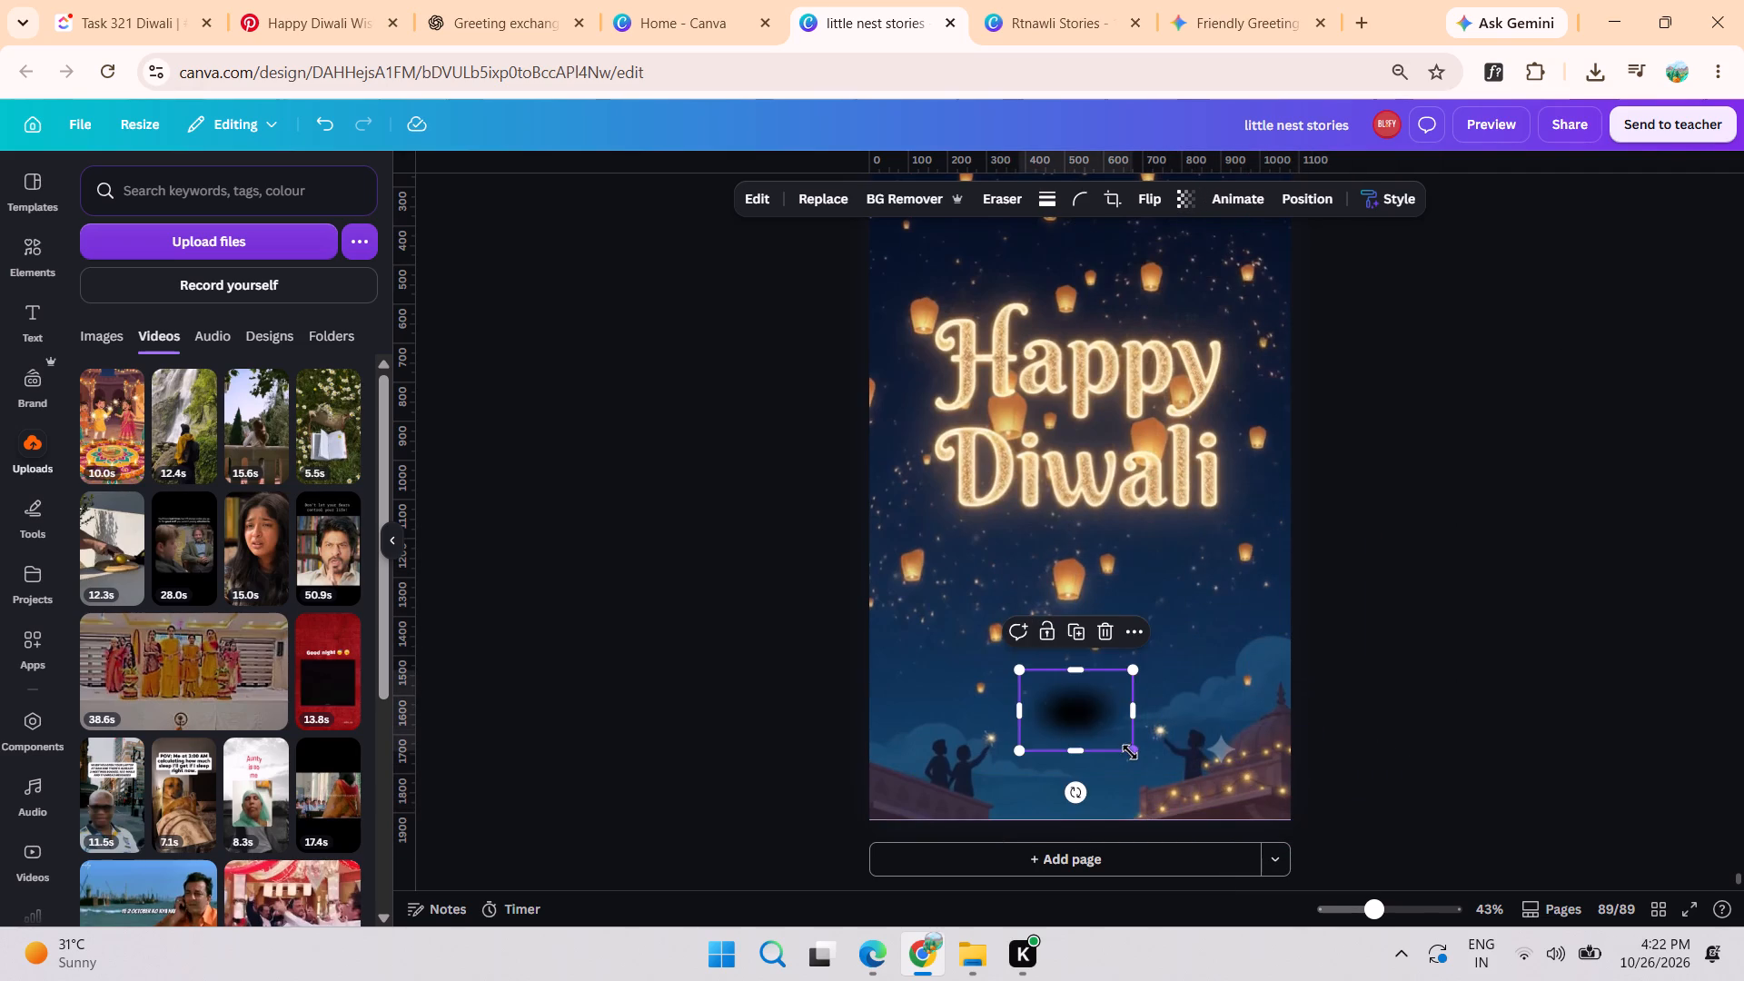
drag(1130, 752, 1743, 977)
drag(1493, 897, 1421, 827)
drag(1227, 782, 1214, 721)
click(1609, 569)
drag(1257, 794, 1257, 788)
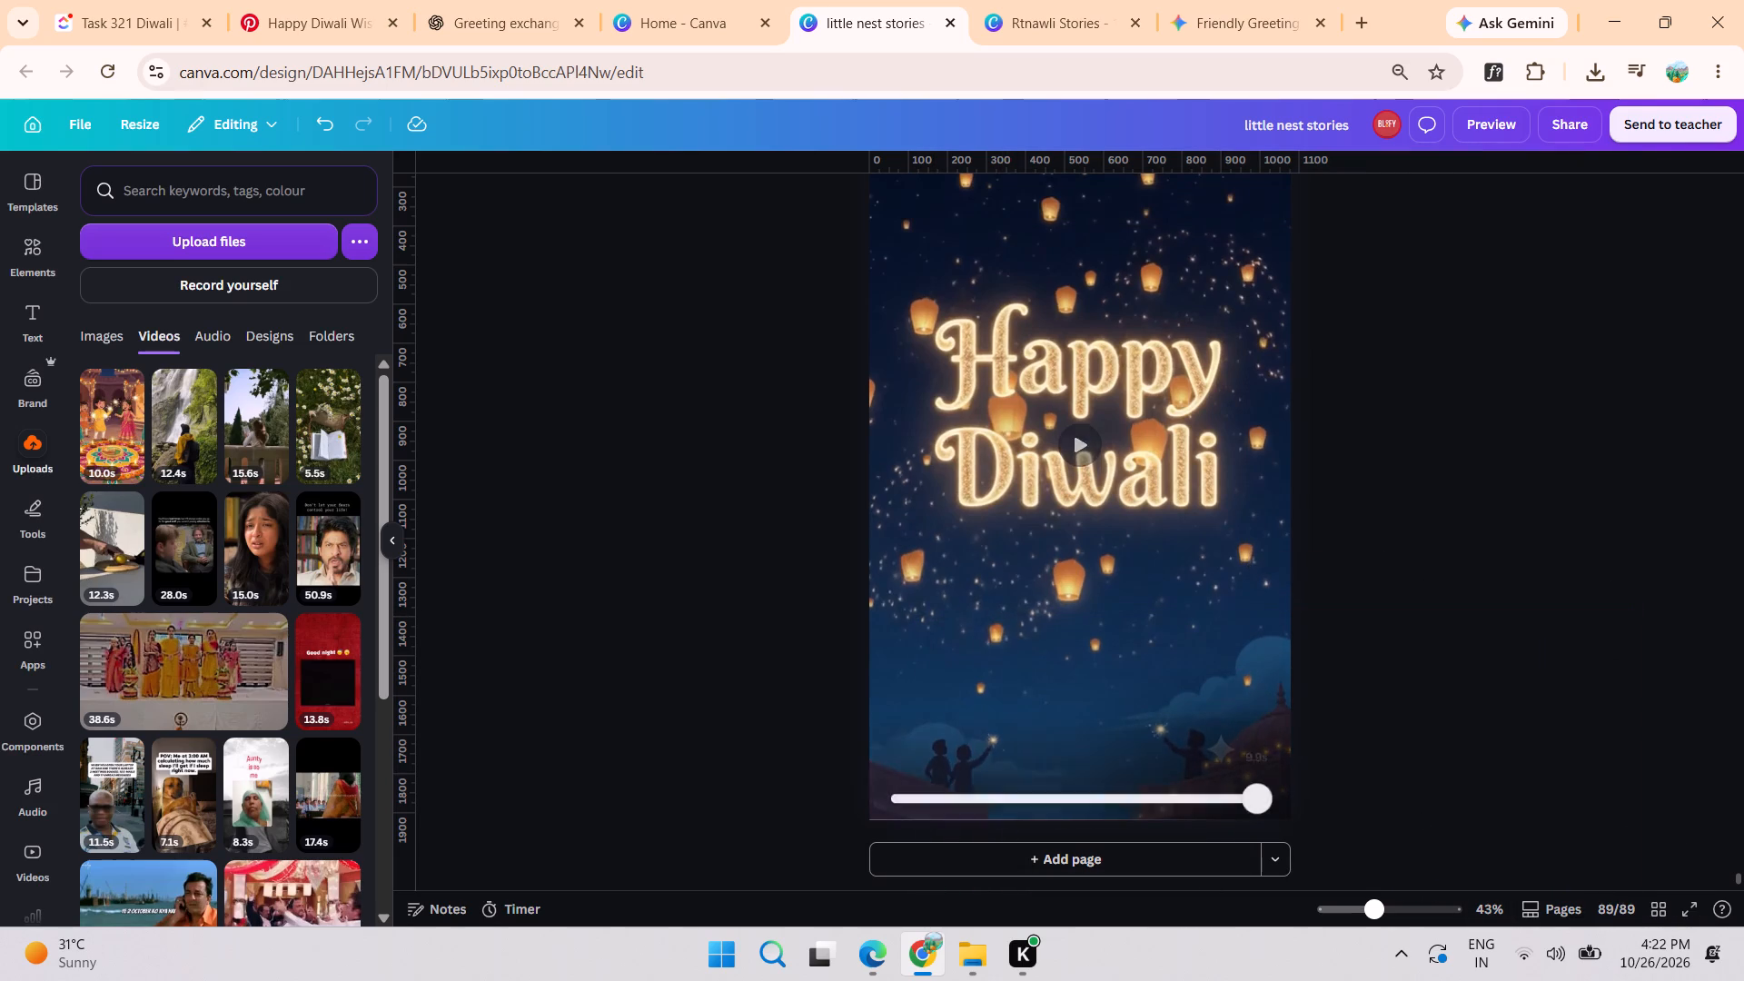
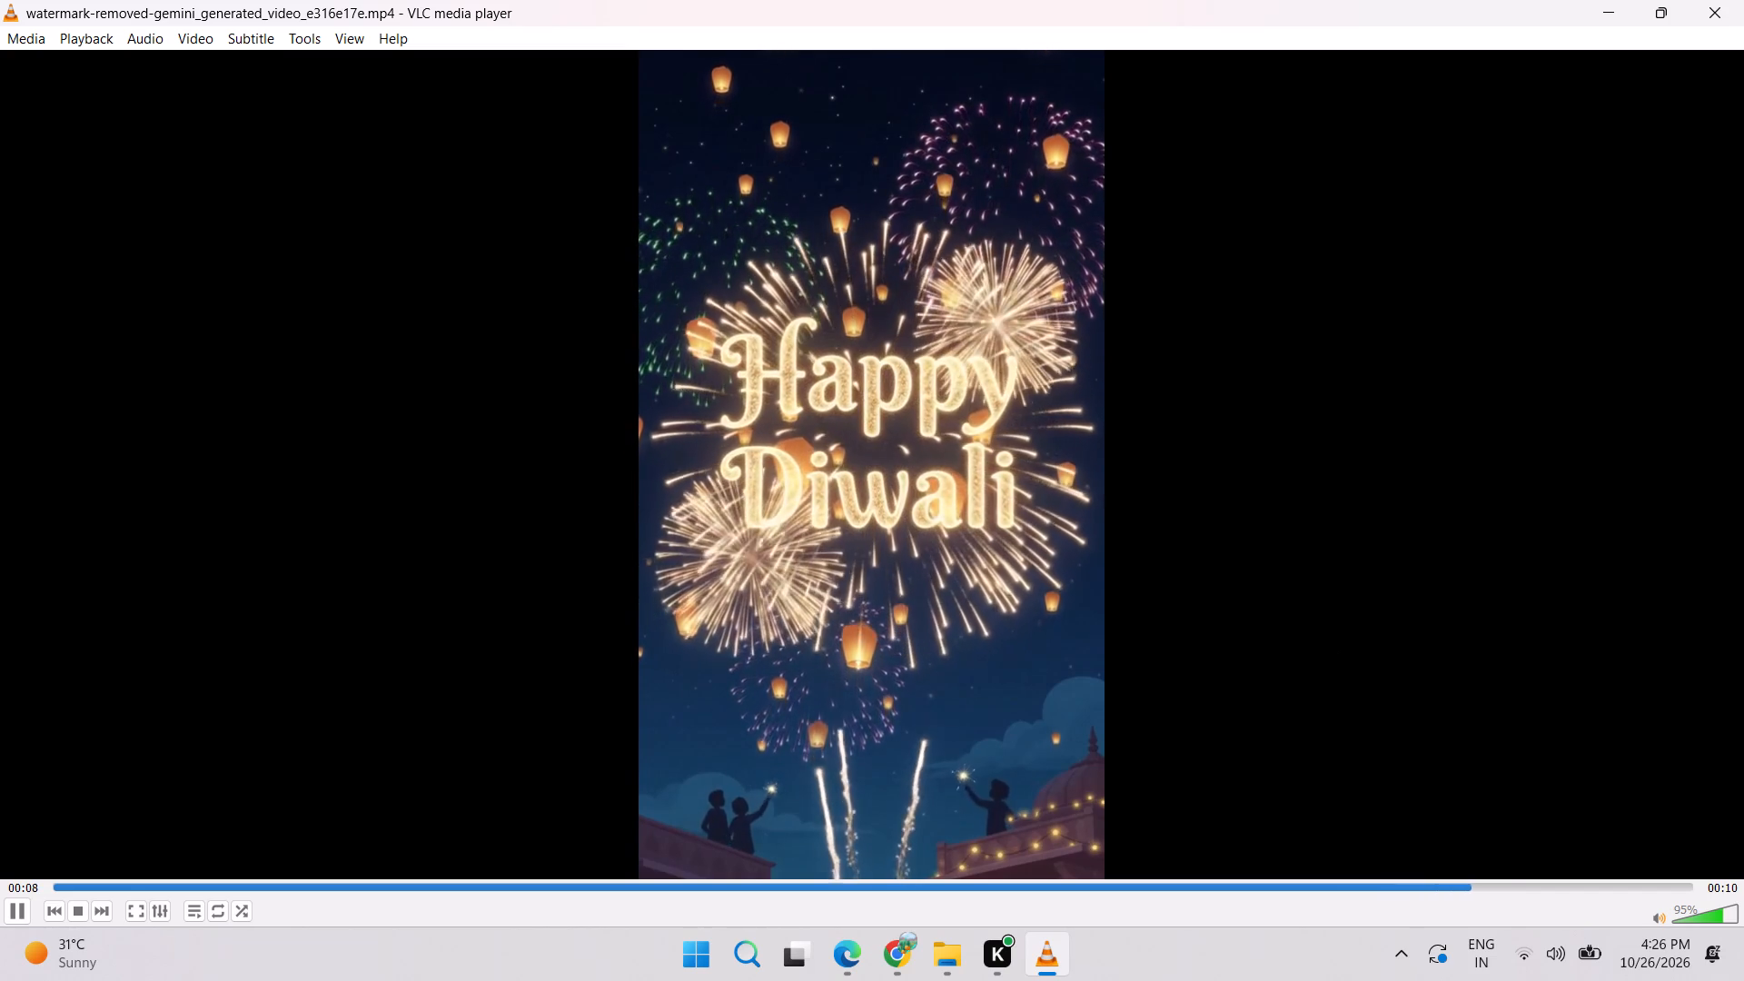
Close VLC, return to the little nest stories design in Chrome and move the old 10.0s Diwali video upload to Trash.
click(1730, 12)
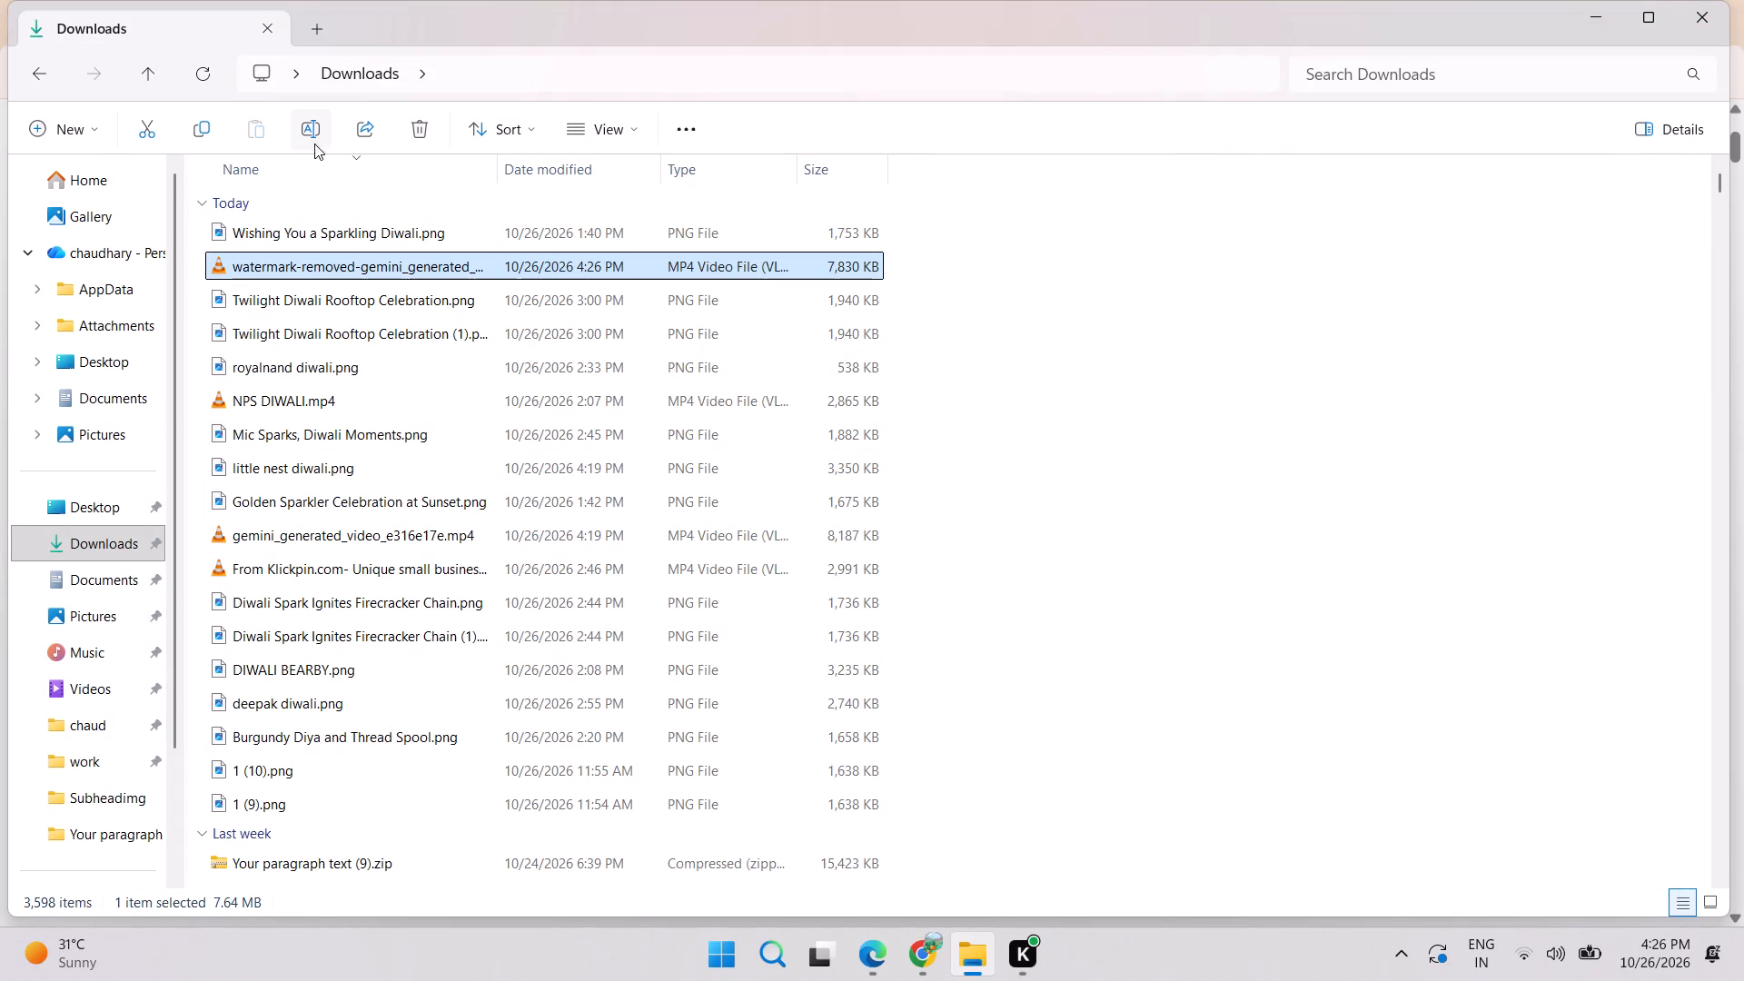
click(926, 962)
click(920, 974)
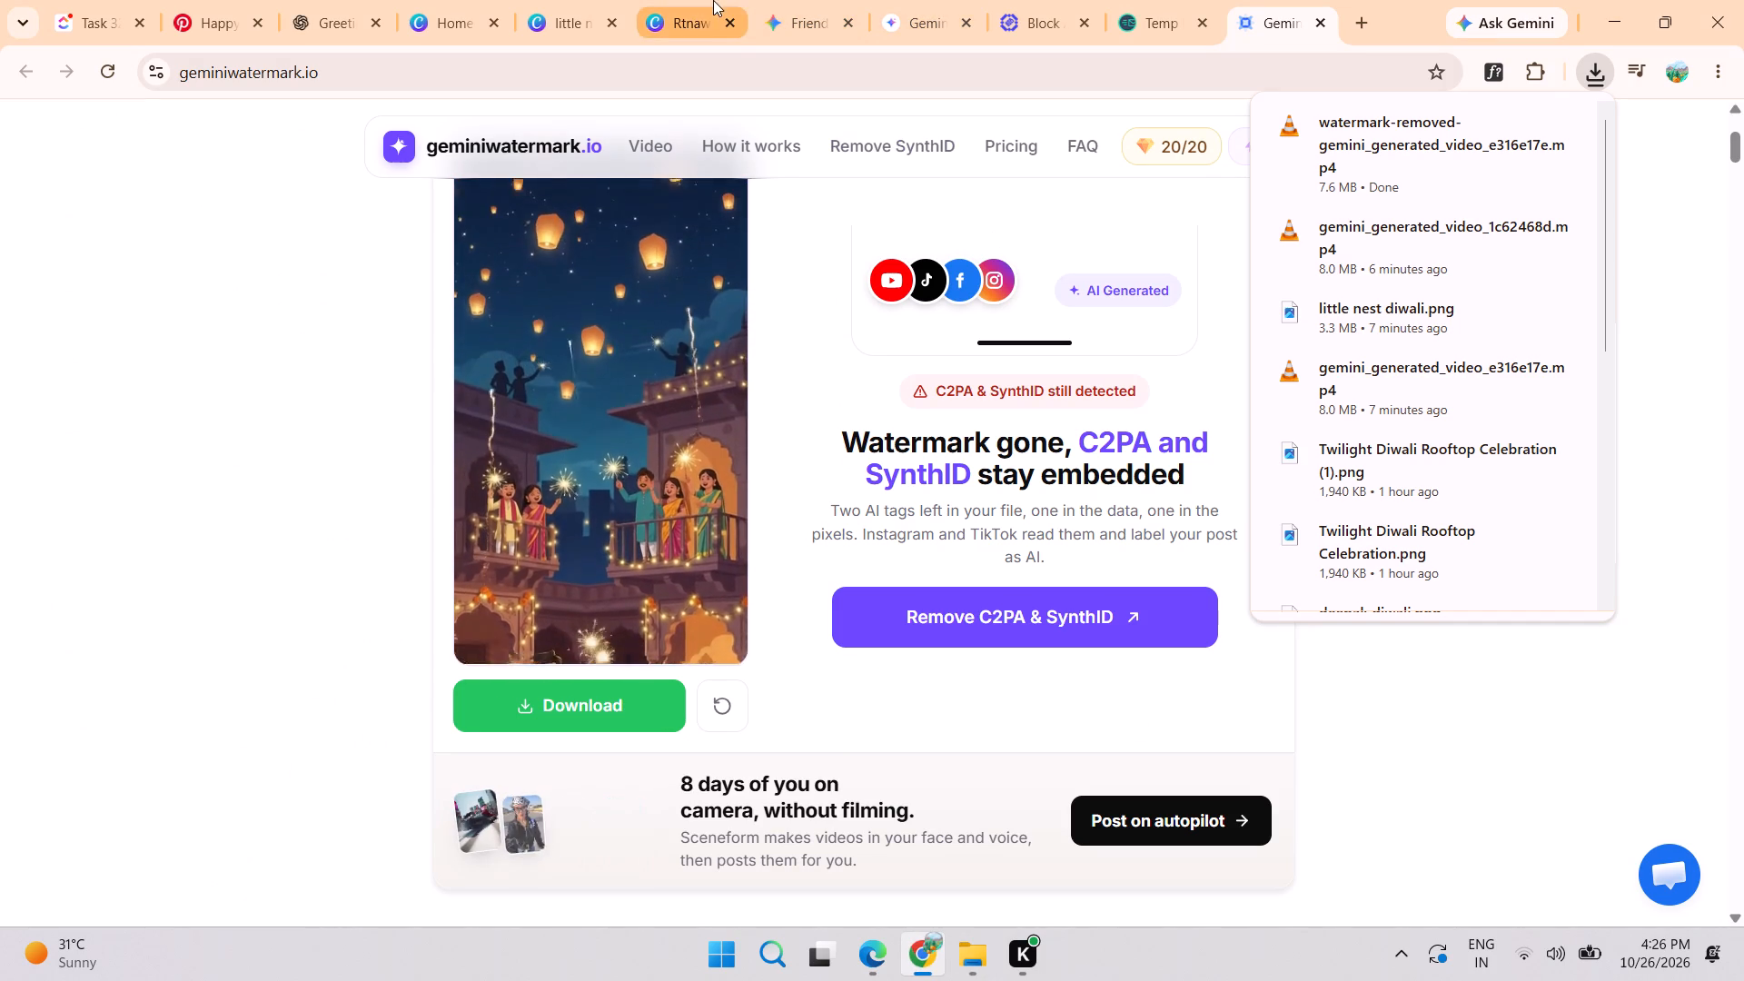
click(540, 0)
click(570, 5)
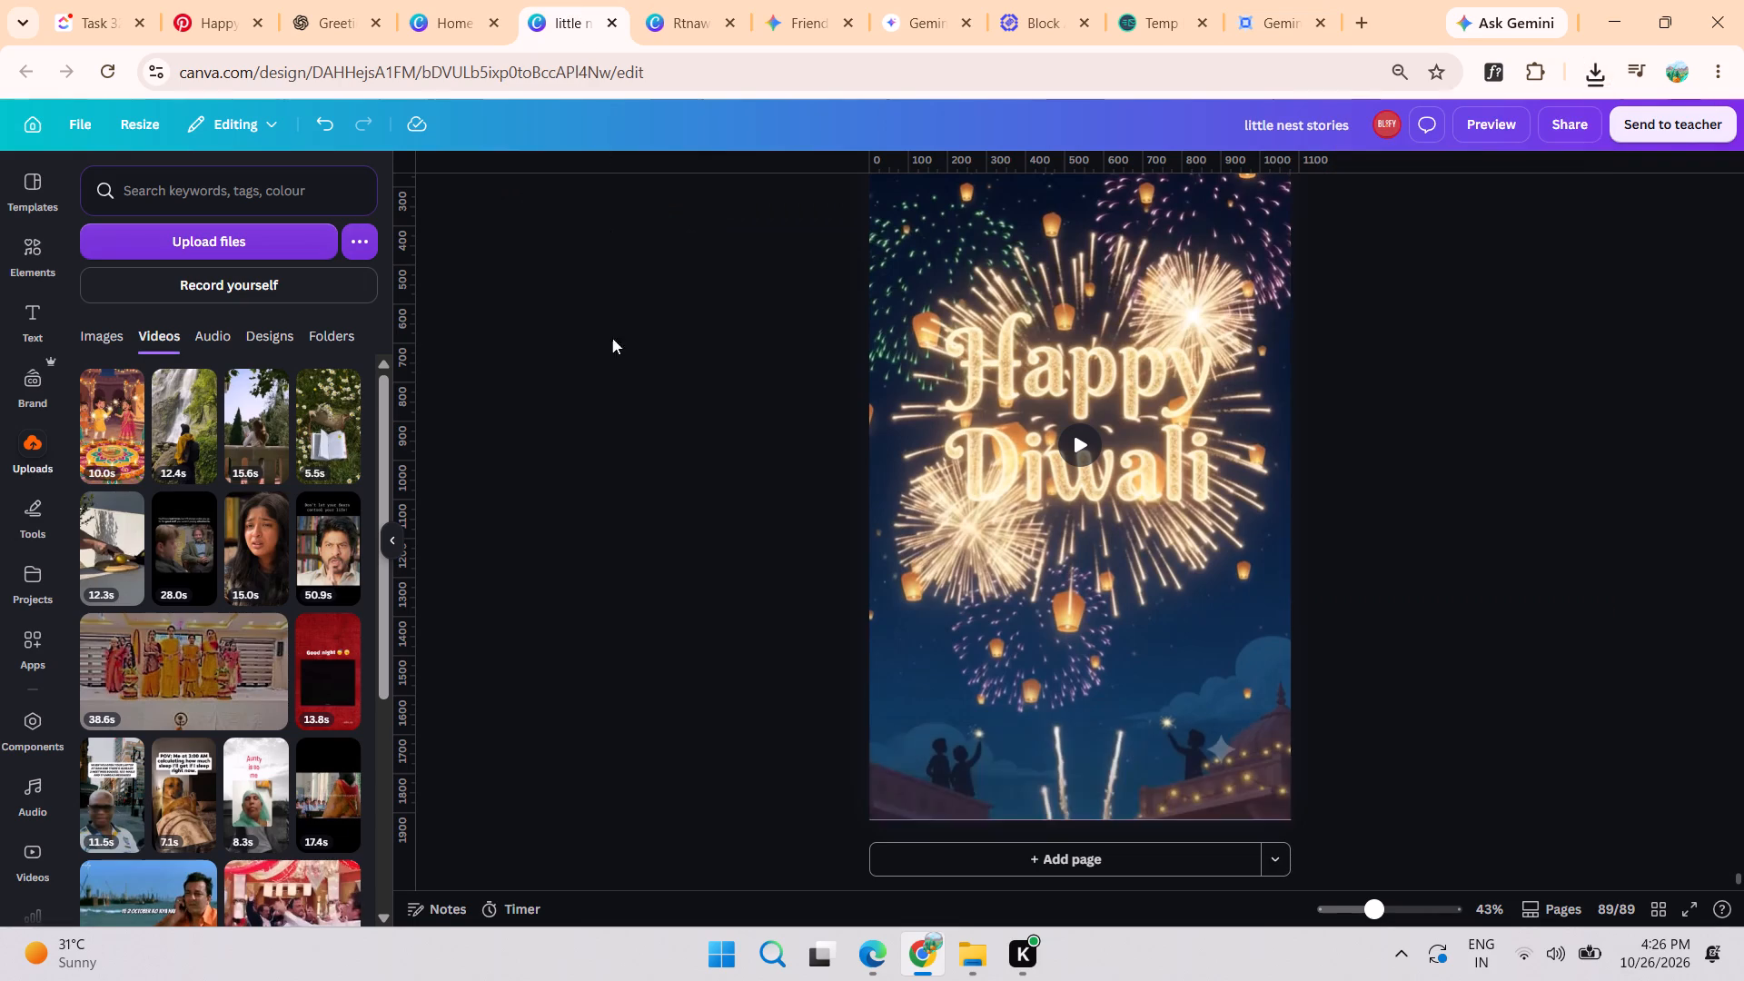
click(101, 385)
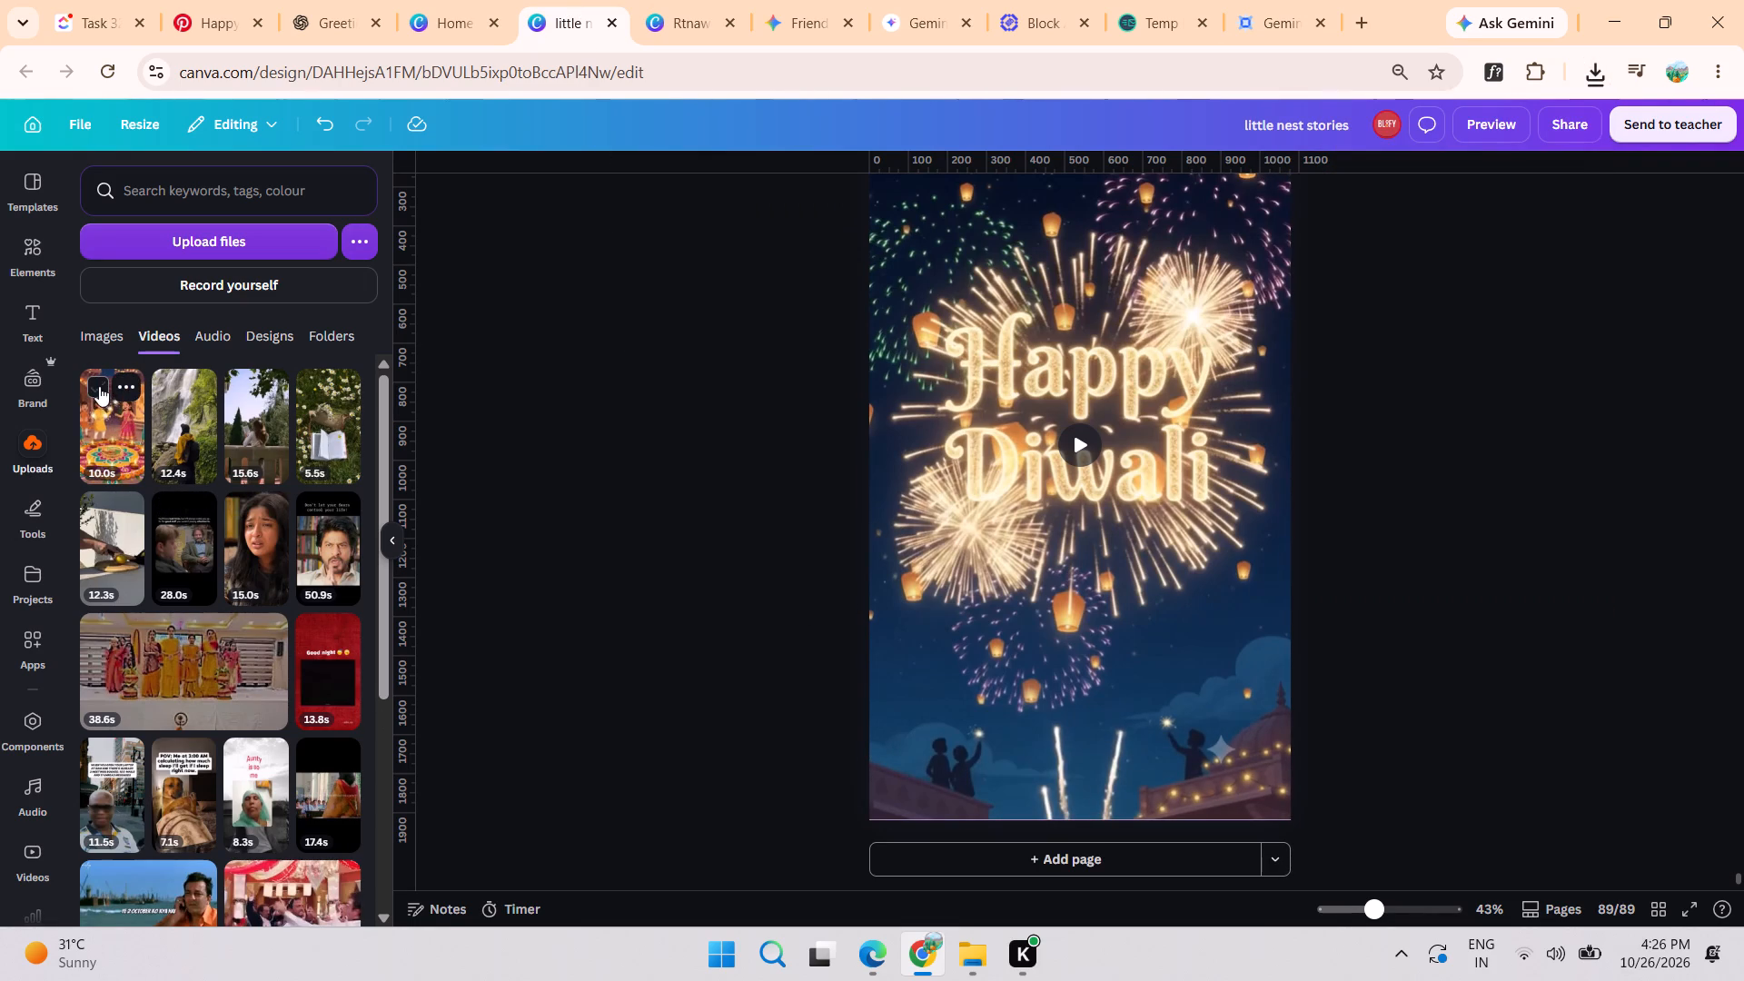
click(342, 876)
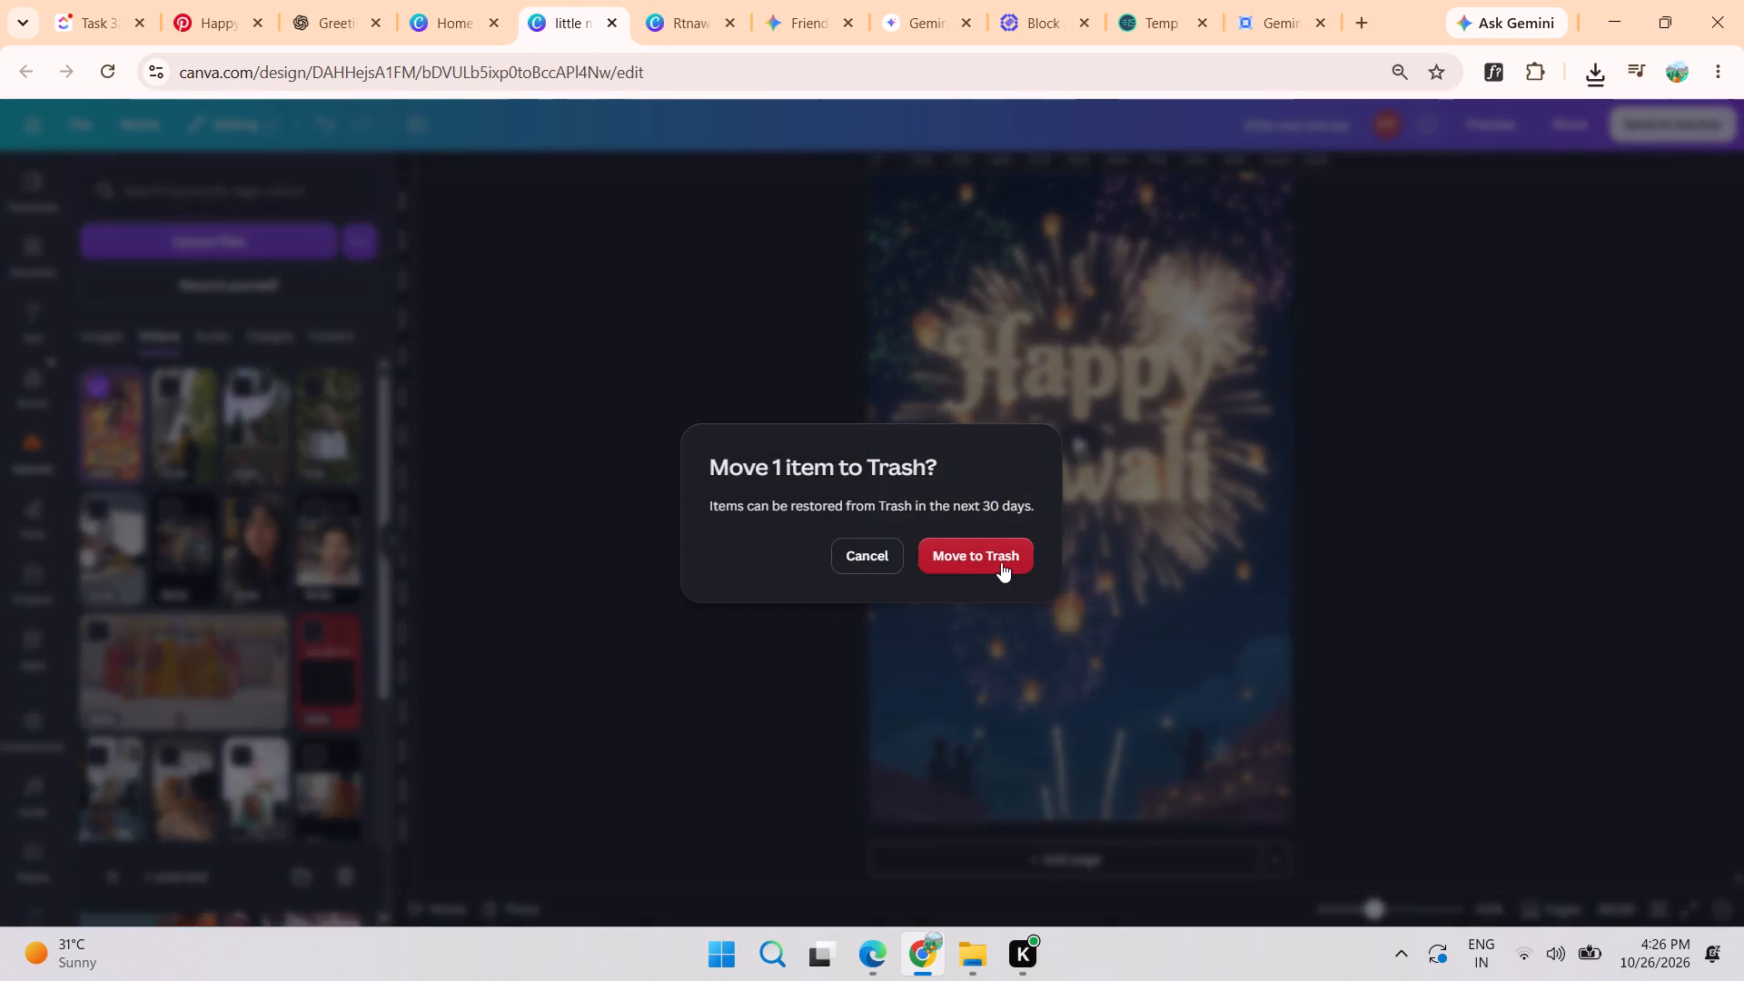
click(1001, 562)
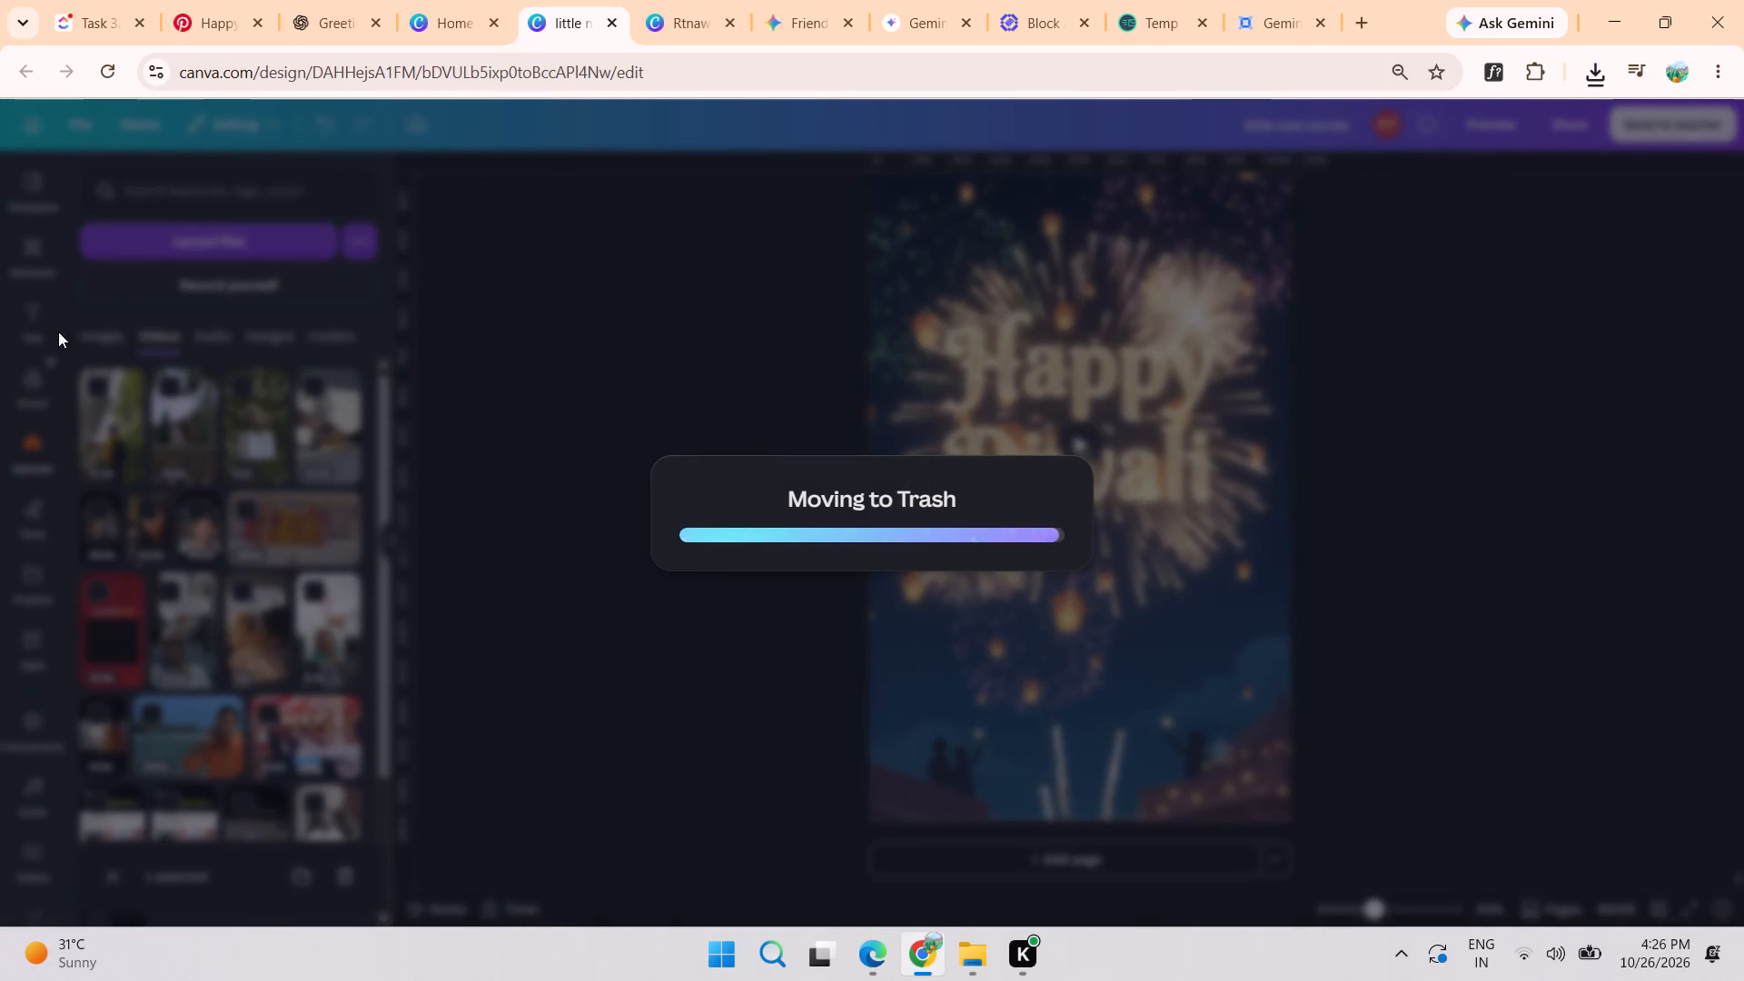
Upload the watermark-free Diwali video from the computer and place it on page 89.
click(202, 243)
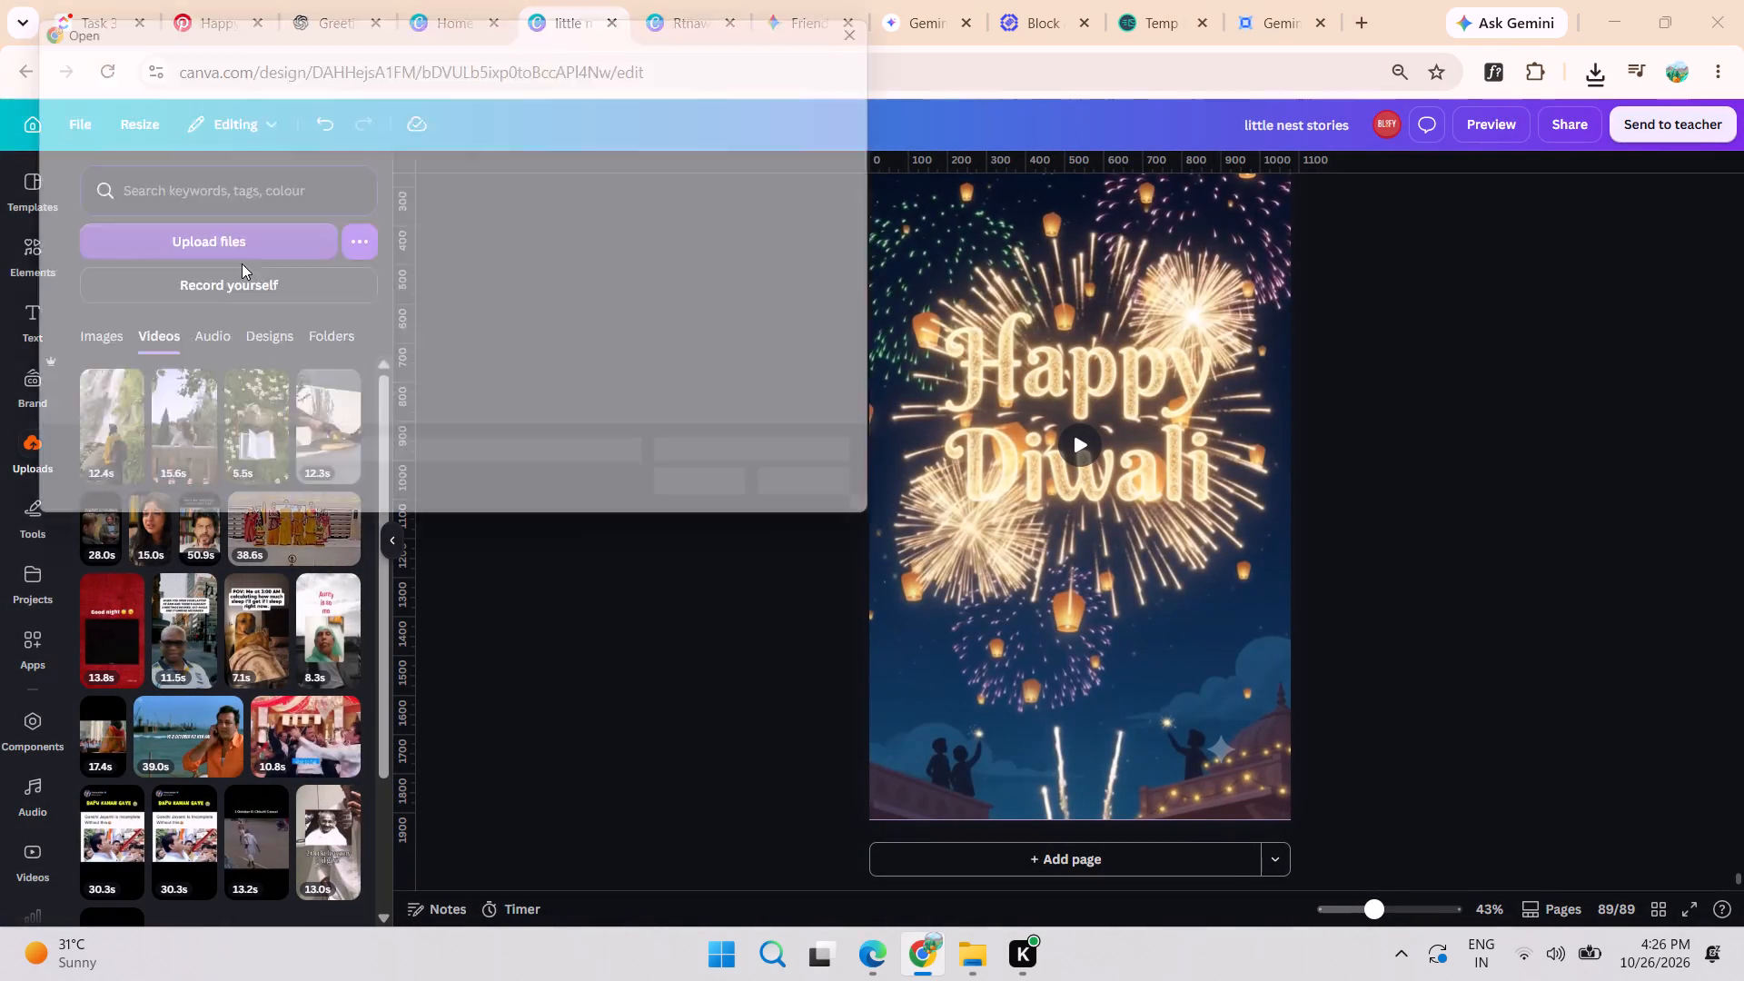
click(292, 209)
click(702, 514)
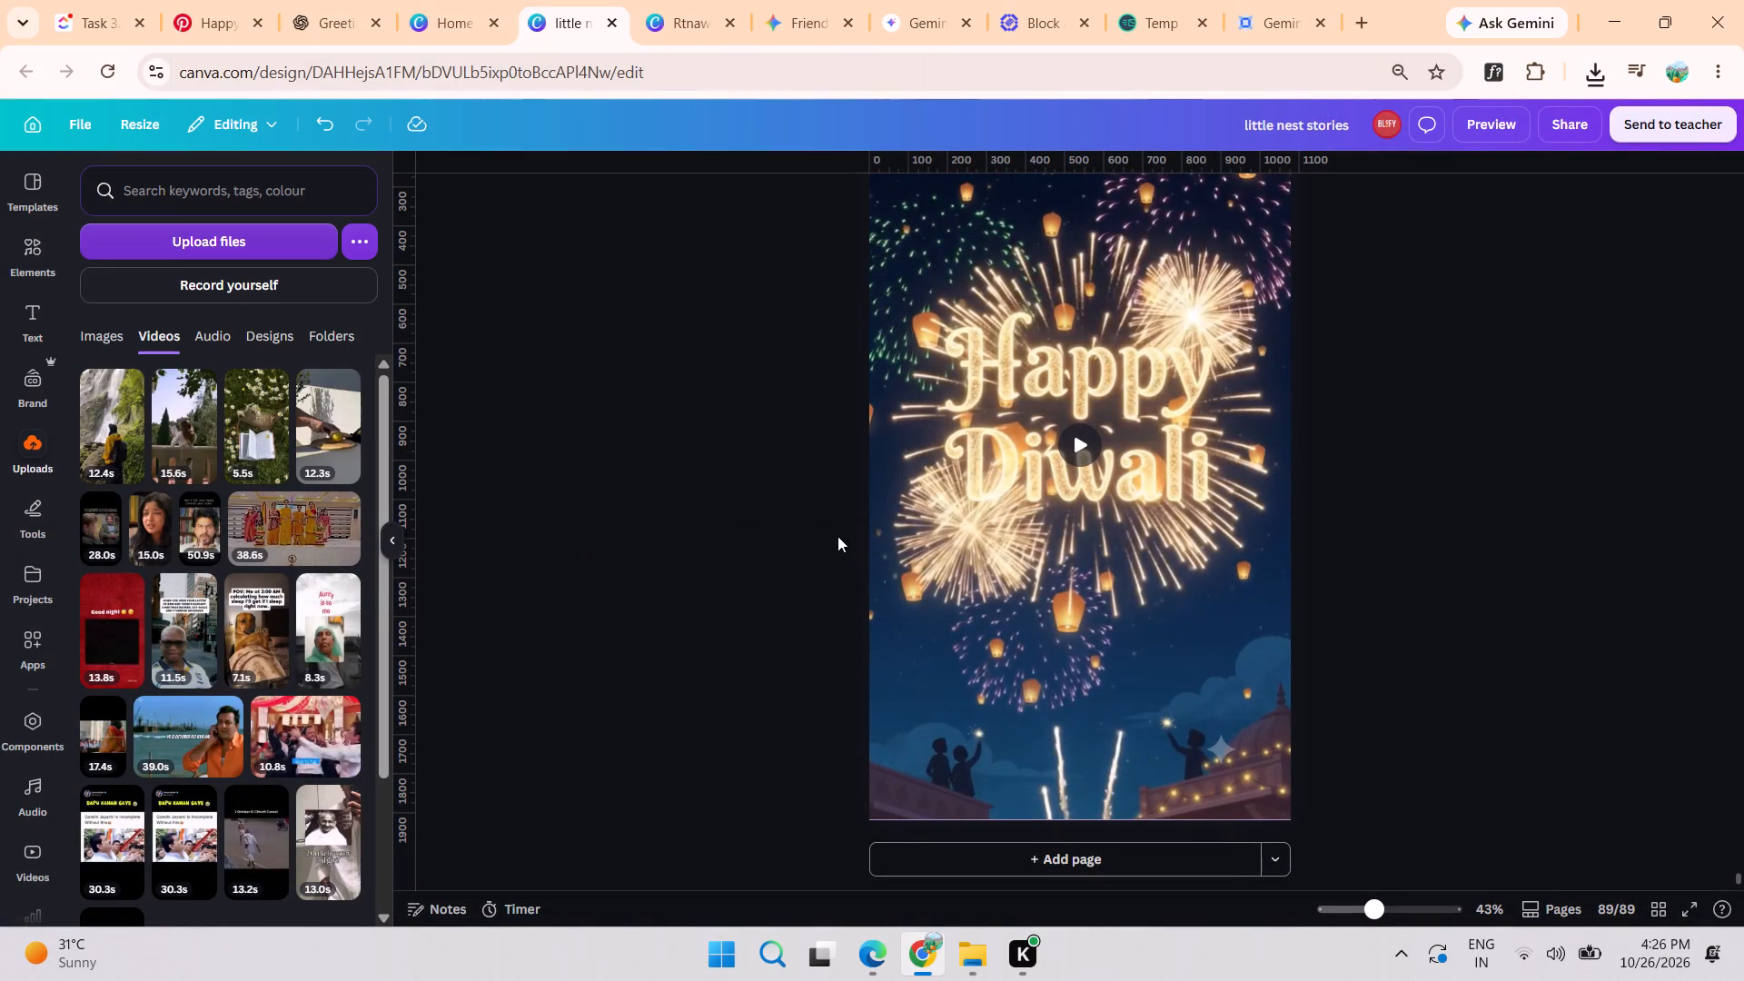
click(103, 438)
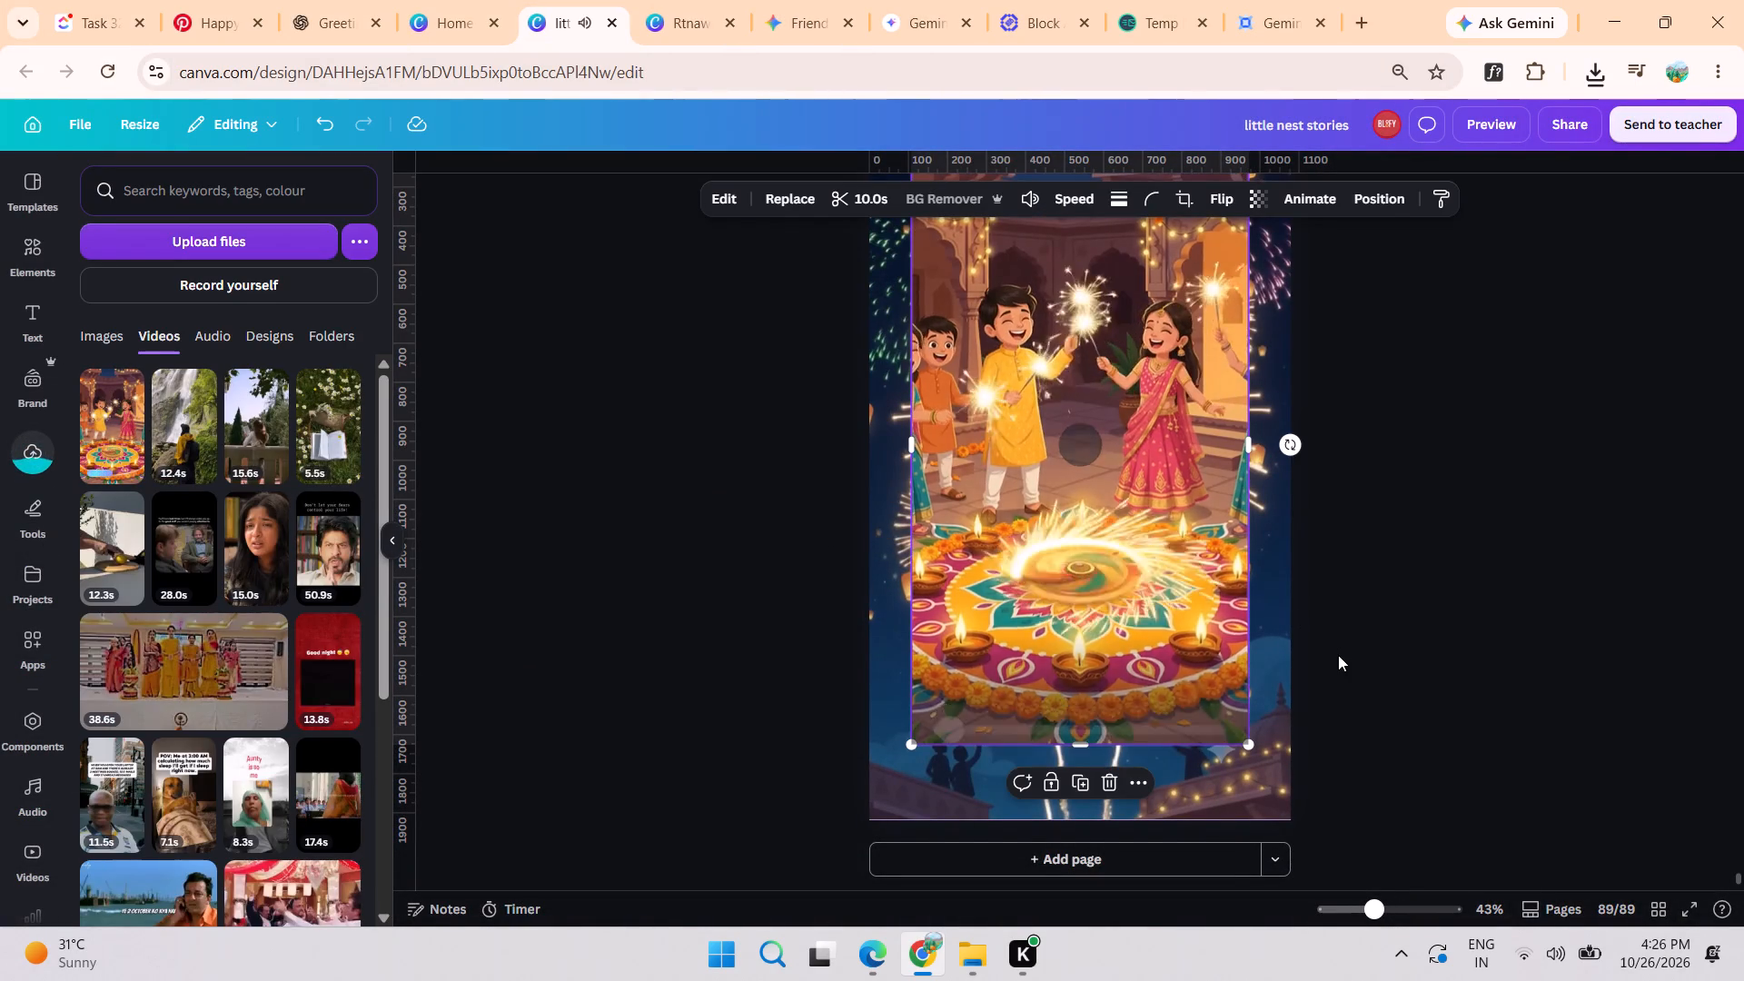
Delete the old watermarked Happy Diwali video behind the new one on page 89.
scroll(1339, 657, up, 1)
click(1273, 807)
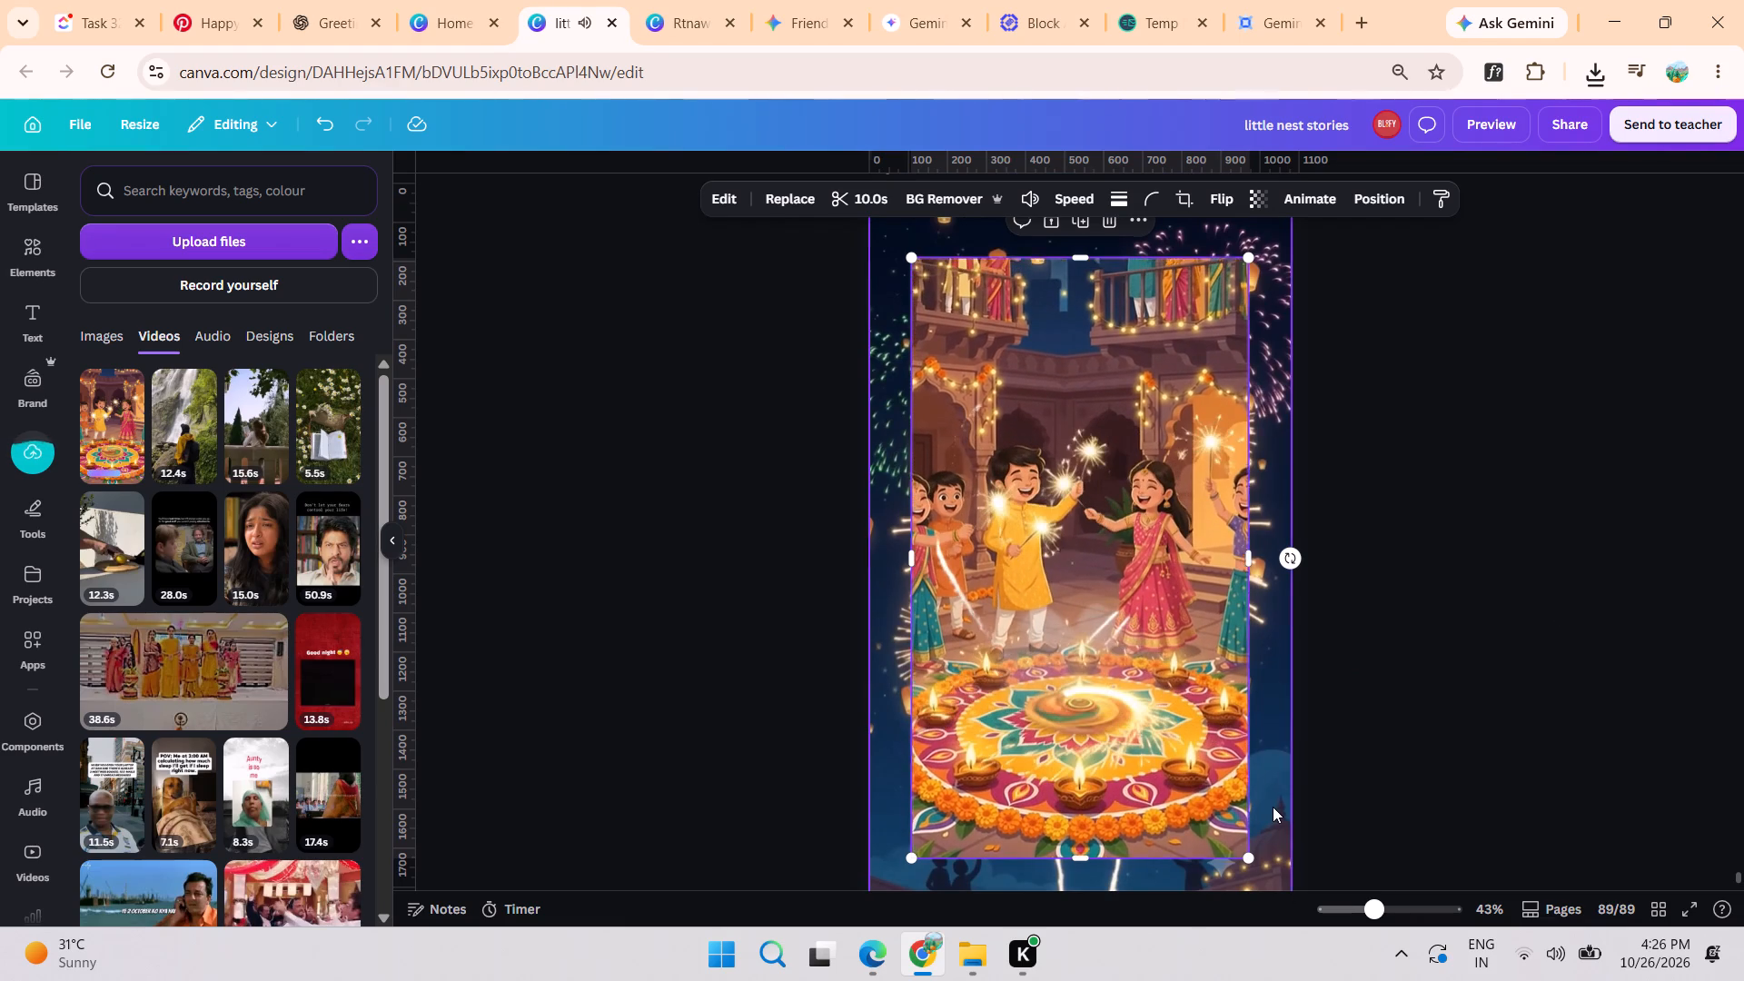
key(BackSpace)
Align the new video to page 89's top-left corner and enlarge it proportionally to fill the whole page.
scroll(1154, 623, up, 3)
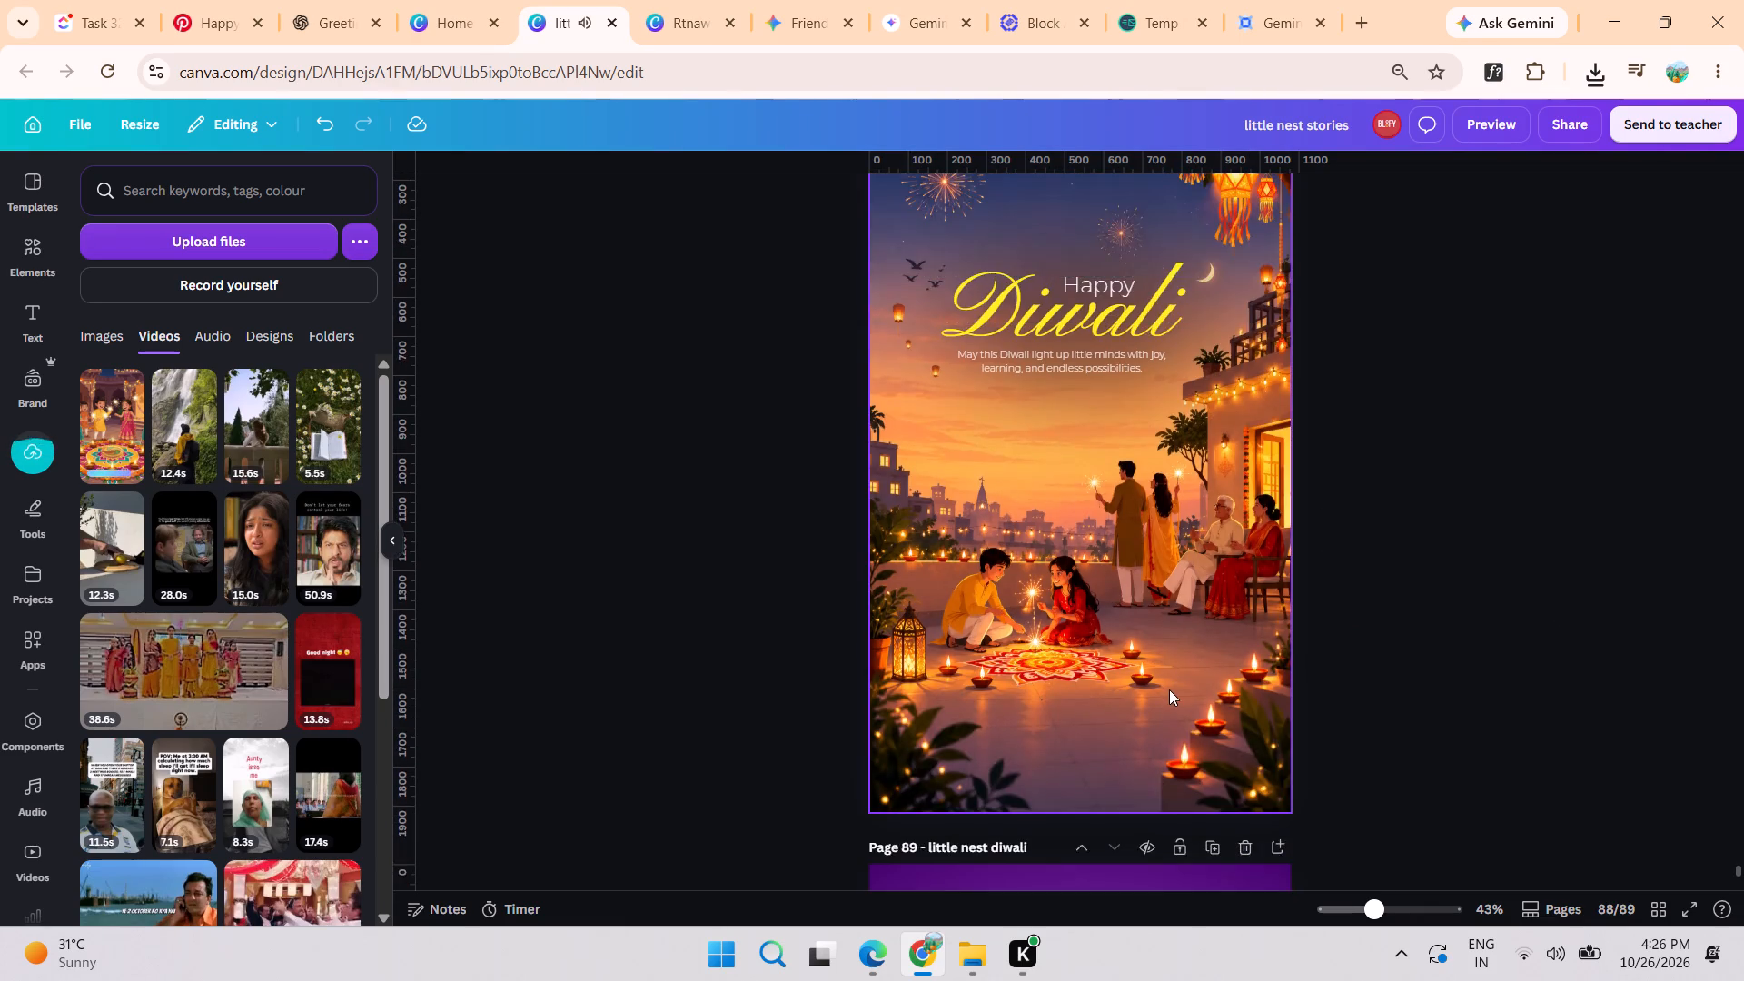
scroll(1169, 689, down, 3)
drag(1122, 731, 1082, 658)
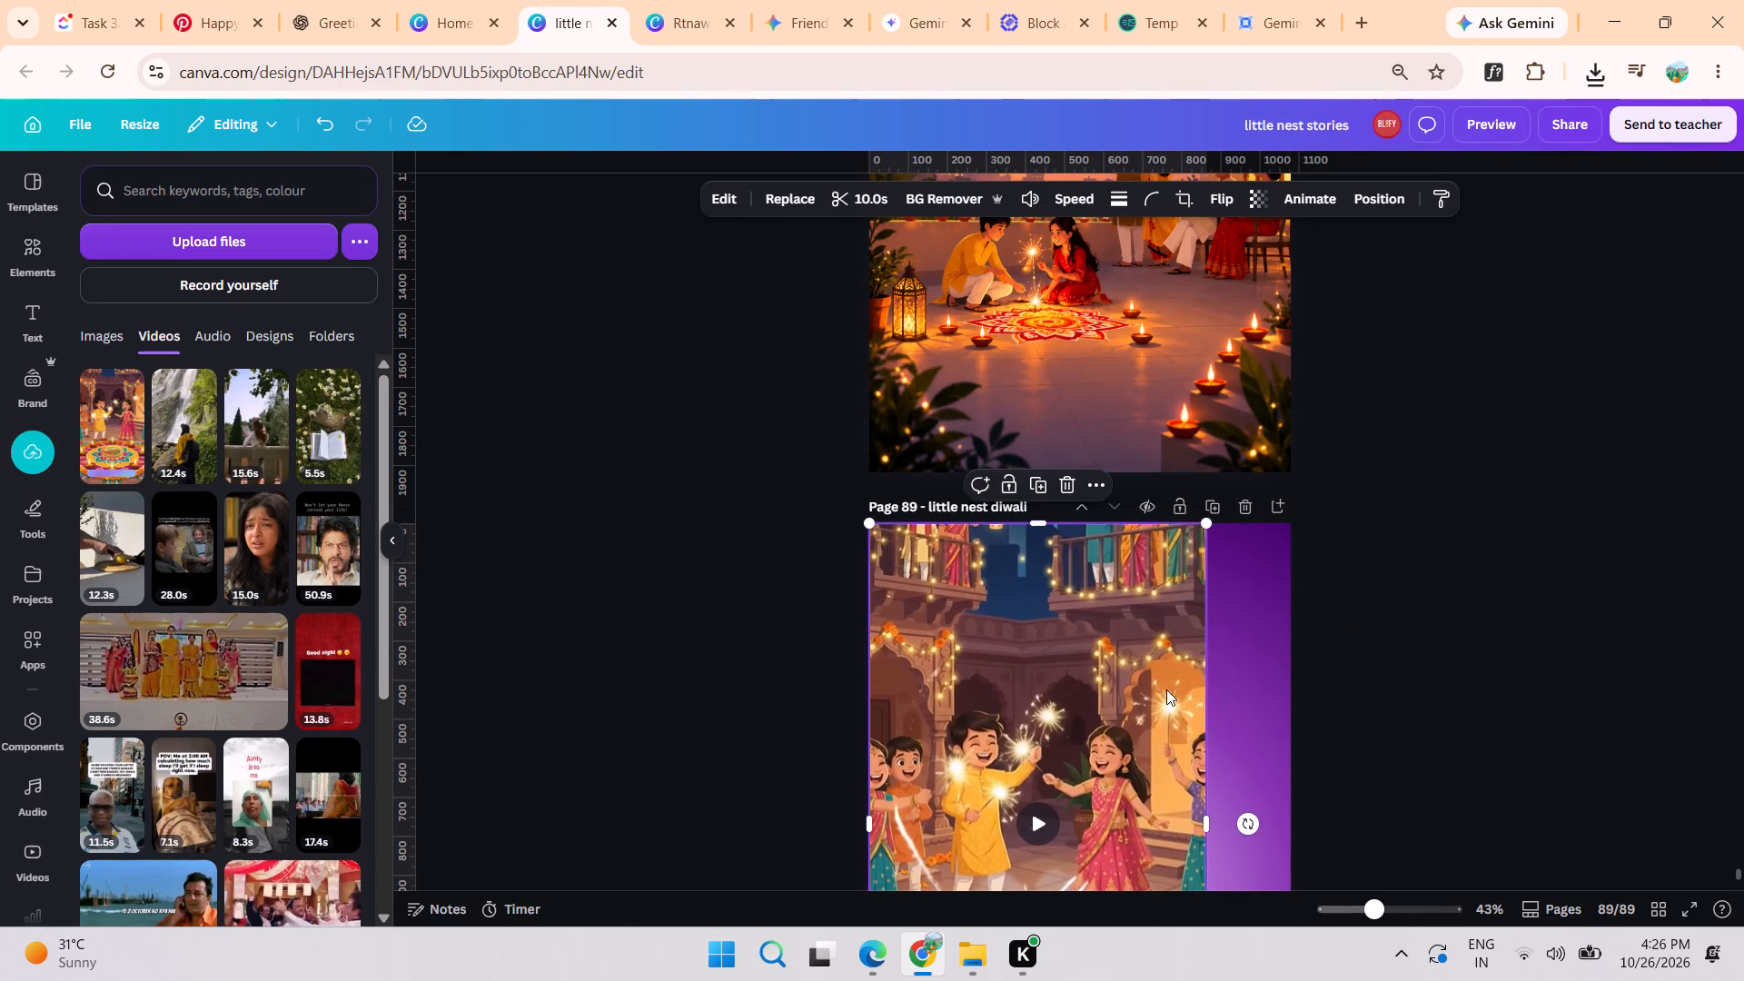
scroll(1317, 741, down, 6)
double_click(1205, 665)
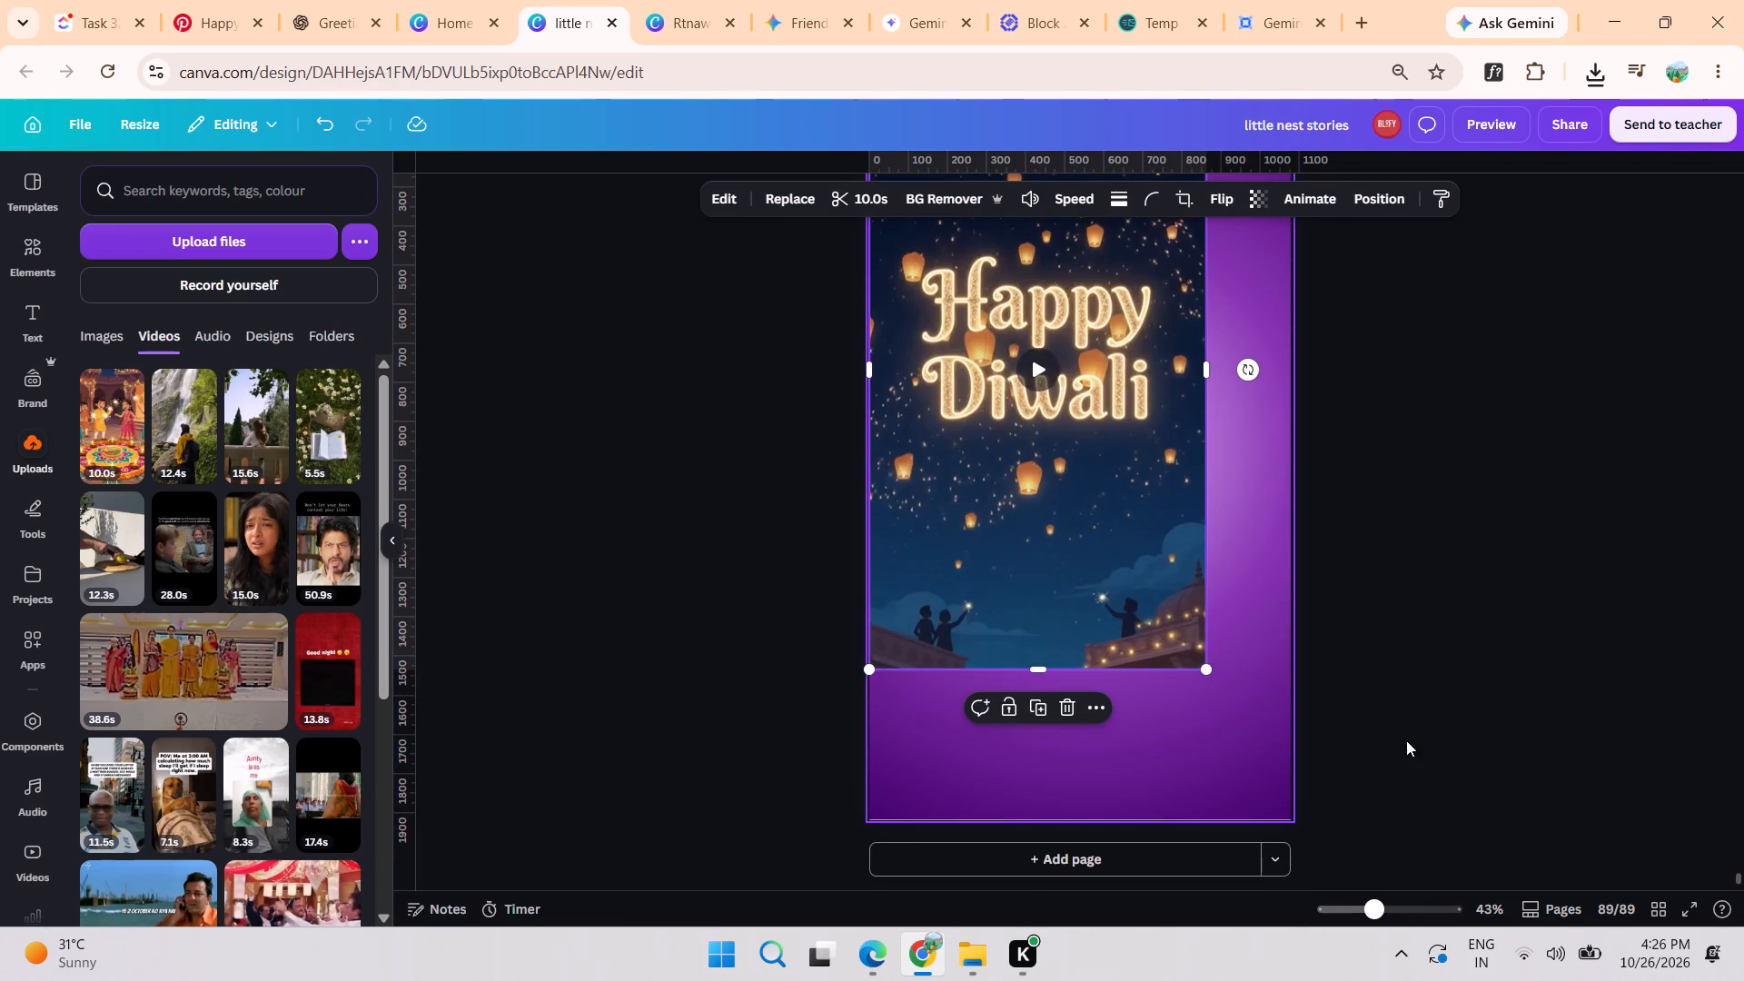
click(1406, 740)
click(1181, 647)
click(1202, 667)
drag(1202, 667, 1236, 692)
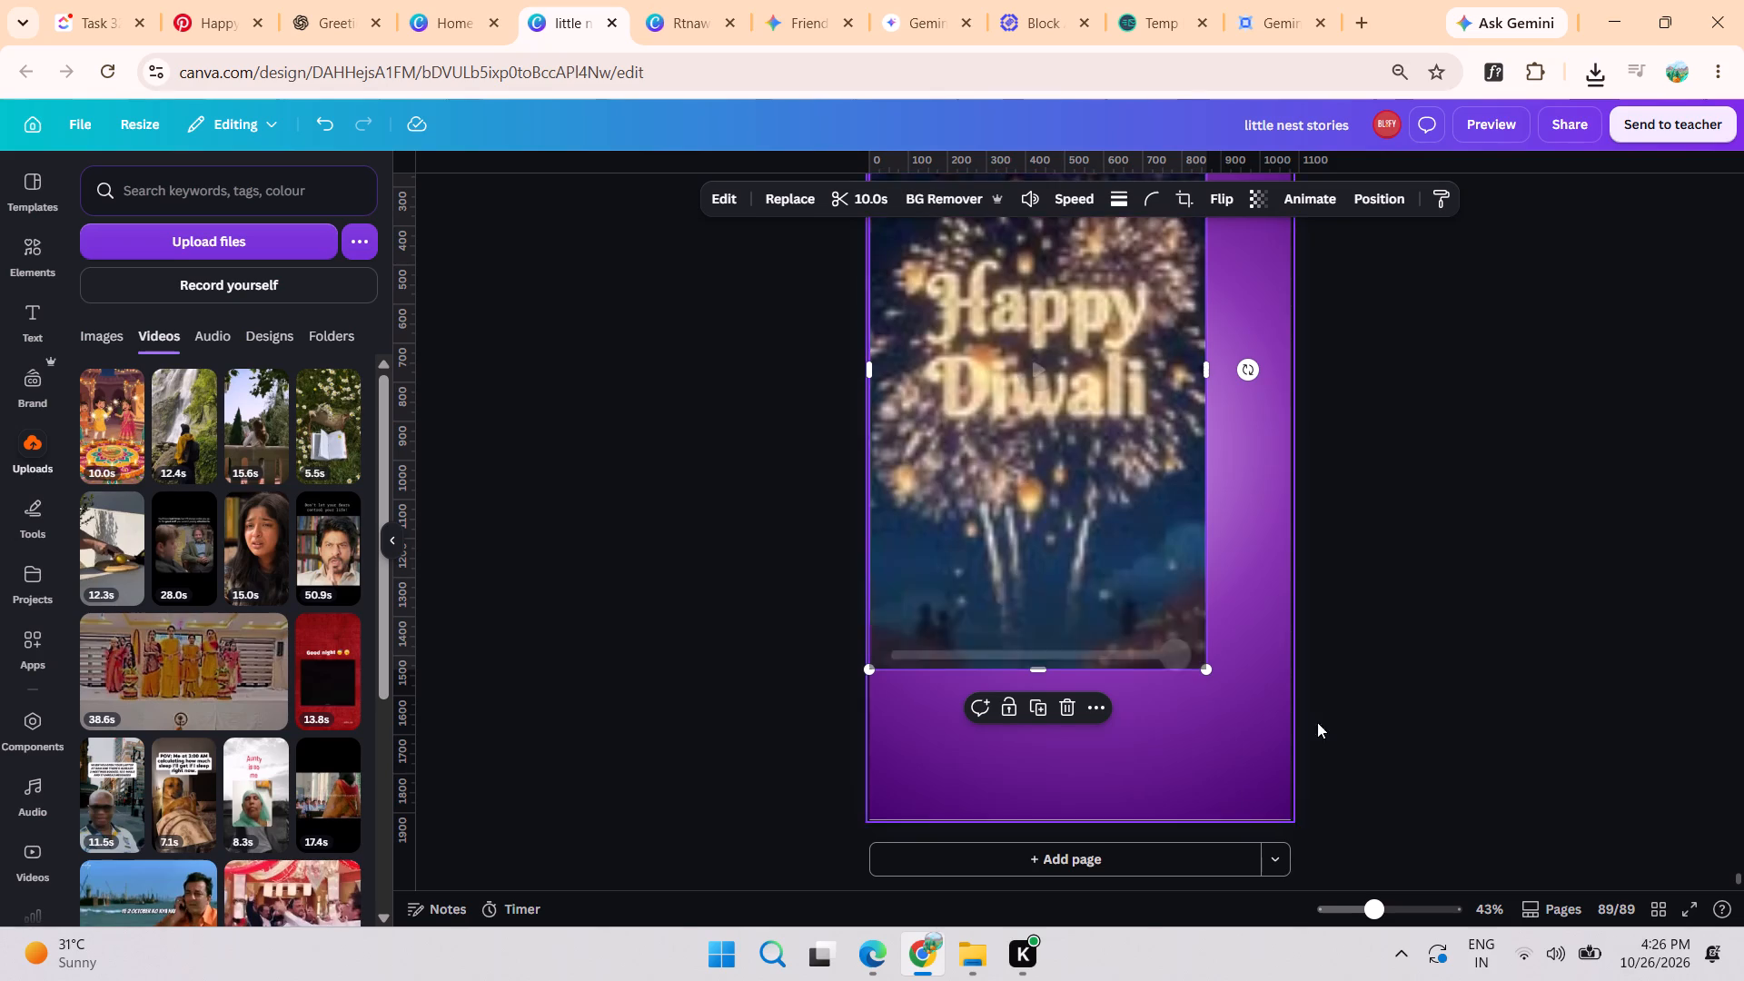
click(1479, 754)
click(1125, 604)
drag(1209, 674, 1299, 811)
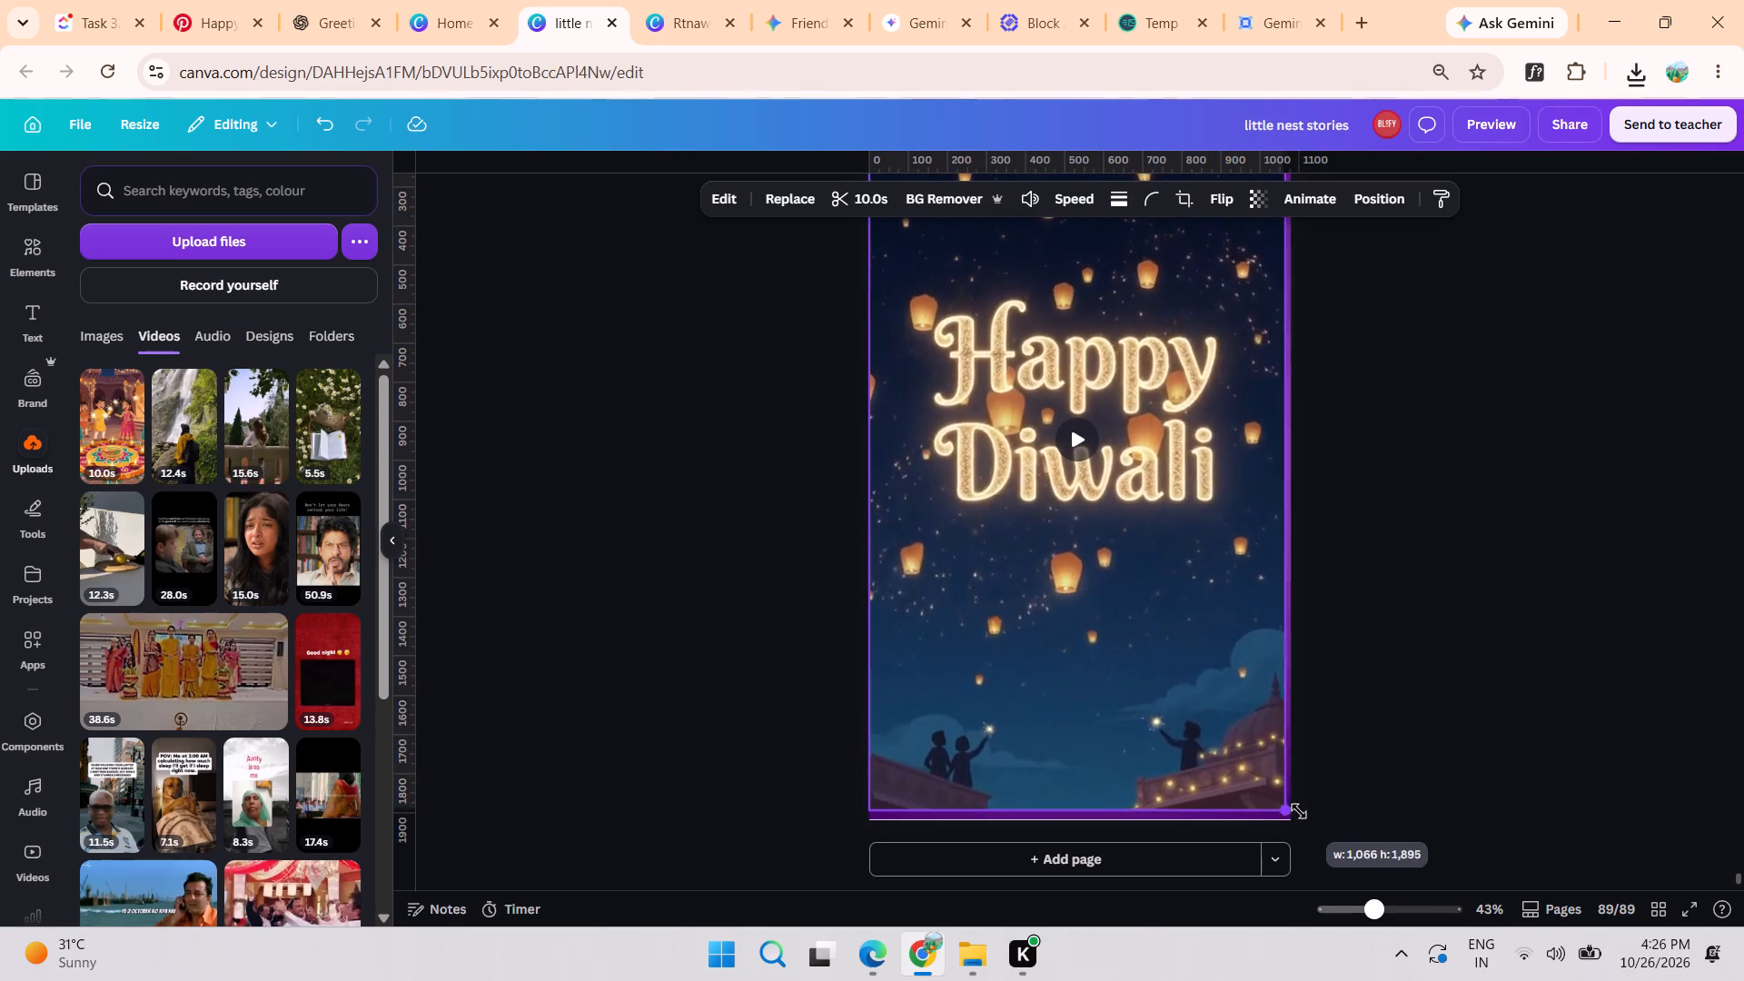
drag(1299, 811, 1303, 820)
click(1447, 740)
Play the full-page Diwali video on page 89 to review it.
scroll(1476, 764, up, 1)
click(1089, 573)
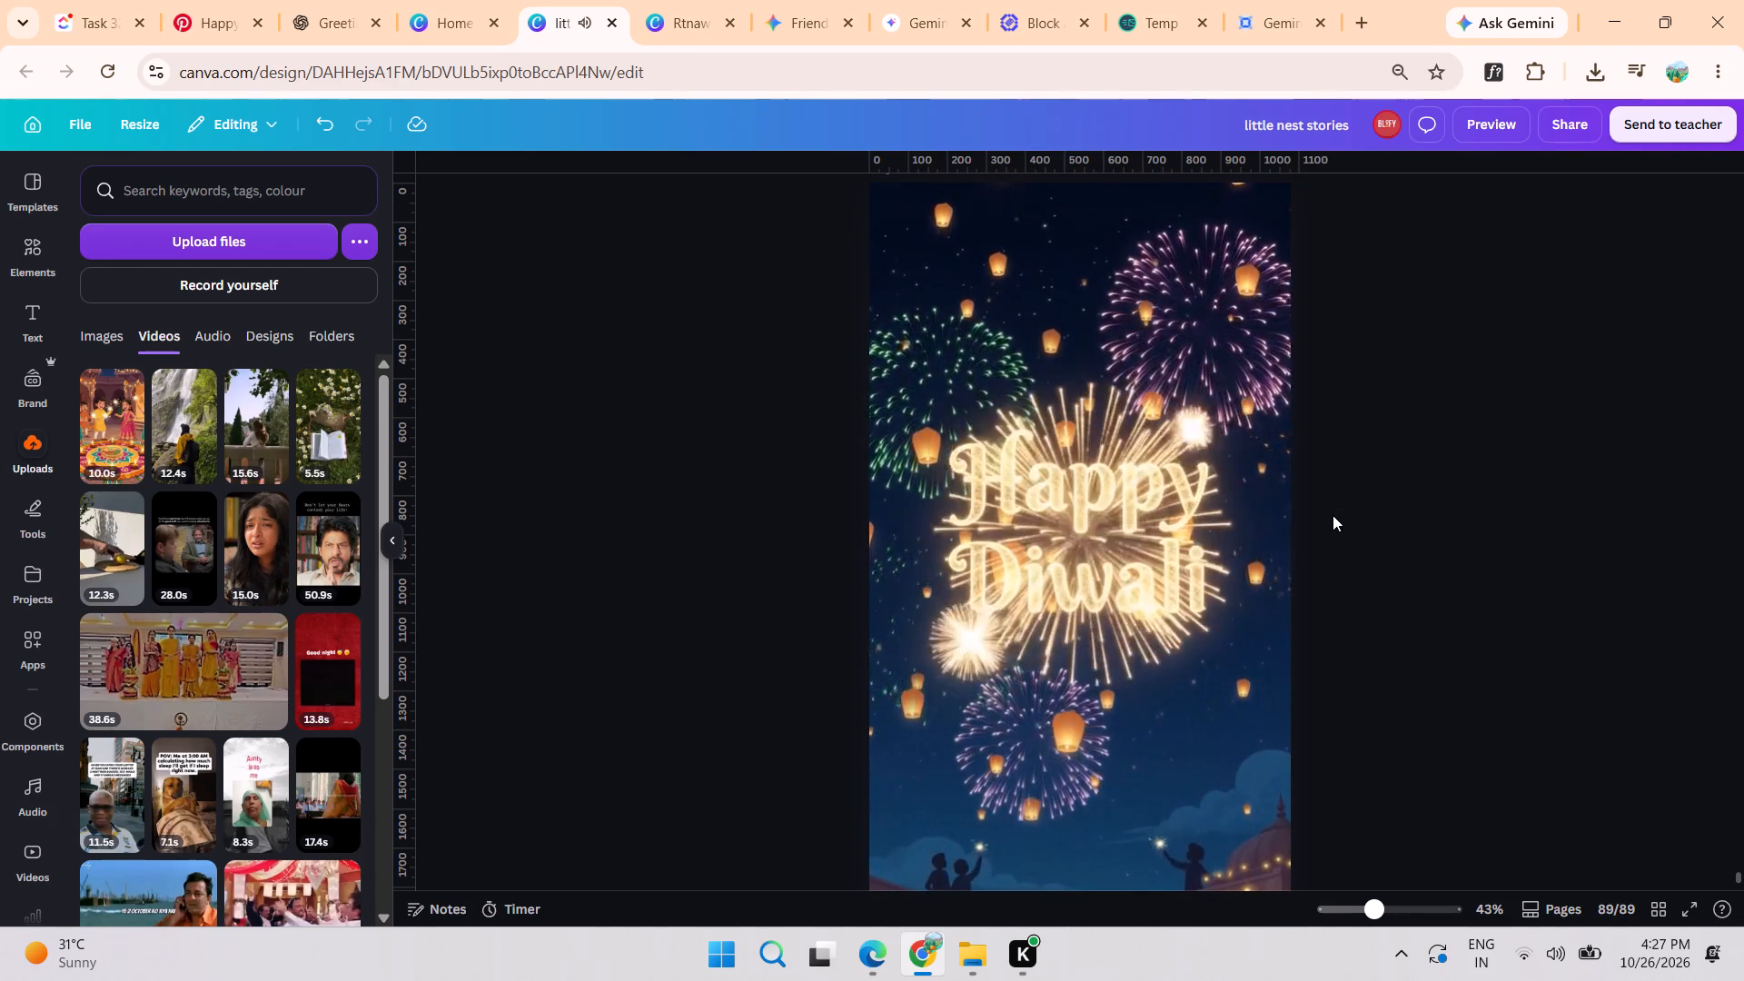
scroll(1391, 532, up, 2)
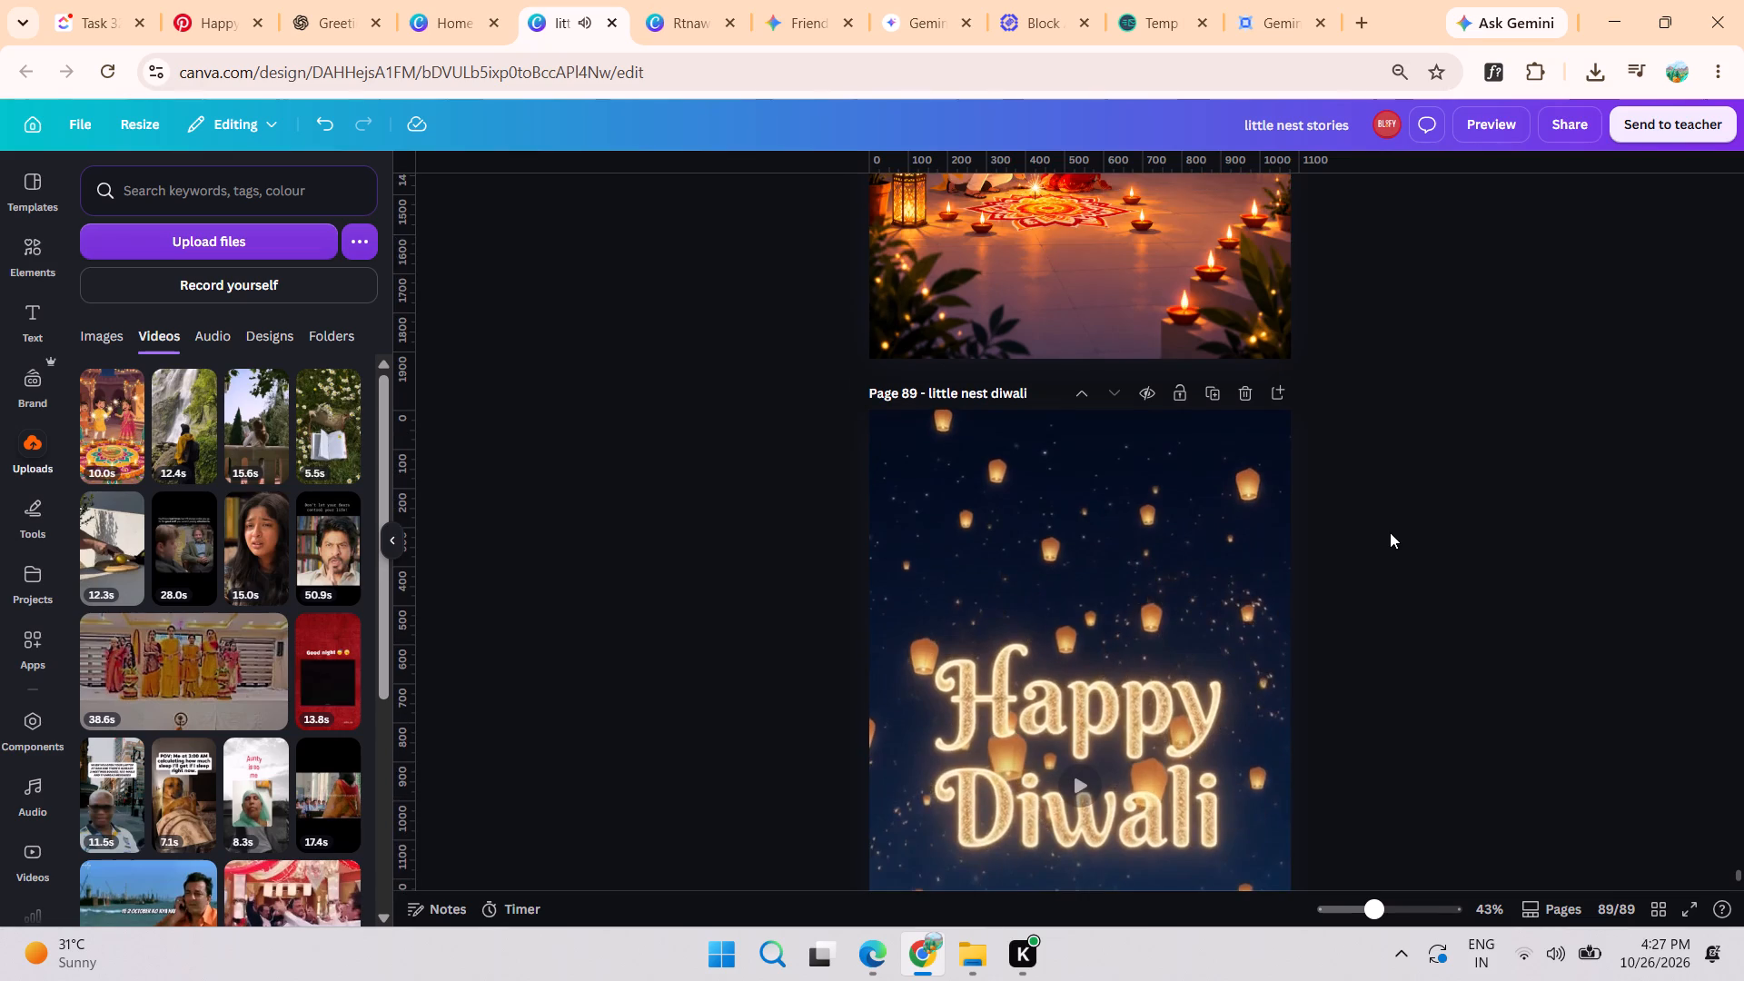
scroll(1387, 530, down, 2)
Select the page 89 video and examine its available adjustments and filters.
click(1137, 402)
click(718, 201)
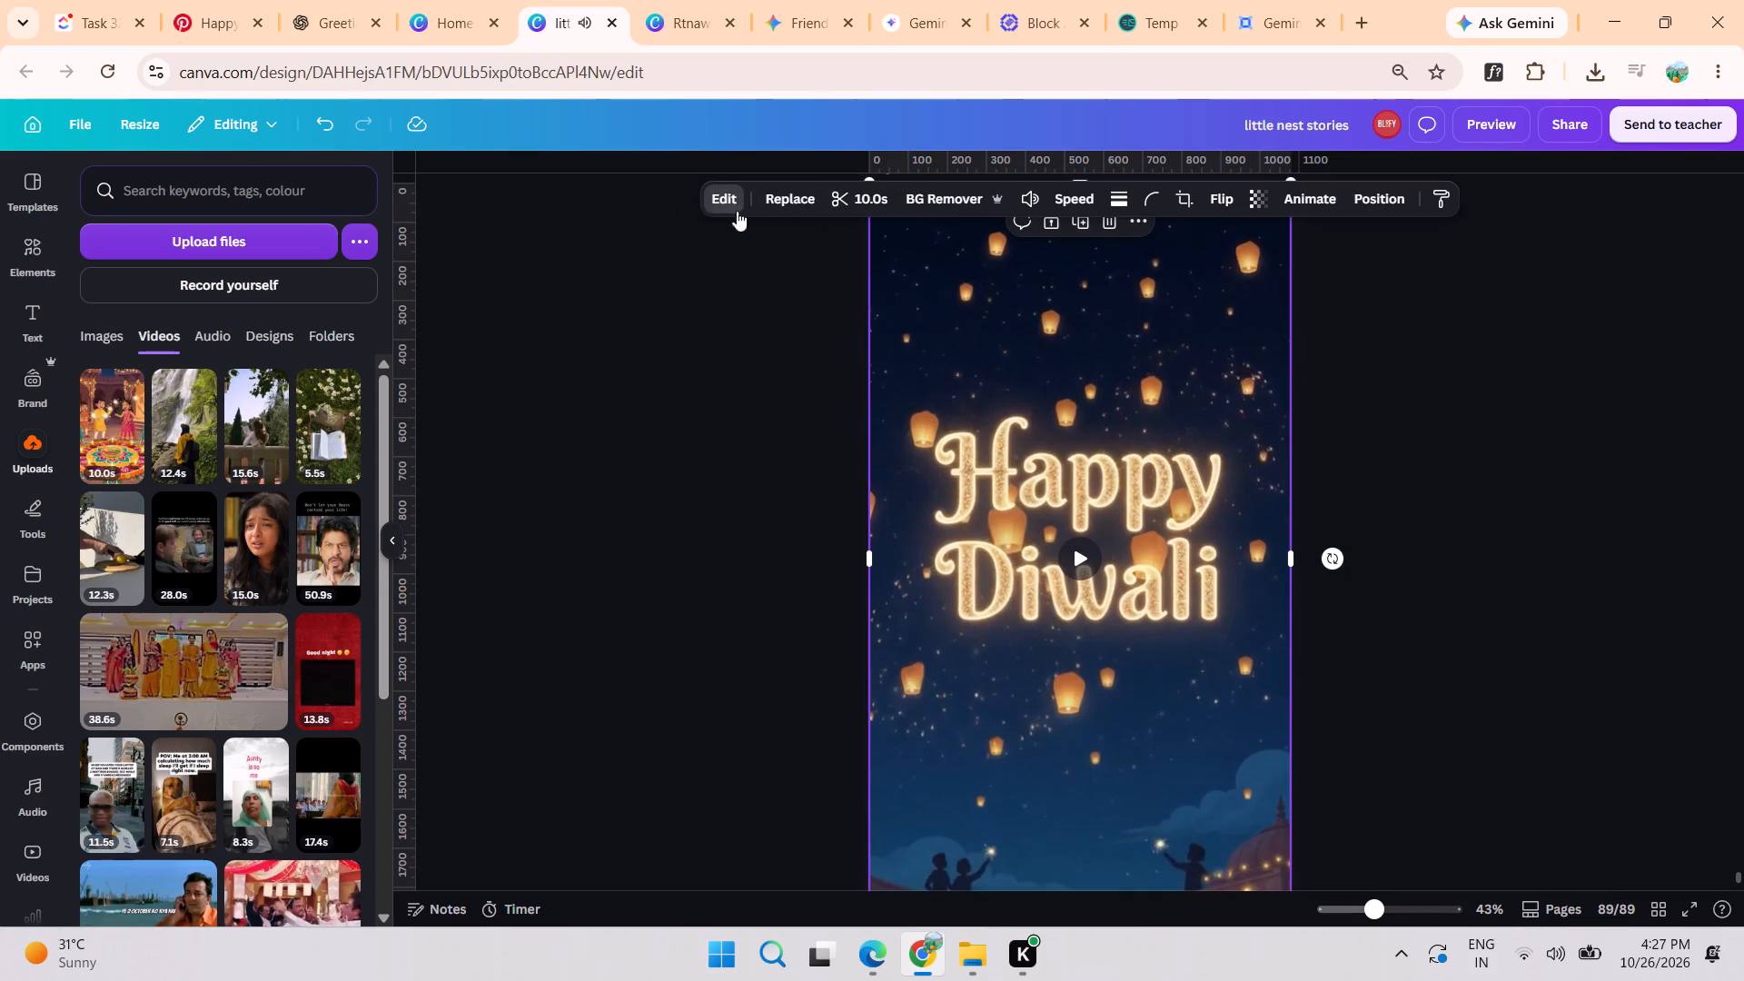
click(721, 203)
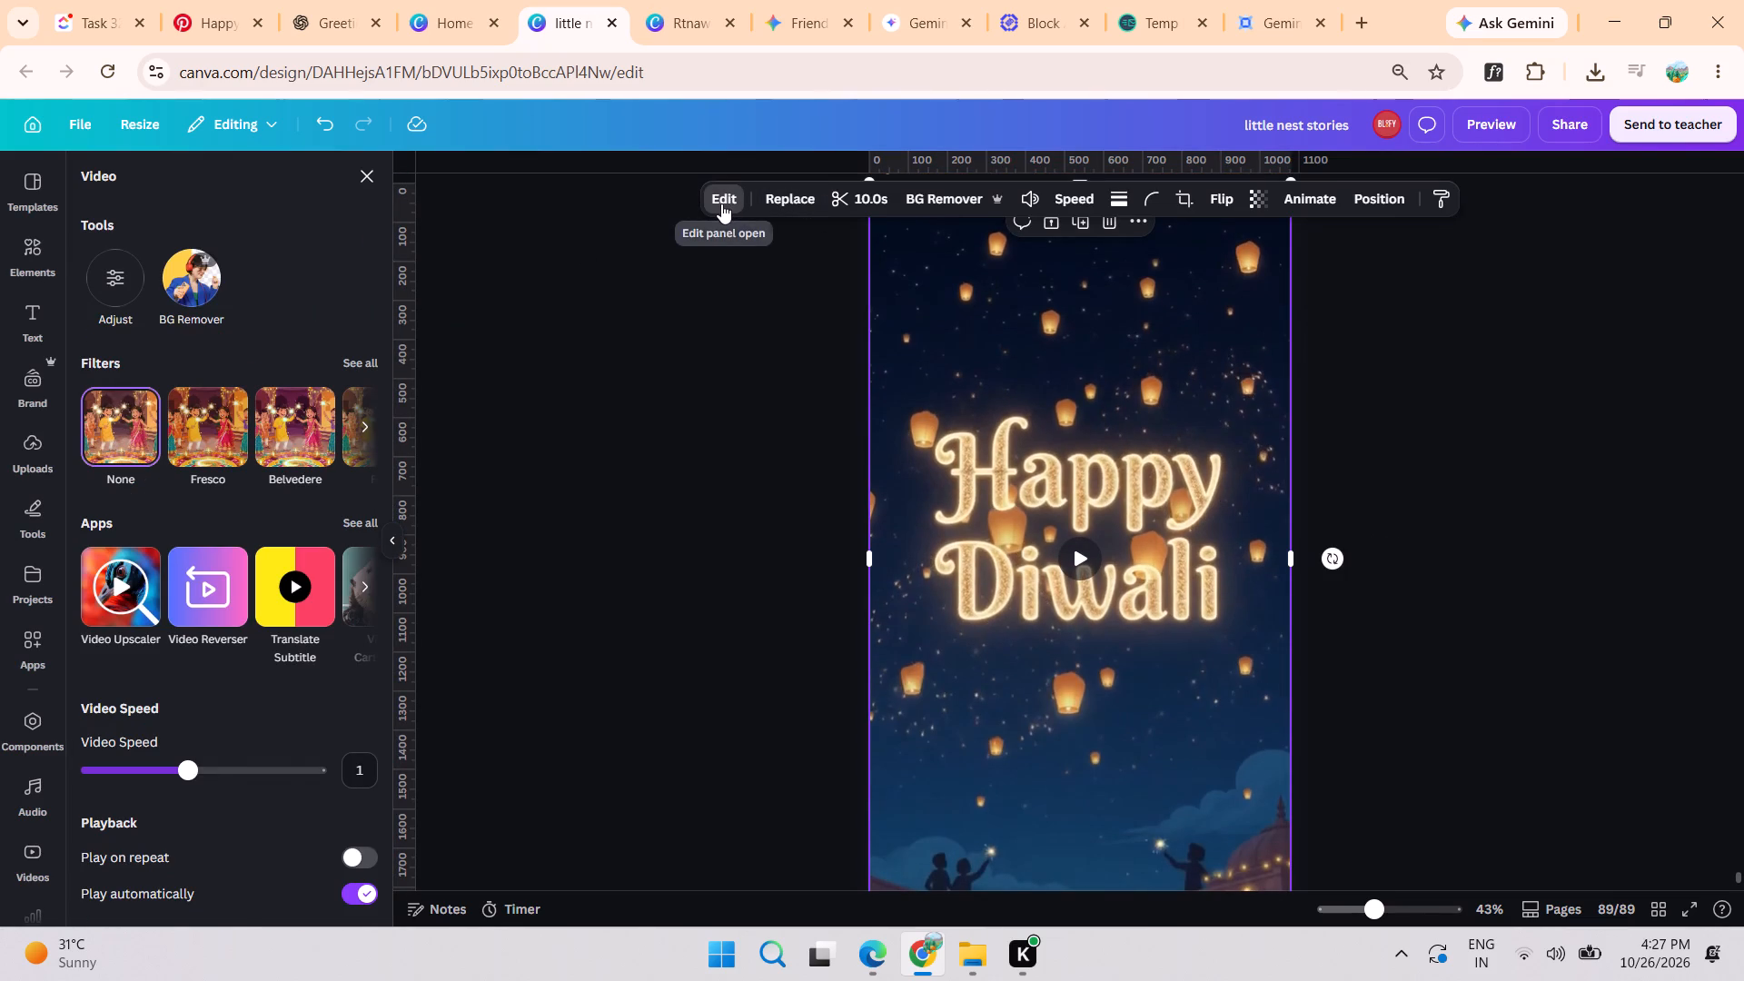
click(726, 208)
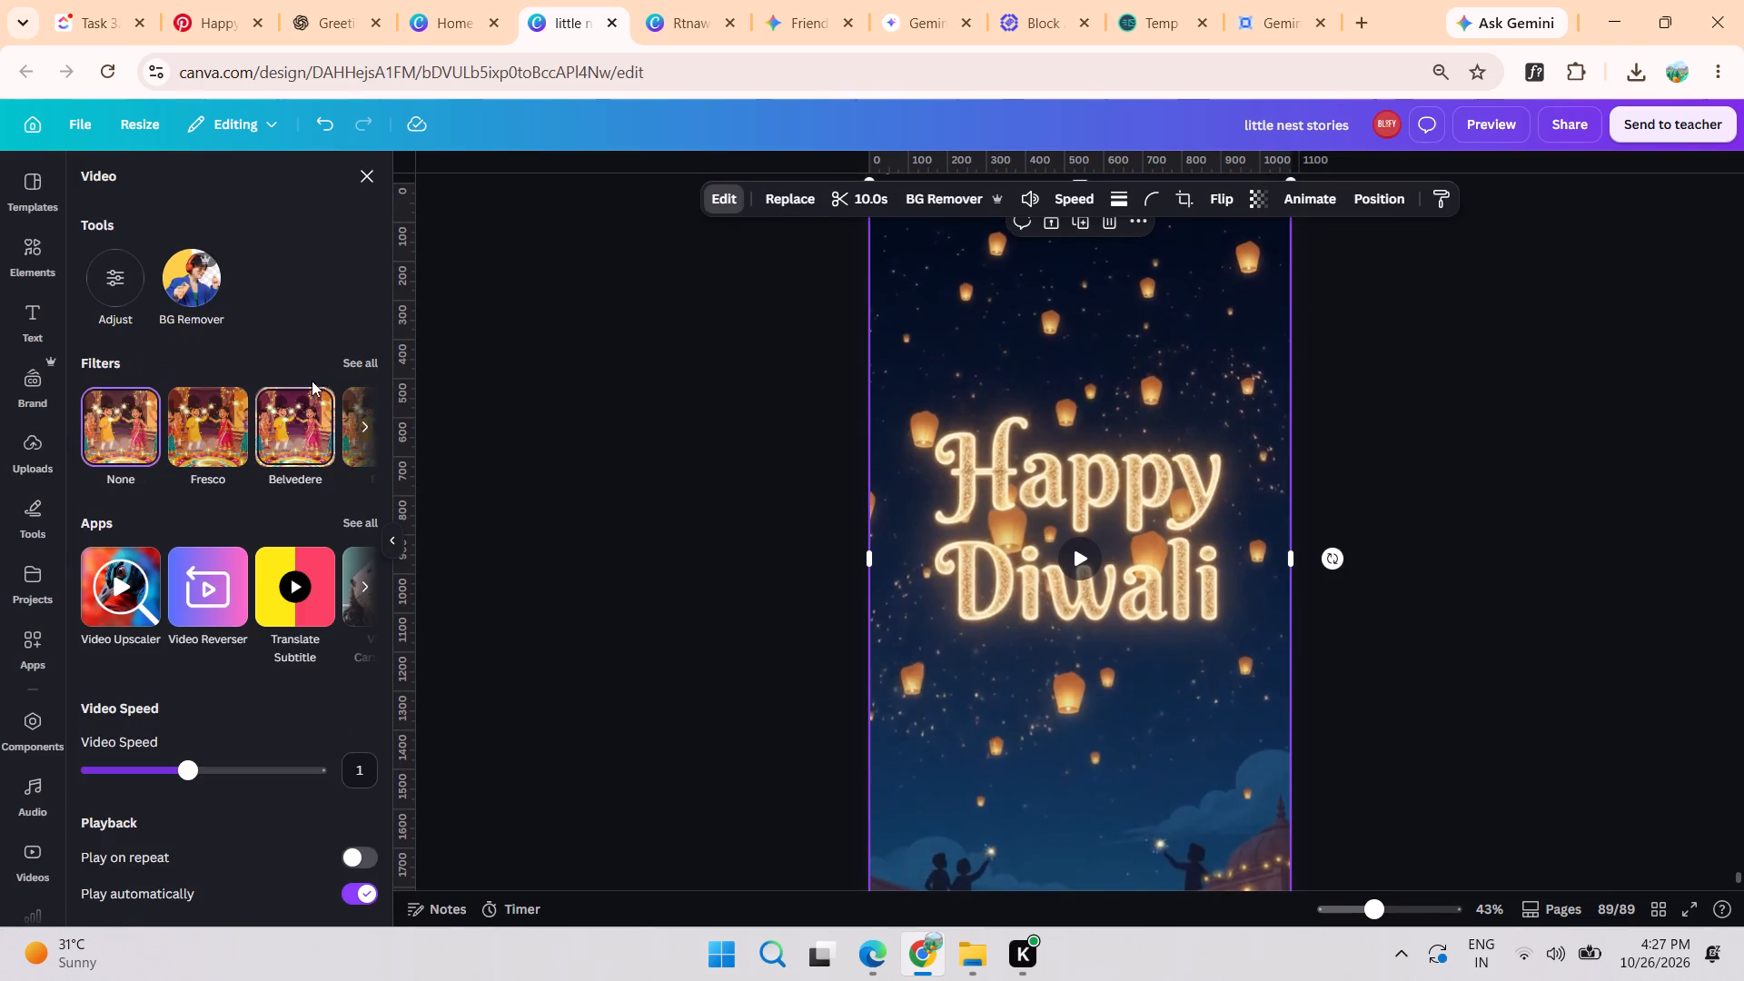
click(112, 297)
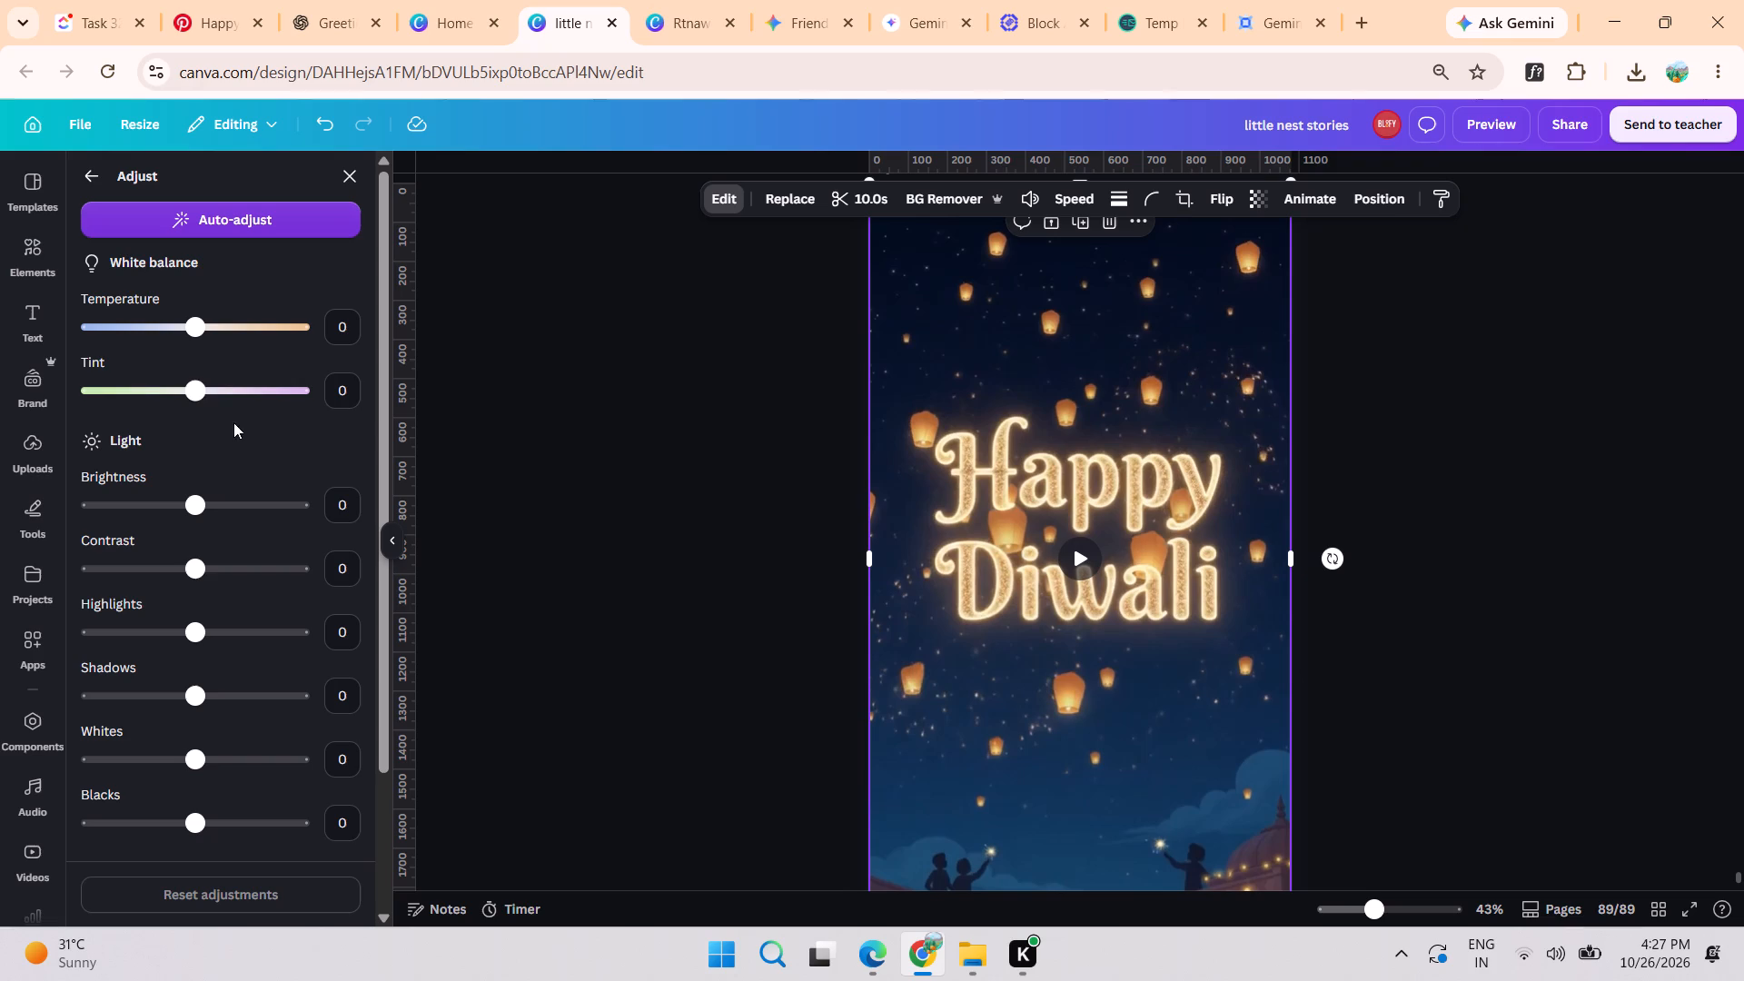
click(92, 183)
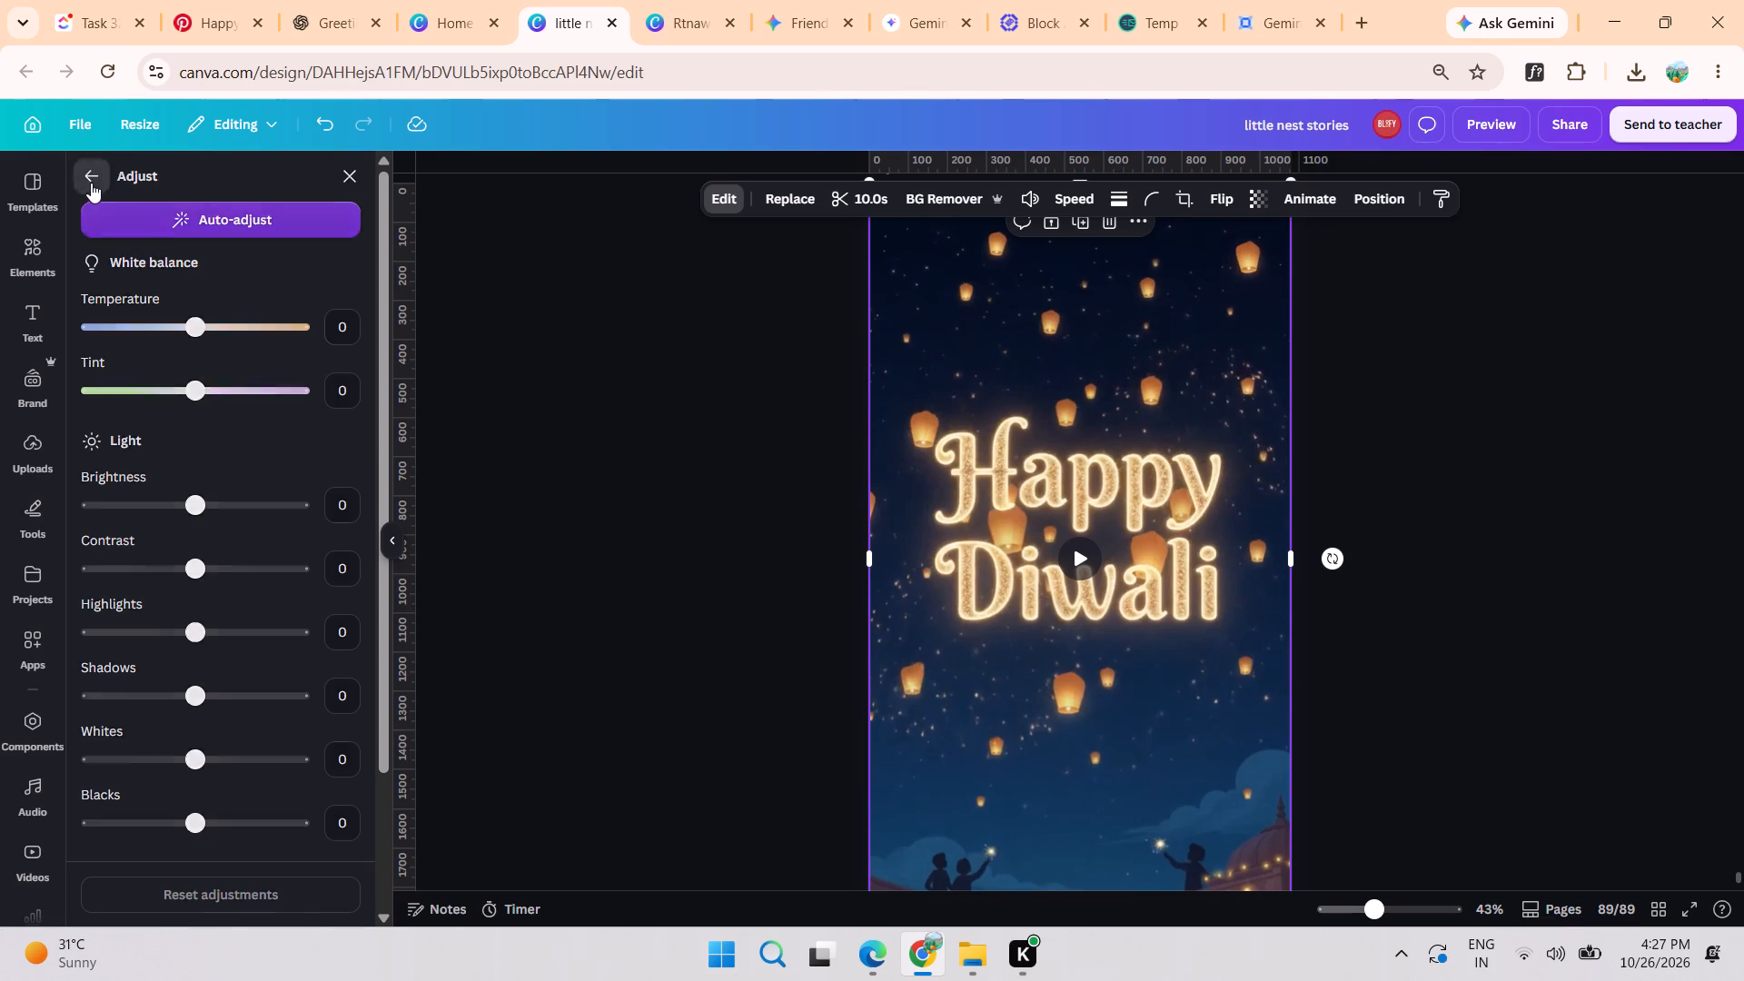
click(357, 359)
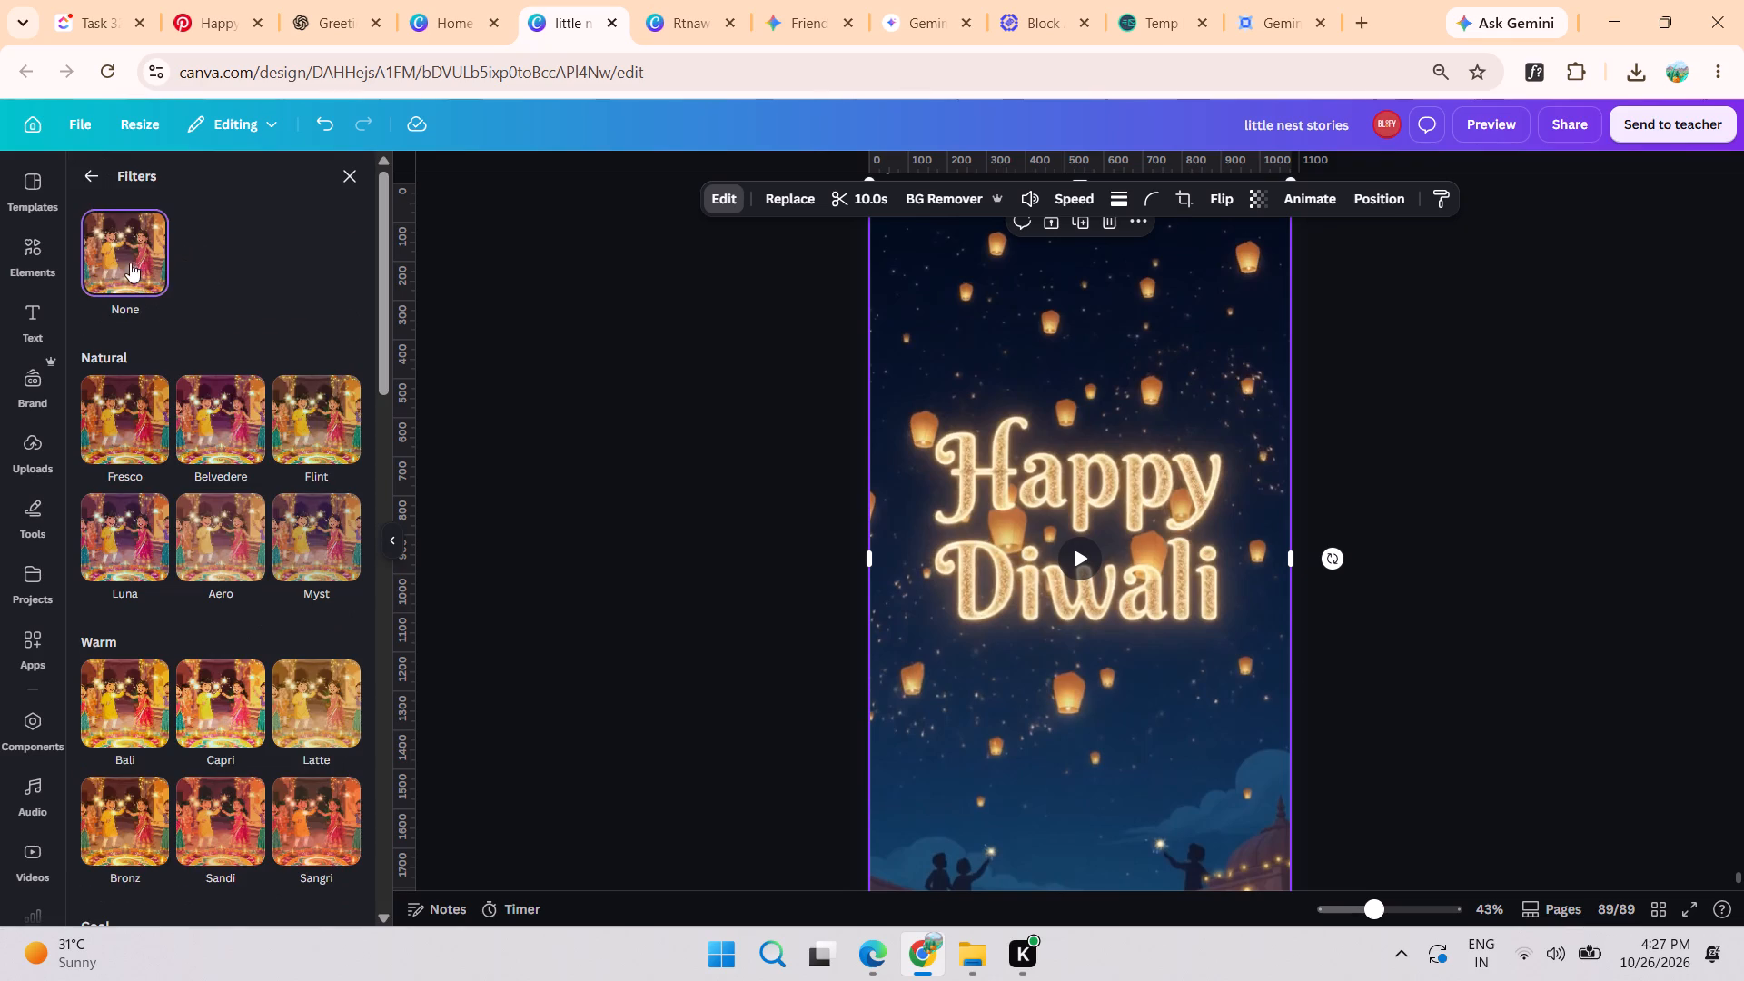
click(85, 189)
Adjust the page 89 video to vibrance 14, saturation 12 and contrast 13.
click(125, 302)
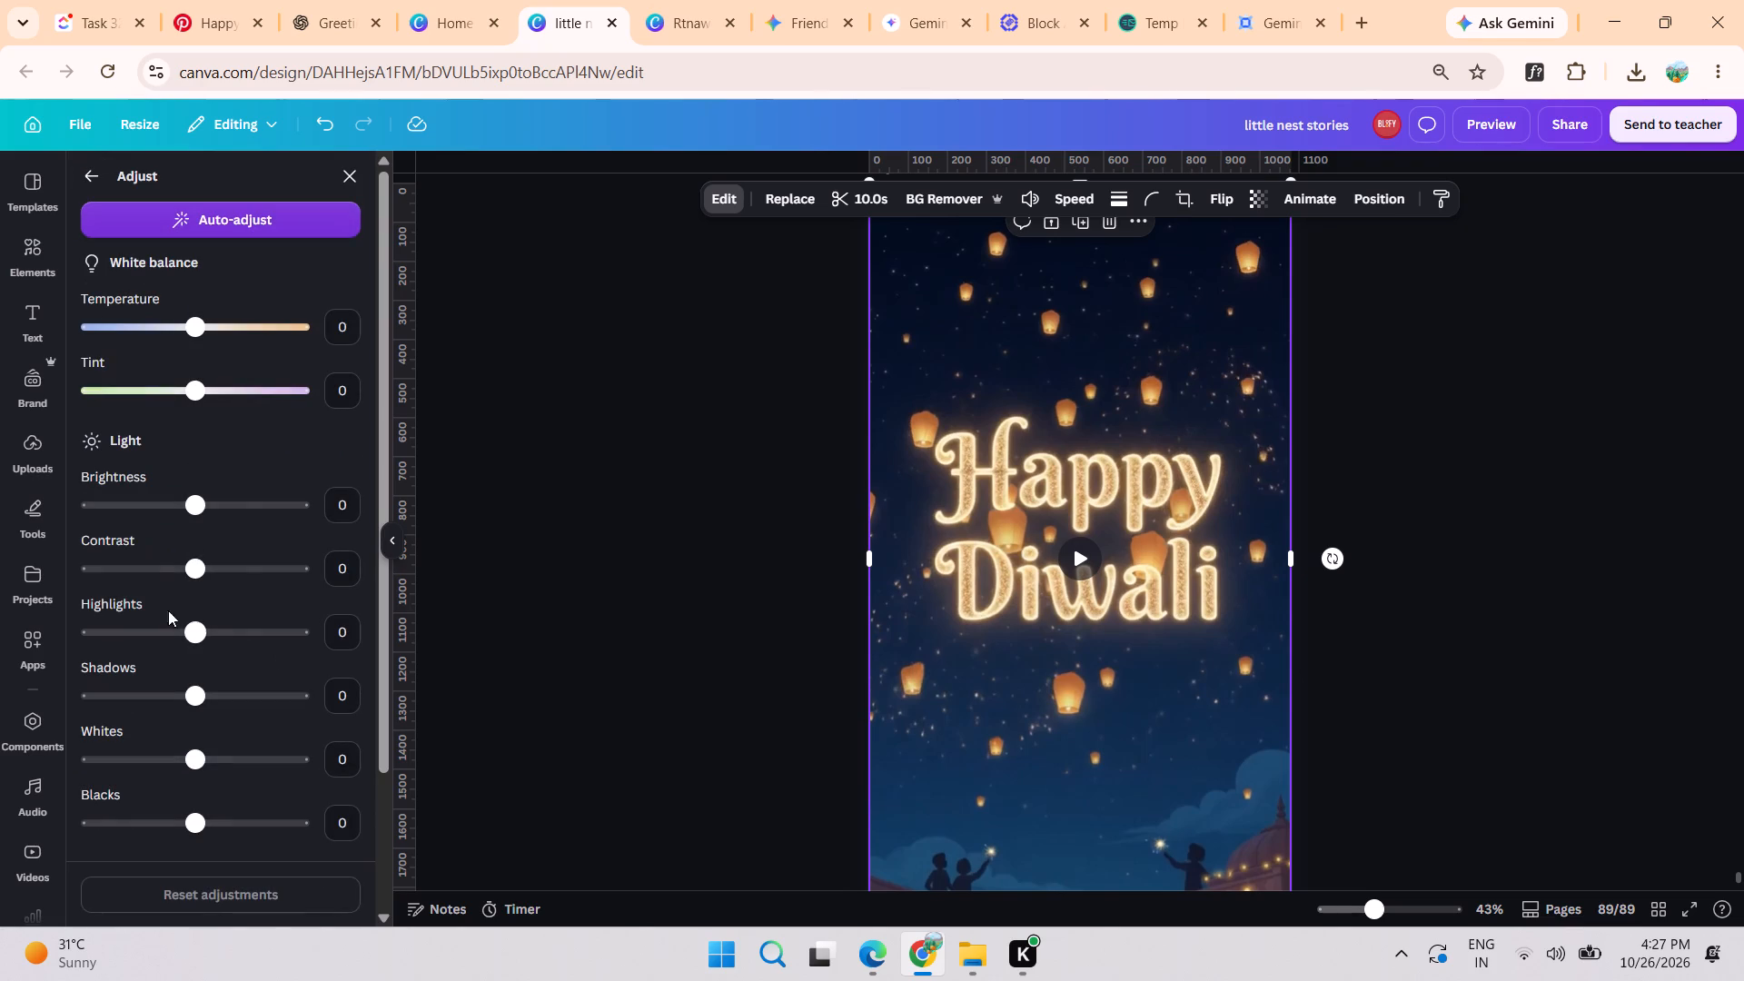
scroll(190, 619, down, 5)
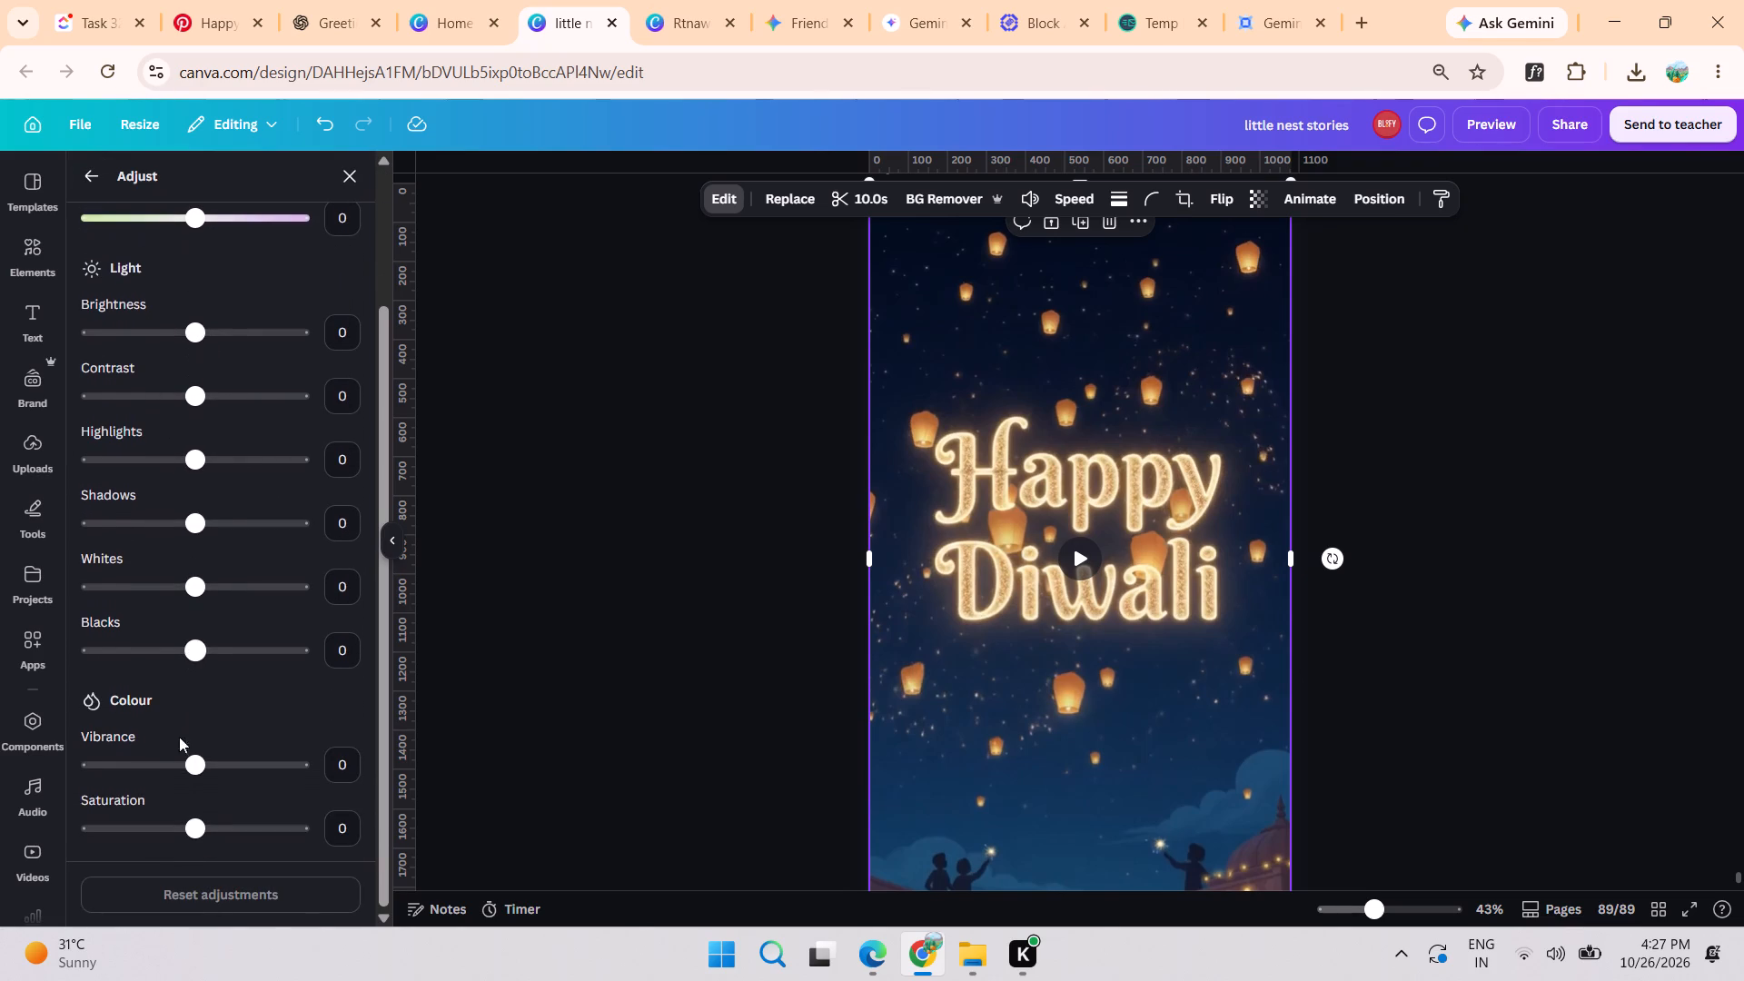
click(206, 775)
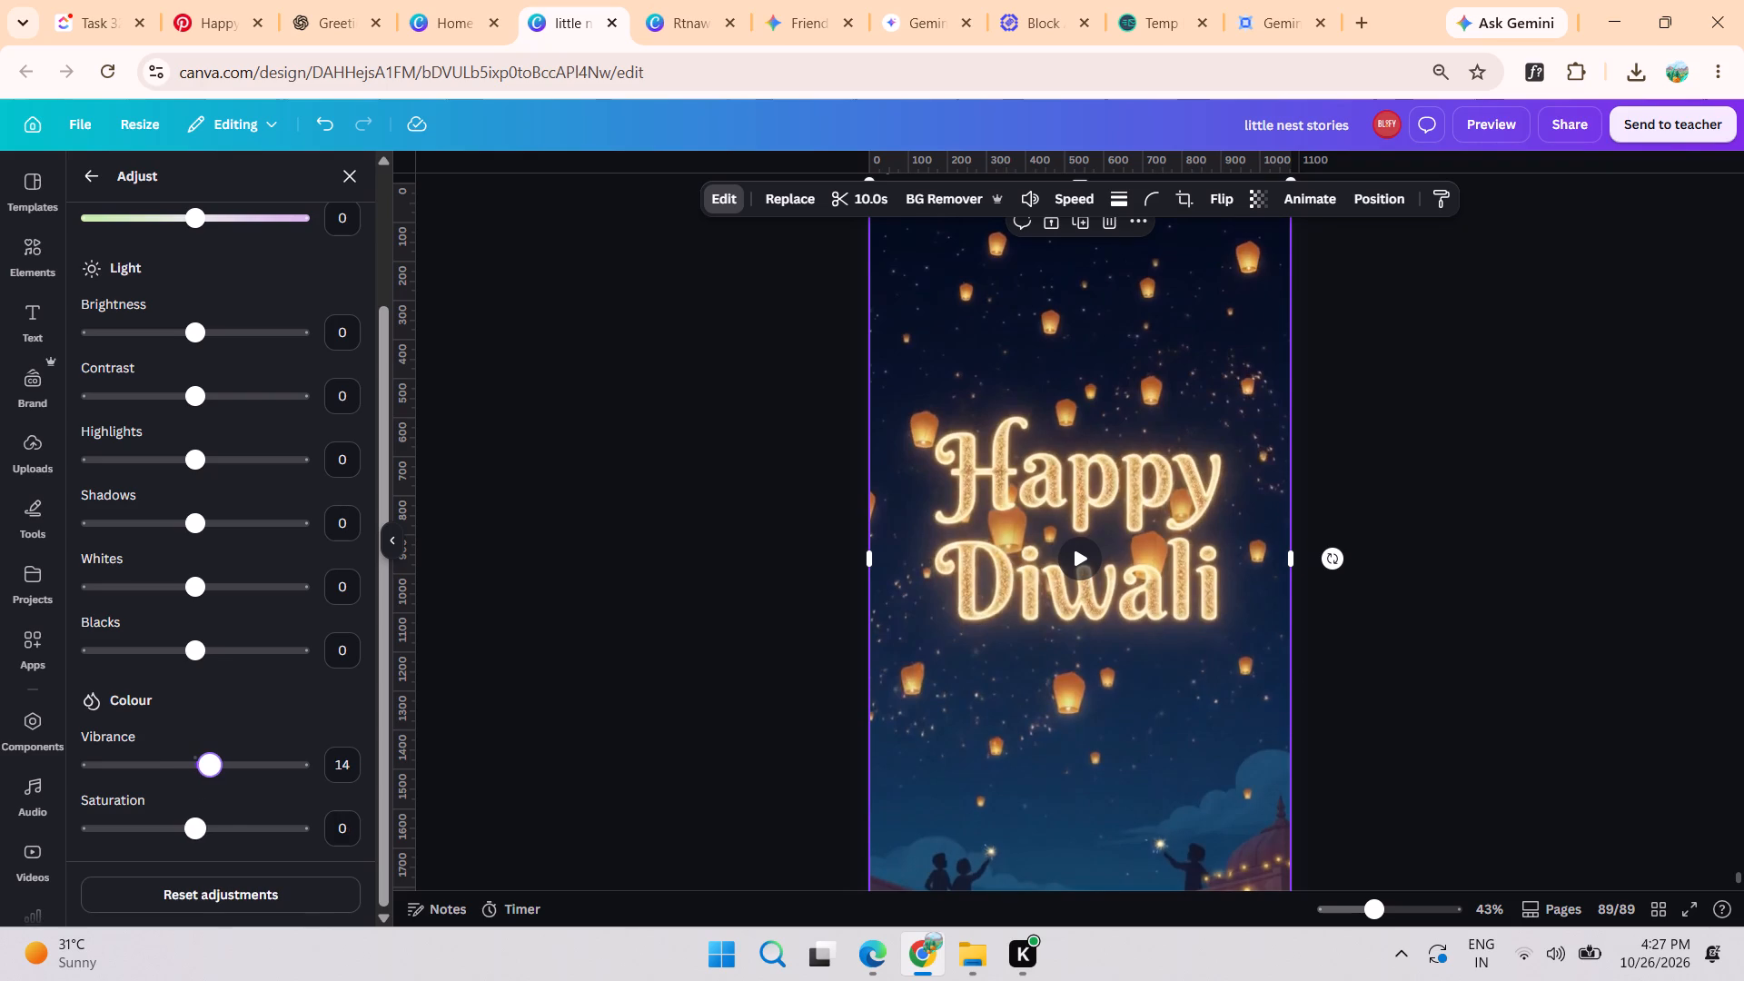
click(207, 835)
scroll(187, 558, up, 2)
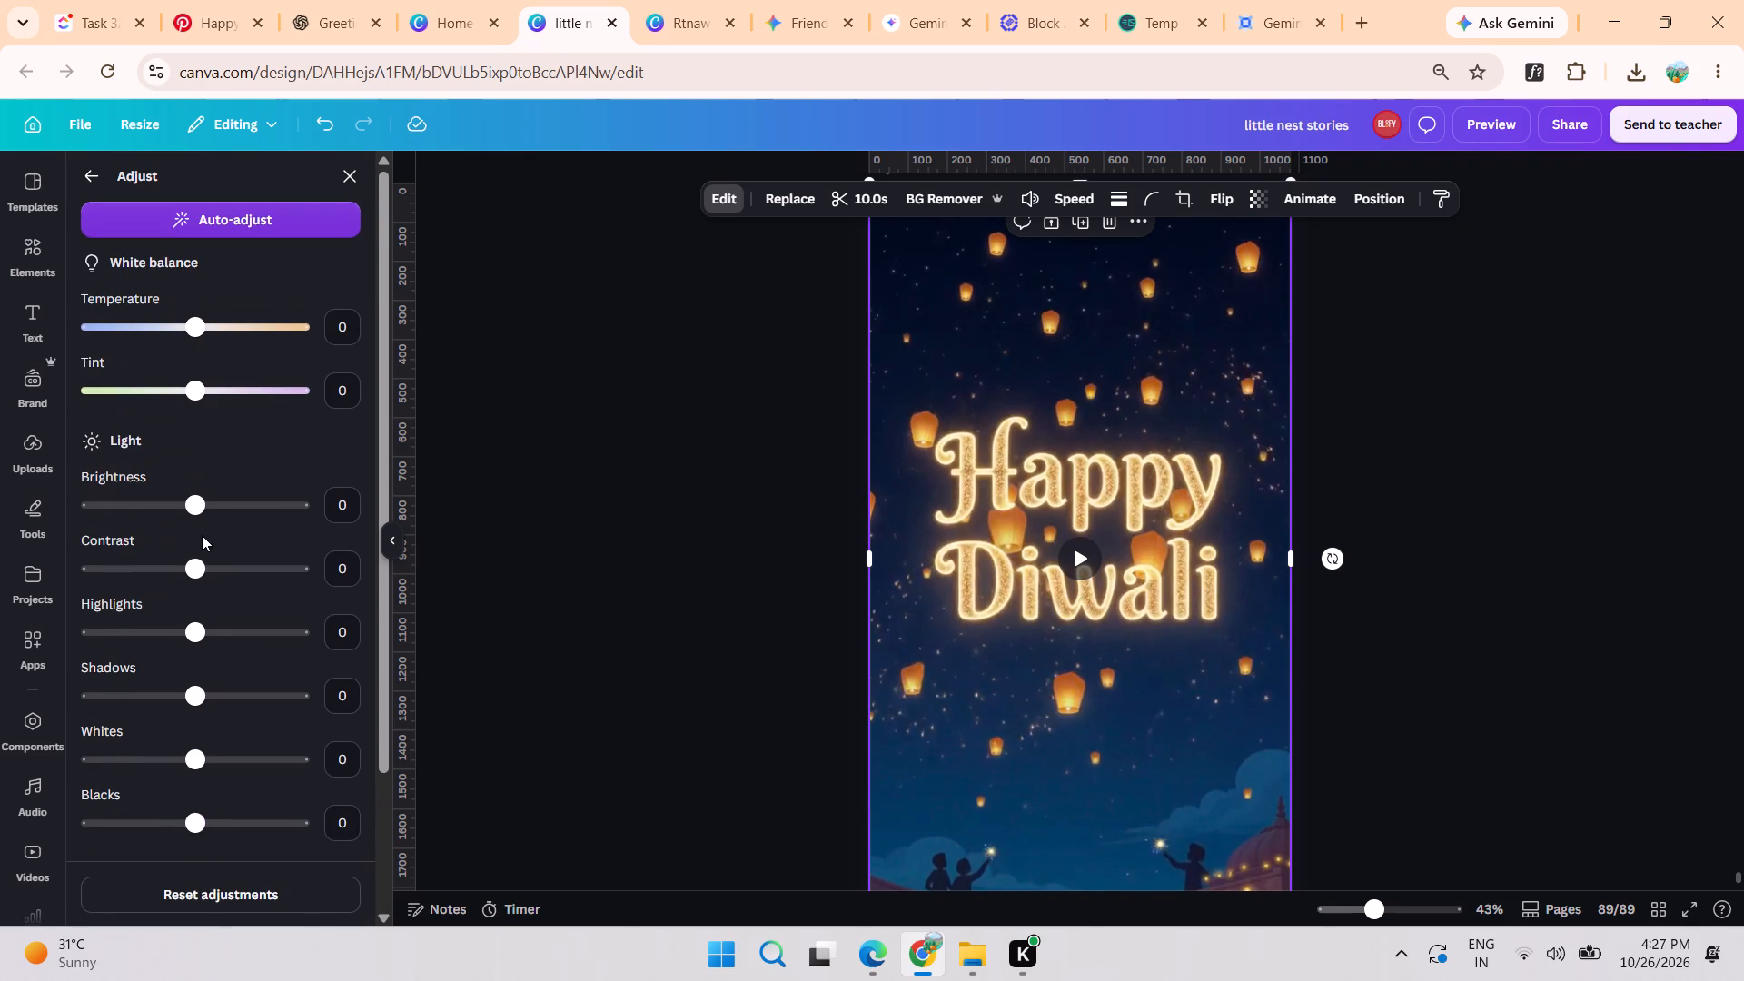
drag(201, 564, 209, 568)
scroll(215, 681, up, 2)
scroll(190, 571, down, 8)
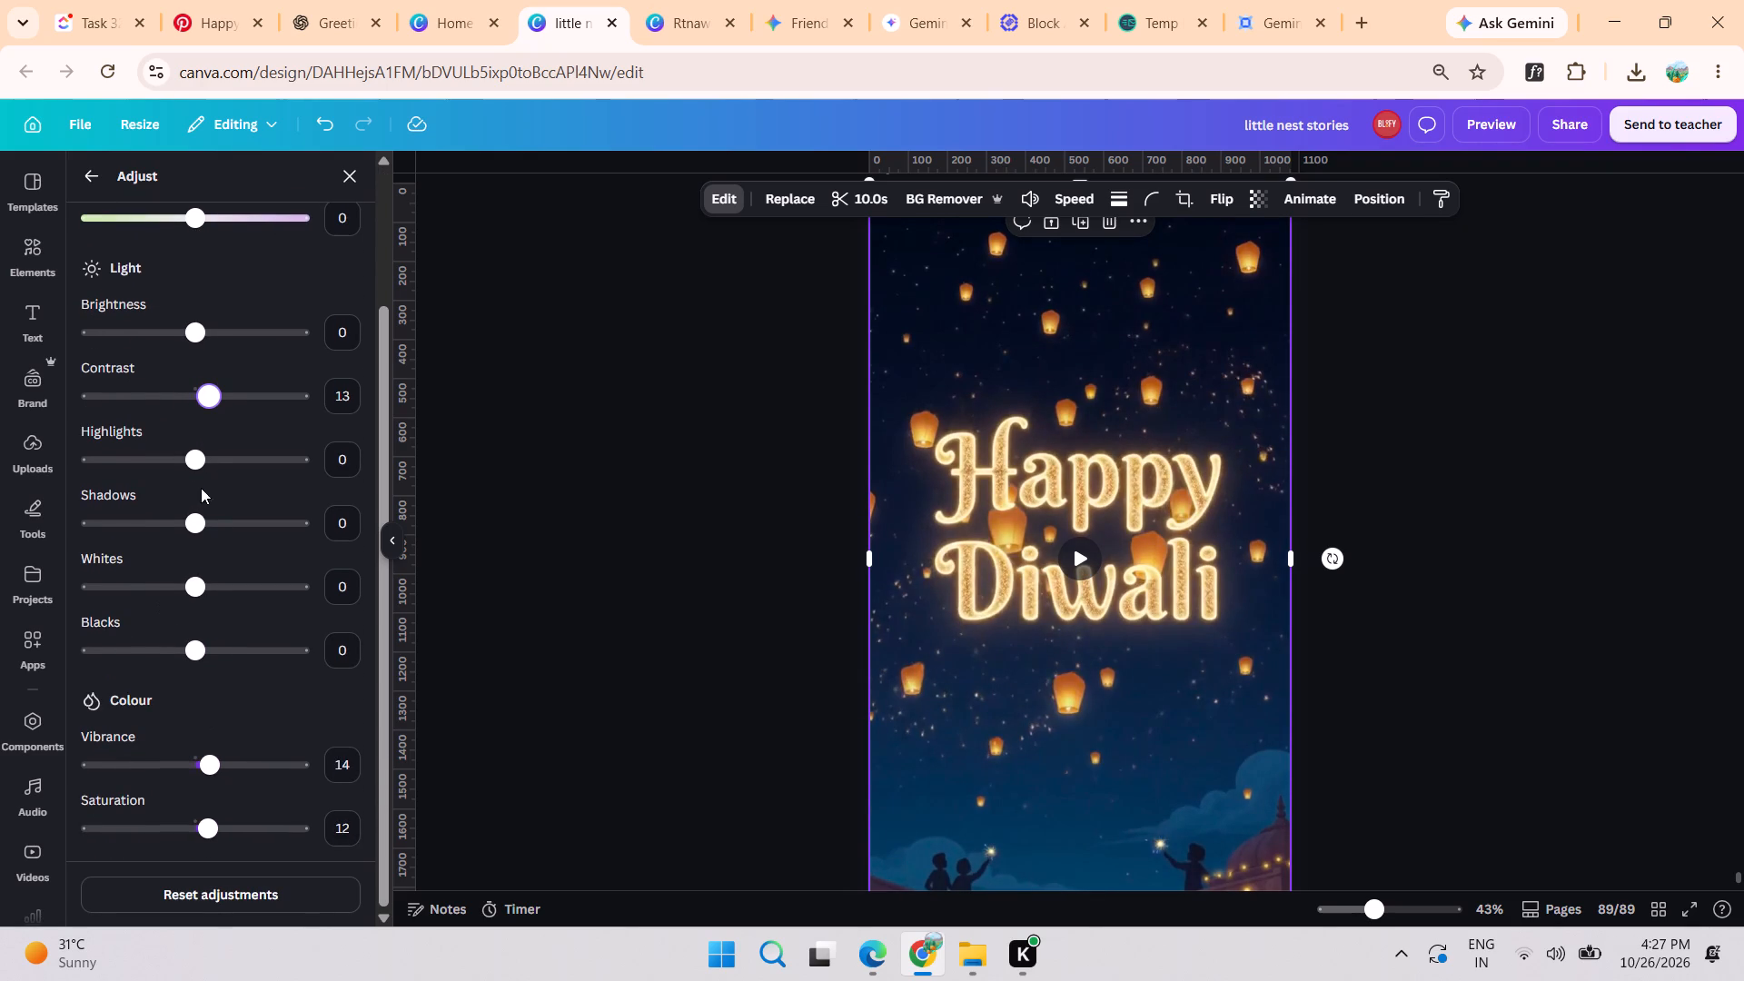
scroll(179, 525, up, 3)
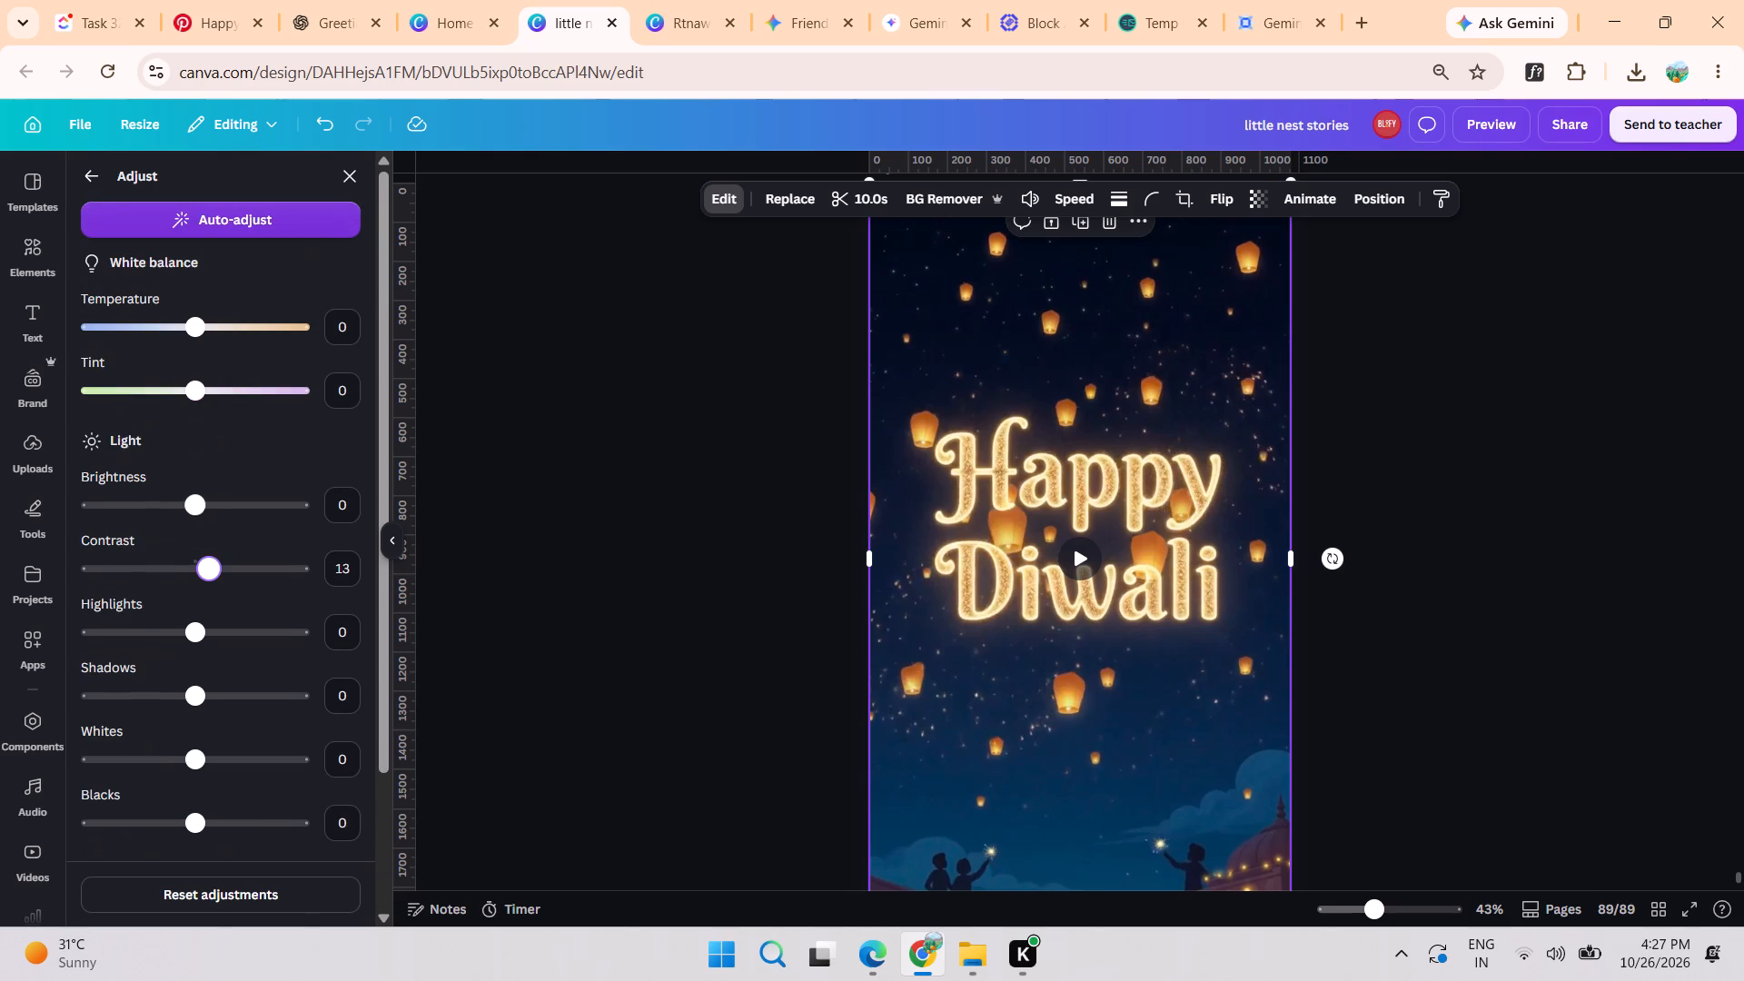
scroll(193, 462, down, 4)
scroll(198, 543, up, 1)
scroll(210, 554, down, 8)
scroll(227, 629, up, 10)
scroll(230, 457, down, 11)
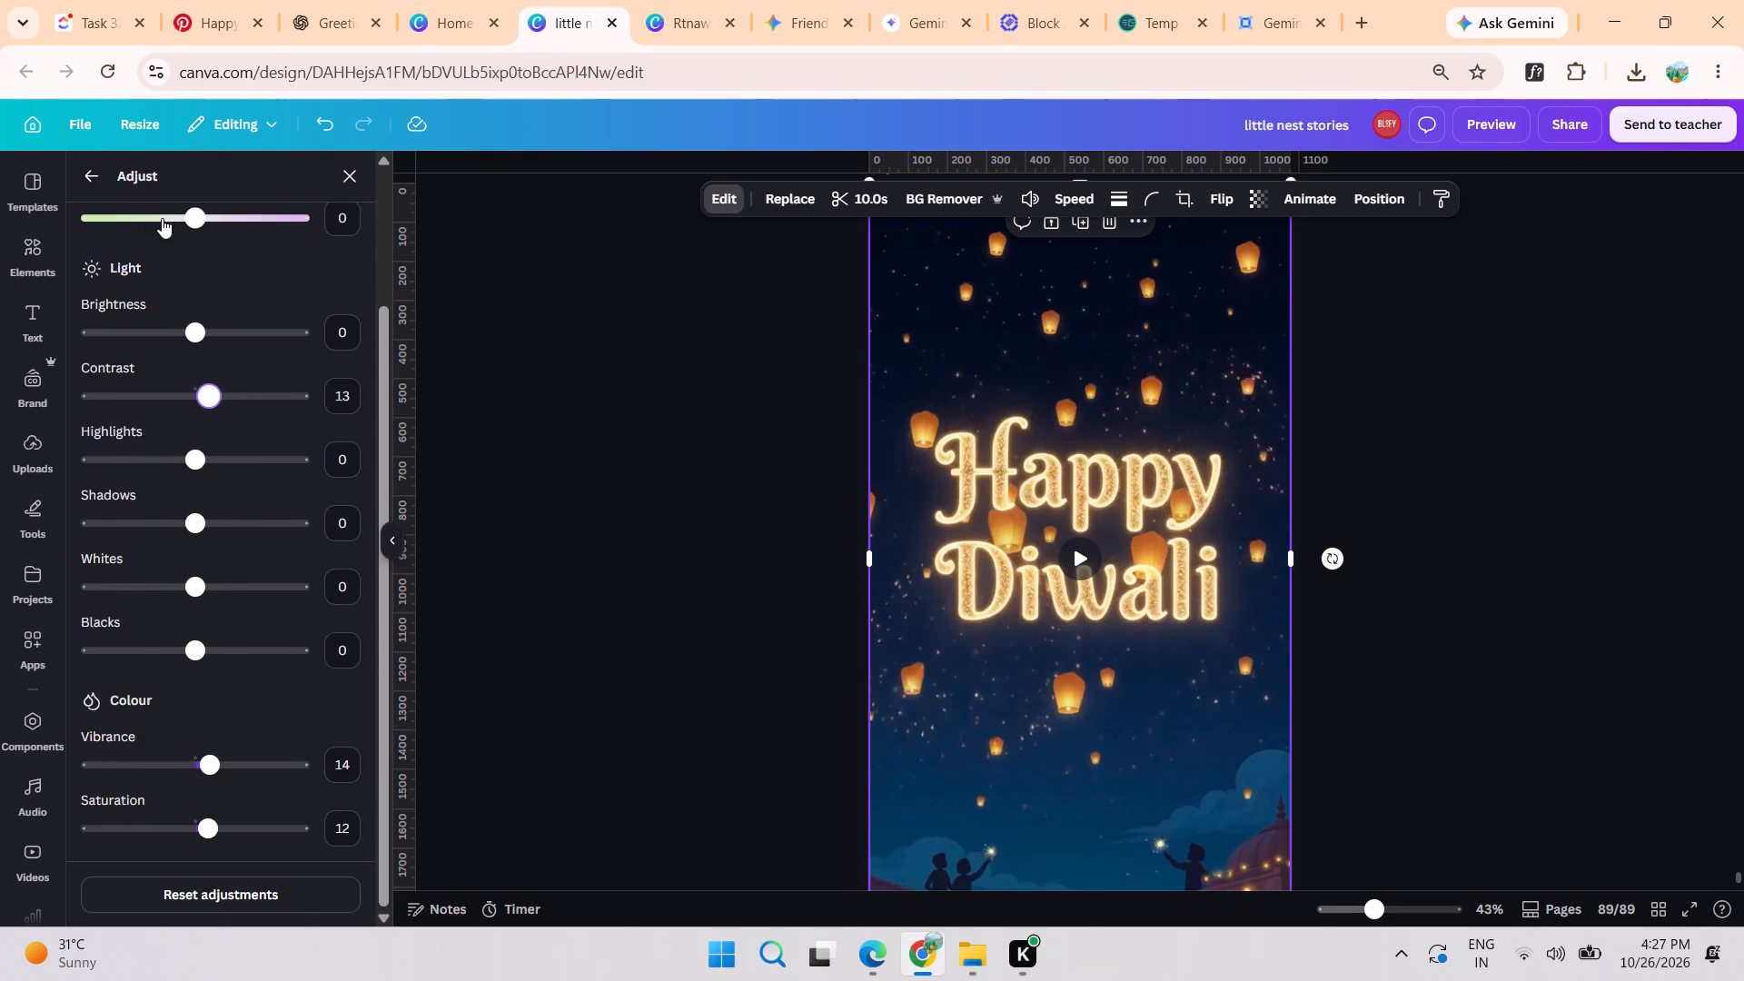
click(90, 165)
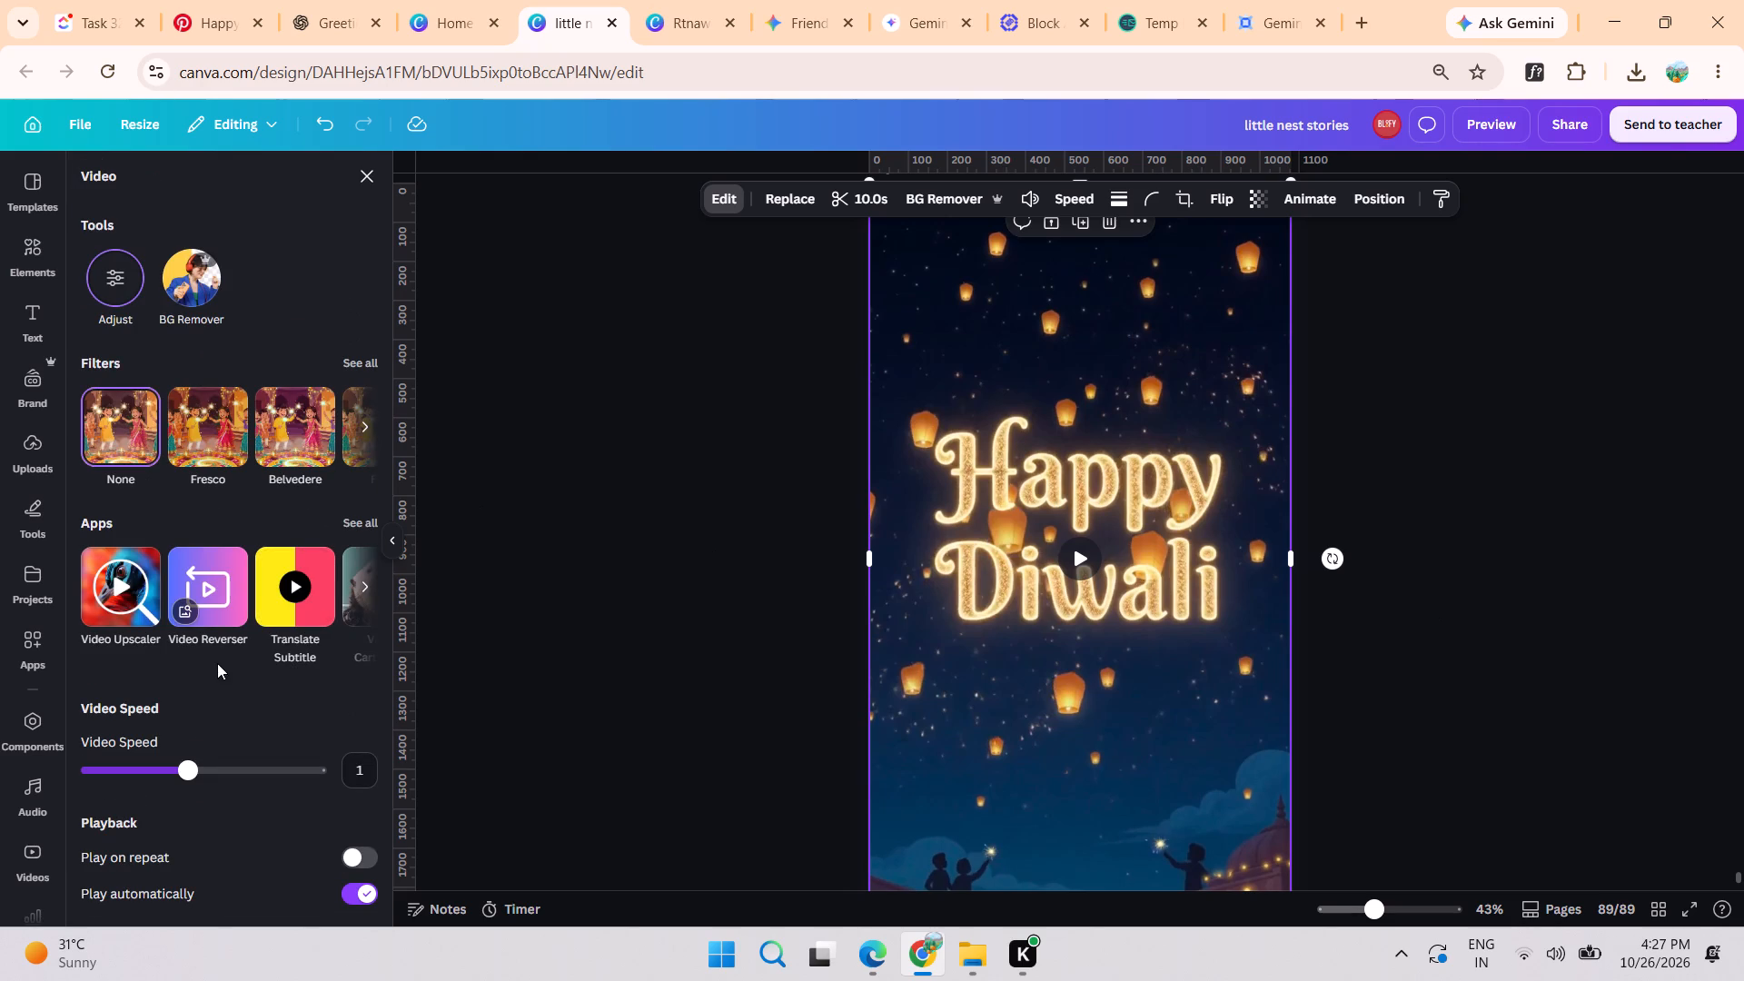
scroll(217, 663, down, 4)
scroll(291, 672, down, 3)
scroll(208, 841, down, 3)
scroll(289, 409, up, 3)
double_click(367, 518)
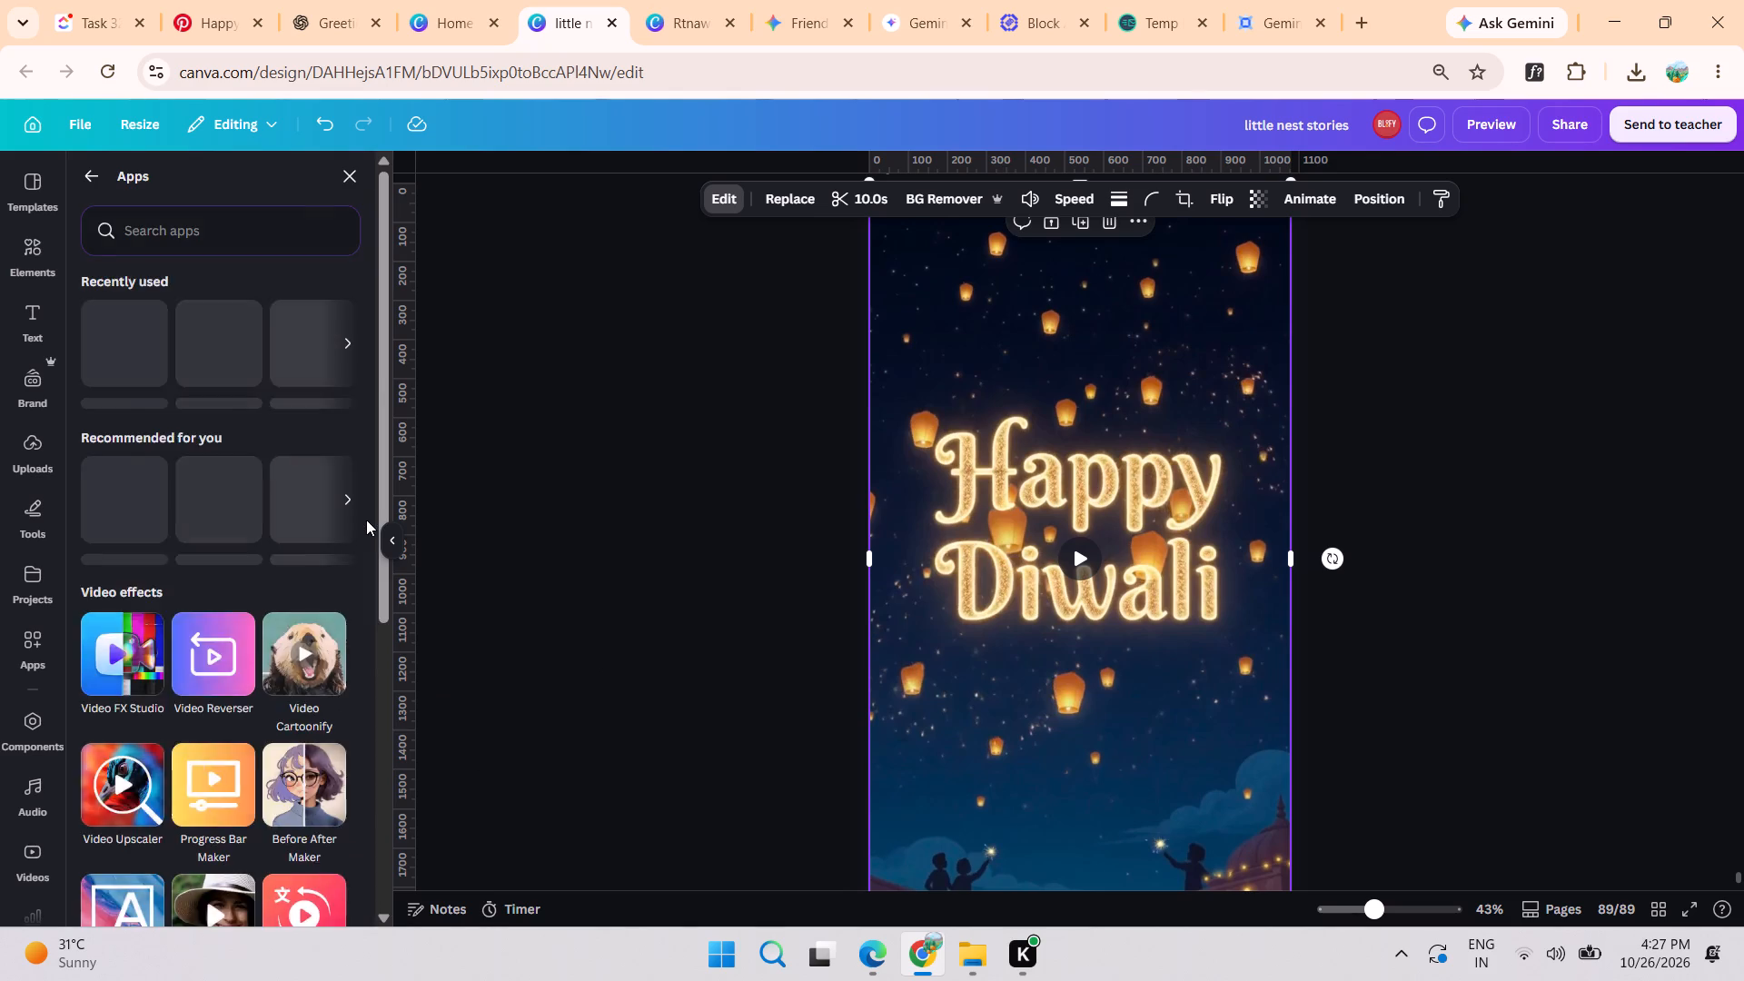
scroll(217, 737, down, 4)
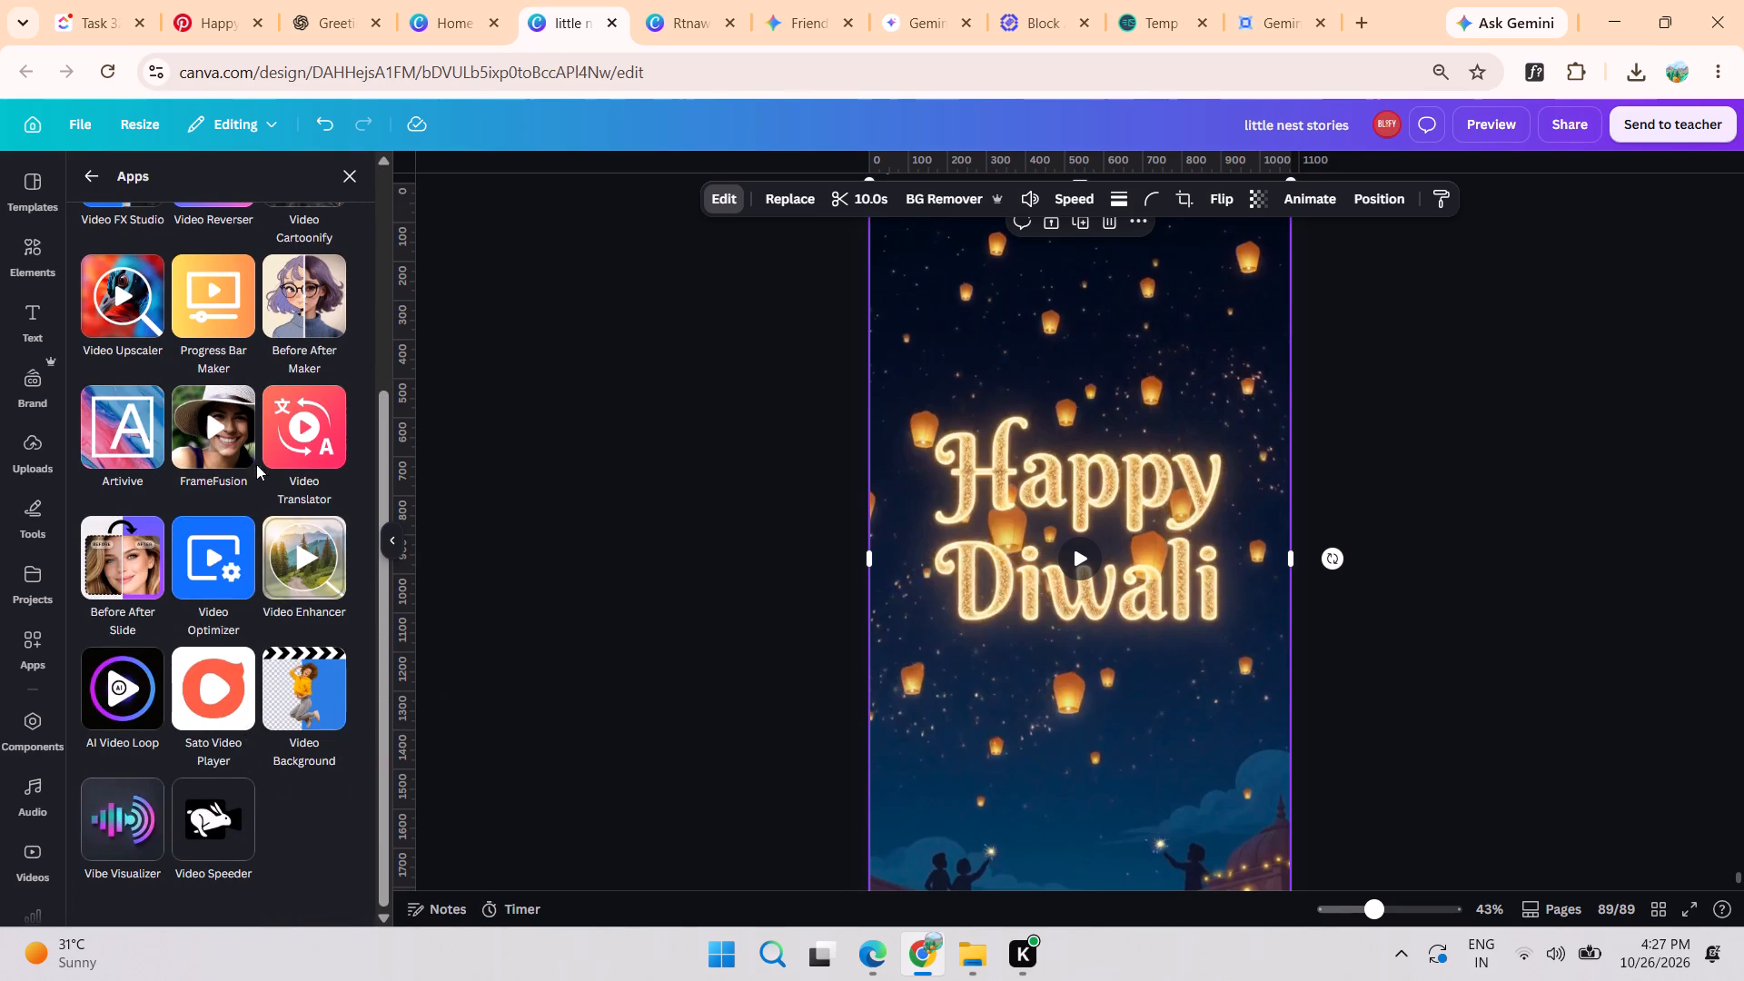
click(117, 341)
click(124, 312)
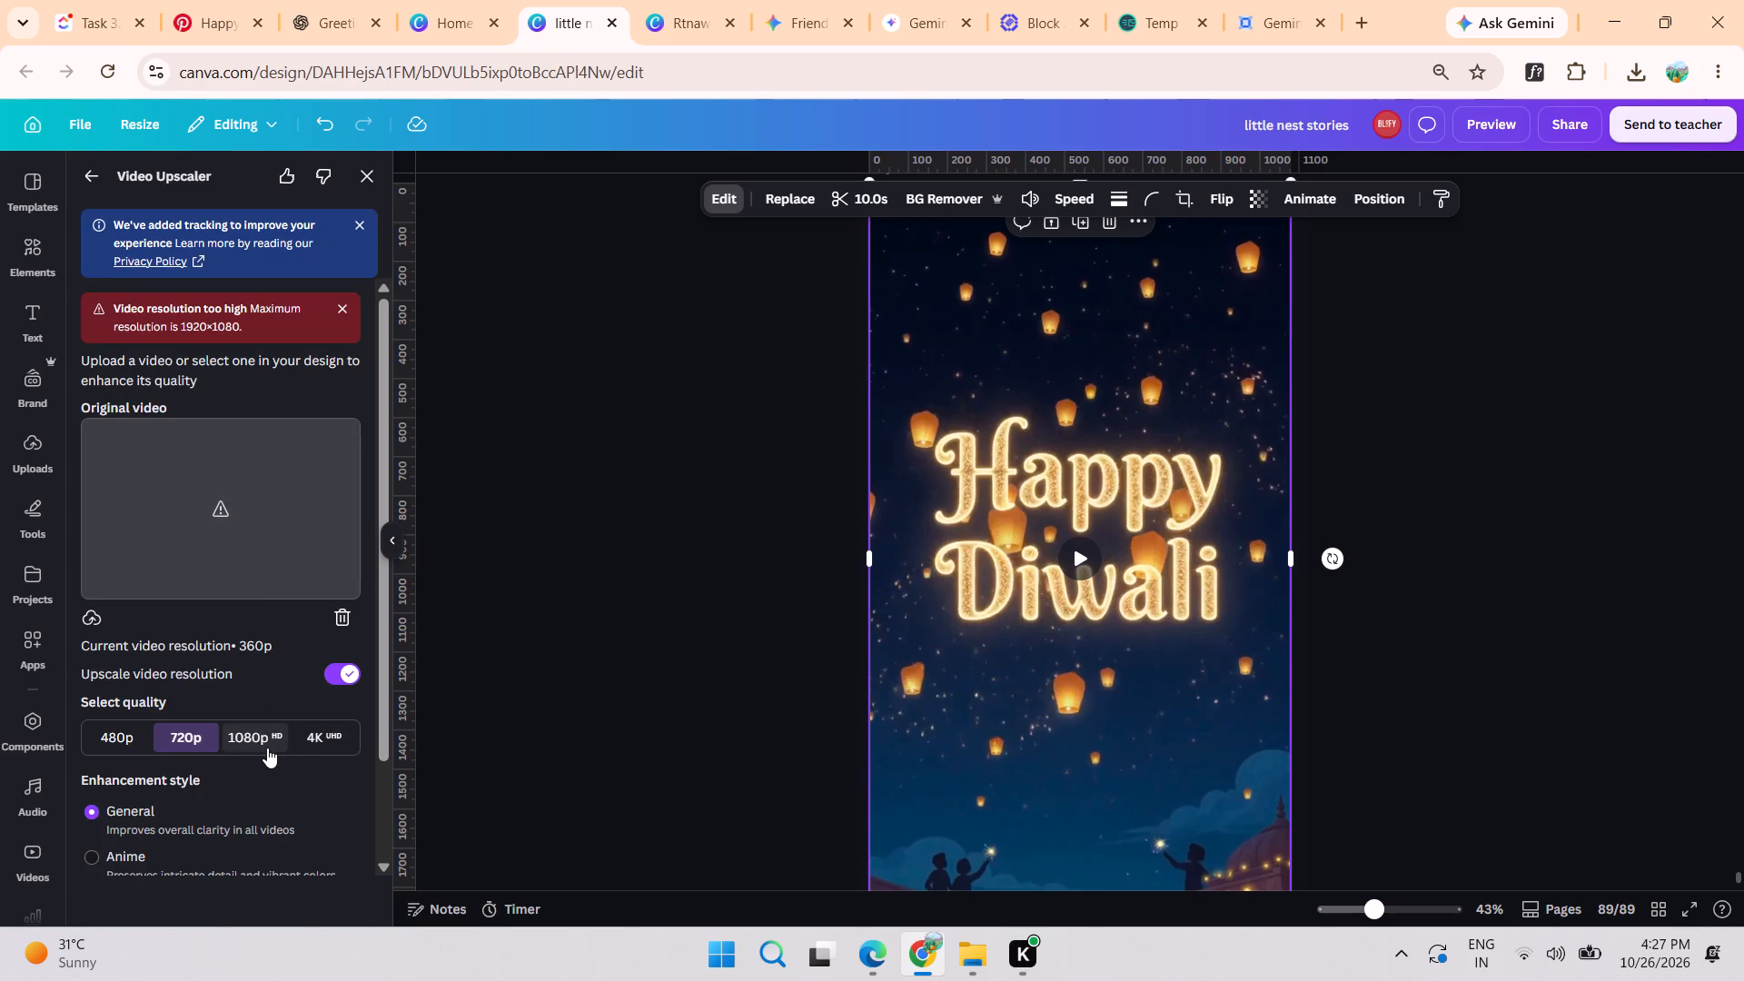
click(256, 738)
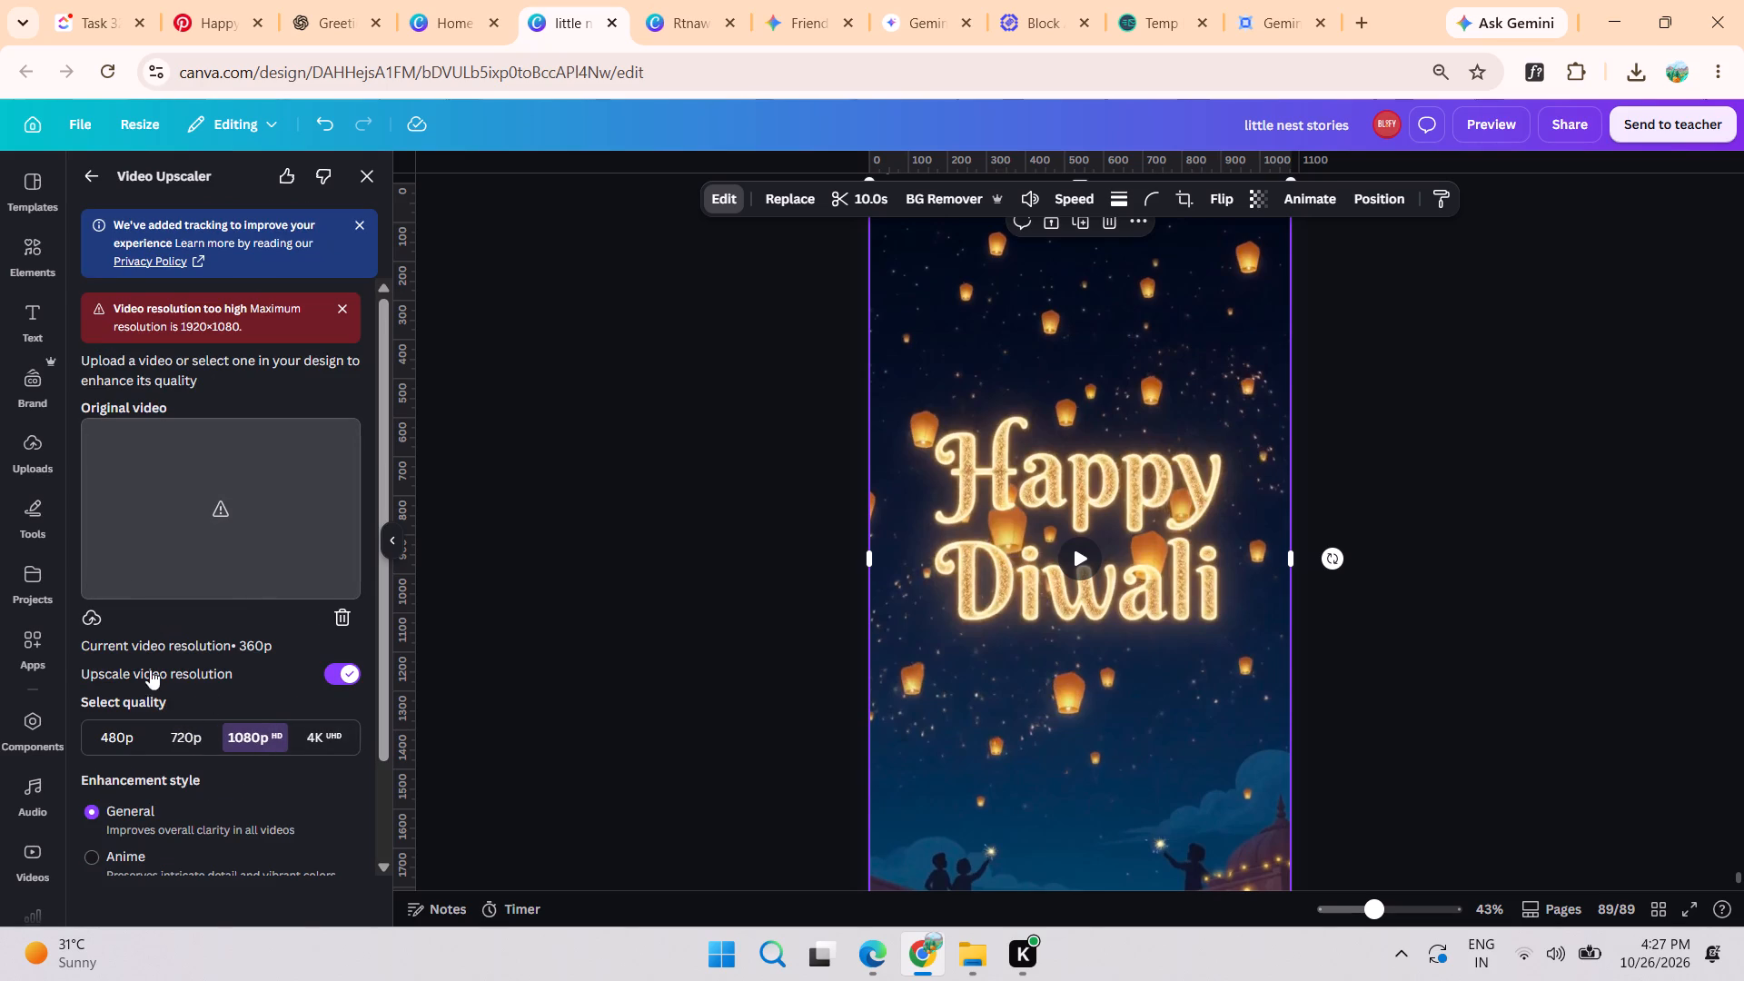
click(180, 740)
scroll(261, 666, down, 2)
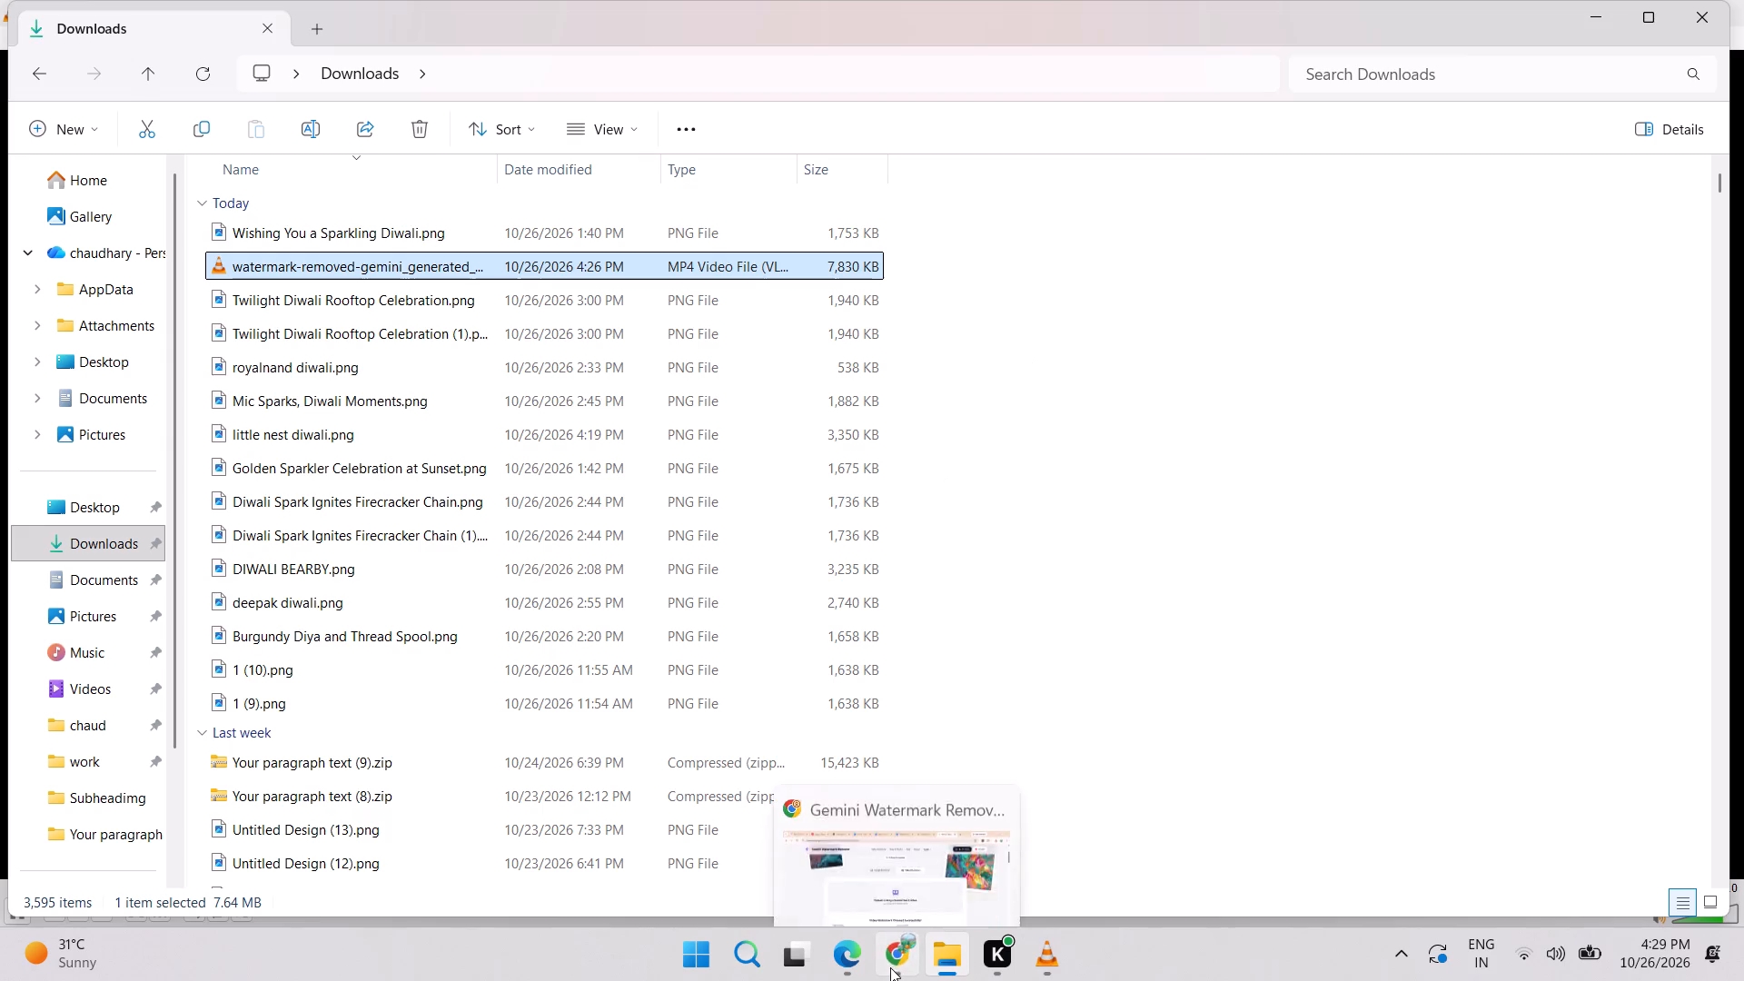
click(691, 0)
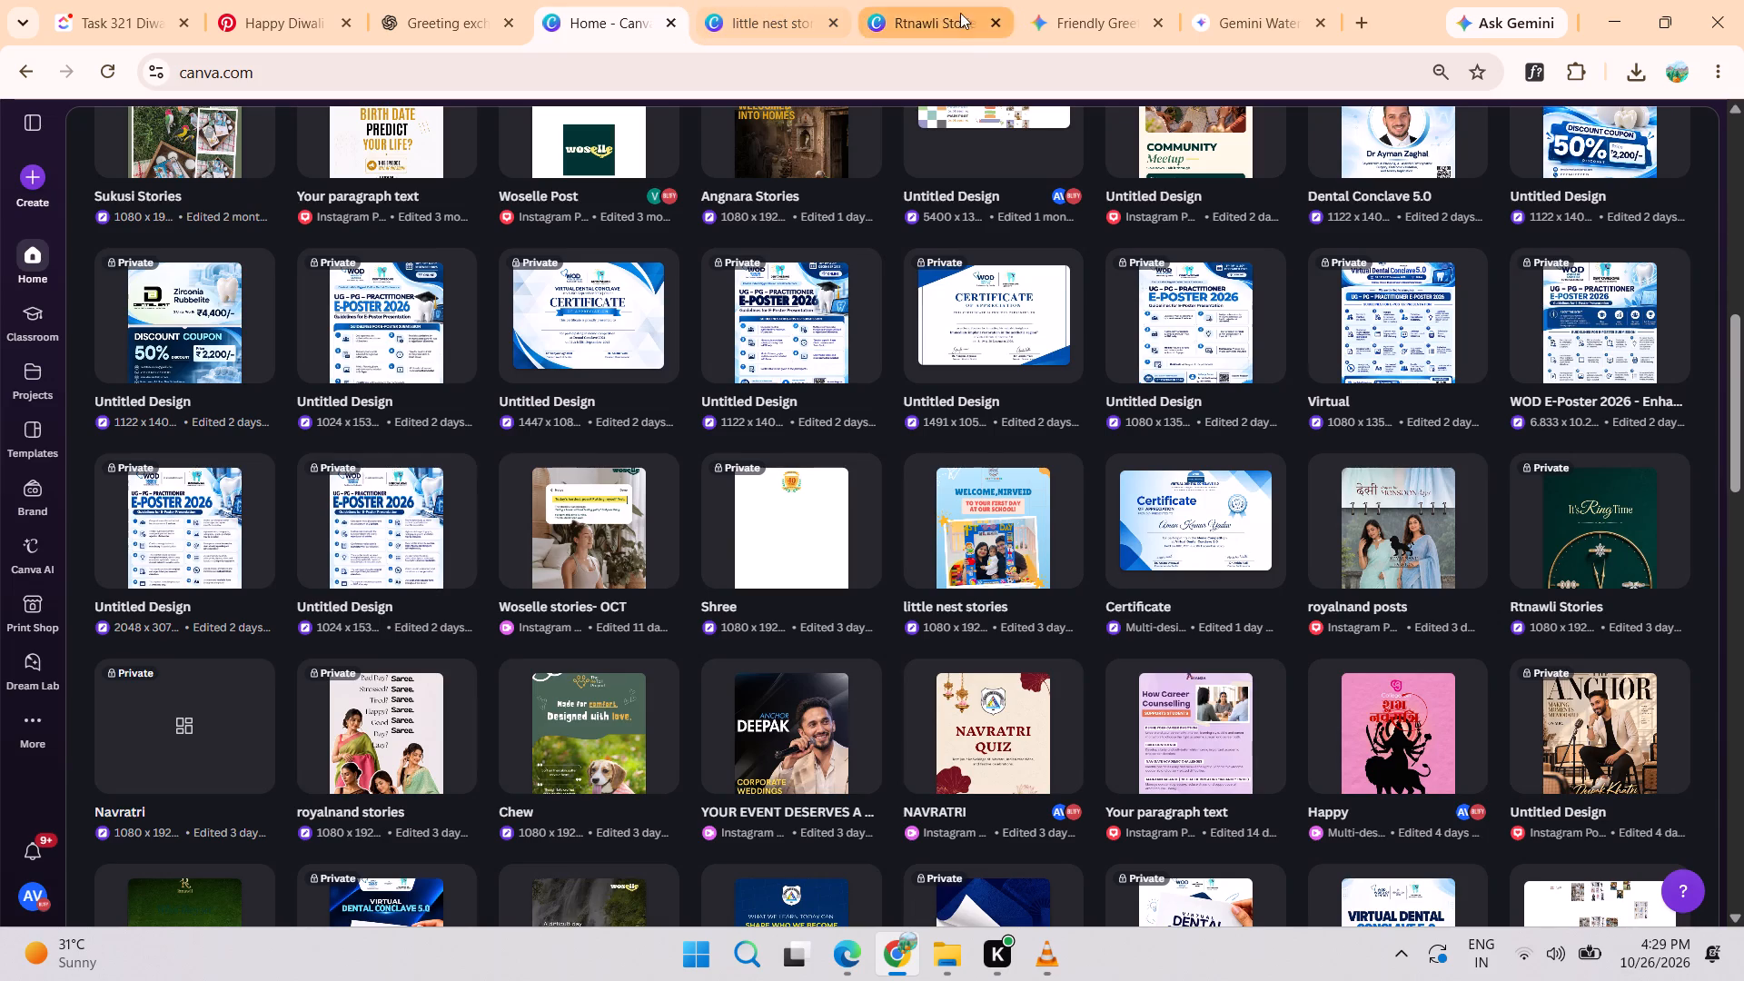
click(933, 0)
click(740, 0)
scroll(1419, 550, down, 3)
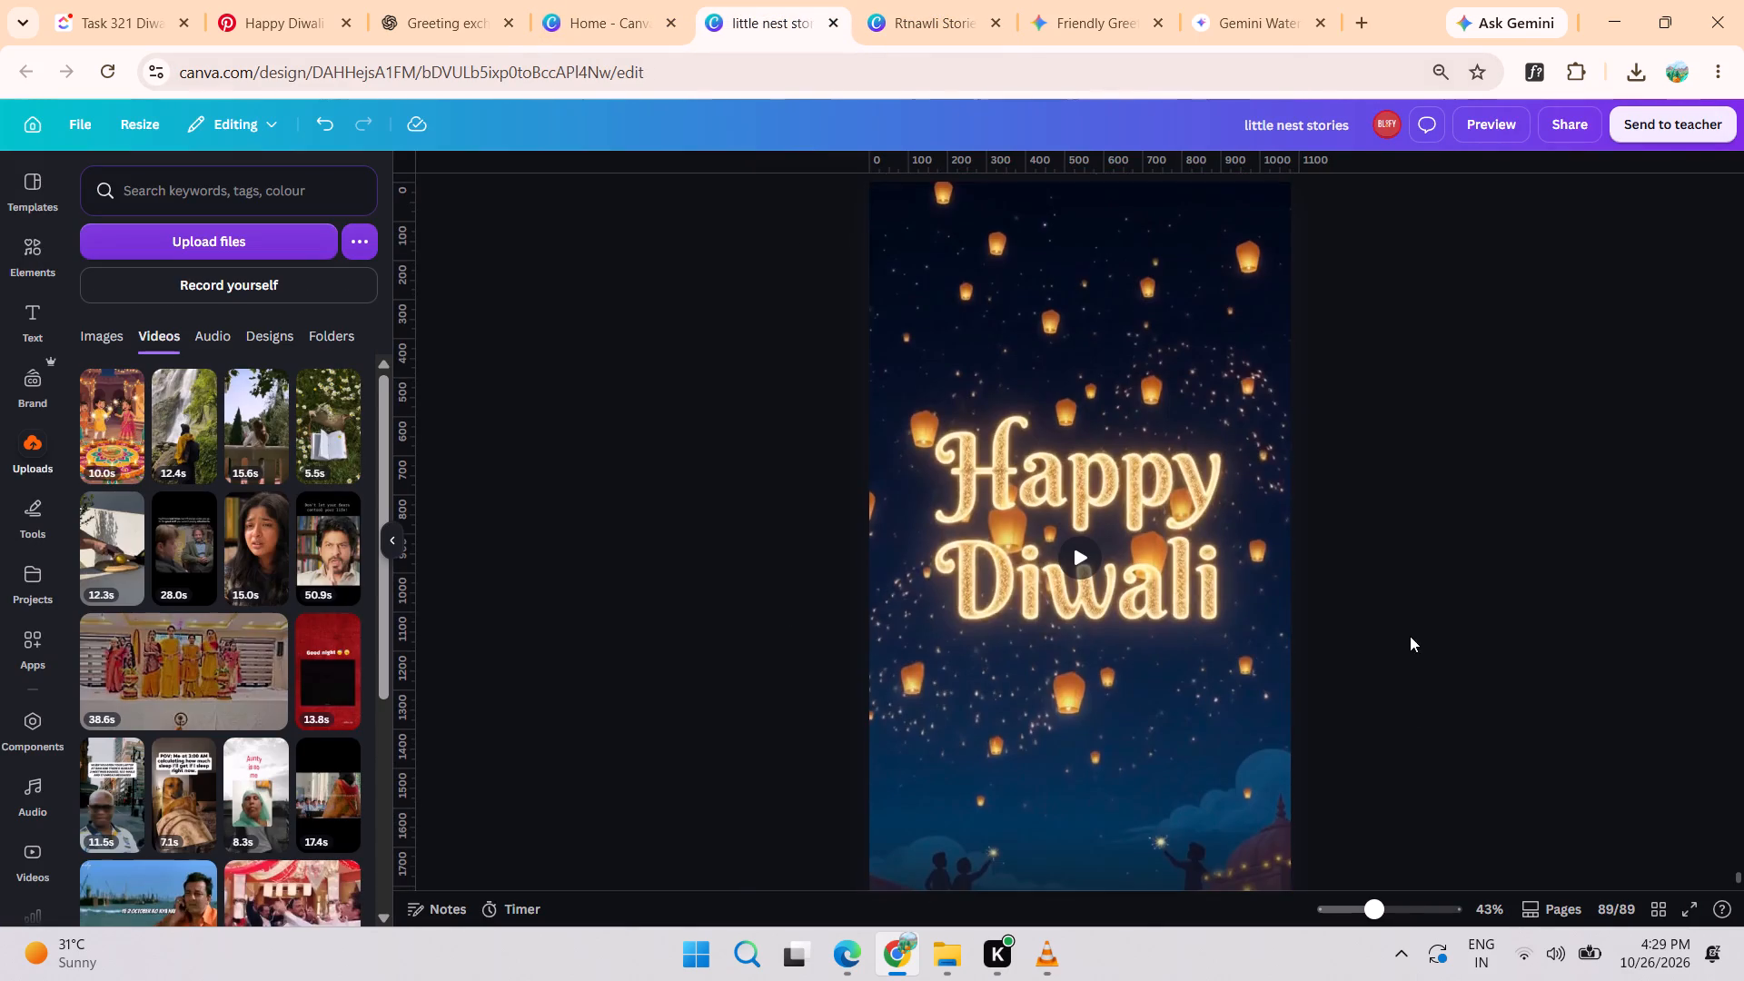
scroll(1424, 705, up, 8)
scroll(1407, 641, down, 3)
scroll(1404, 695, up, 3)
scroll(1402, 682, down, 1)
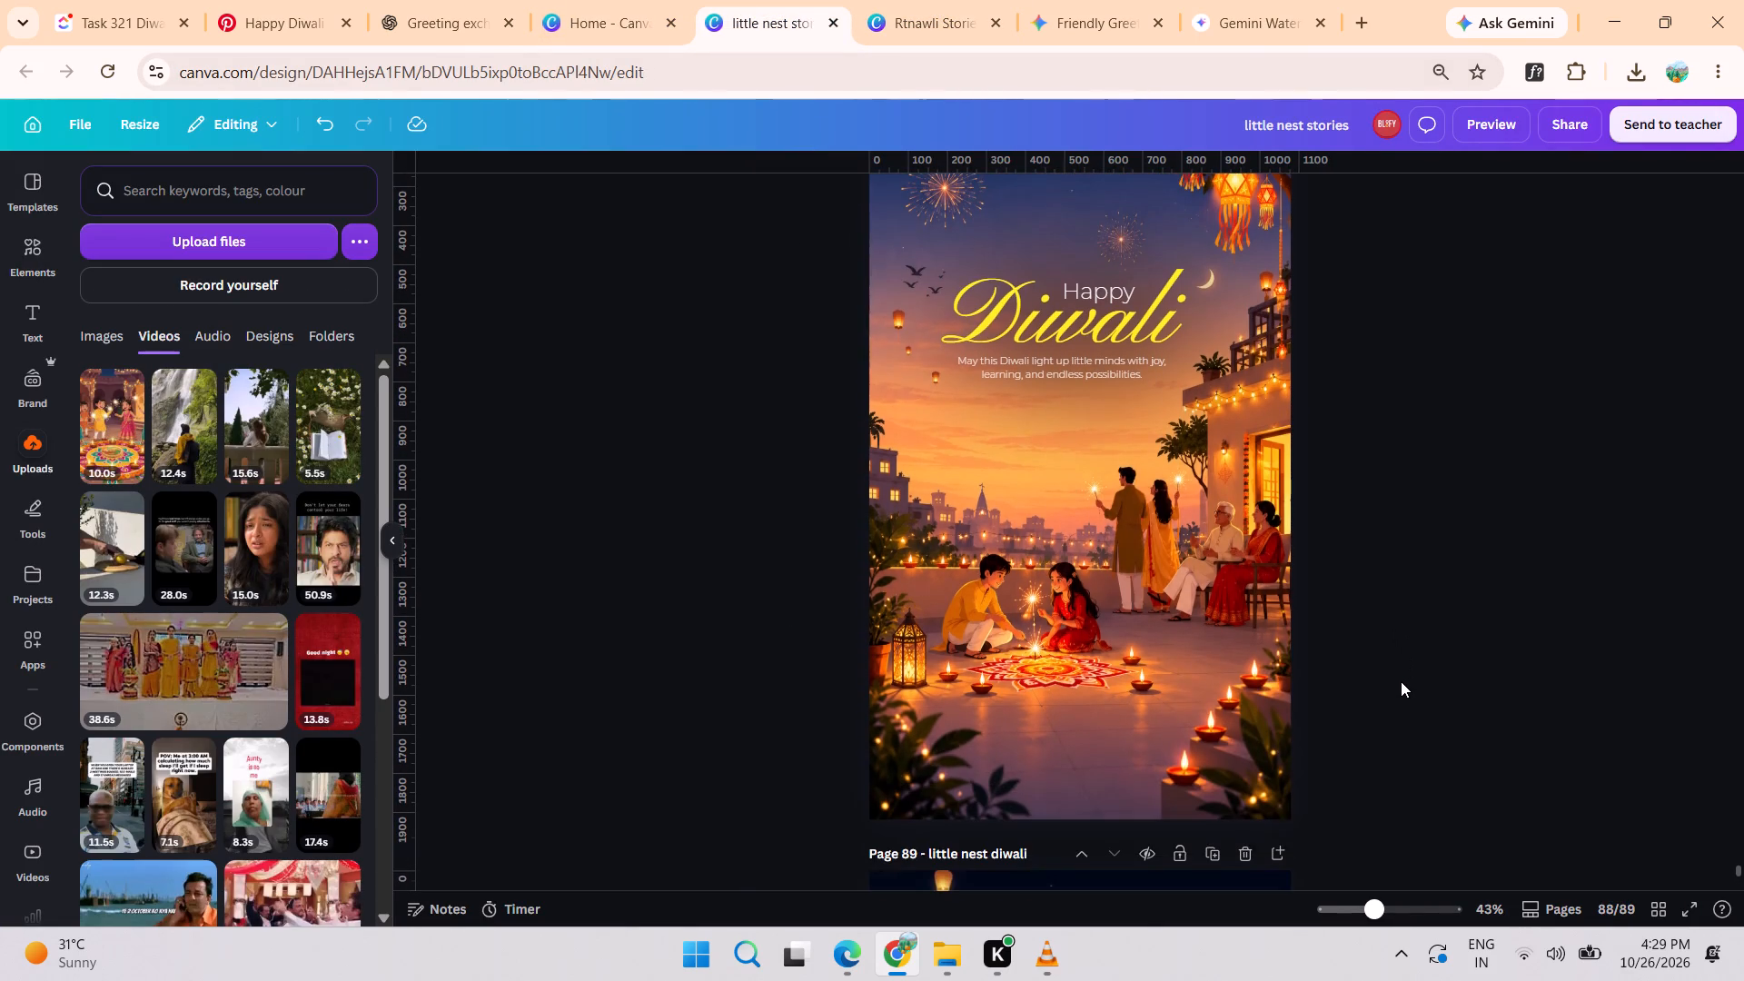
scroll(1393, 681, down, 2)
scroll(1322, 649, down, 4)
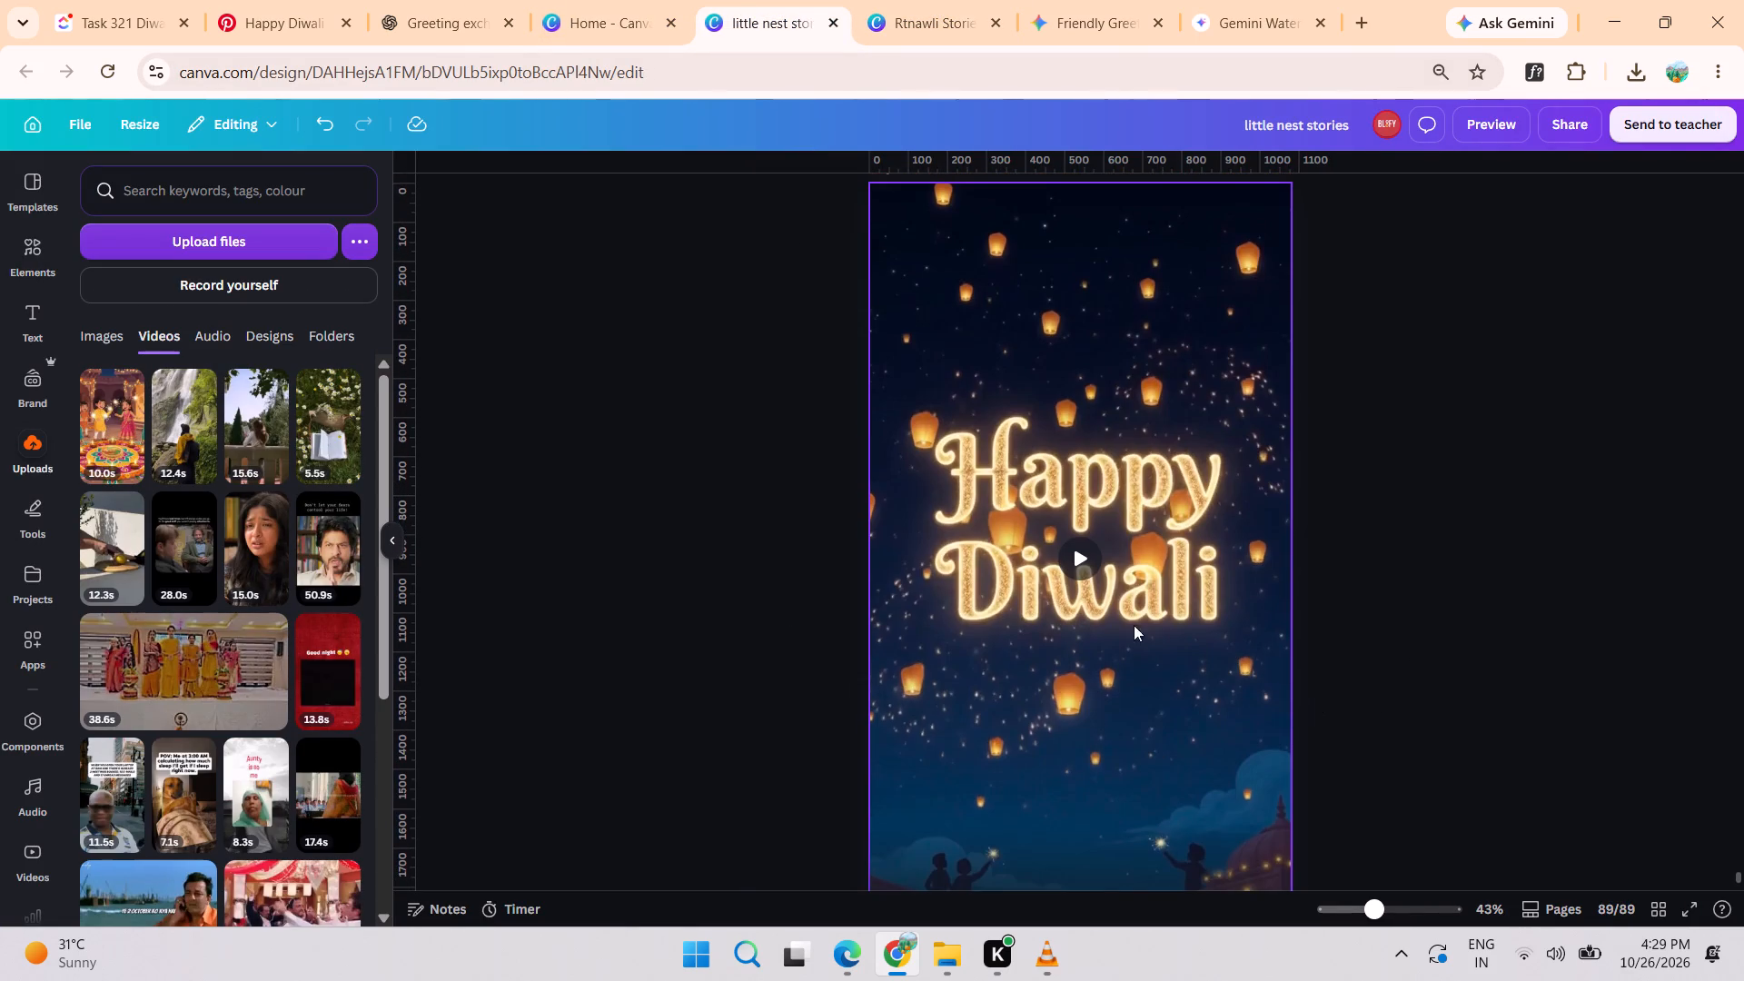
Move the 10.0-second Diwali rangoli video from the uploaded videos to Trash.
click(1104, 492)
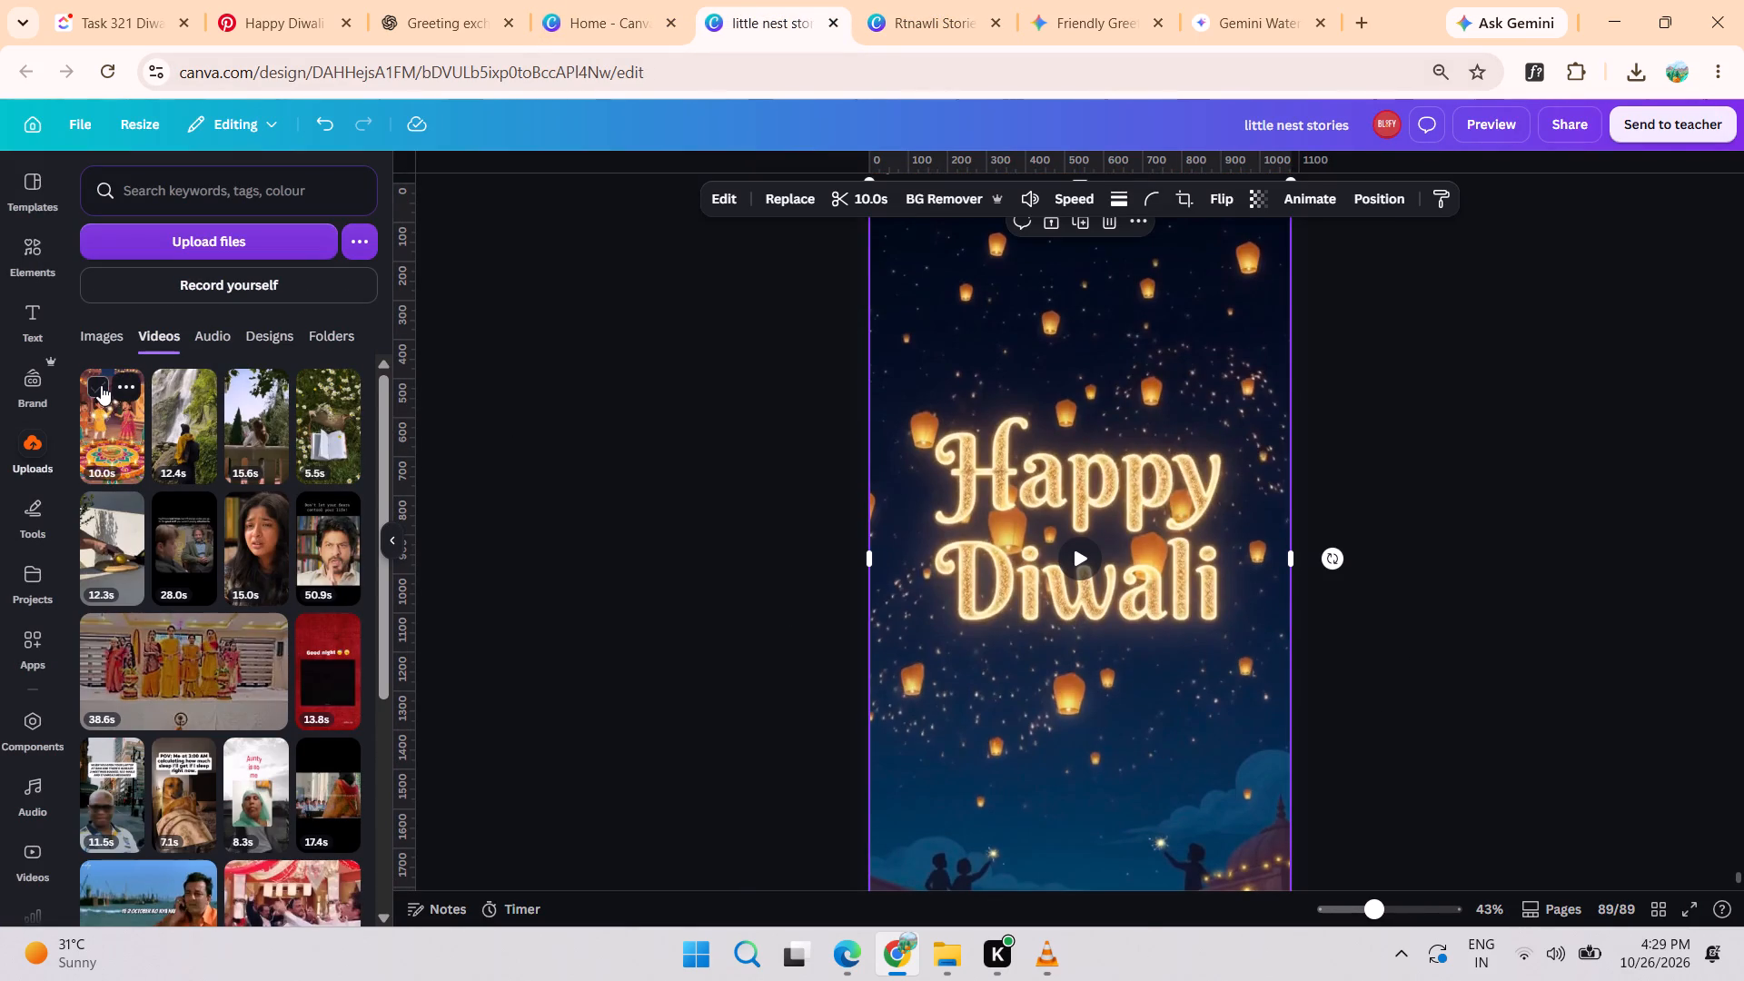
click(101, 385)
click(351, 871)
click(988, 565)
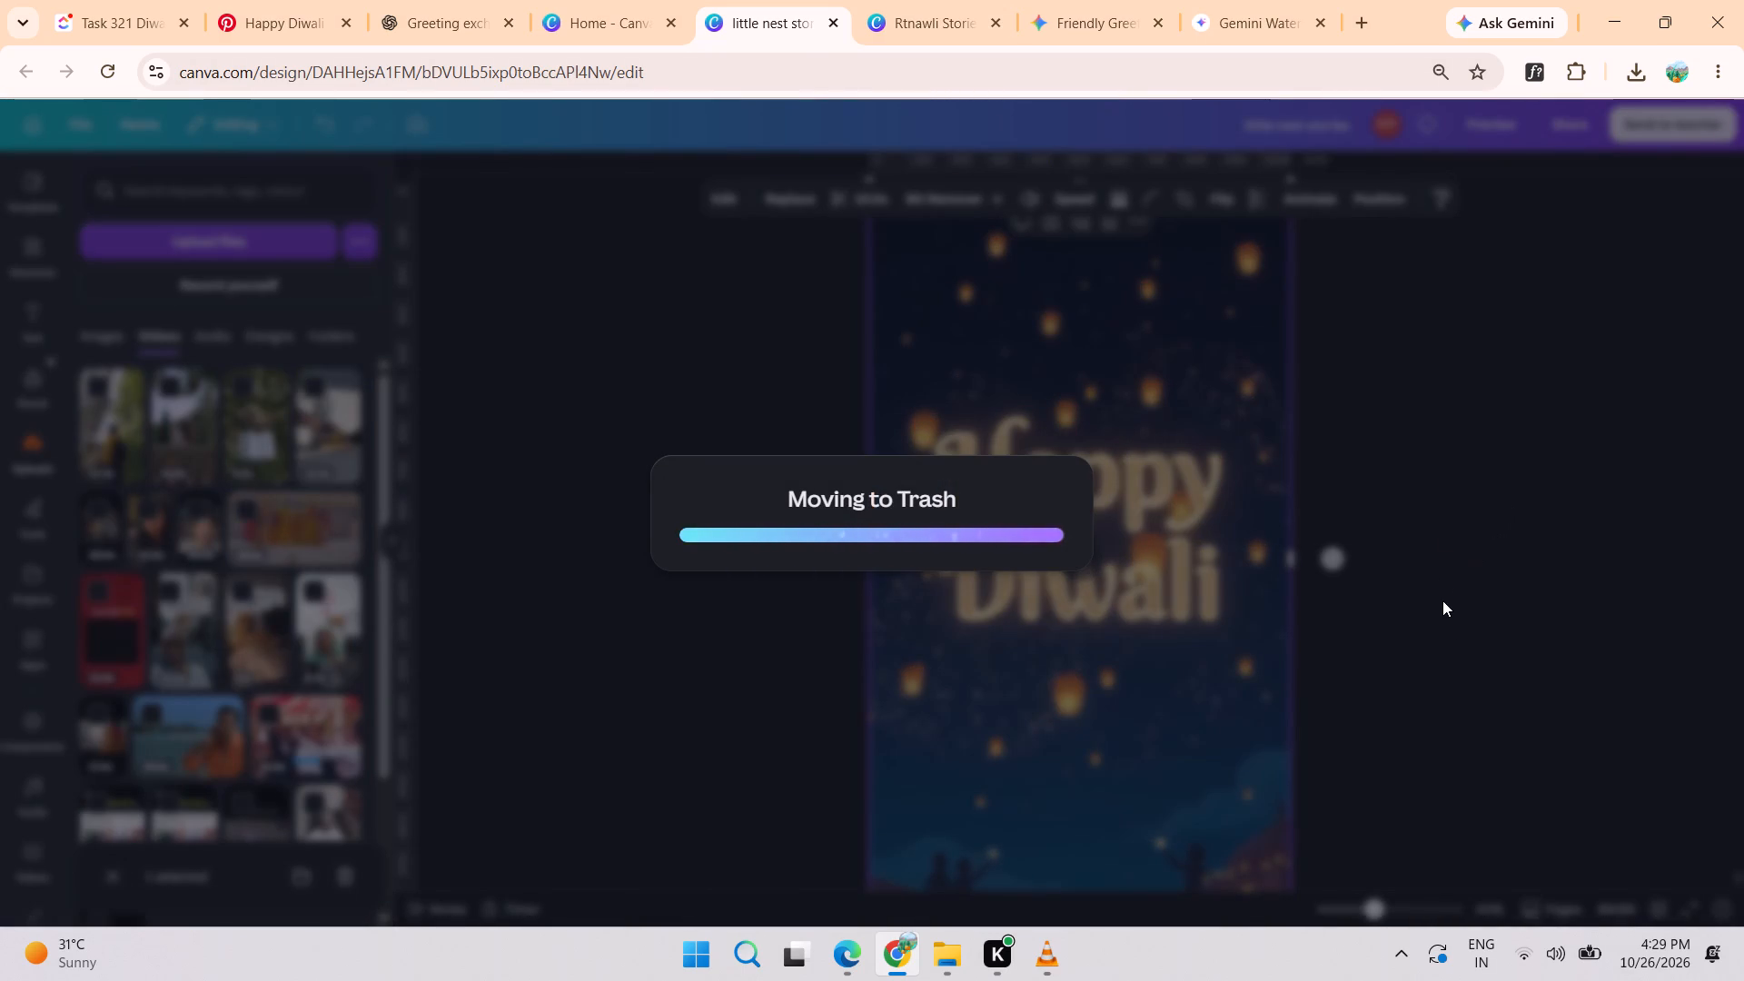
Delete the old Happy Diwali video from page 89 of the little nest stories design.
scroll(1440, 524, up, 2)
scroll(1479, 498, down, 3)
click(1162, 568)
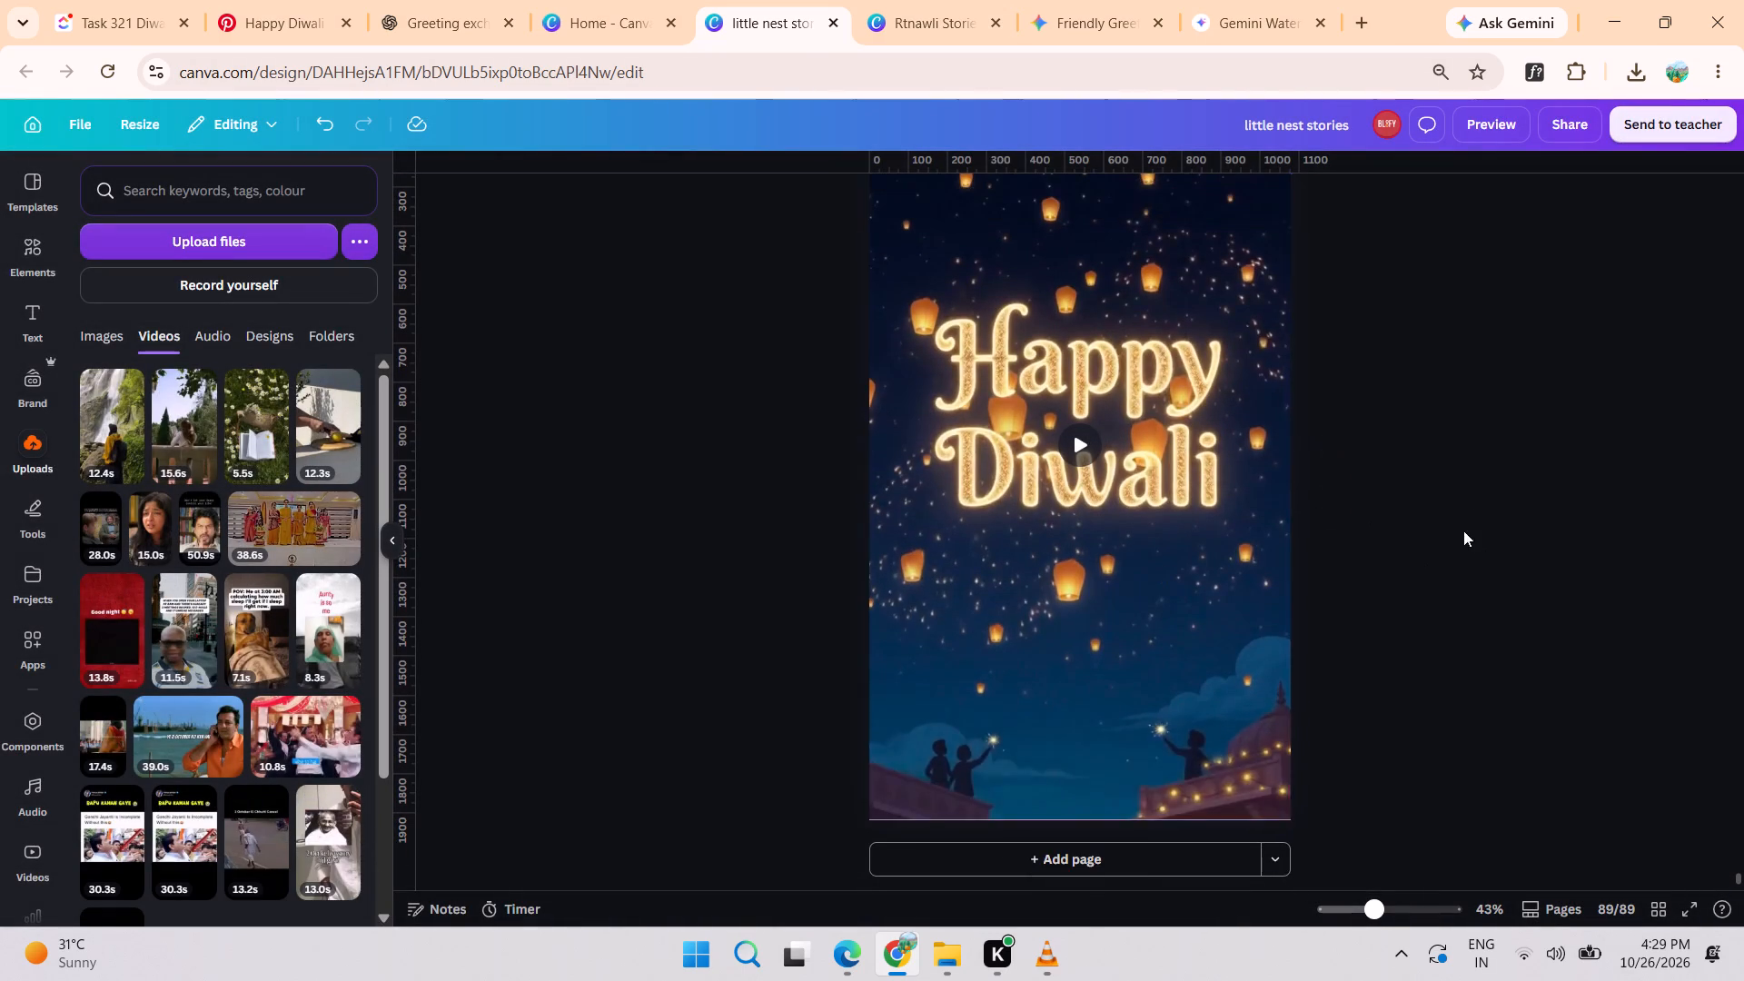
click(1192, 492)
key(BackSpace)
Upload watermark-removed-gemini_generated_video_e316e17e.mp4 from the Downloads folder.
scroll(1422, 588, up, 2)
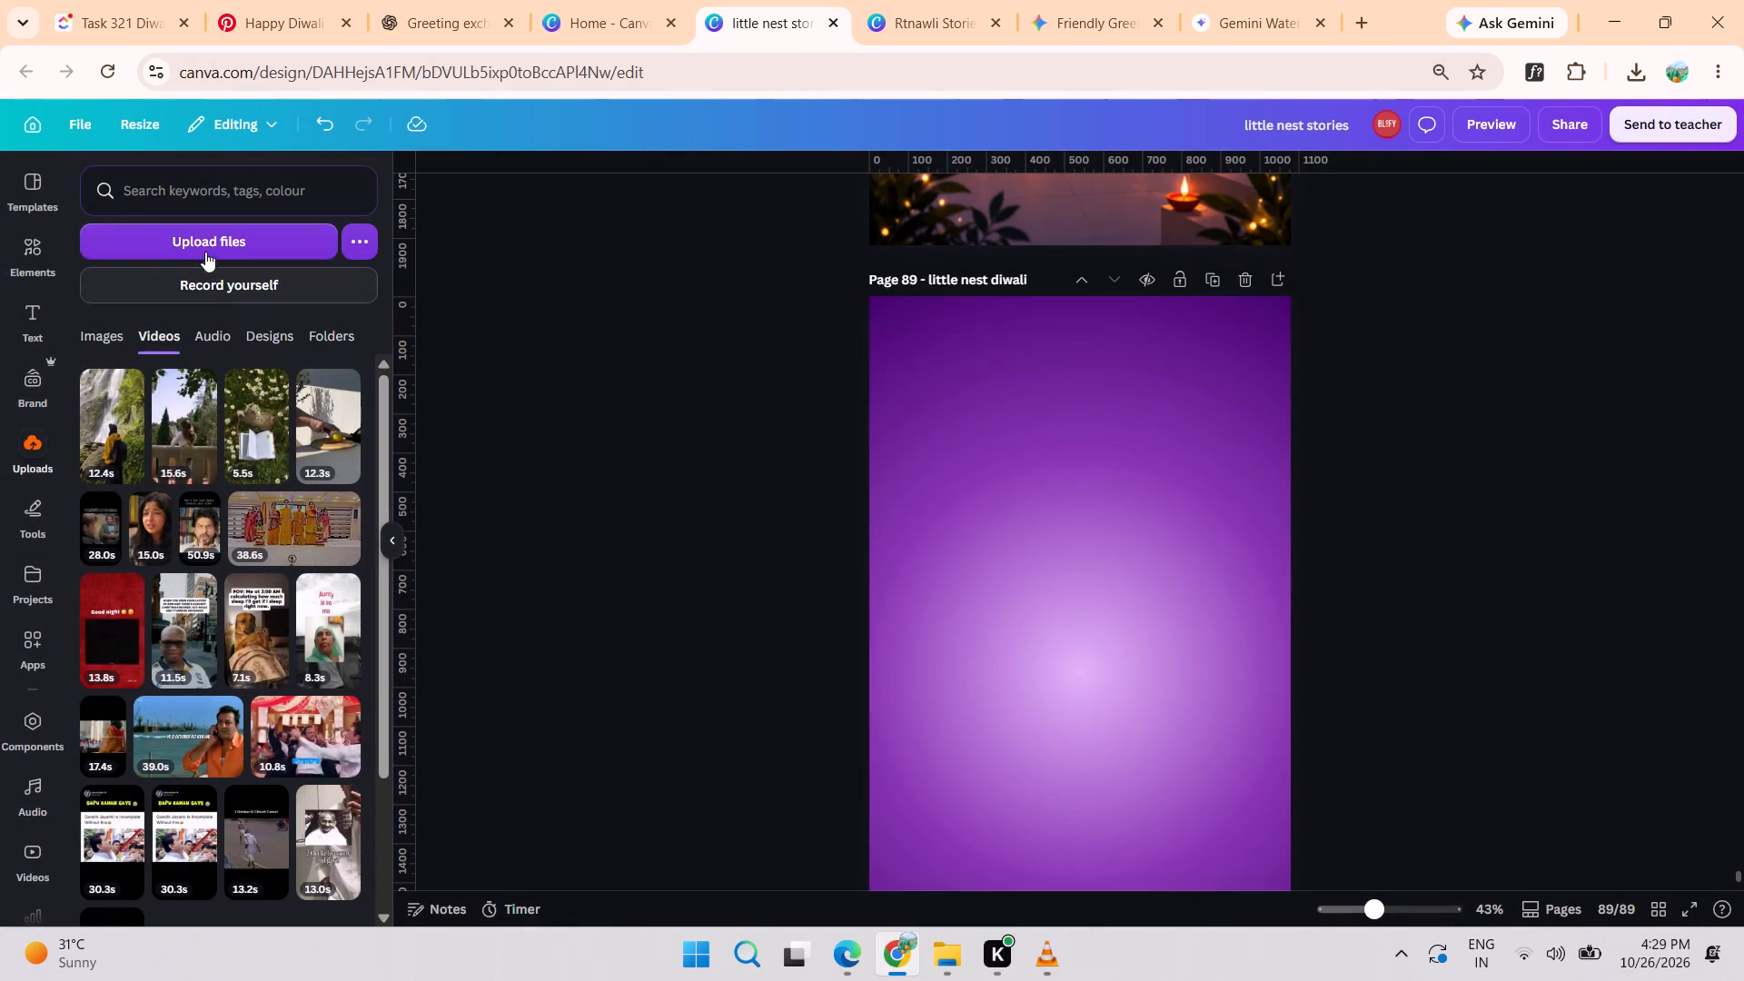
click(205, 247)
click(292, 217)
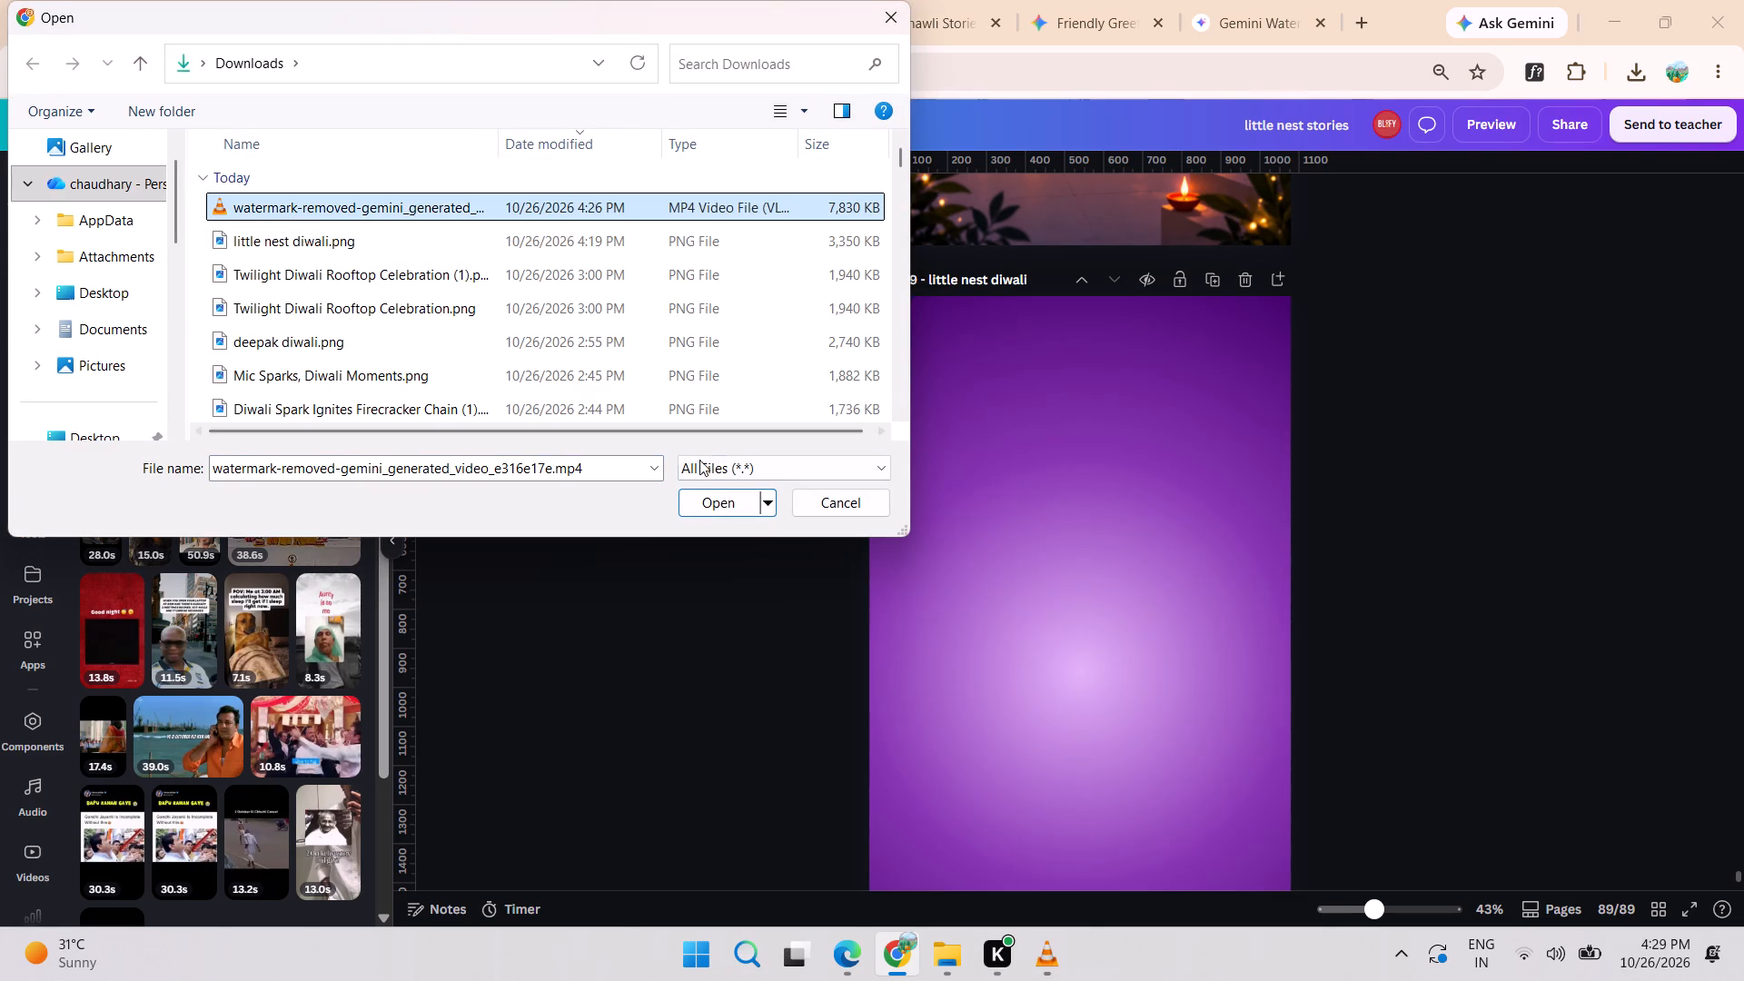
click(698, 492)
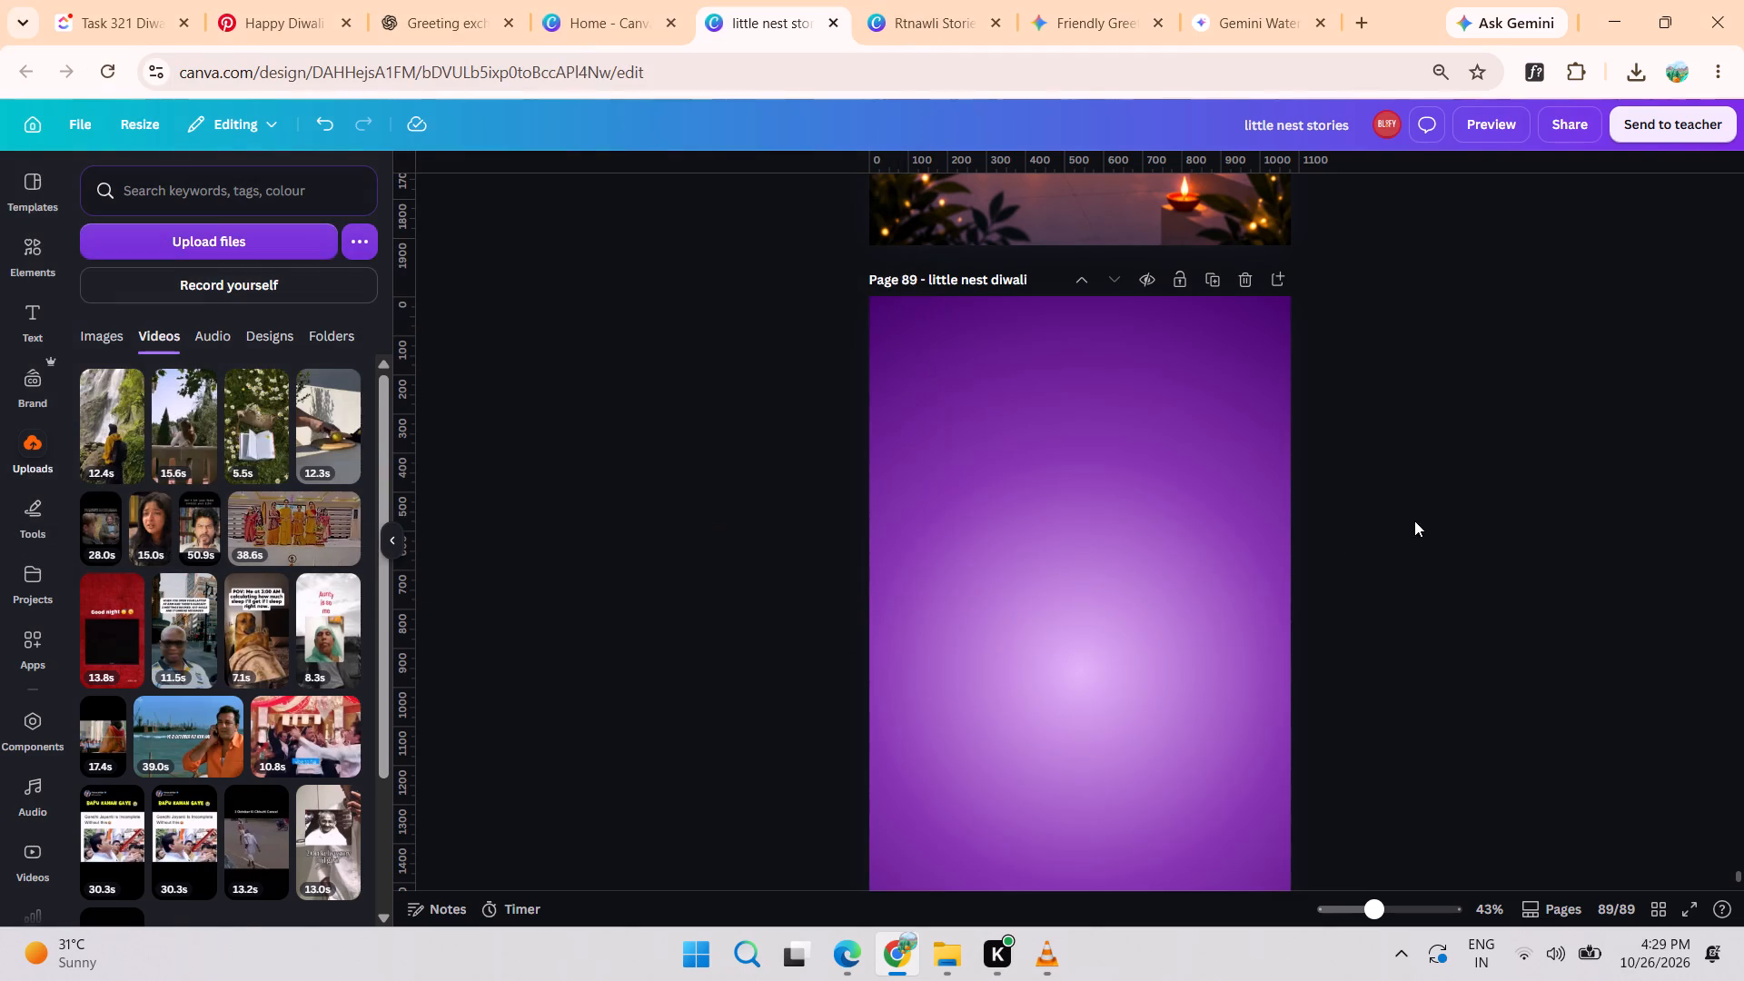
Add the newly uploaded 10.0-second Diwali video to page 89, keeping a single copy by deleting the duplicate.
scroll(1388, 521, down, 1)
double_click(118, 440)
scroll(1081, 616, up, 1)
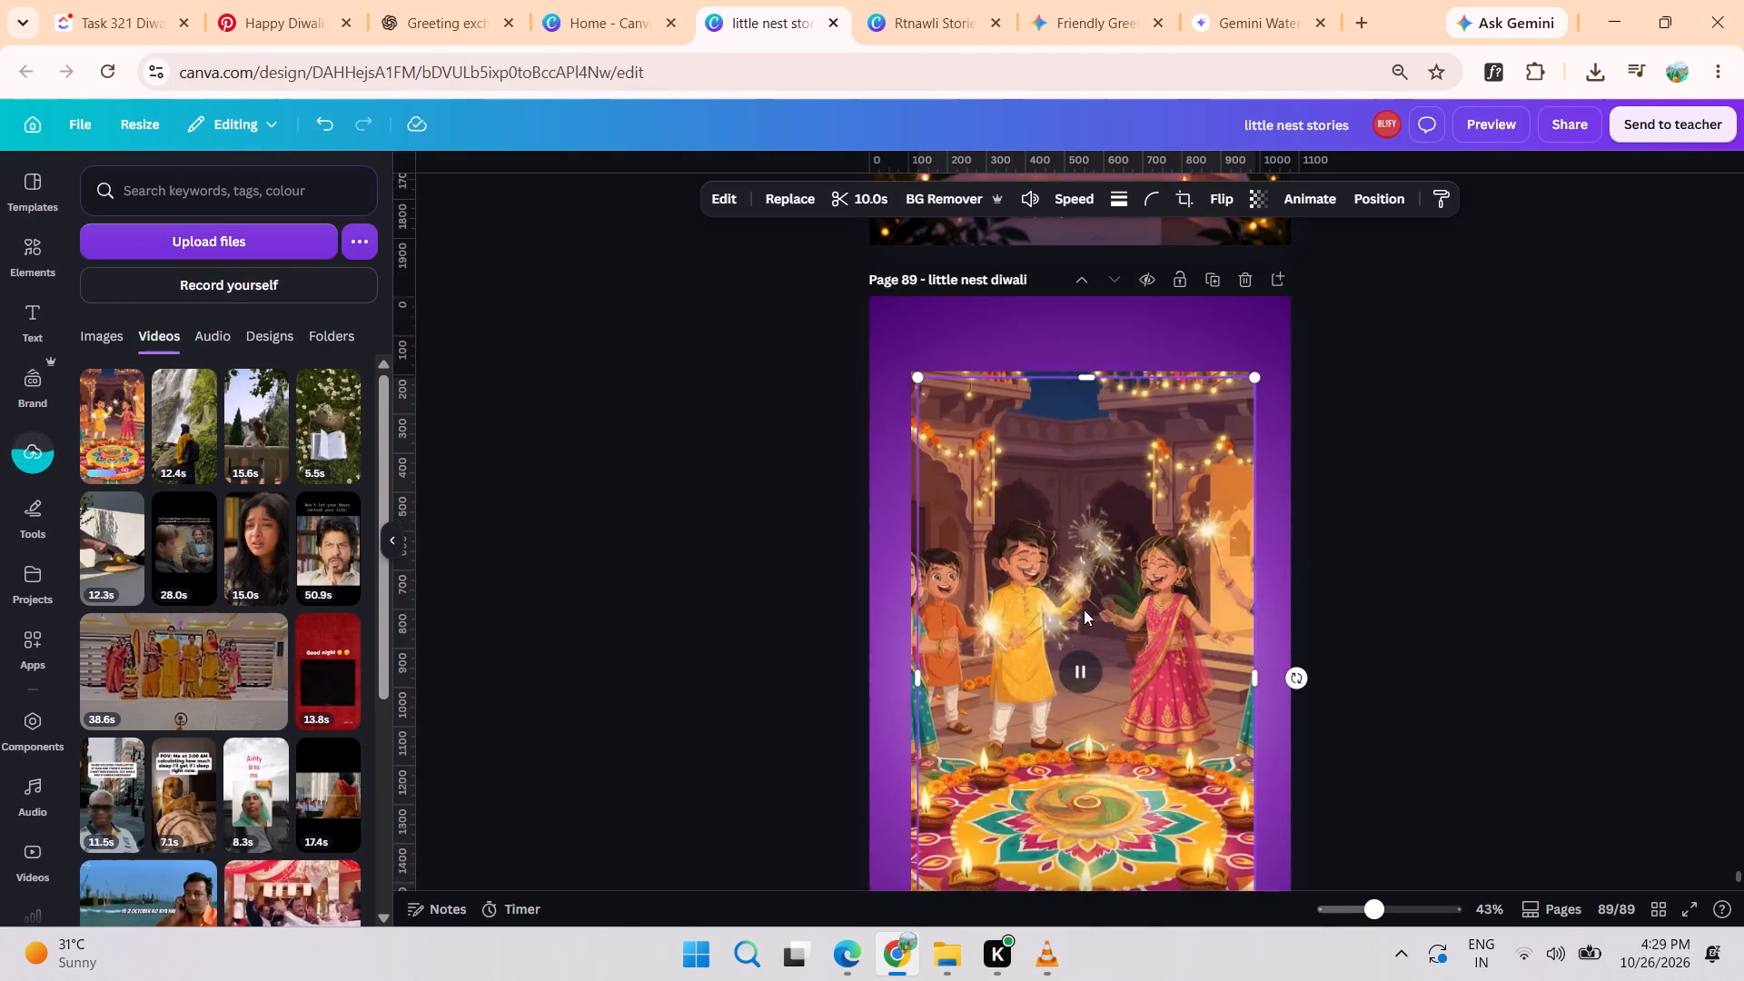
drag(1082, 698, 1253, 679)
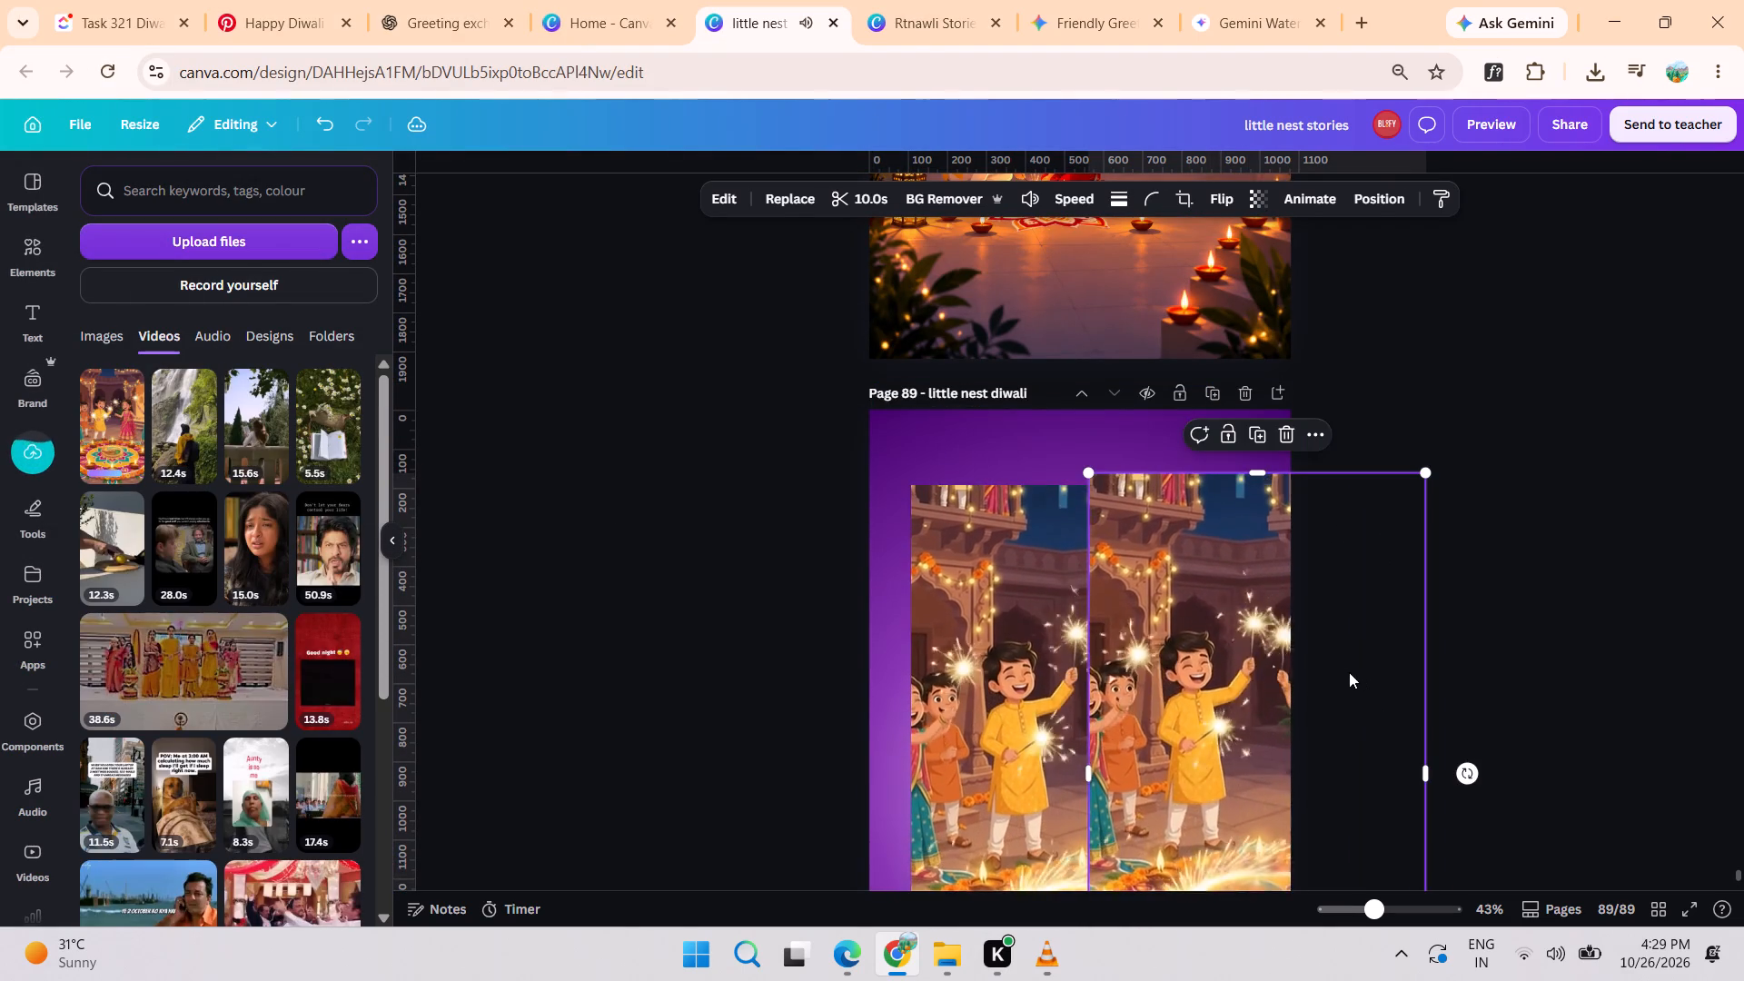
key(BackSpace)
Align the Diwali video with page 89's top-left corner and enlarge it to fill the 1,080 × 1,920 page.
drag(1101, 686, 1062, 609)
scroll(1530, 623, down, 1)
scroll(1530, 623, up, 1)
scroll(1521, 626, down, 4)
scroll(1451, 616, up, 1)
scroll(1234, 744, down, 3)
drag(1206, 669, 1250, 723)
click(1442, 719)
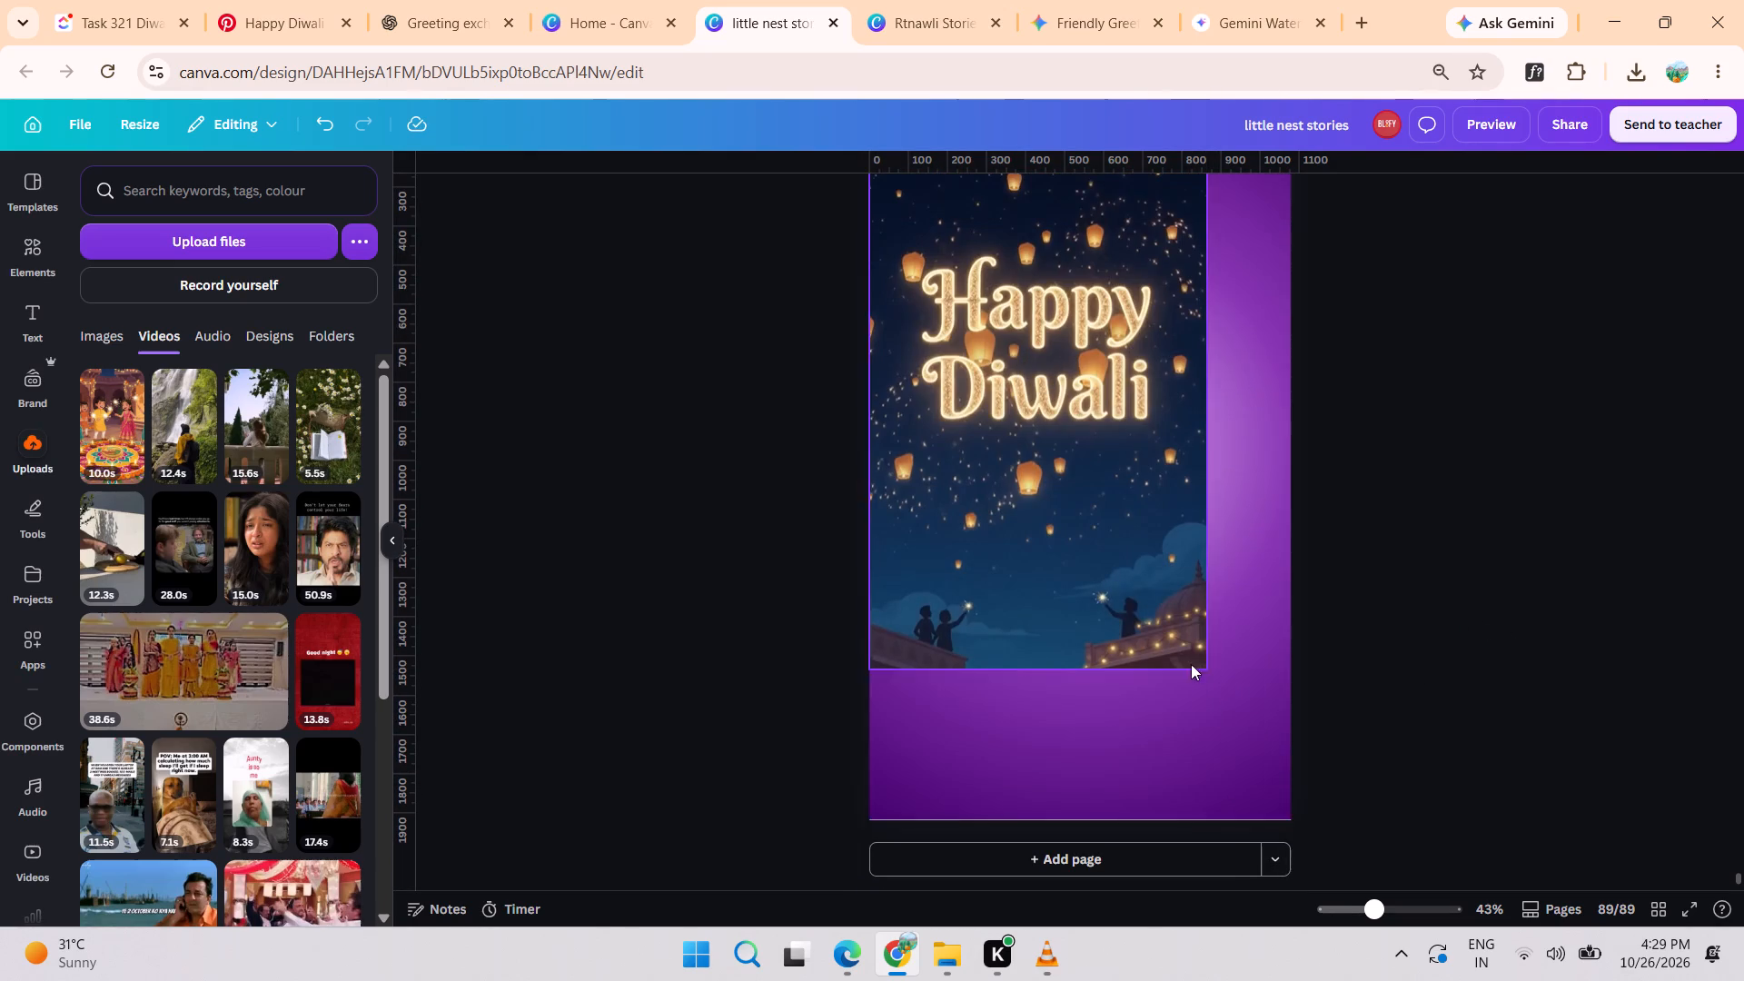
click(1189, 644)
drag(1205, 673, 1301, 817)
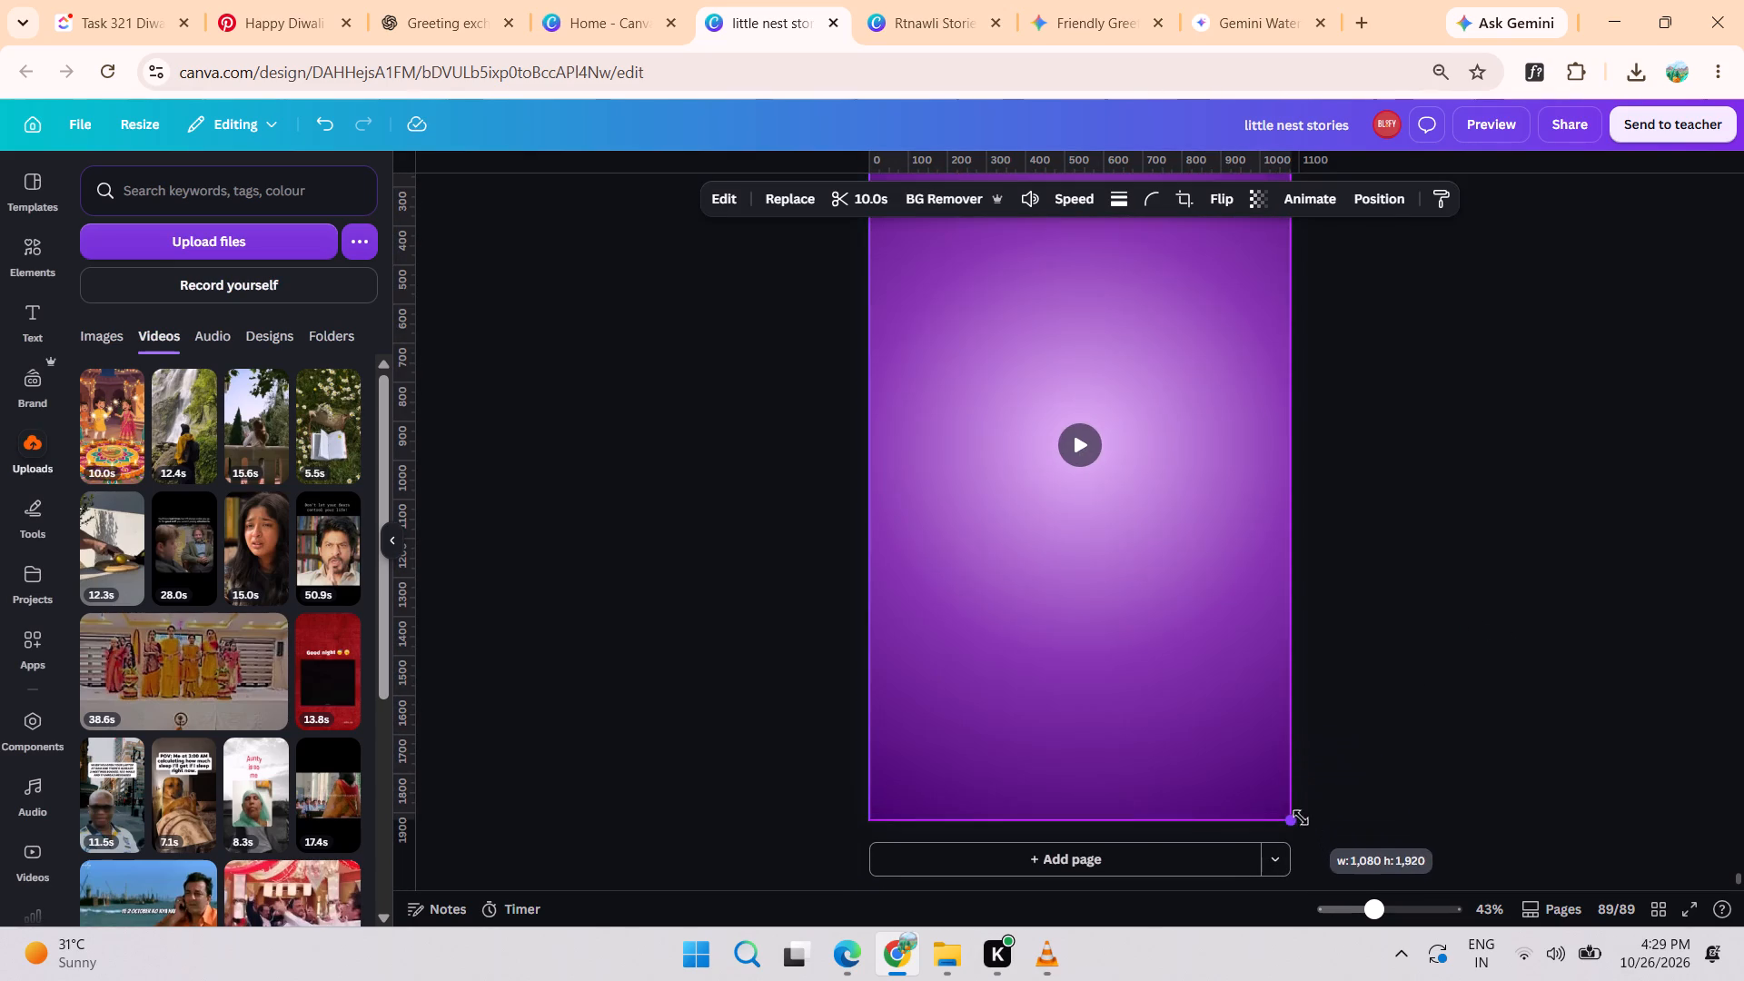
drag(1301, 817, 1302, 821)
click(1529, 734)
Play the full-page Diwali video on page 89 and watch it through to the Happy Diwali ending.
click(1072, 451)
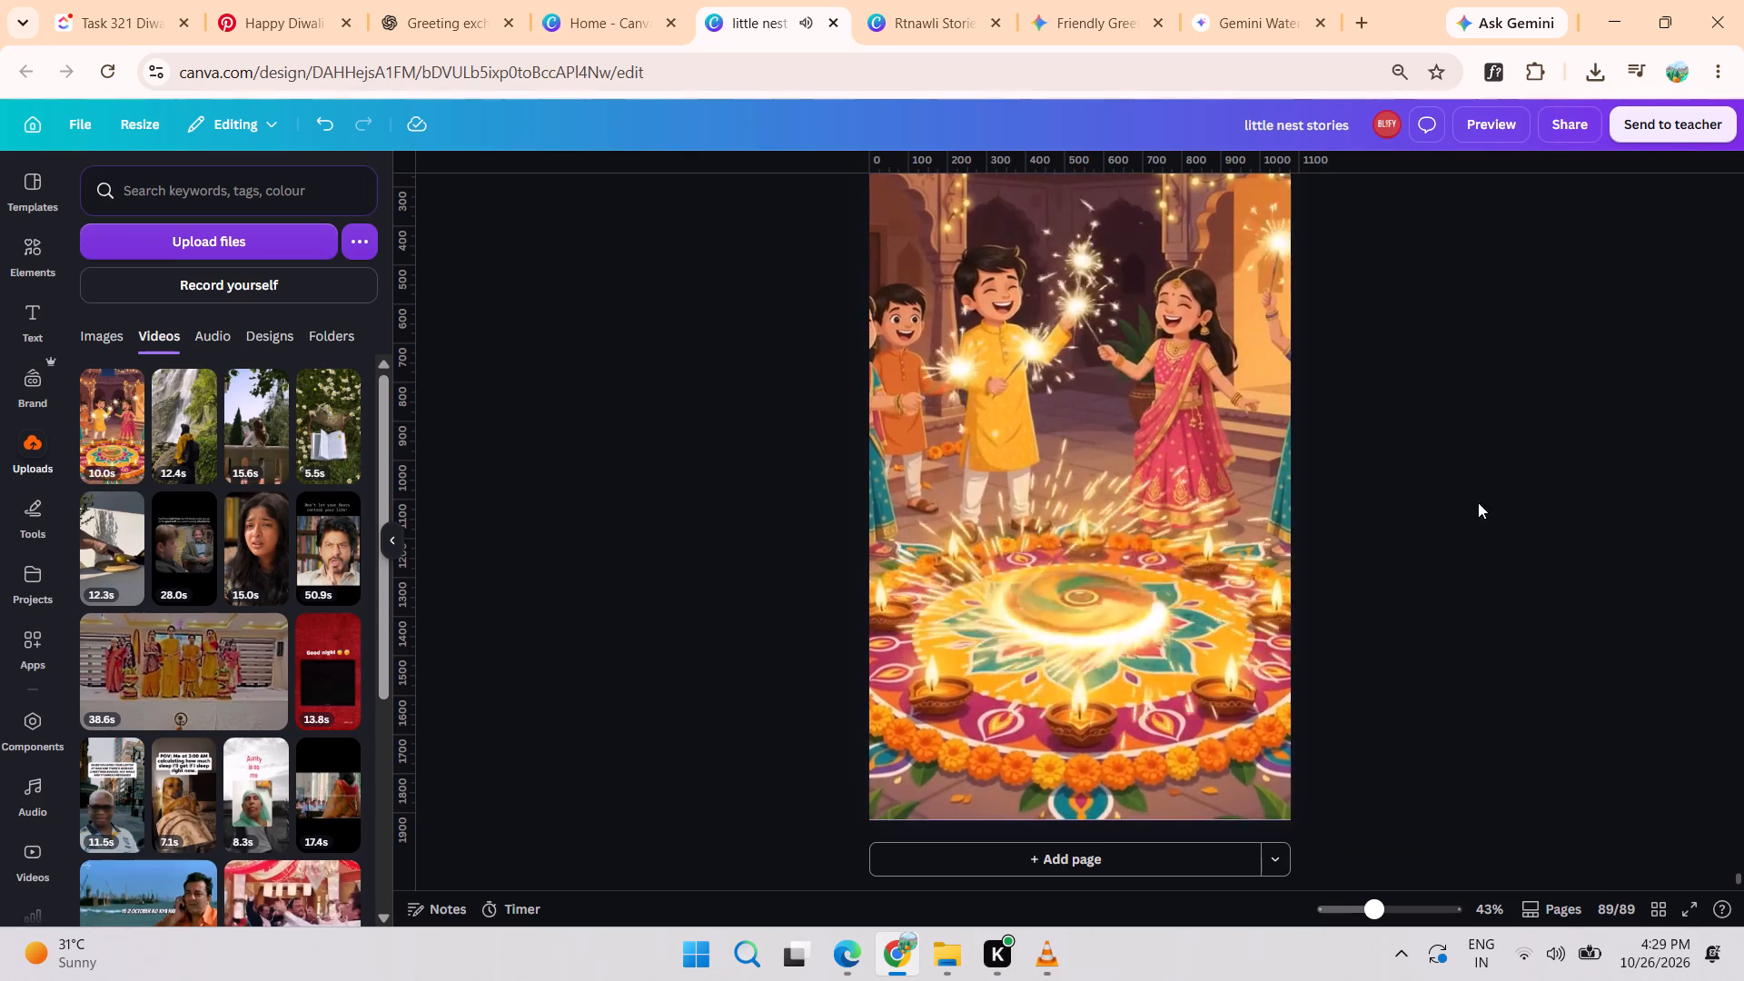
scroll(1501, 547, up, 2)
click(1096, 469)
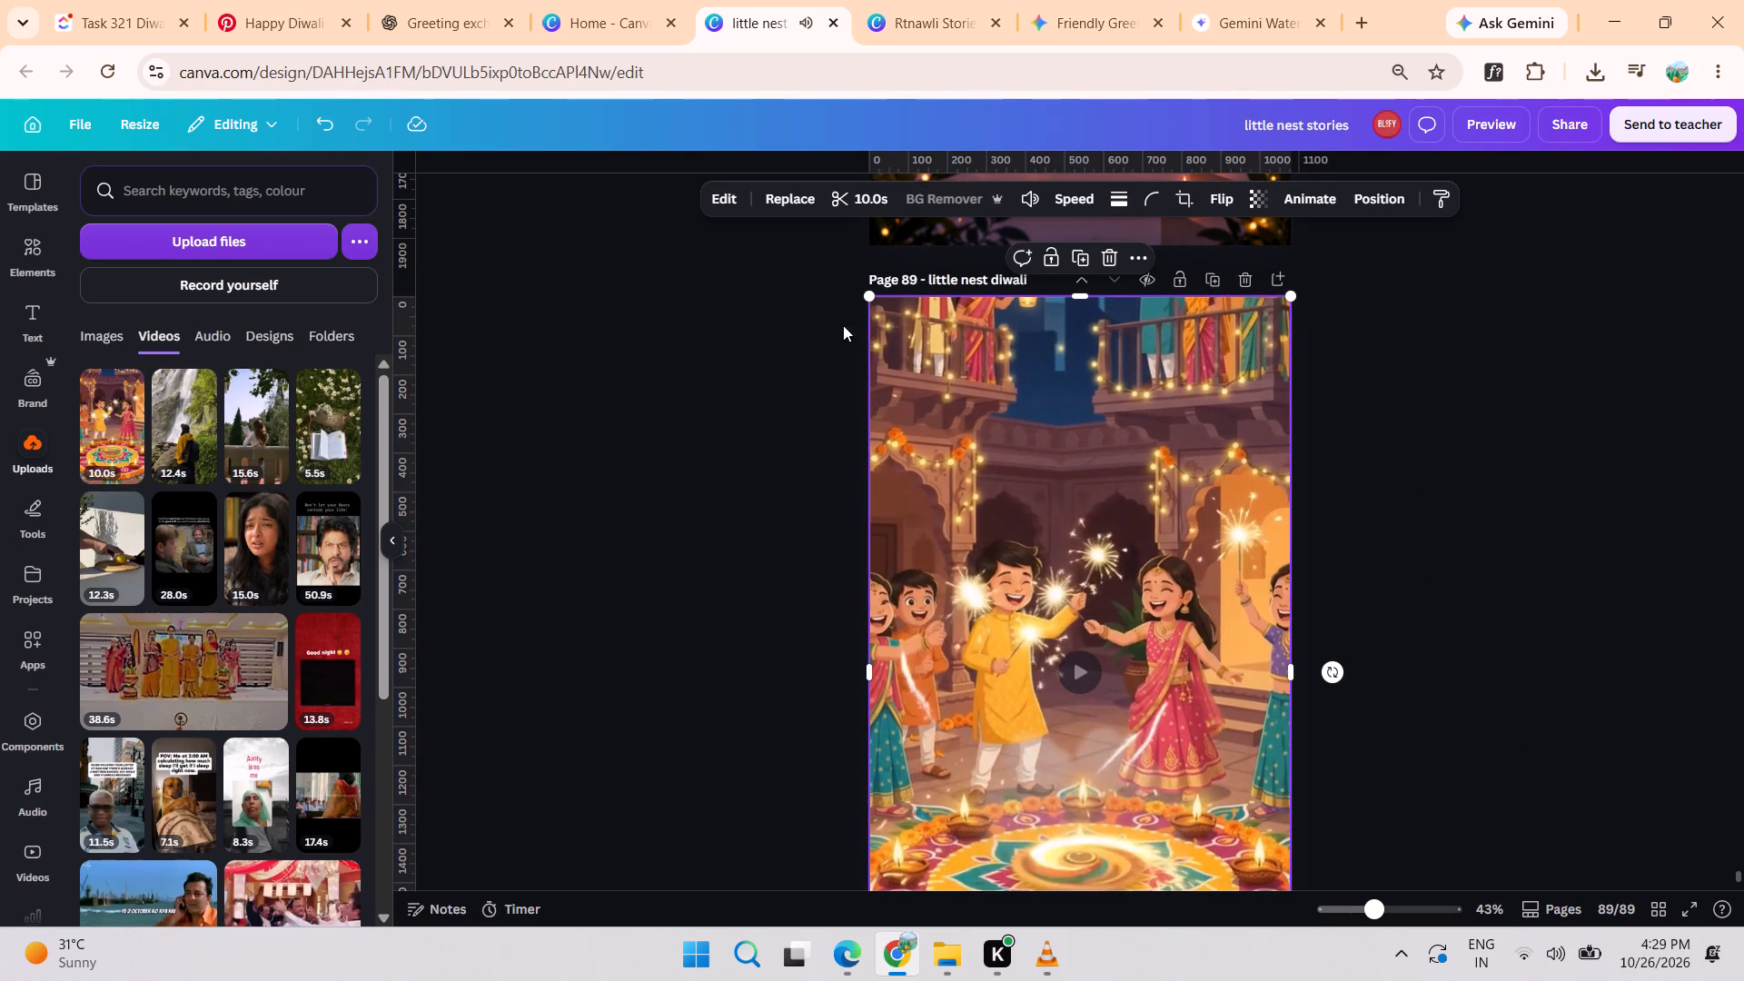
click(1092, 666)
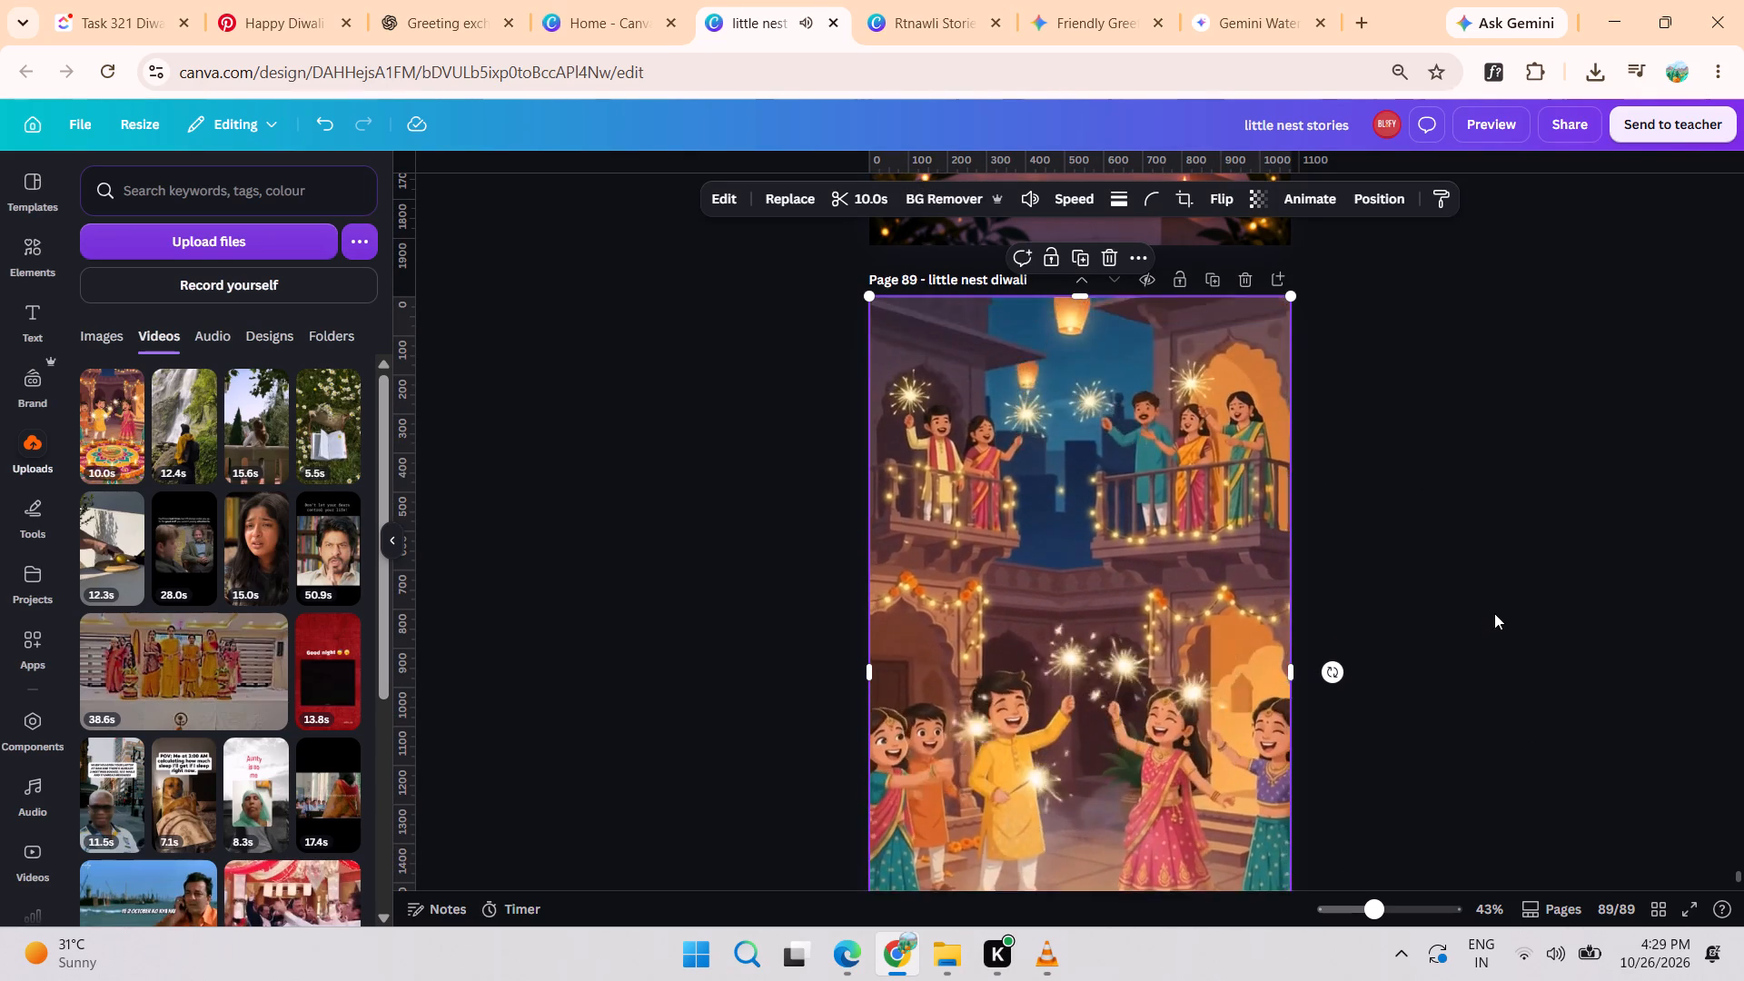
scroll(1462, 539, up, 2)
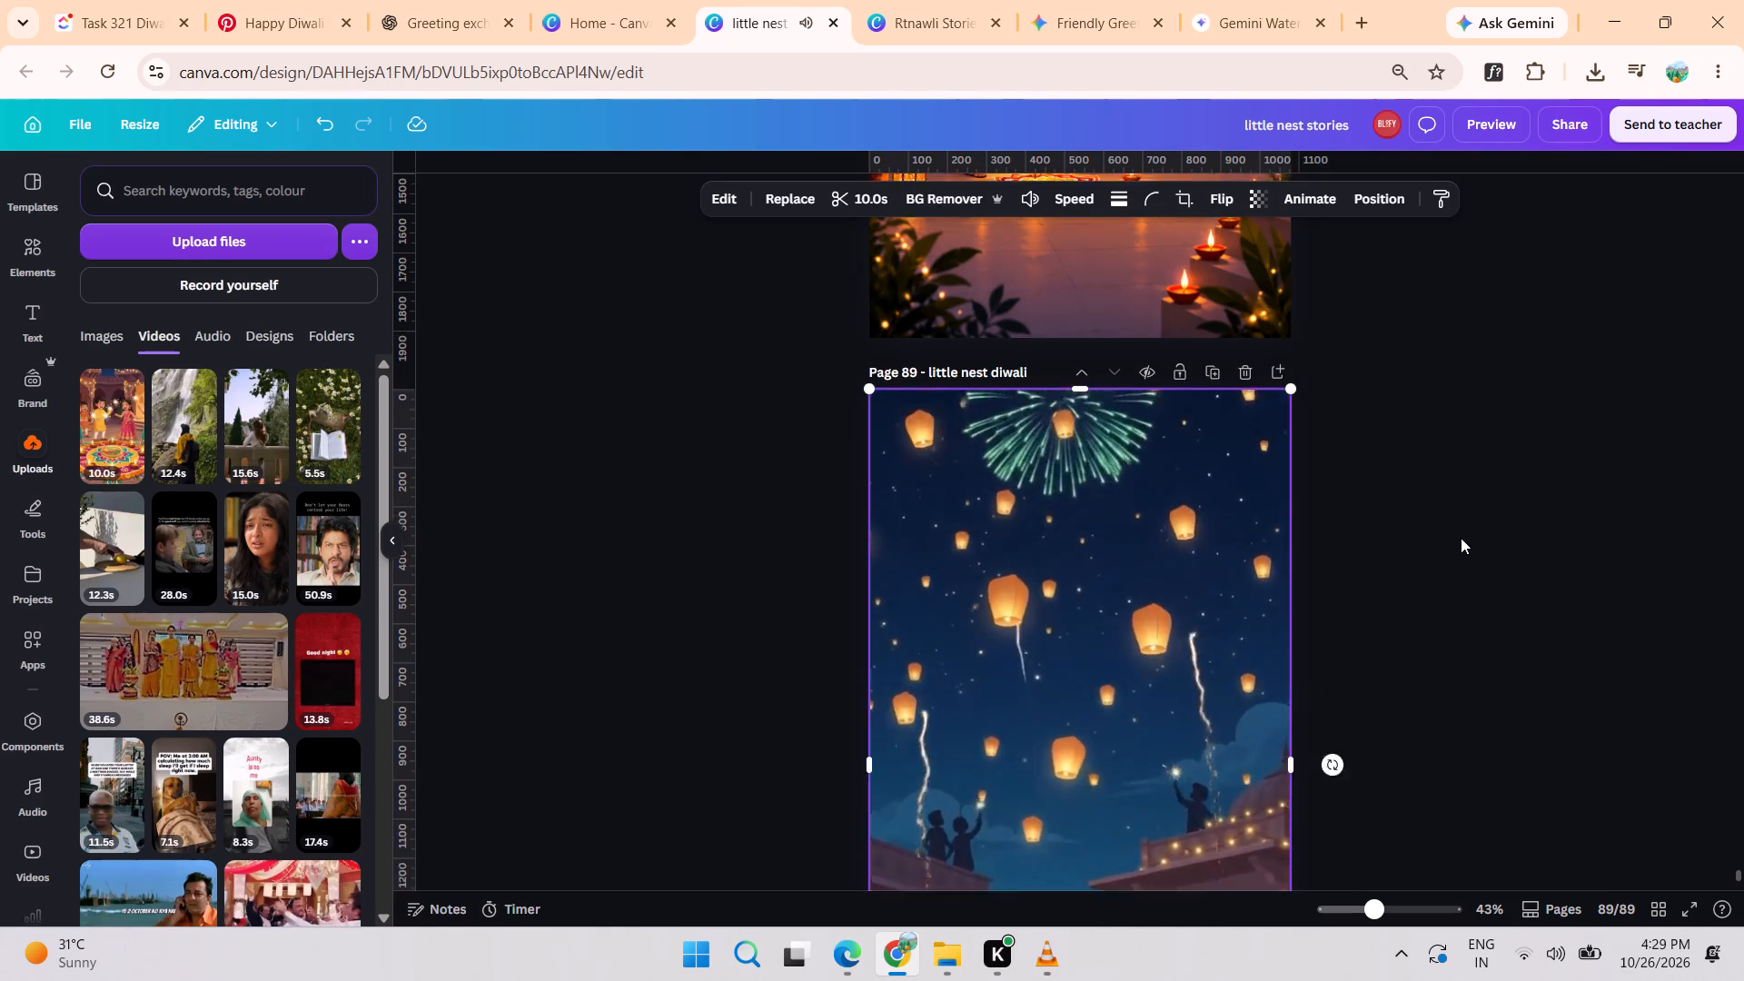
scroll(1488, 560, down, 1)
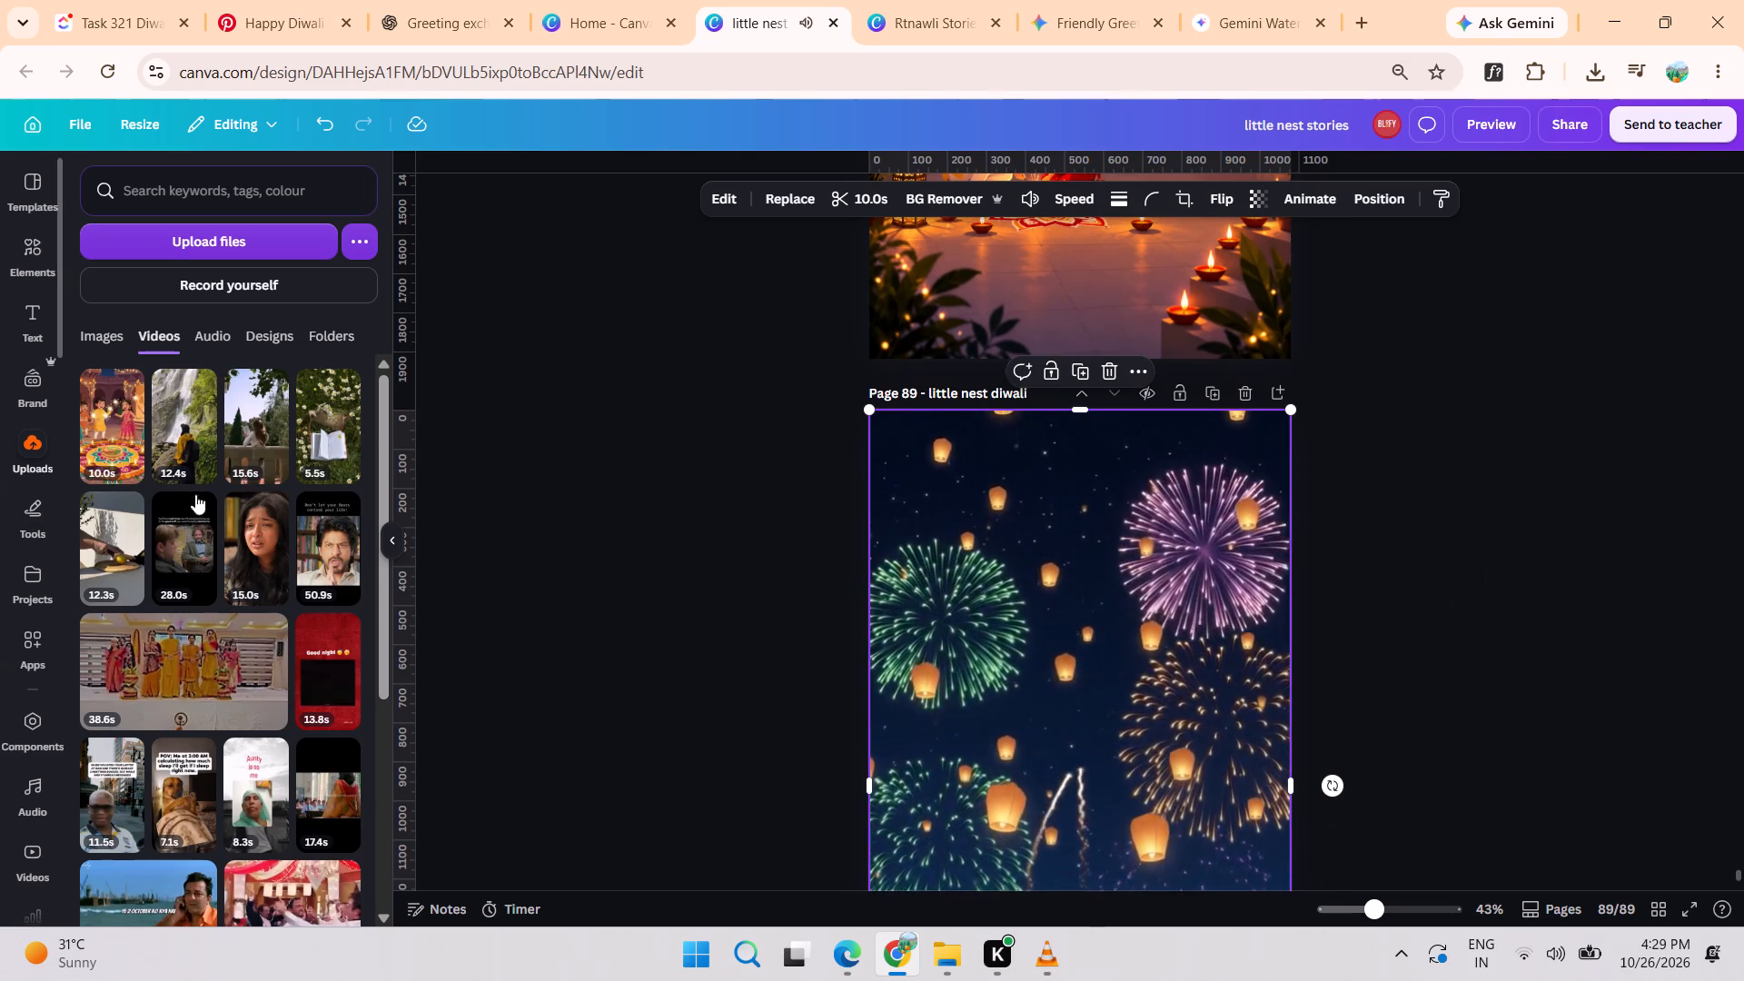
scroll(1541, 341, down, 3)
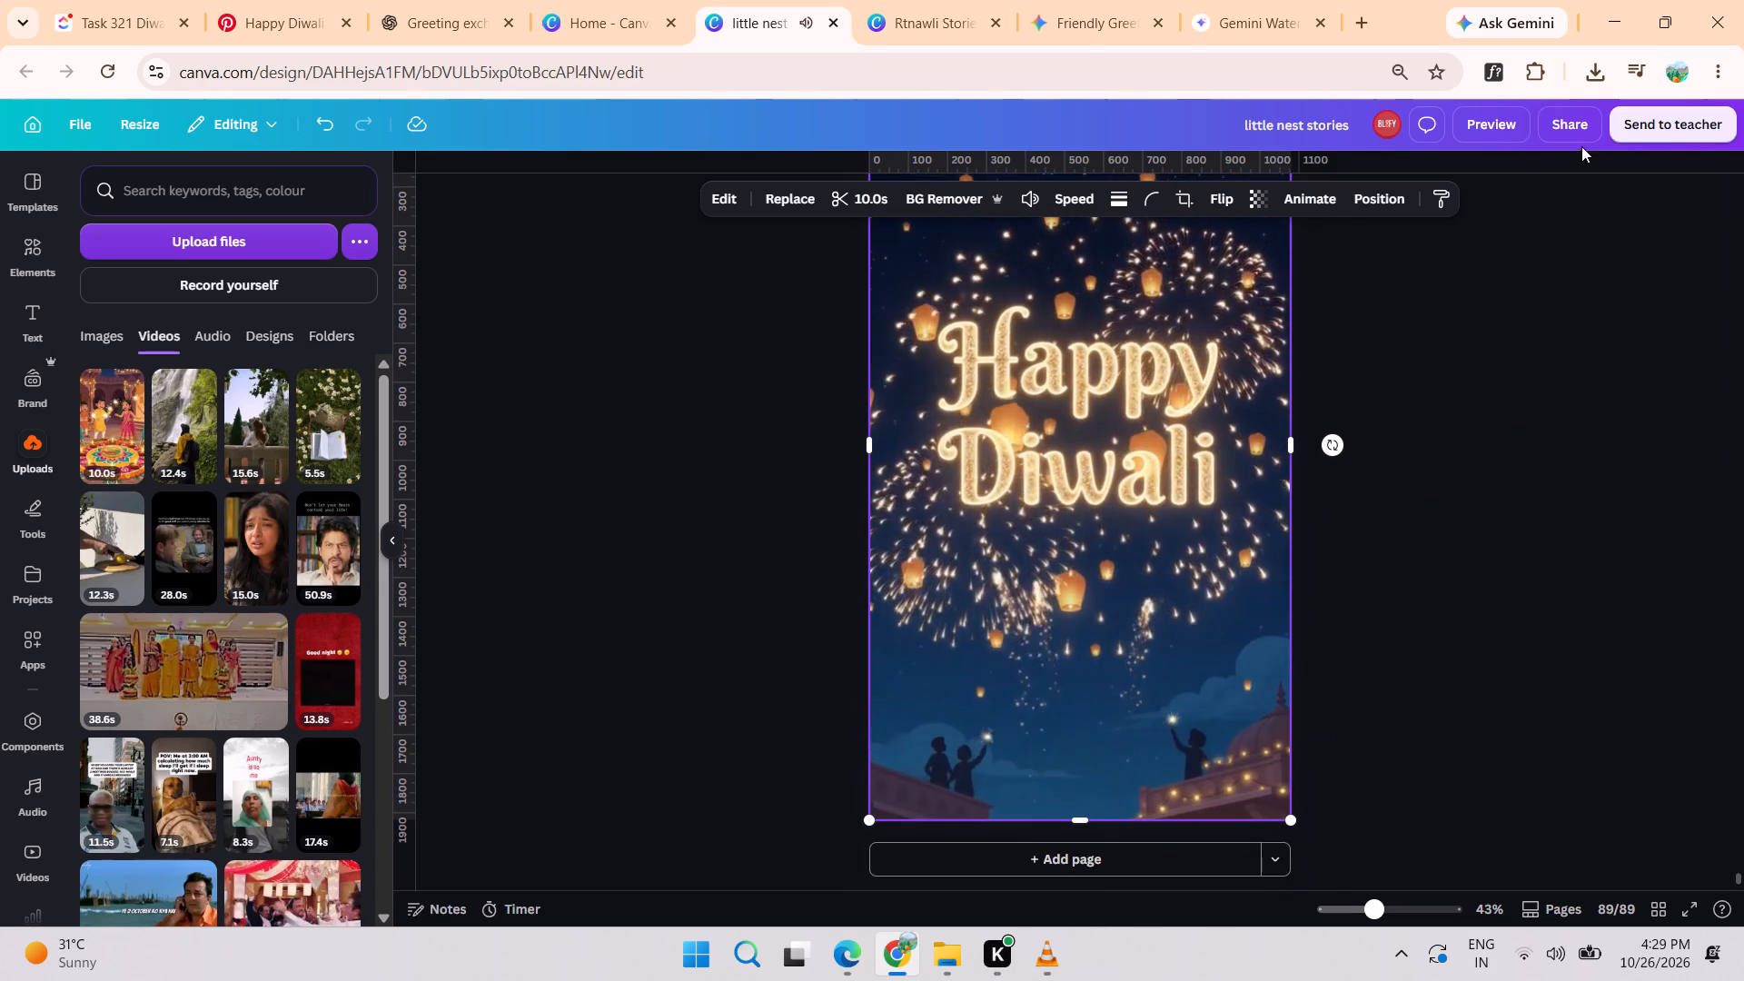
Download only page 89 as a high-quality PNG.
click(1579, 135)
double_click(1431, 549)
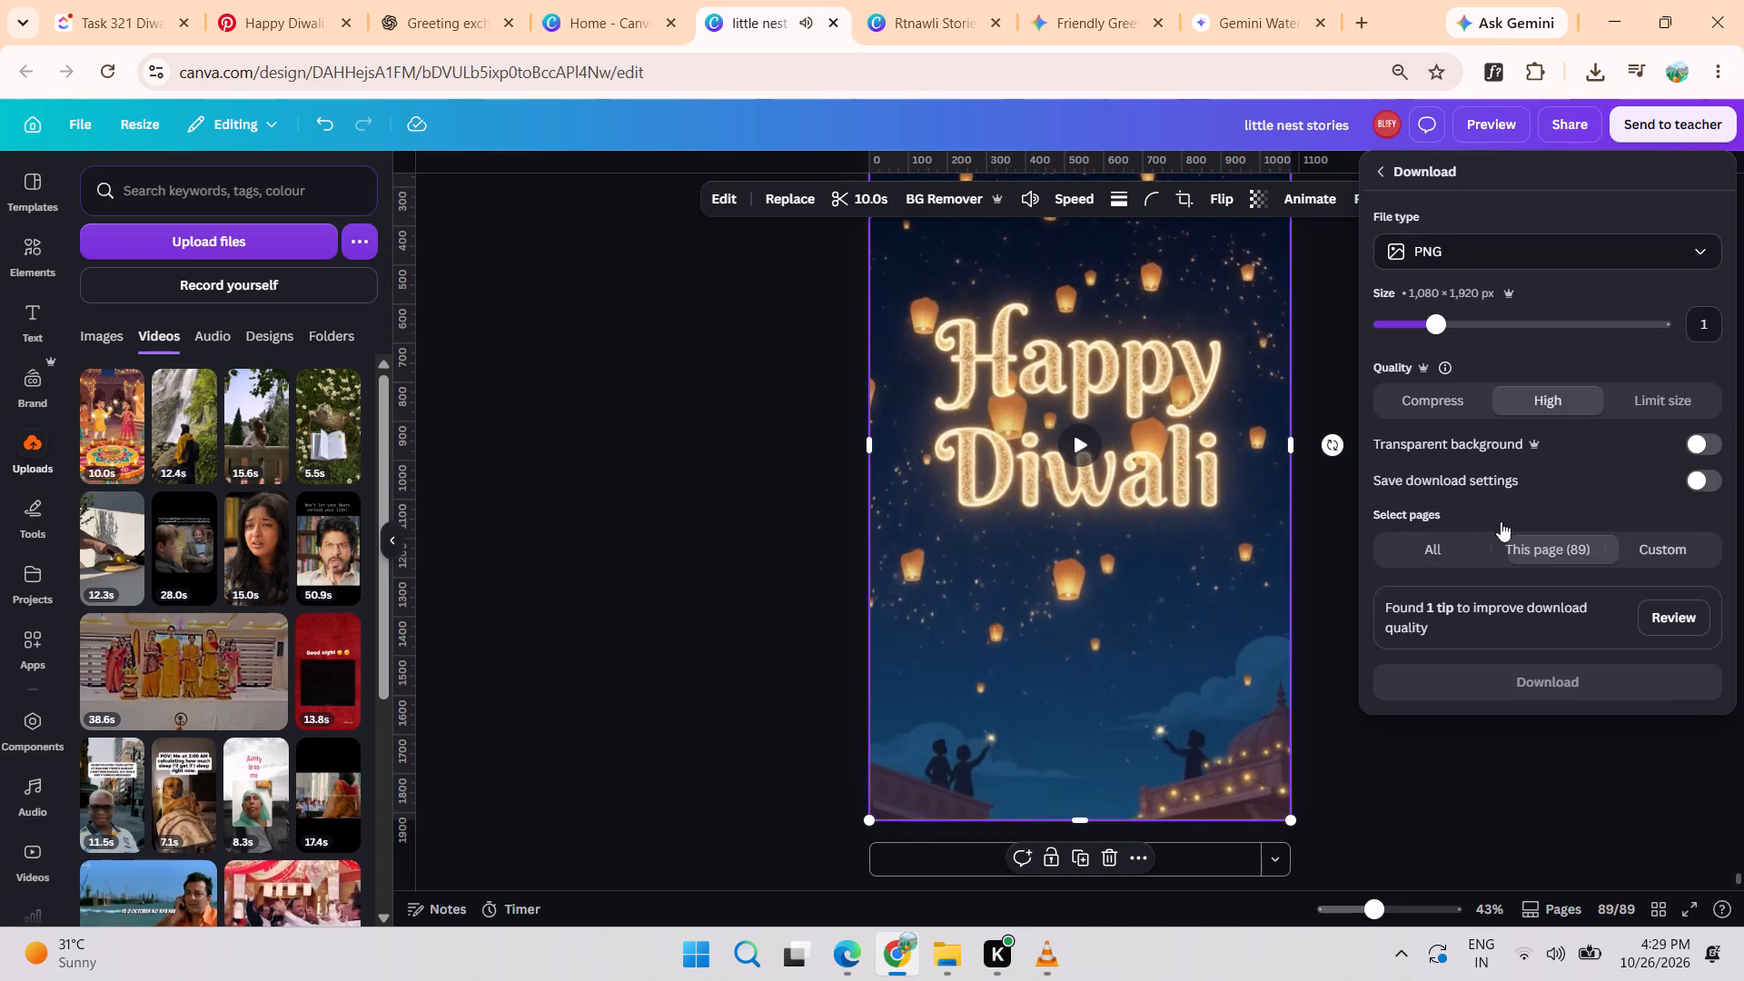
click(1551, 538)
click(1560, 679)
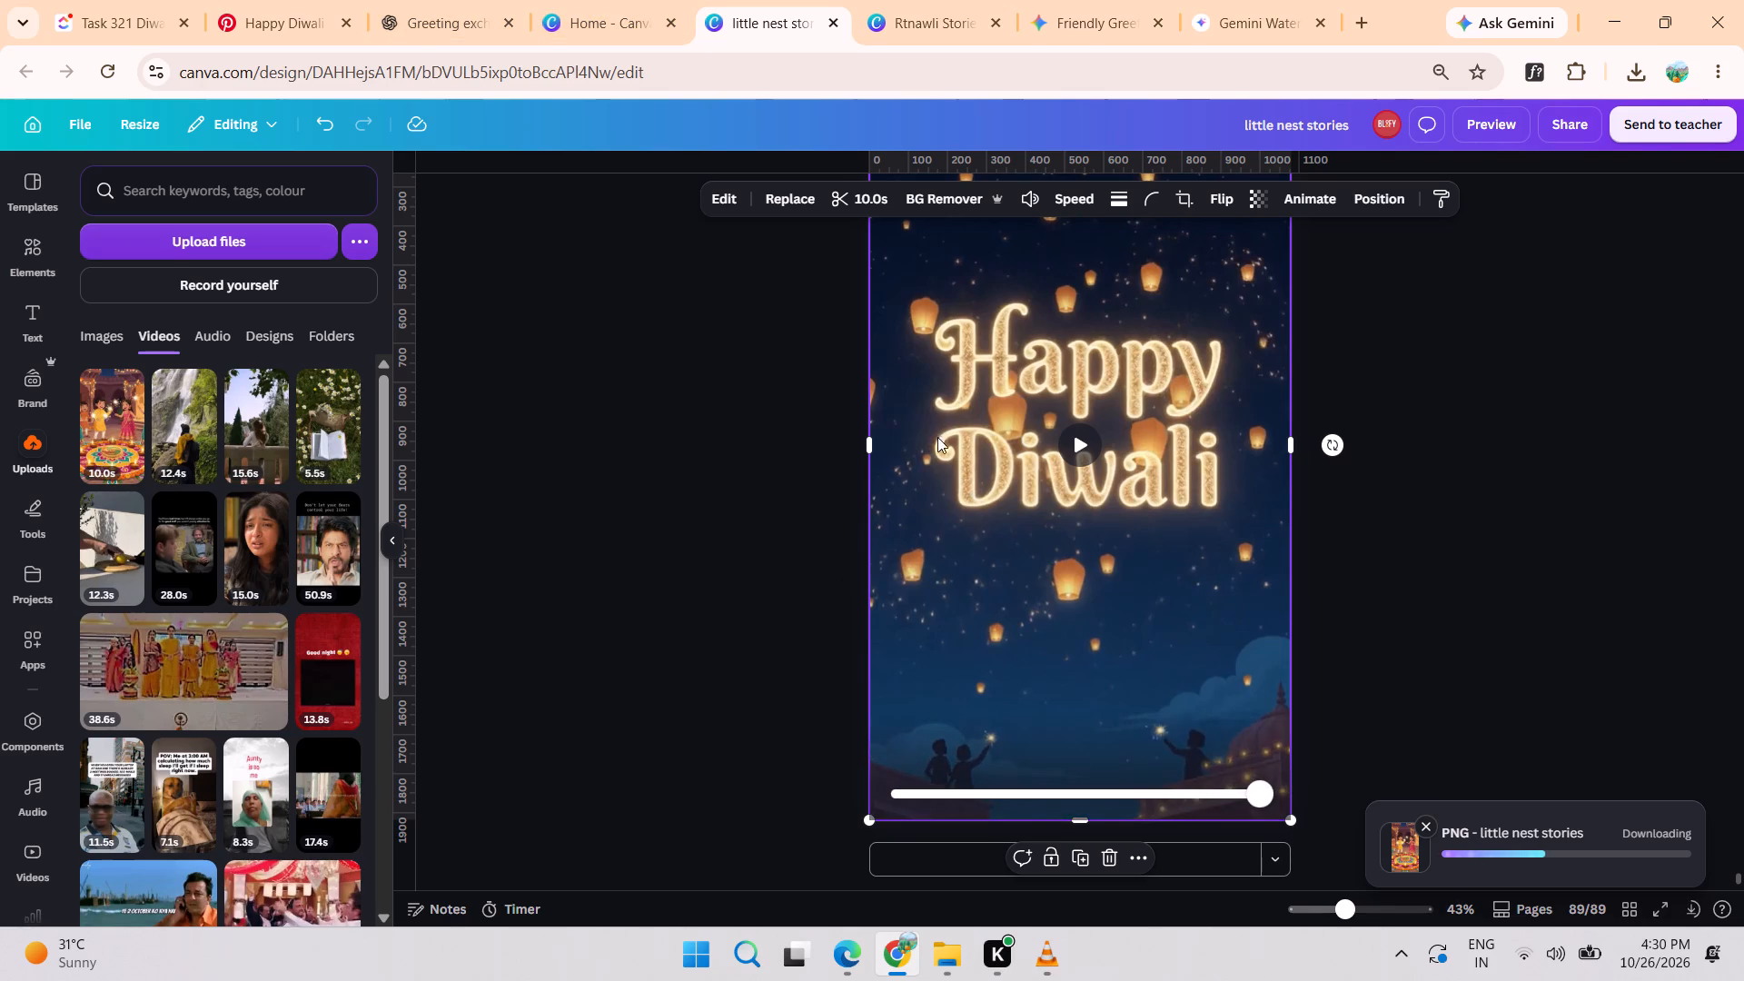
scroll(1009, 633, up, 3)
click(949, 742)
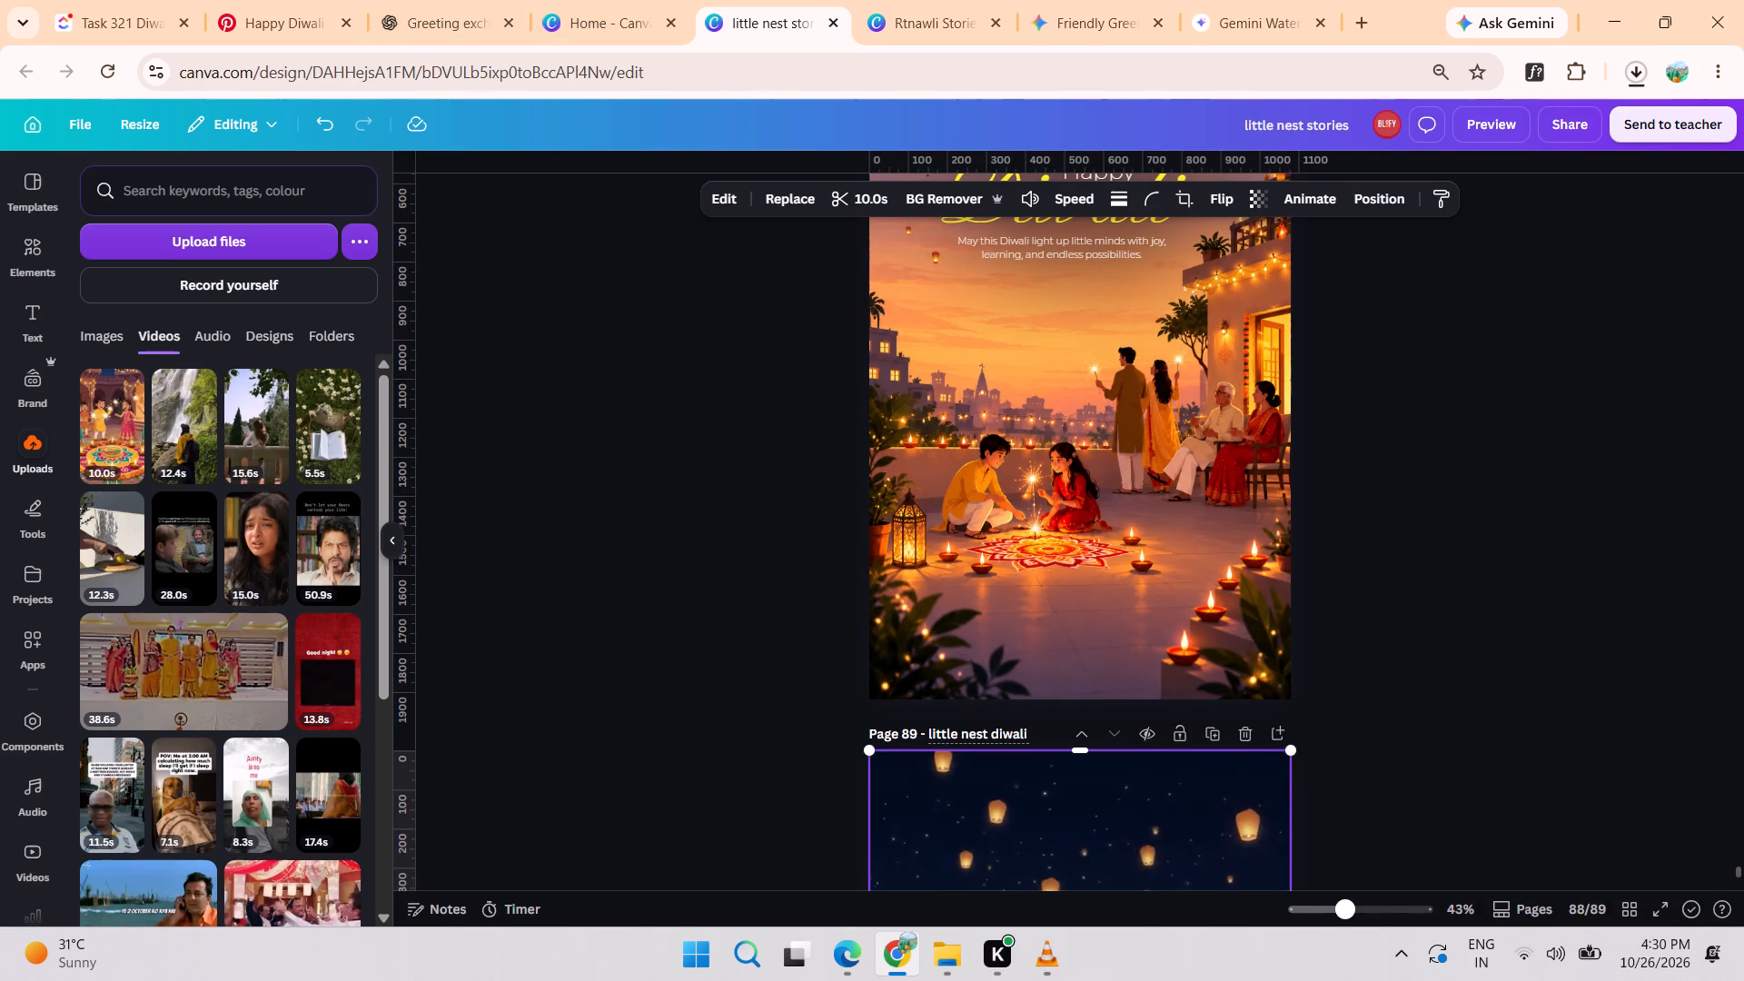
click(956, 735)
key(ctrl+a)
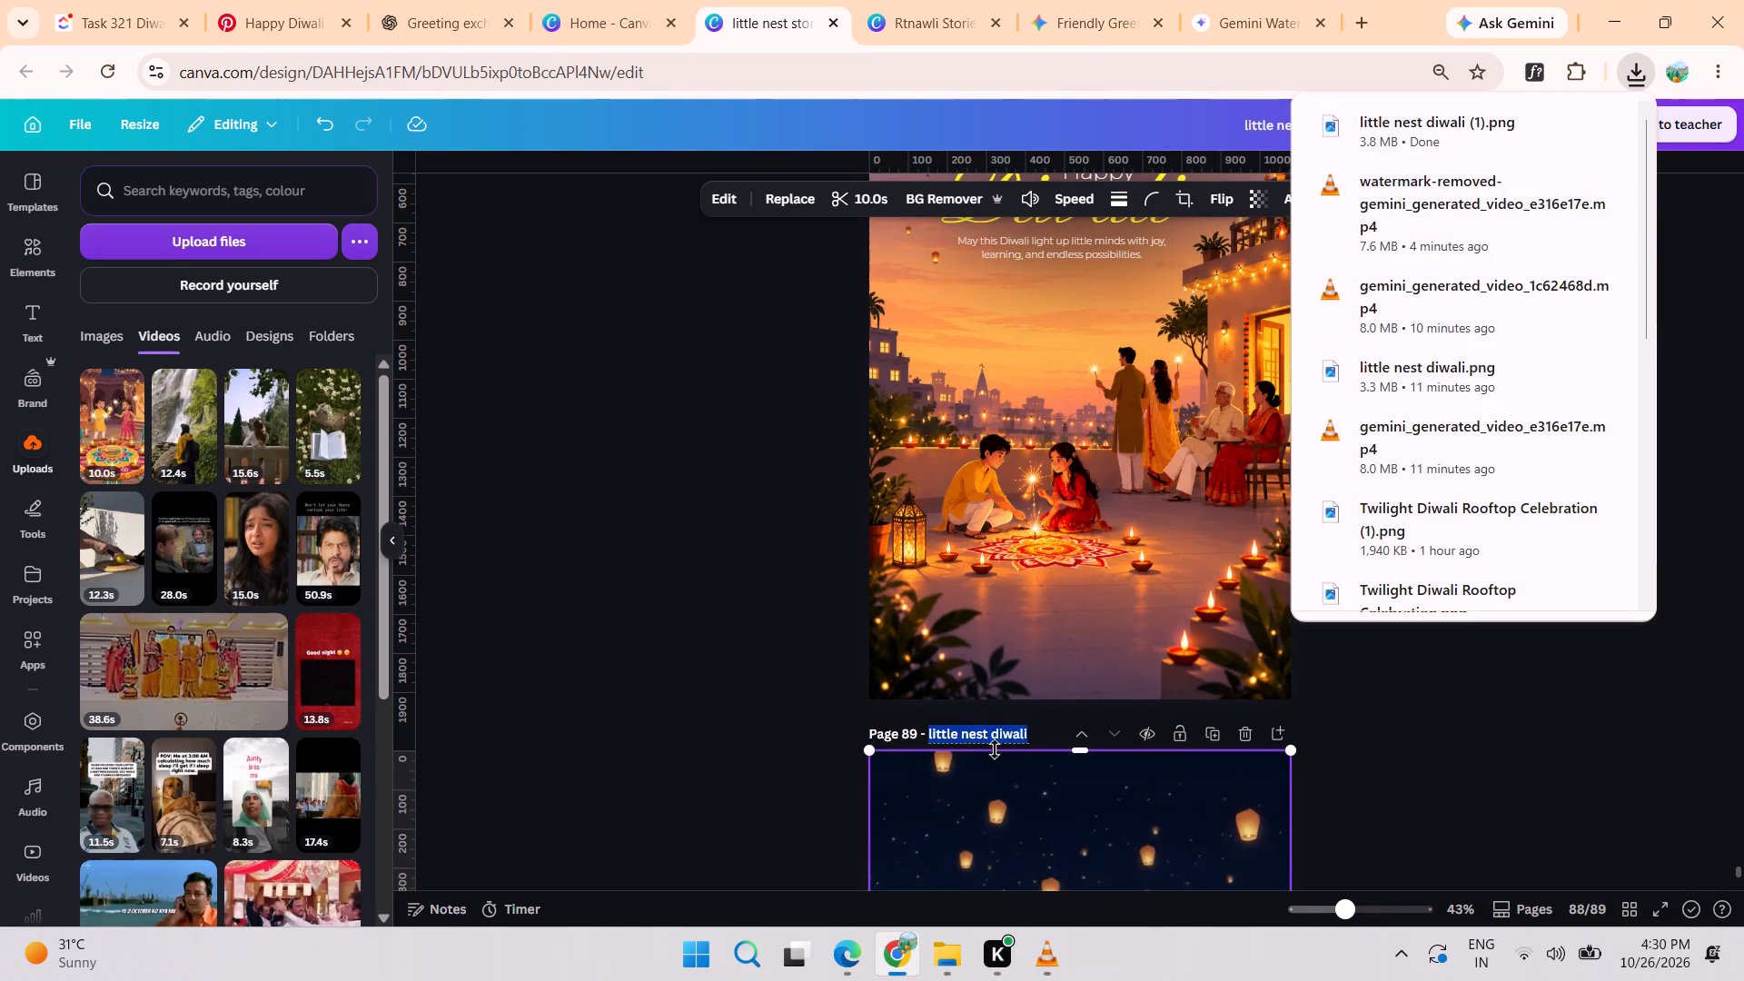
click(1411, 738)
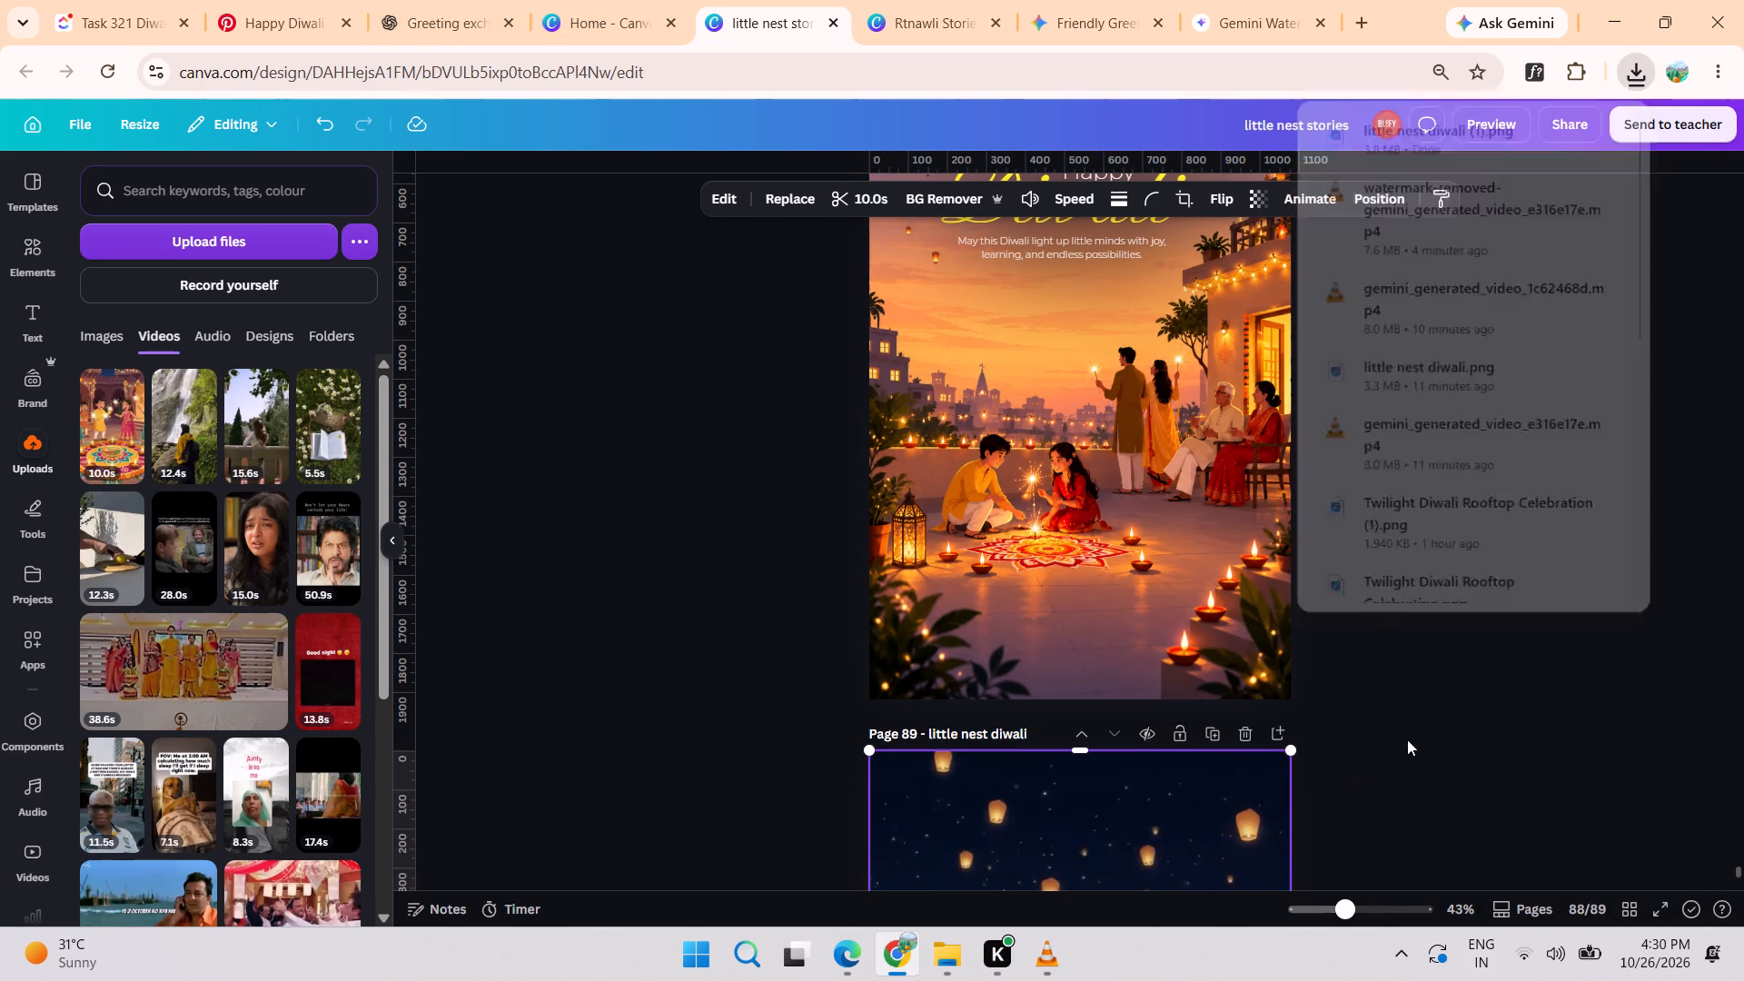
Copy The Little Nest logo group from page 88 and paste it onto page 89.
scroll(1407, 634, up, 4)
scroll(1136, 504, up, 1)
right_click(1082, 577)
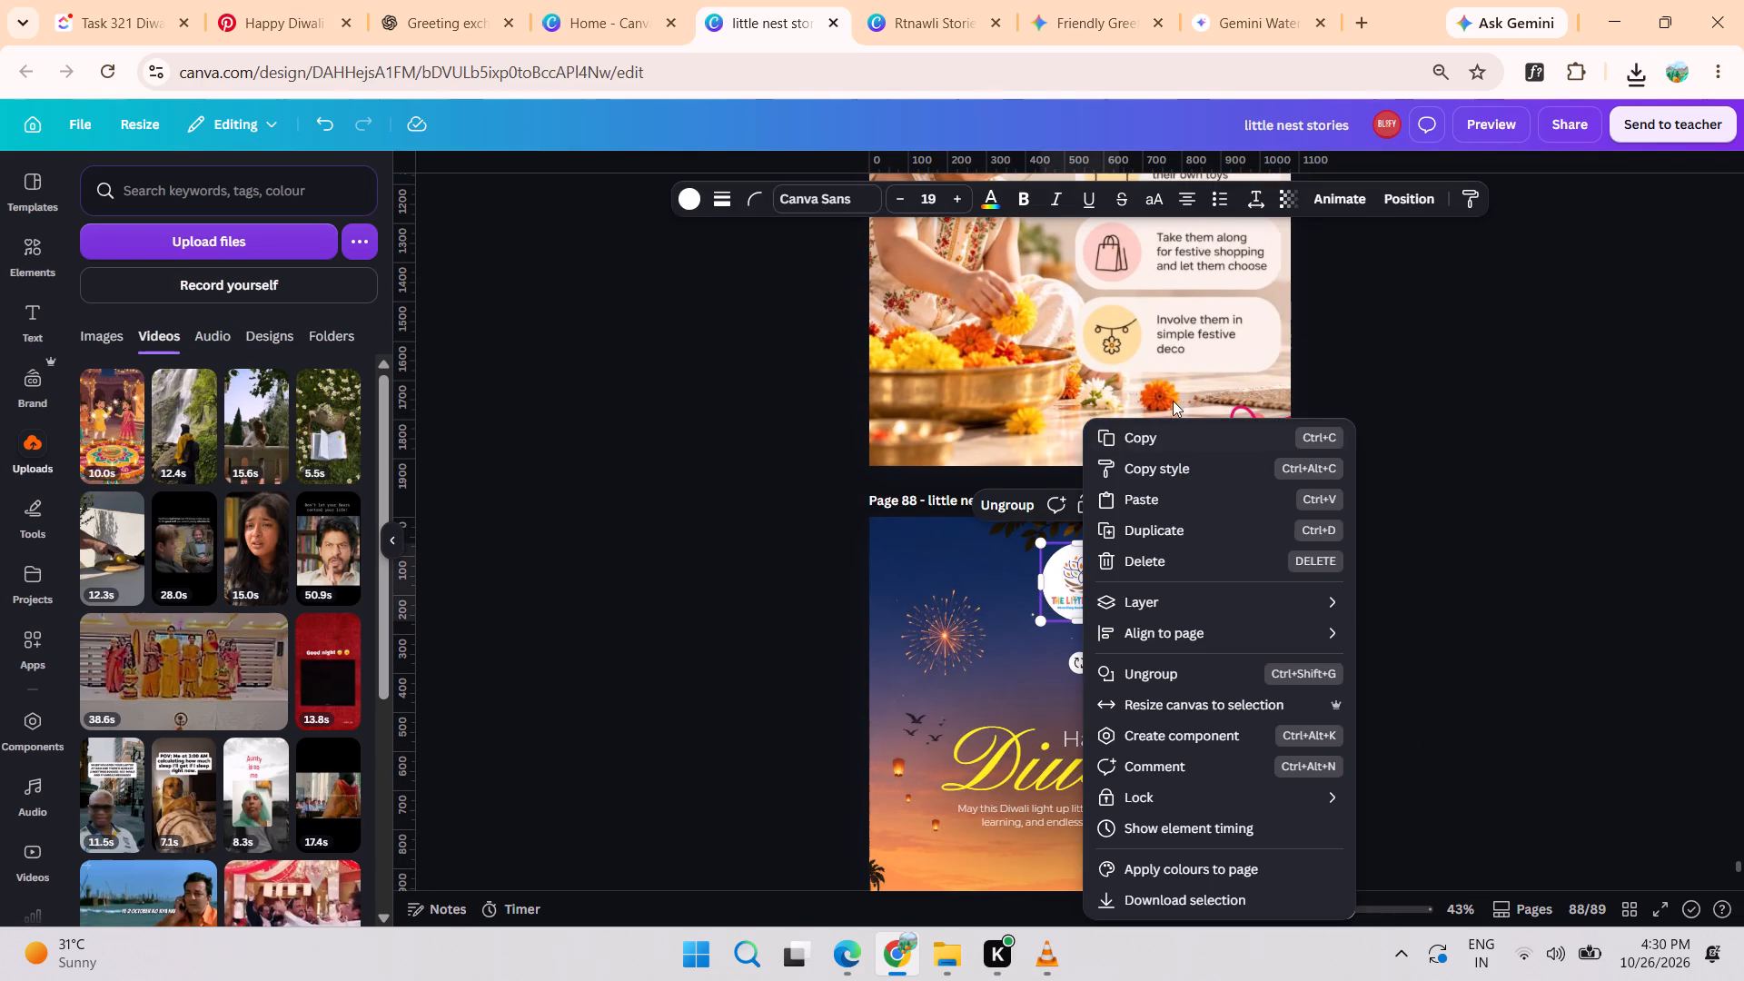
click(1169, 436)
scroll(1498, 535, down, 10)
click(1160, 322)
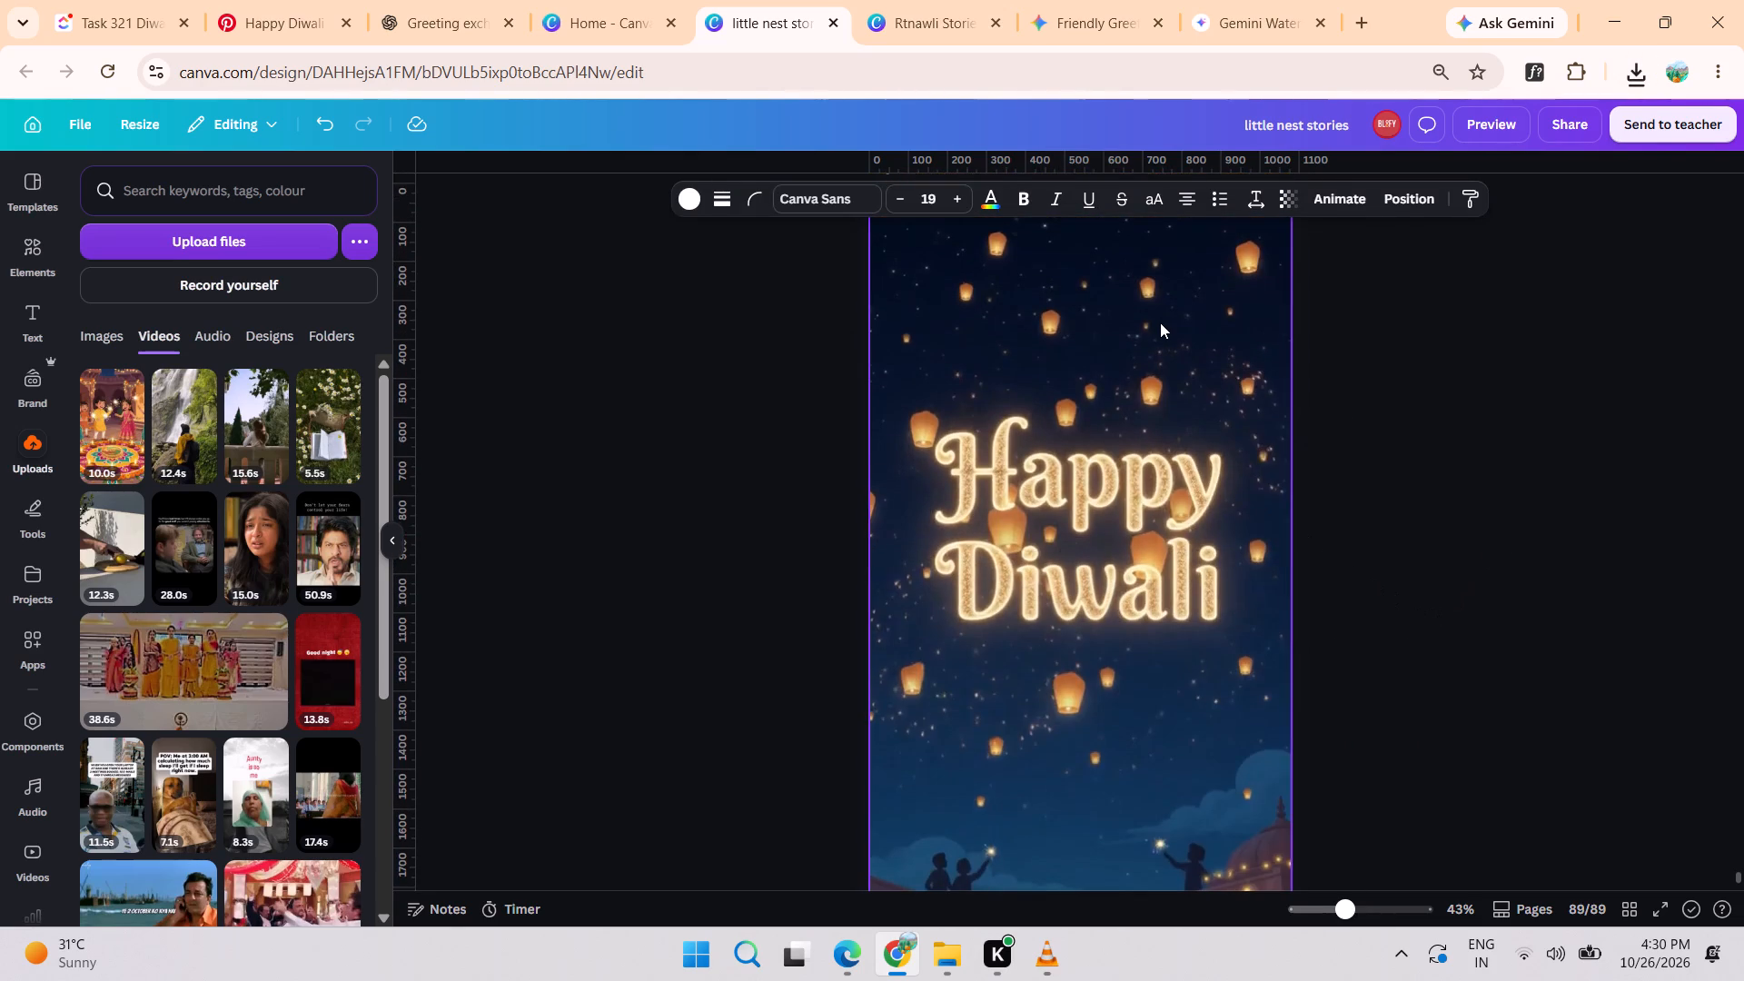
key(ctrl+v)
Shrink the pasted logo on page 89 and place it near the page's top-right corner.
scroll(1433, 504, up, 1)
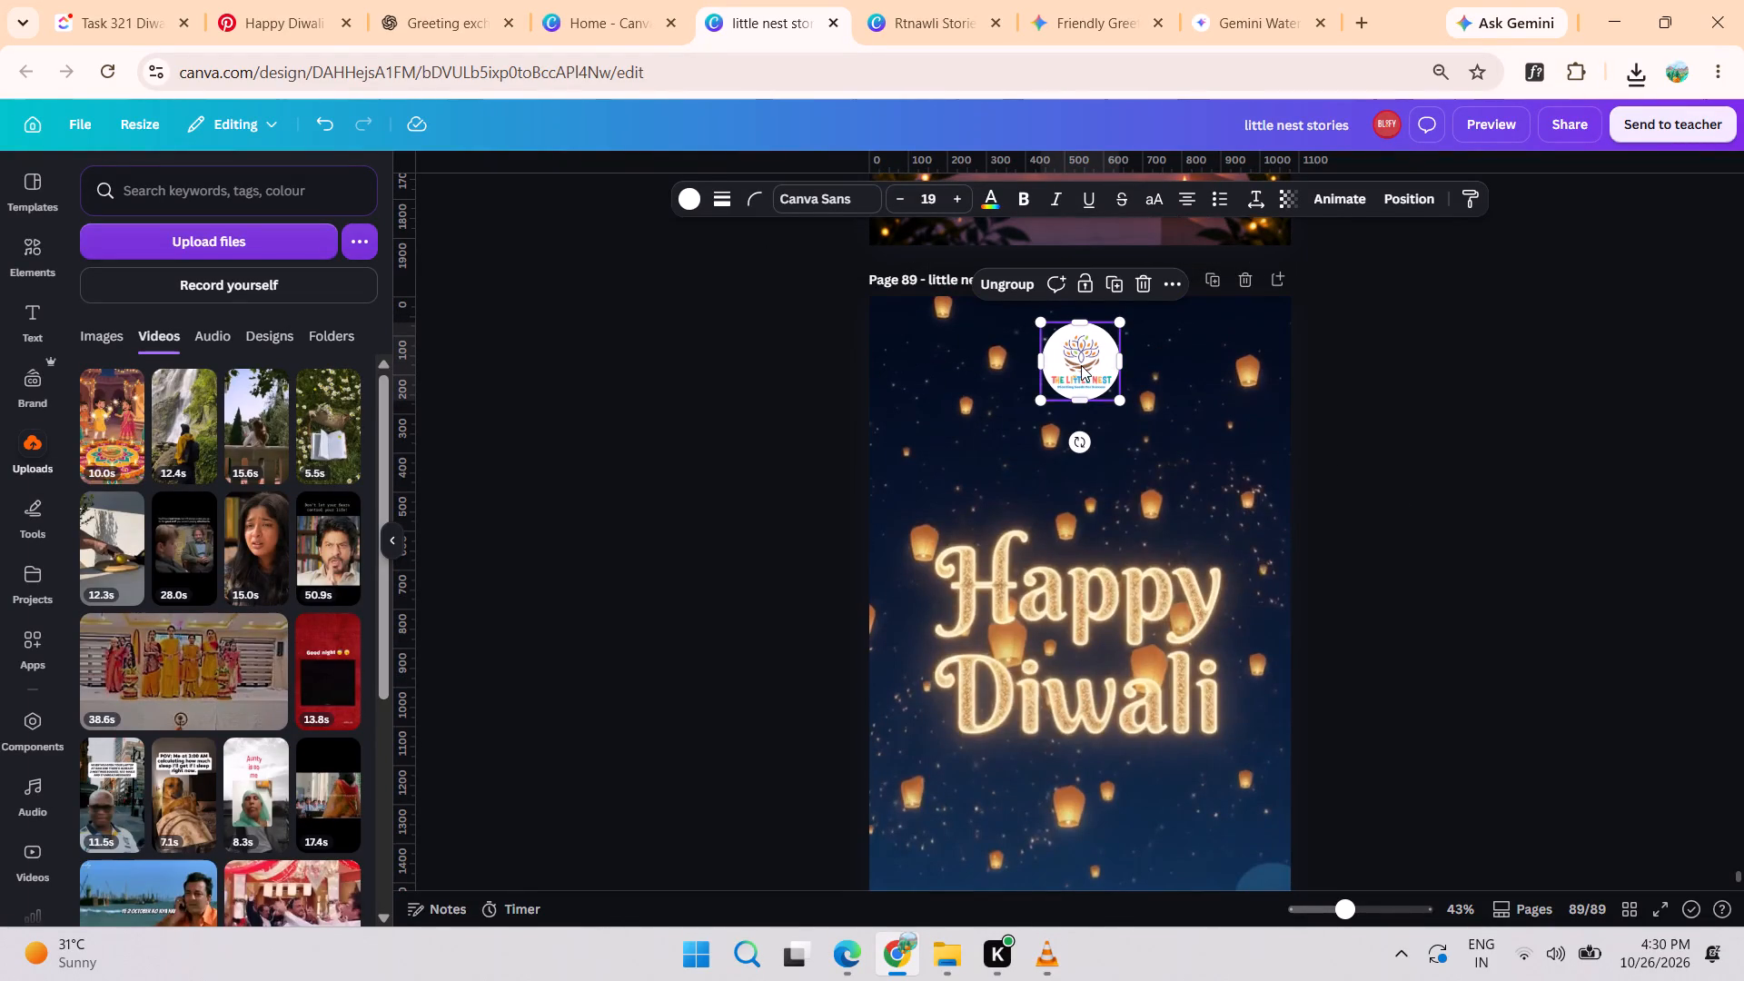
drag(1119, 399, 1089, 377)
drag(1070, 352, 1070, 351)
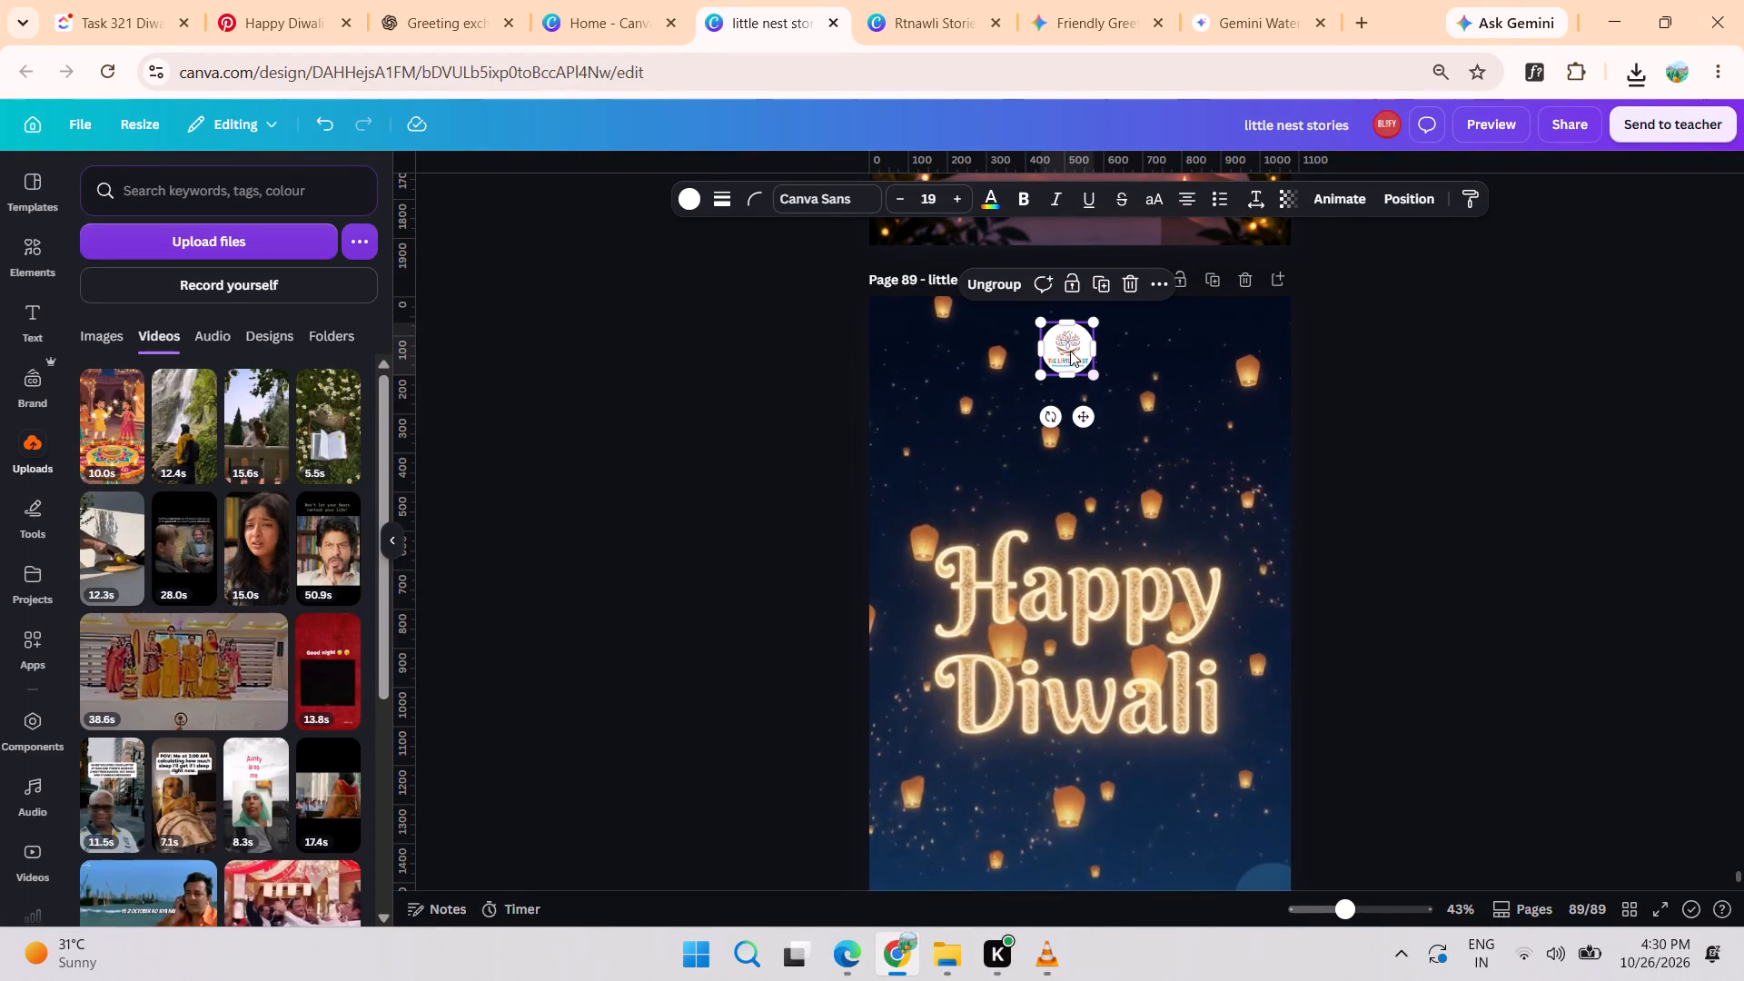
drag(1070, 351, 1239, 360)
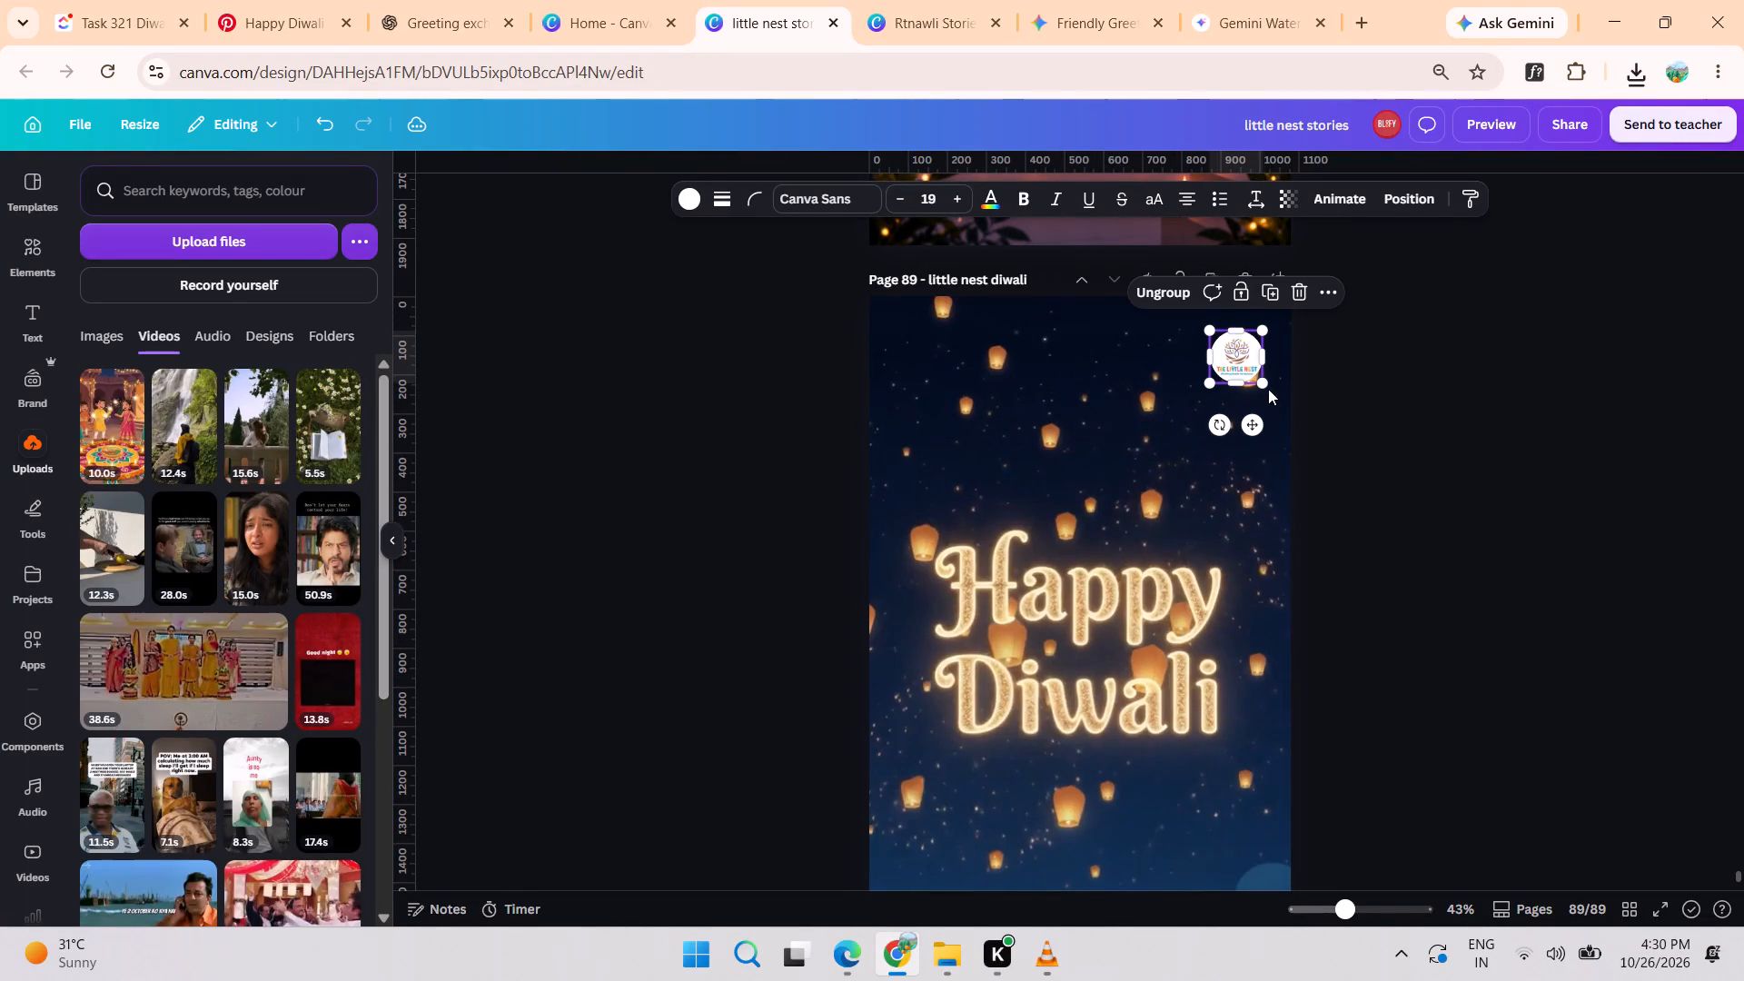
drag(1263, 382, 1273, 386)
click(1237, 370)
click(1457, 411)
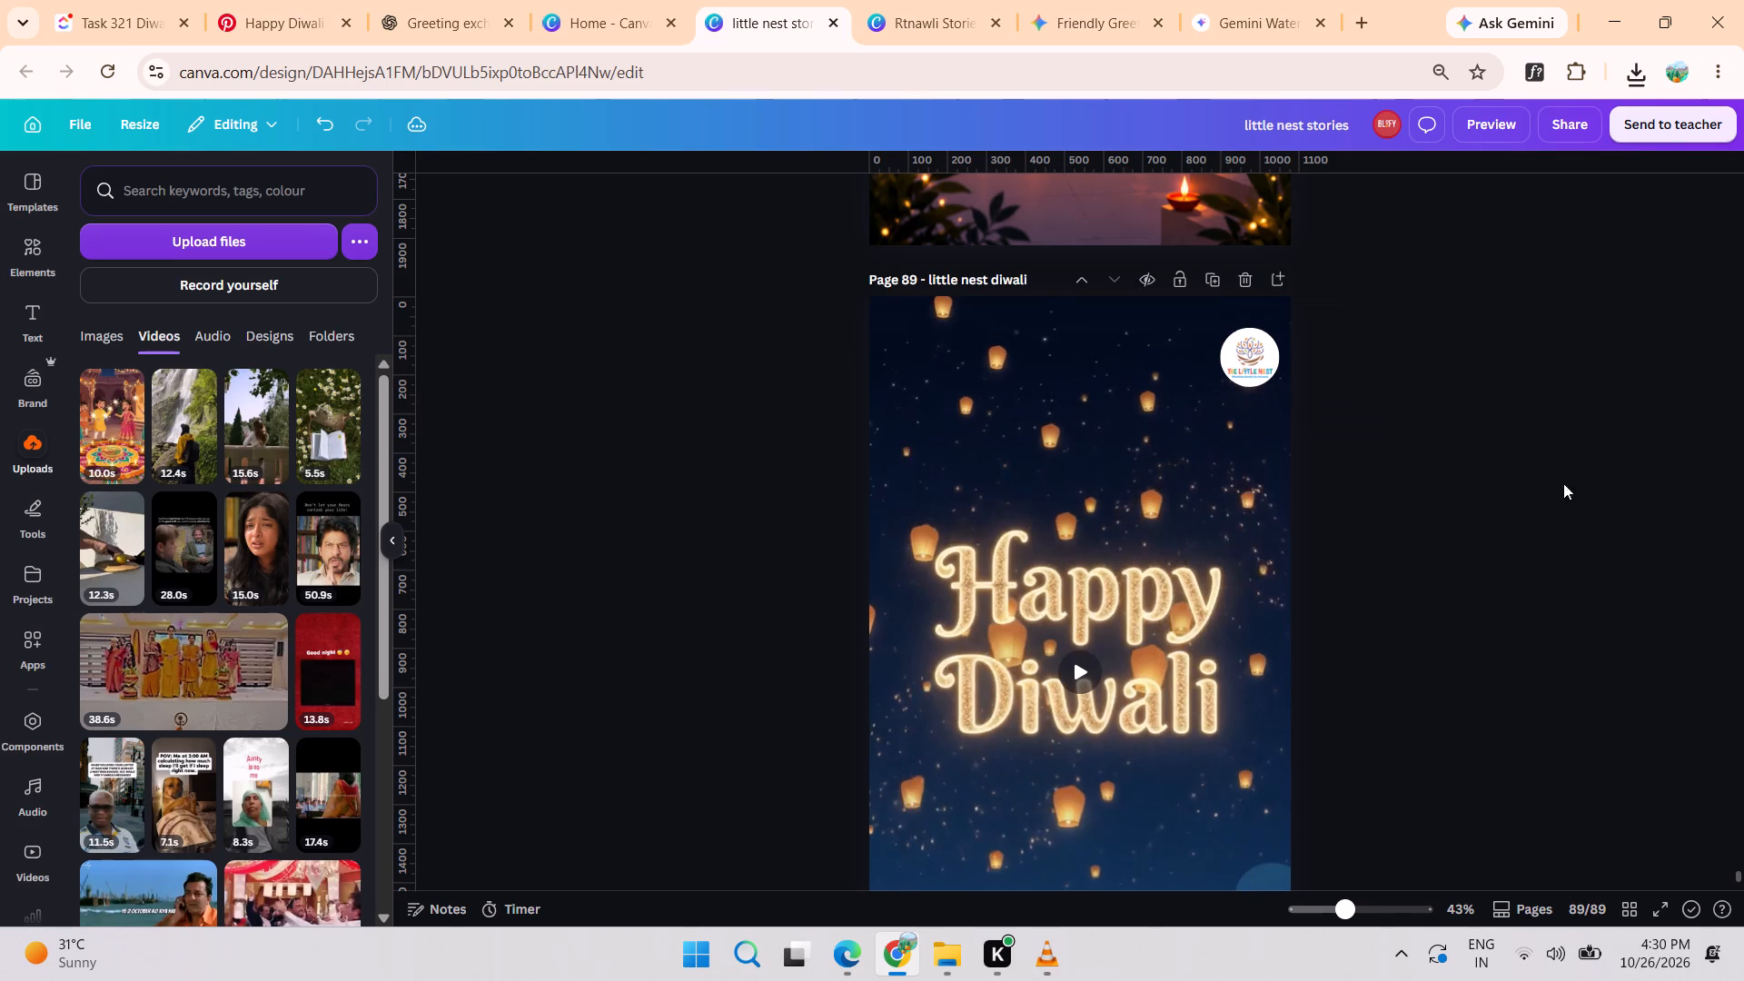
Play the page 89 video and check how the logo sits over the changing scenes.
click(1087, 677)
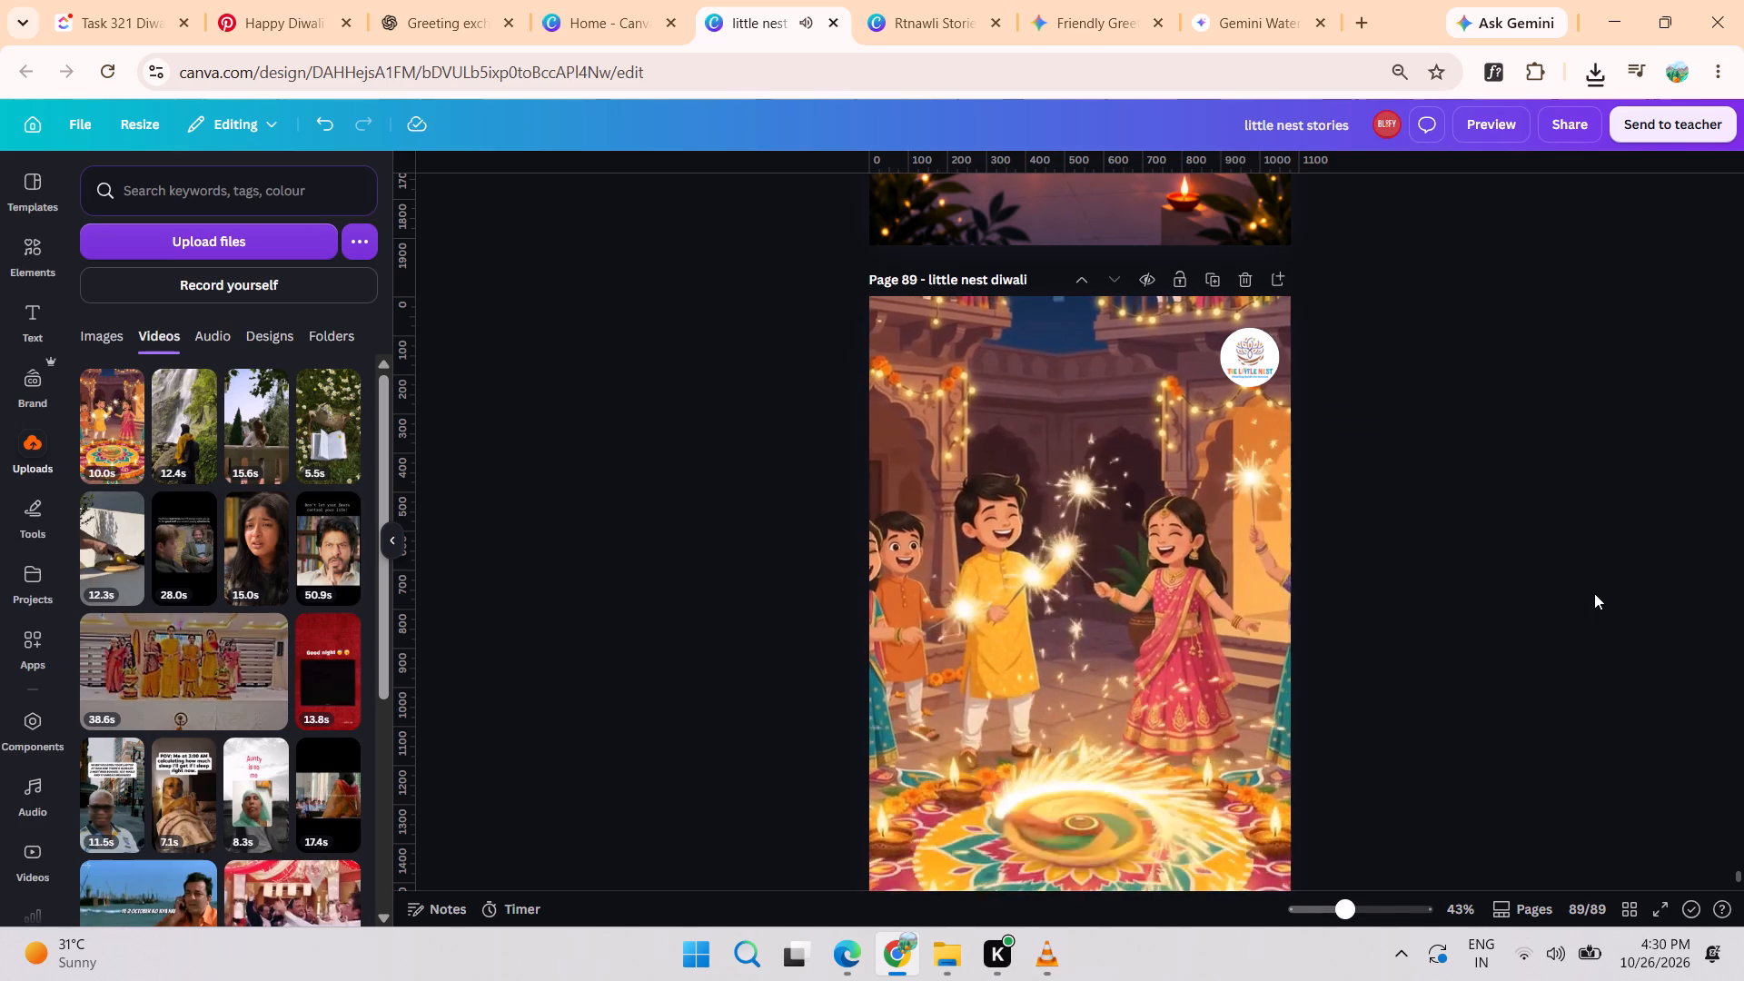
scroll(1575, 447, down, 1)
scroll(1532, 487, up, 1)
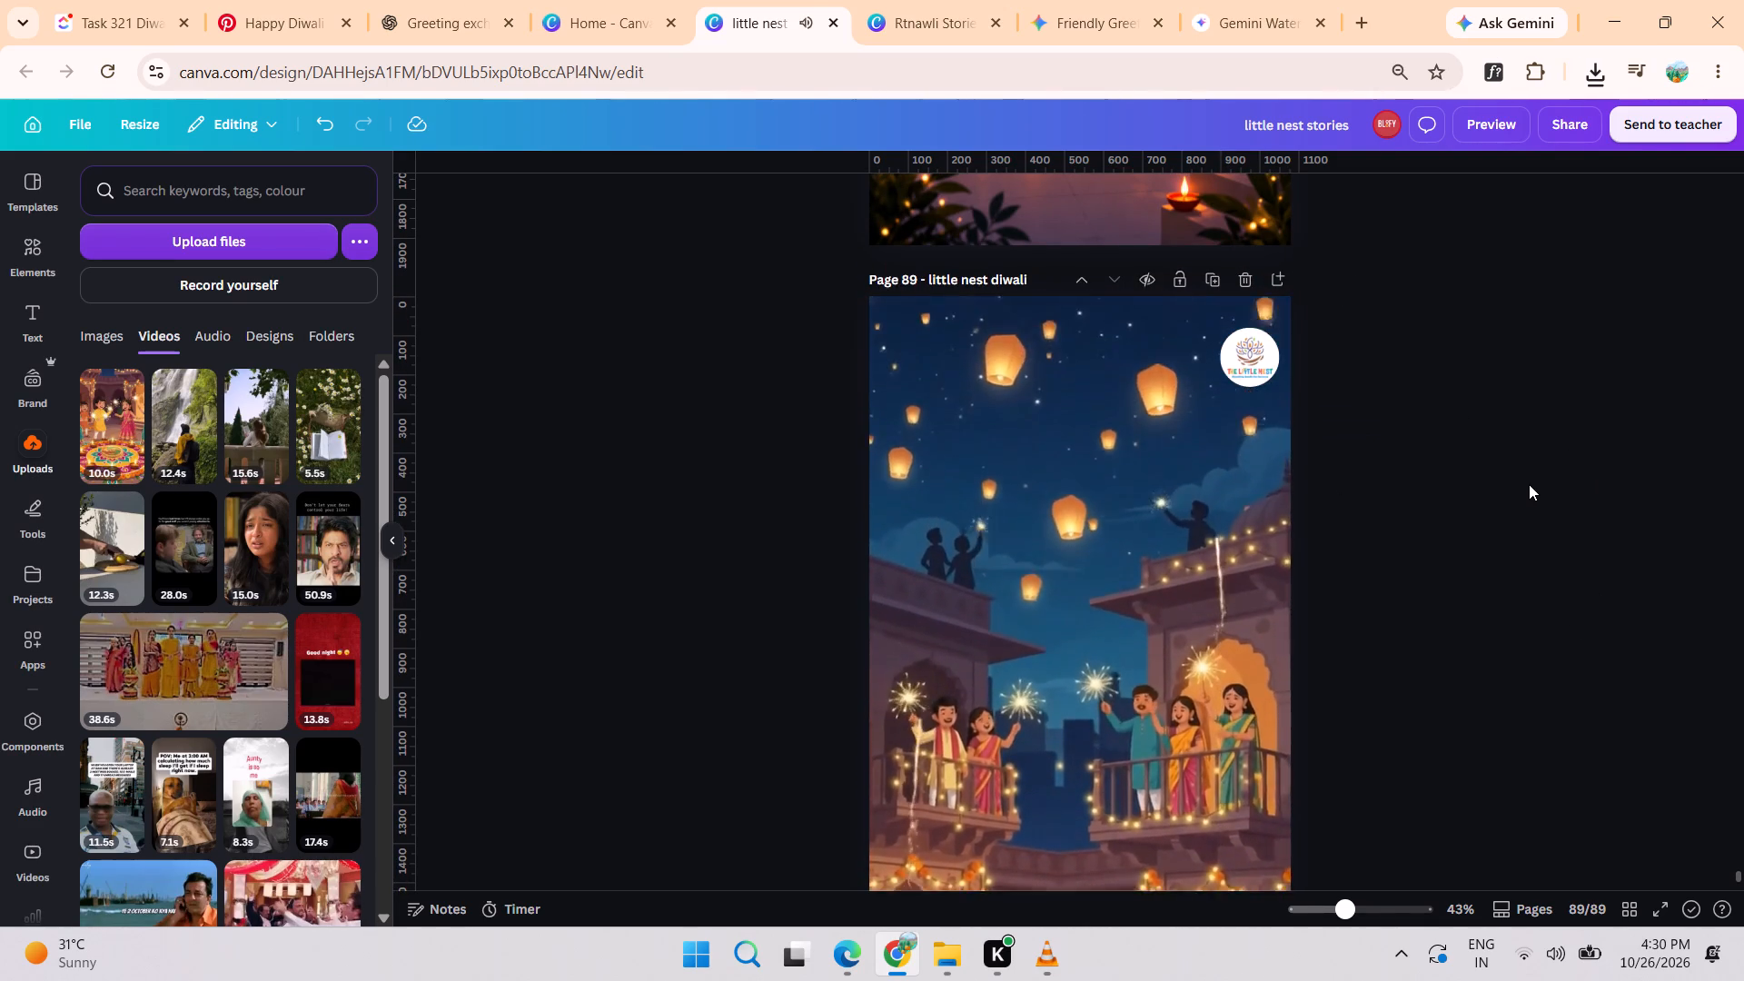
scroll(1512, 521, down, 3)
scroll(1508, 532, up, 1)
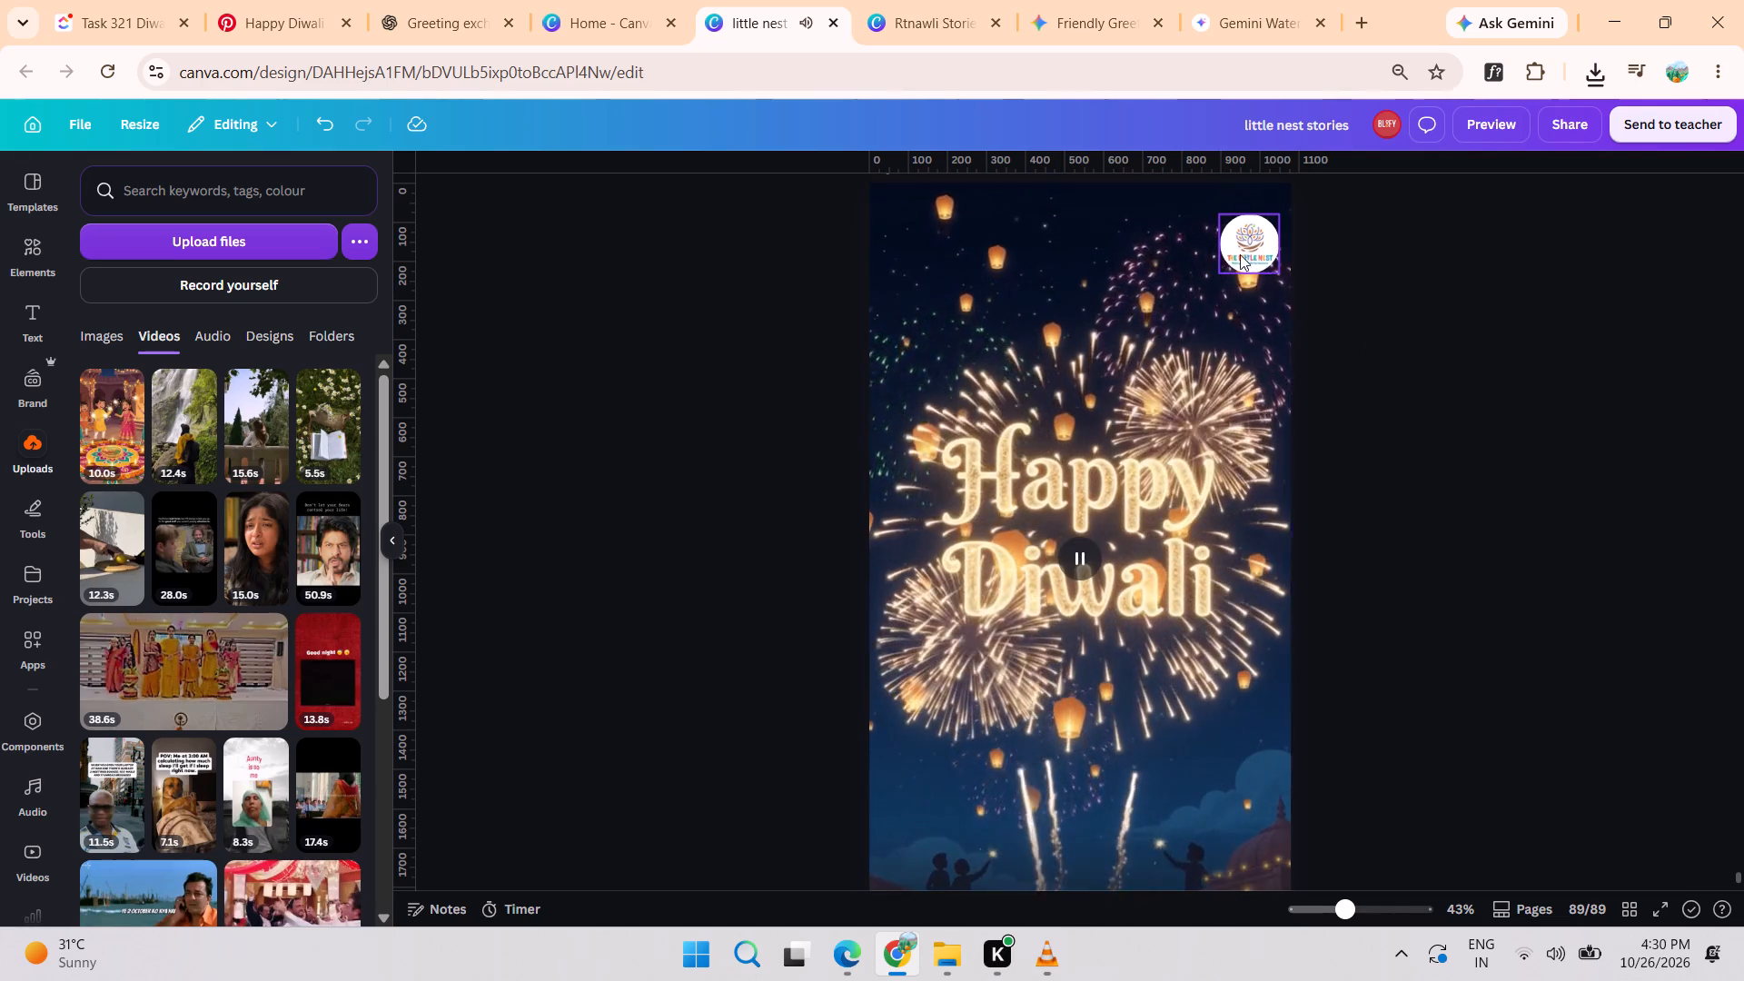
Reposition the logo on page 89 slightly farther in from the page's top-right corner.
drag(1232, 252, 1071, 261)
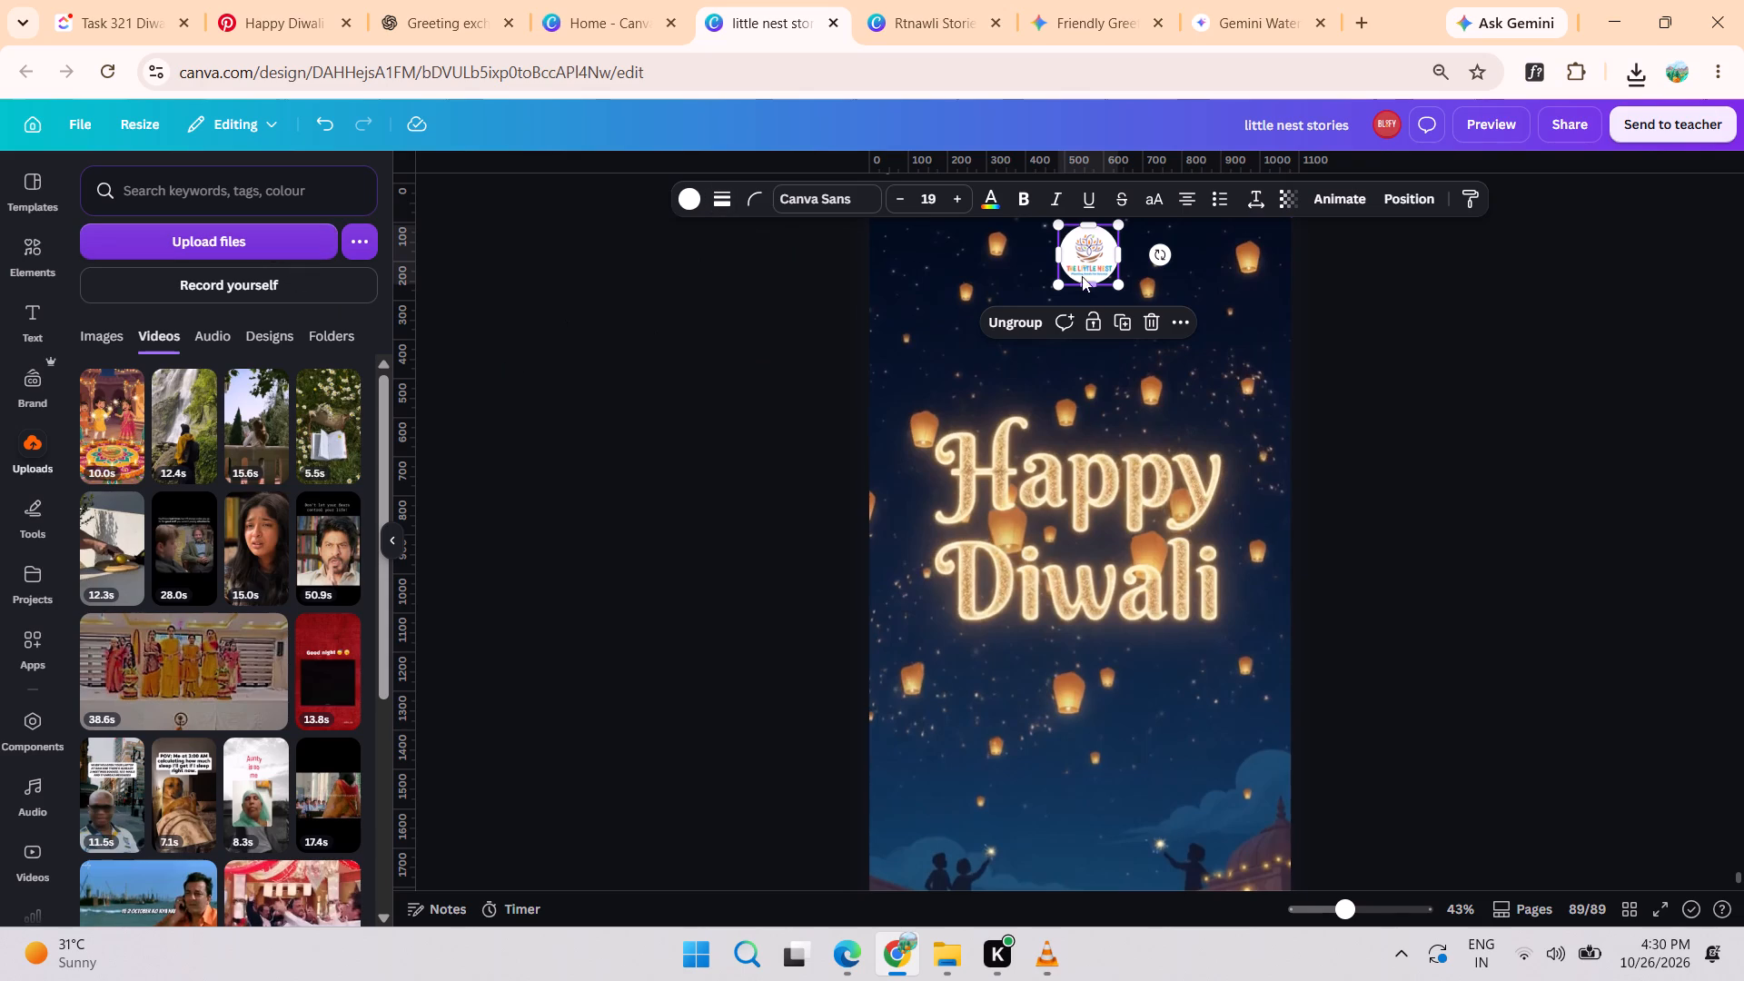
drag(1093, 253, 1220, 249)
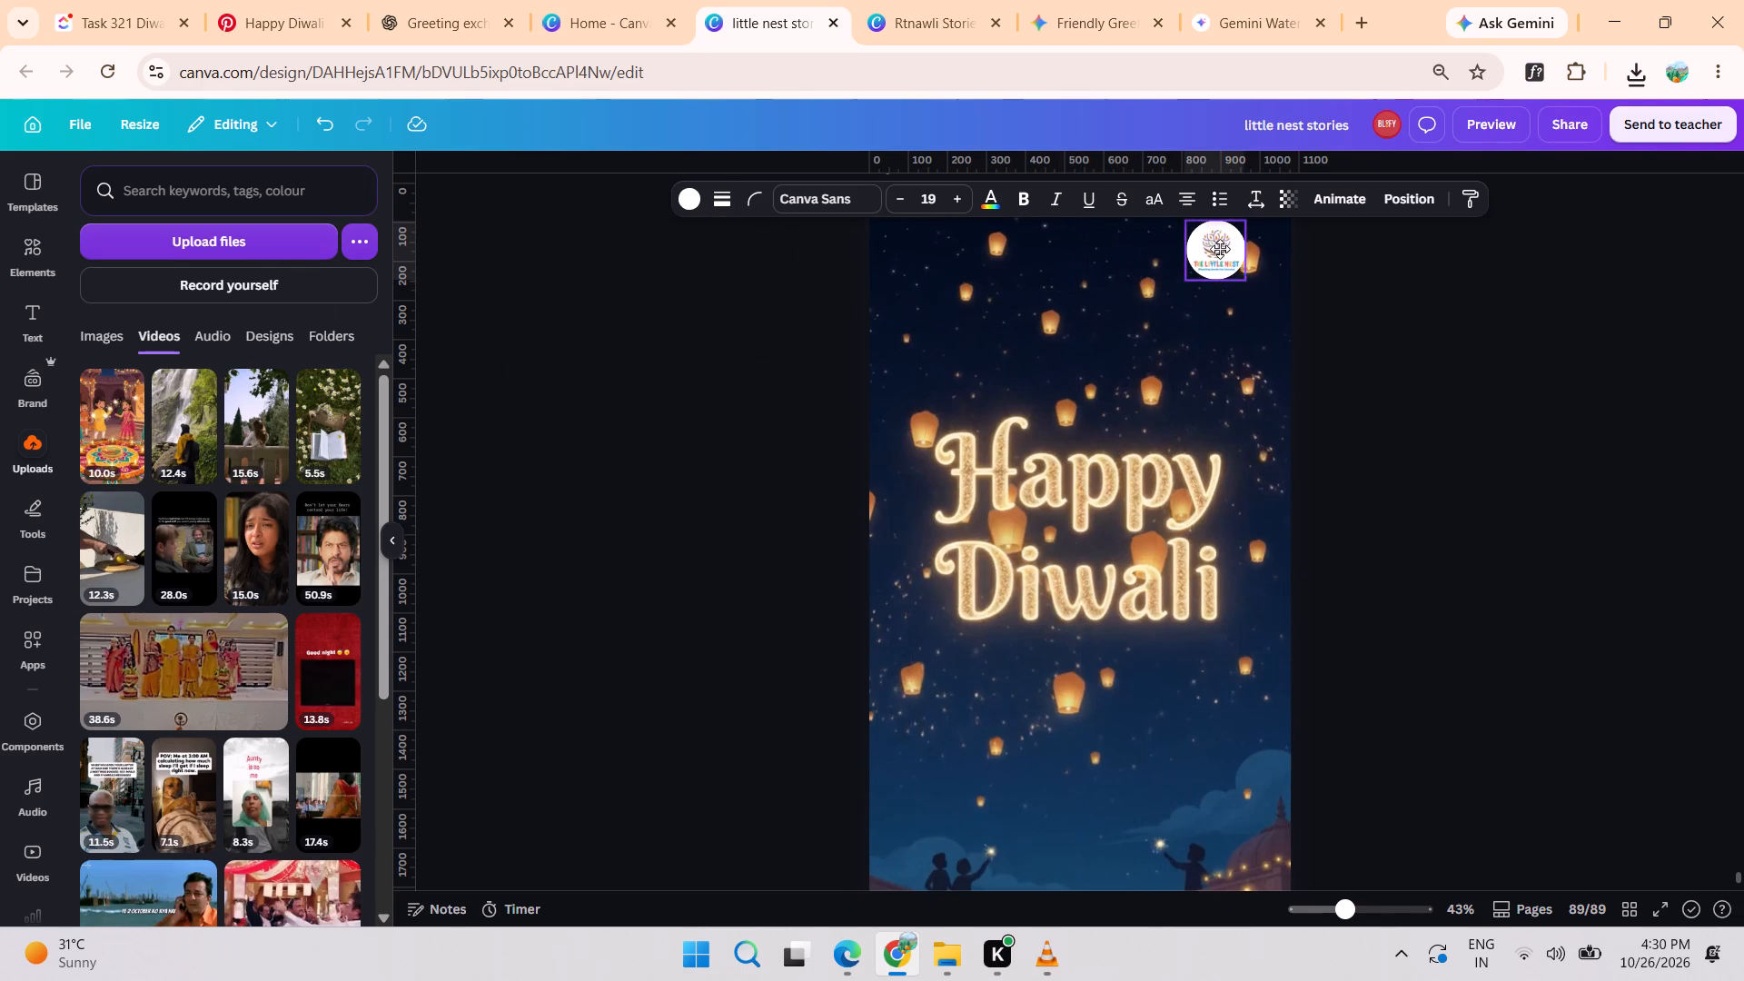
drag(1220, 249, 1241, 253)
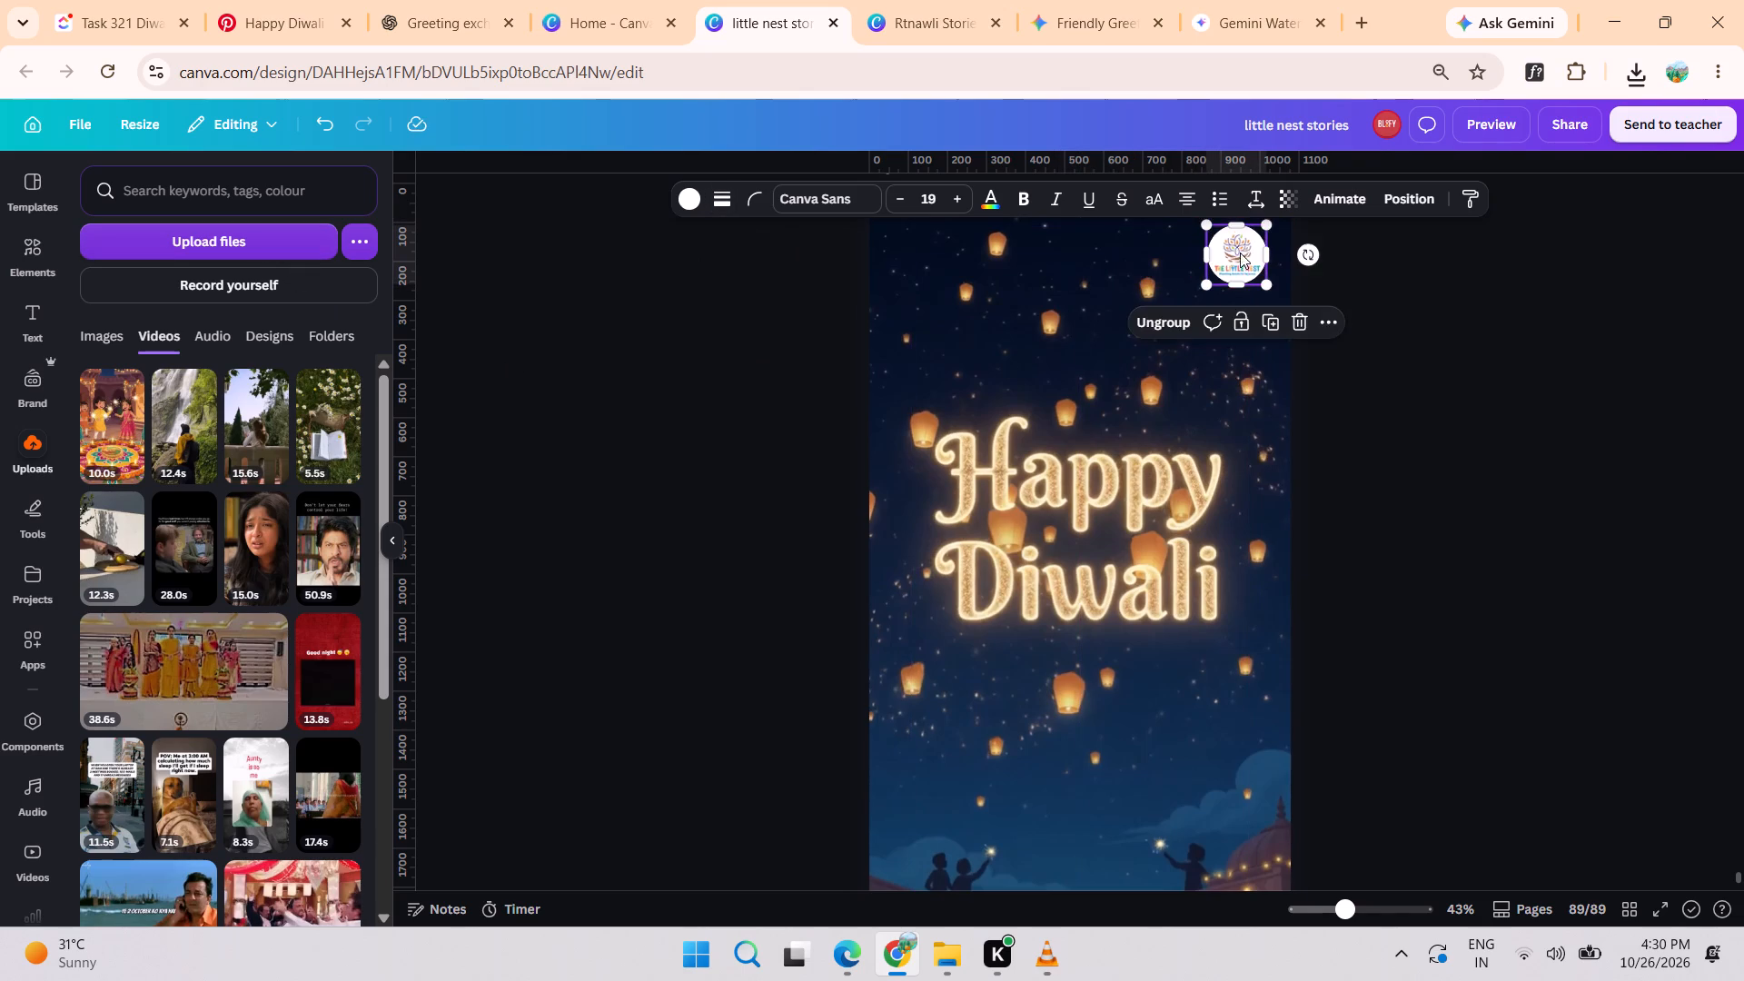
click(1474, 365)
click(1567, 124)
click(1450, 565)
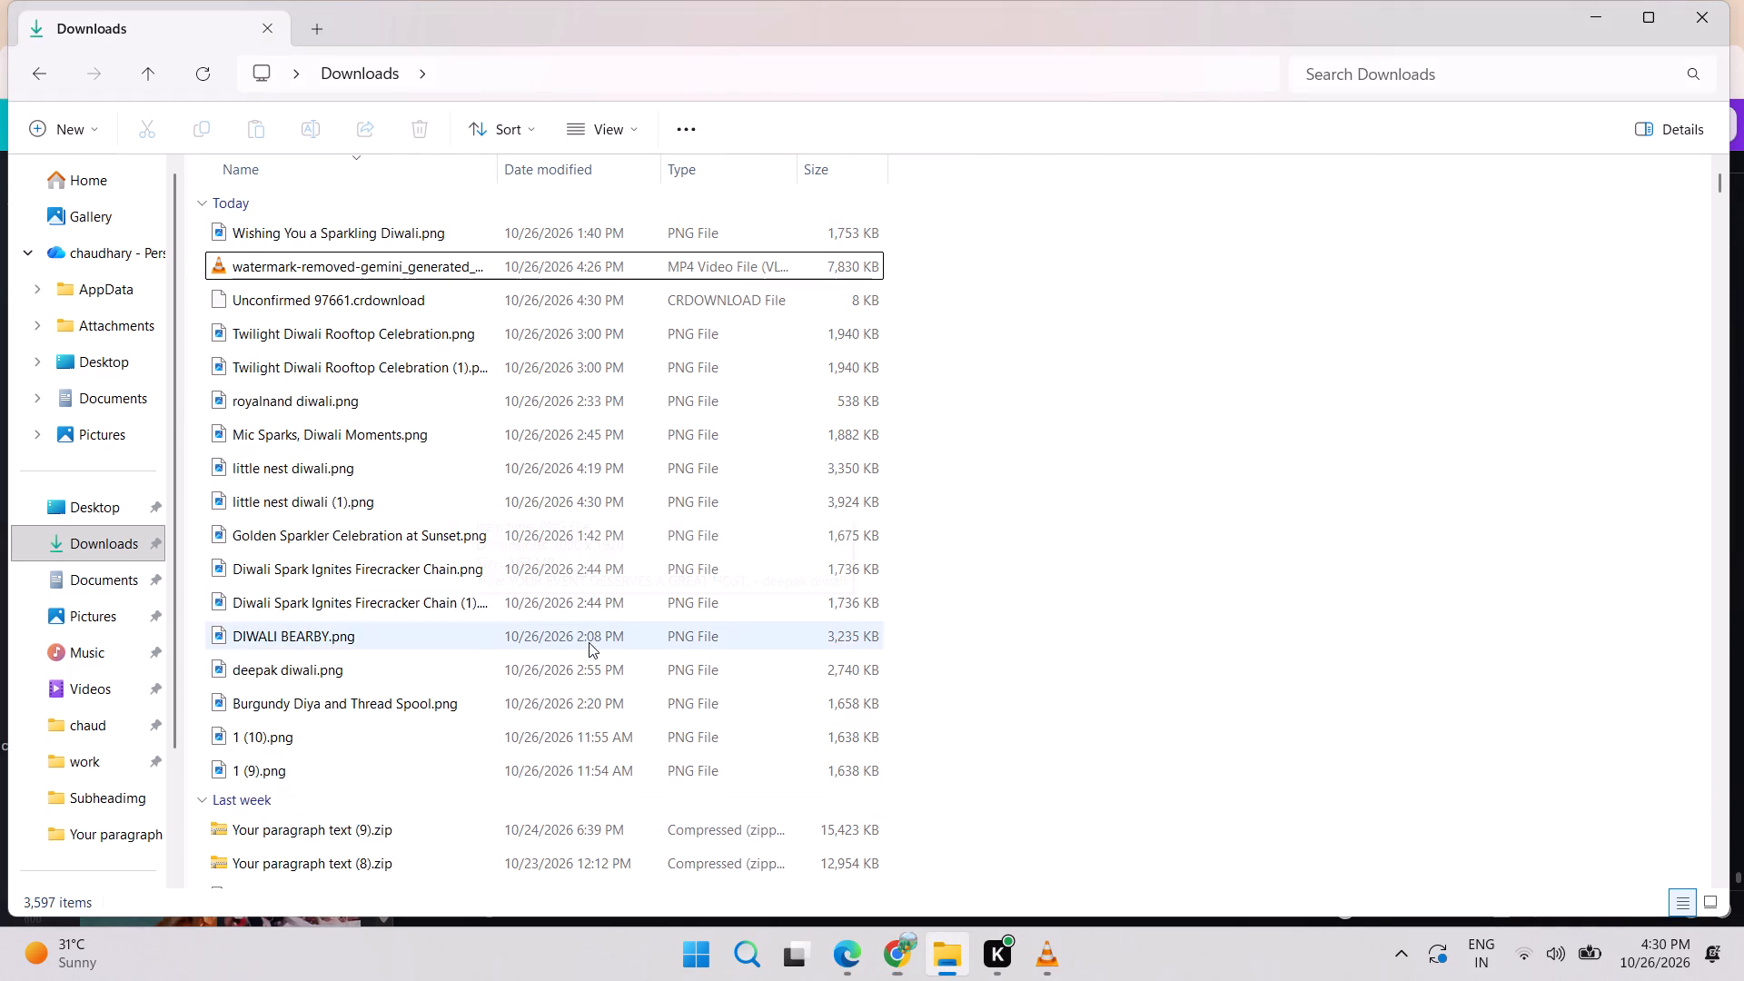
Download only page 89 of the little nest stories design as a 1080p MP4 video.
click(894, 960)
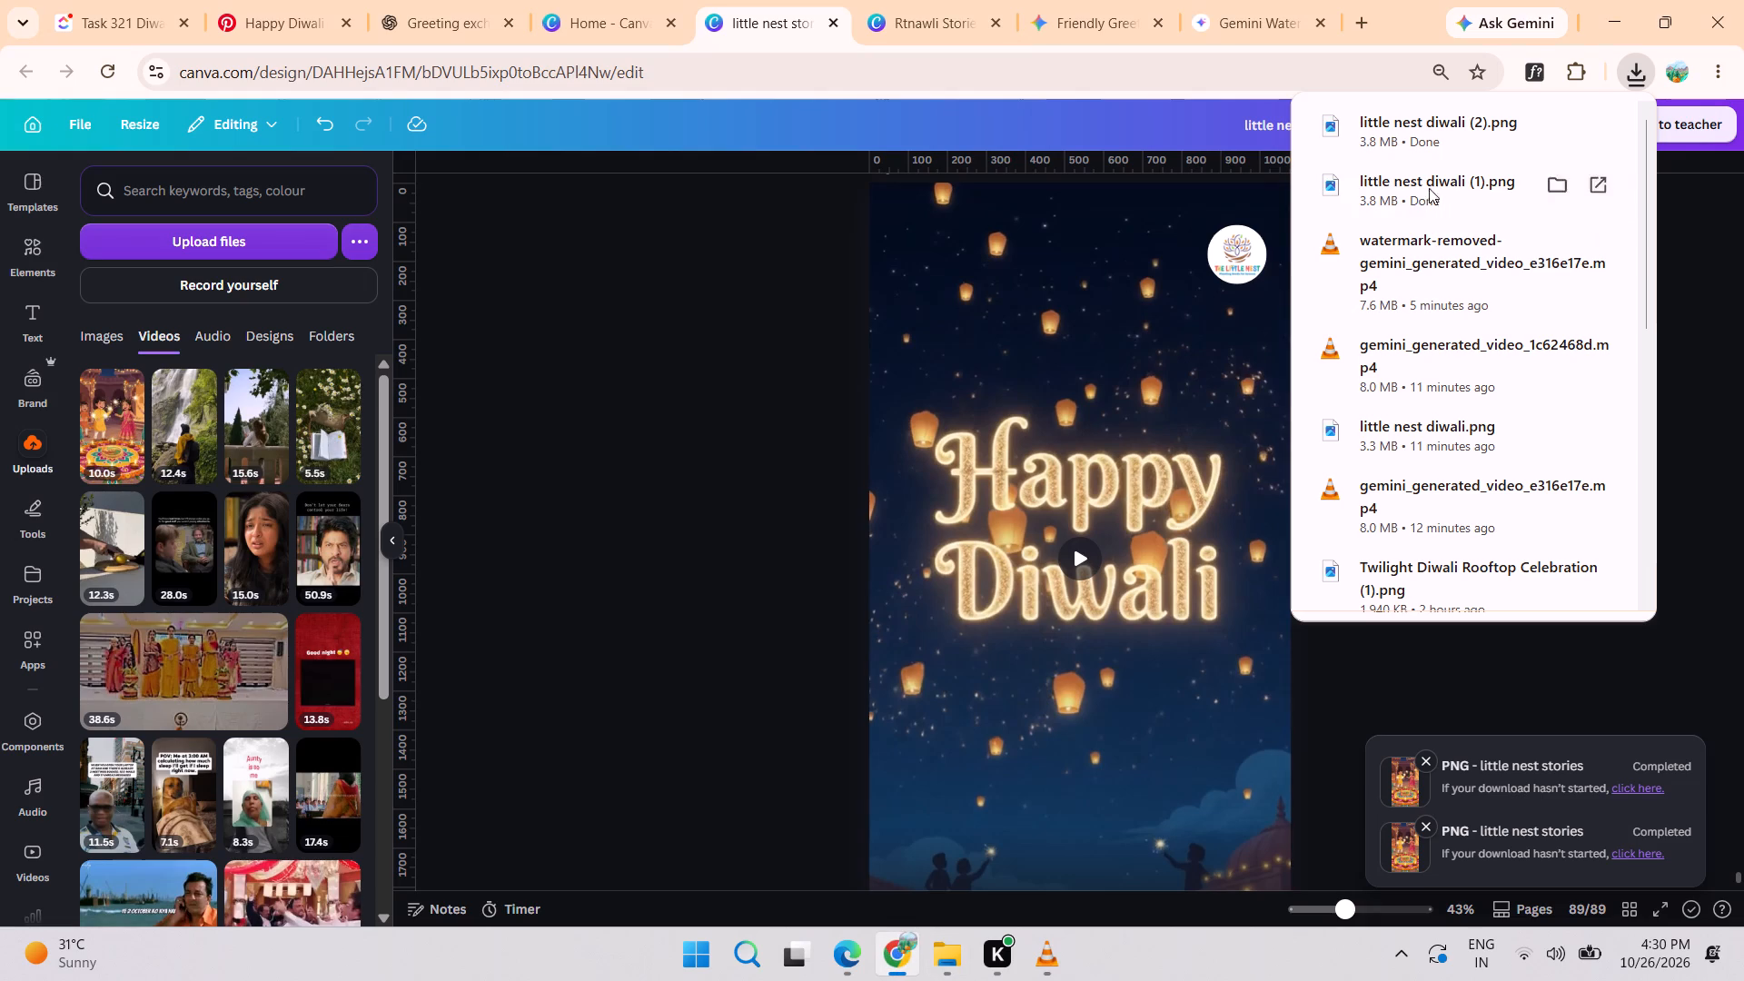
click(1414, 533)
click(1468, 628)
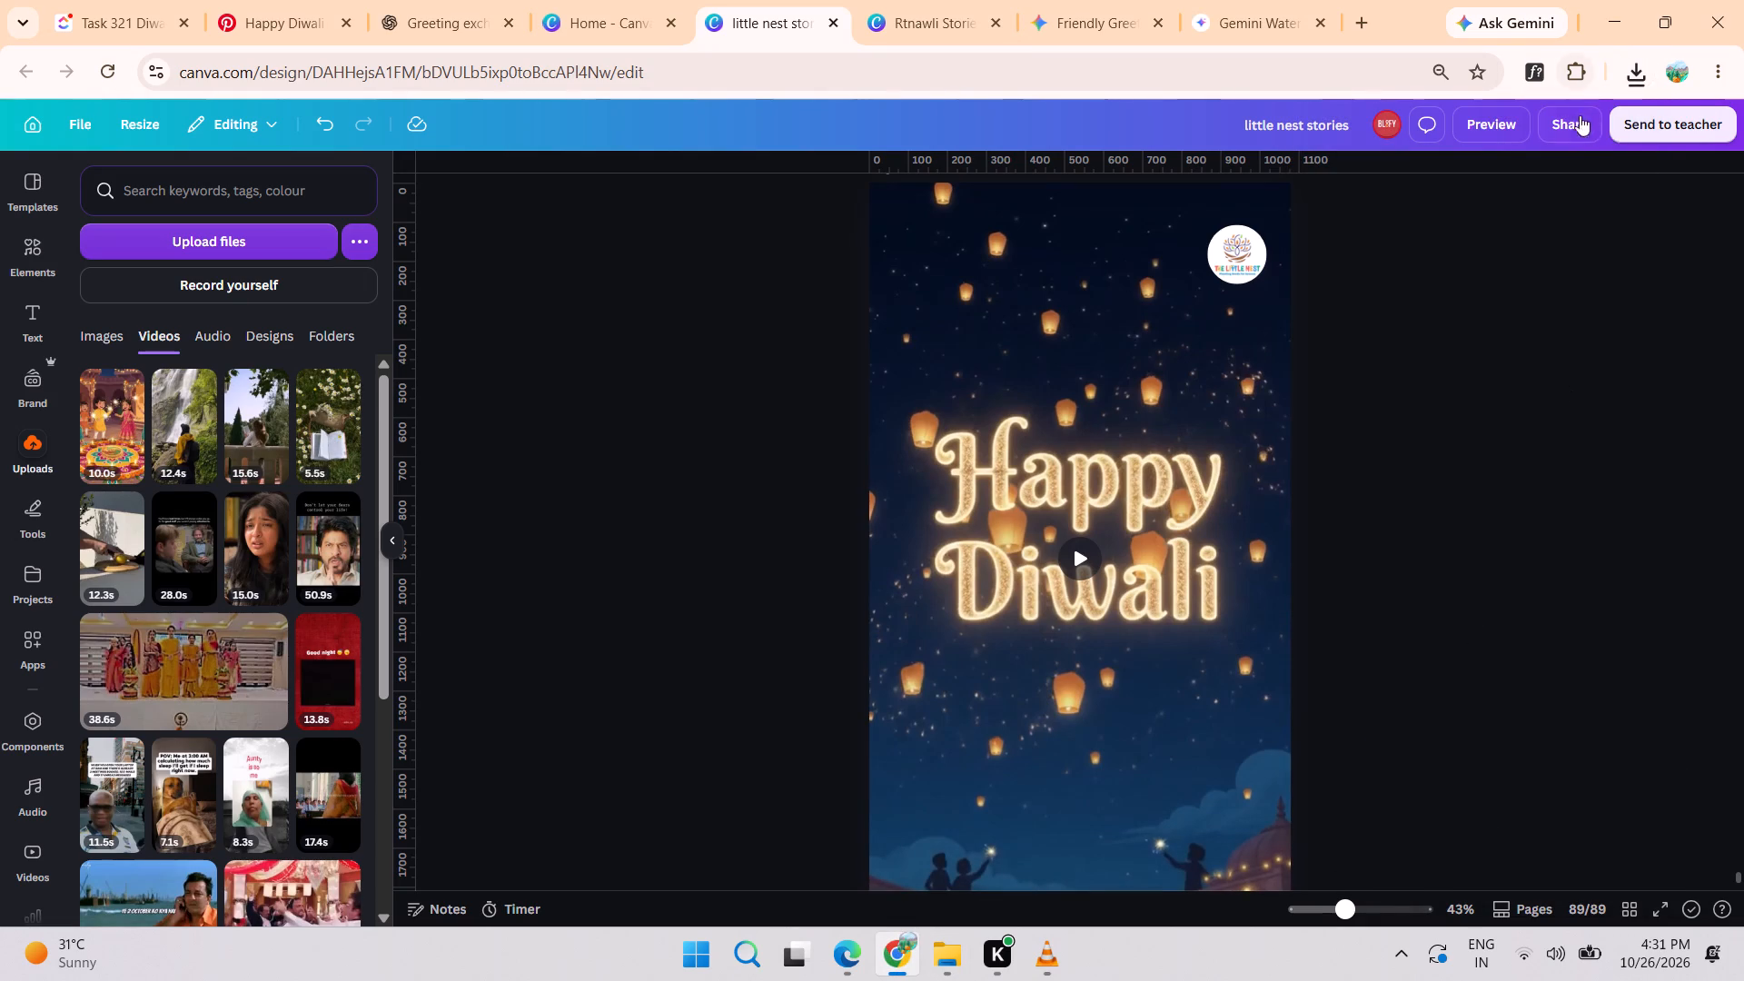
click(1559, 131)
click(1416, 522)
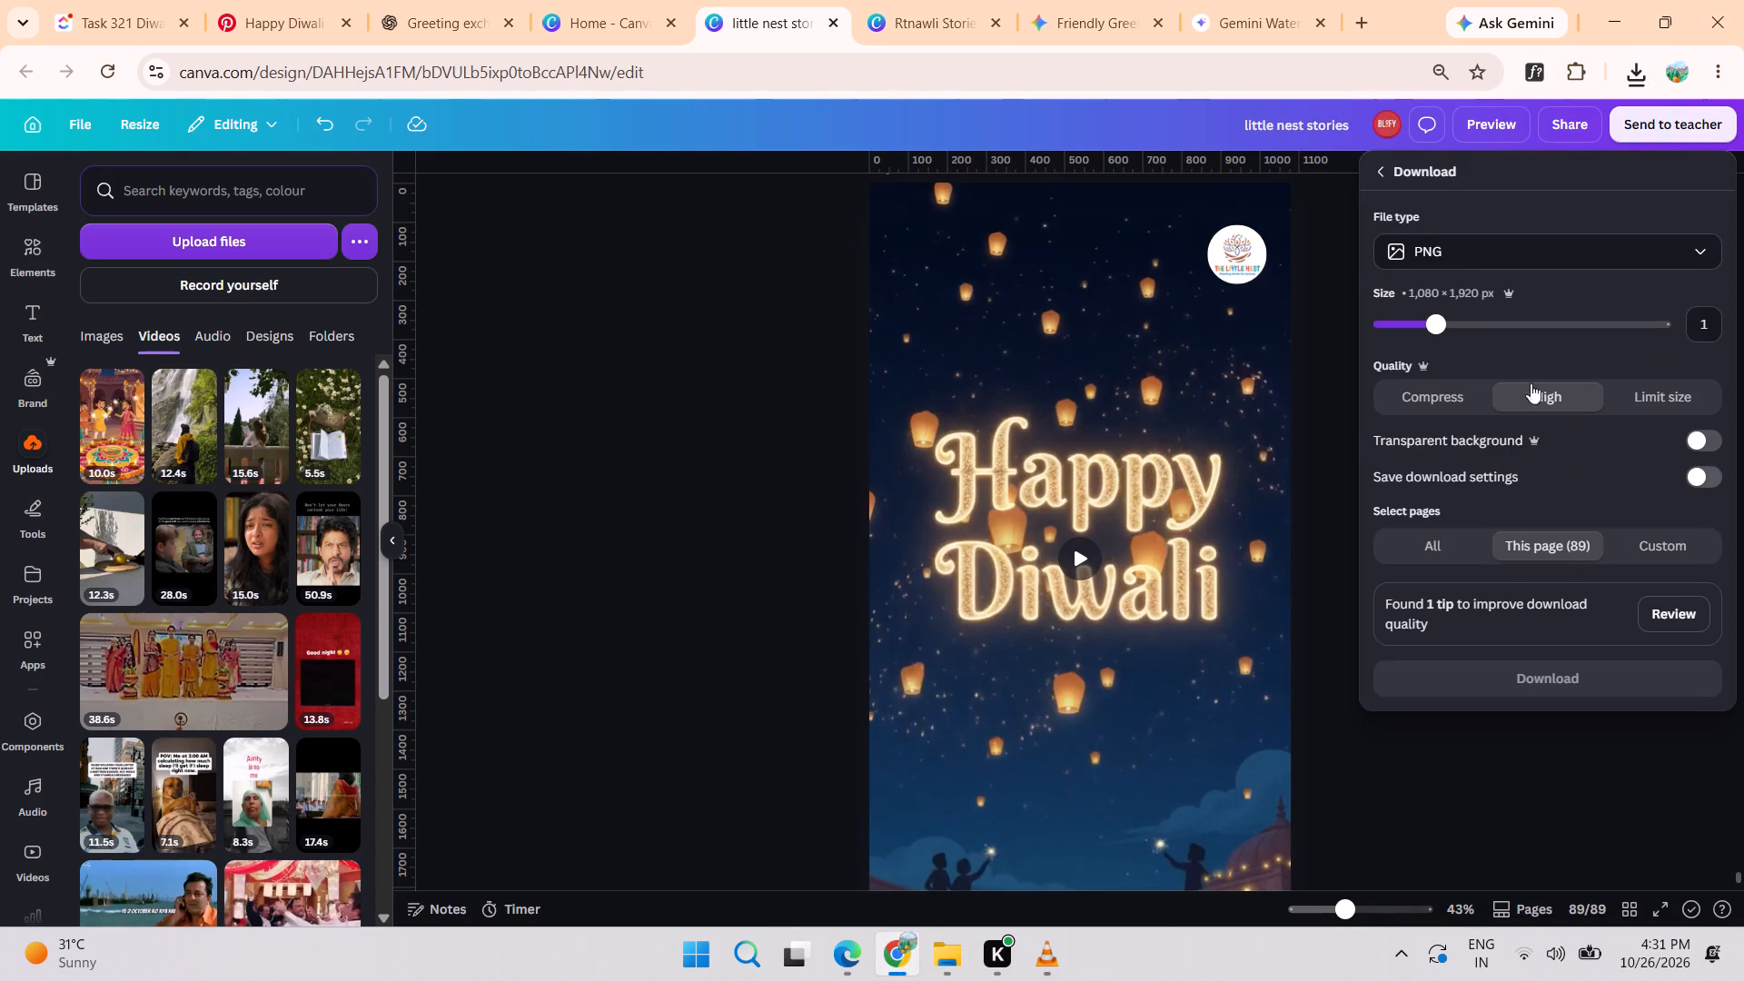
click(1476, 263)
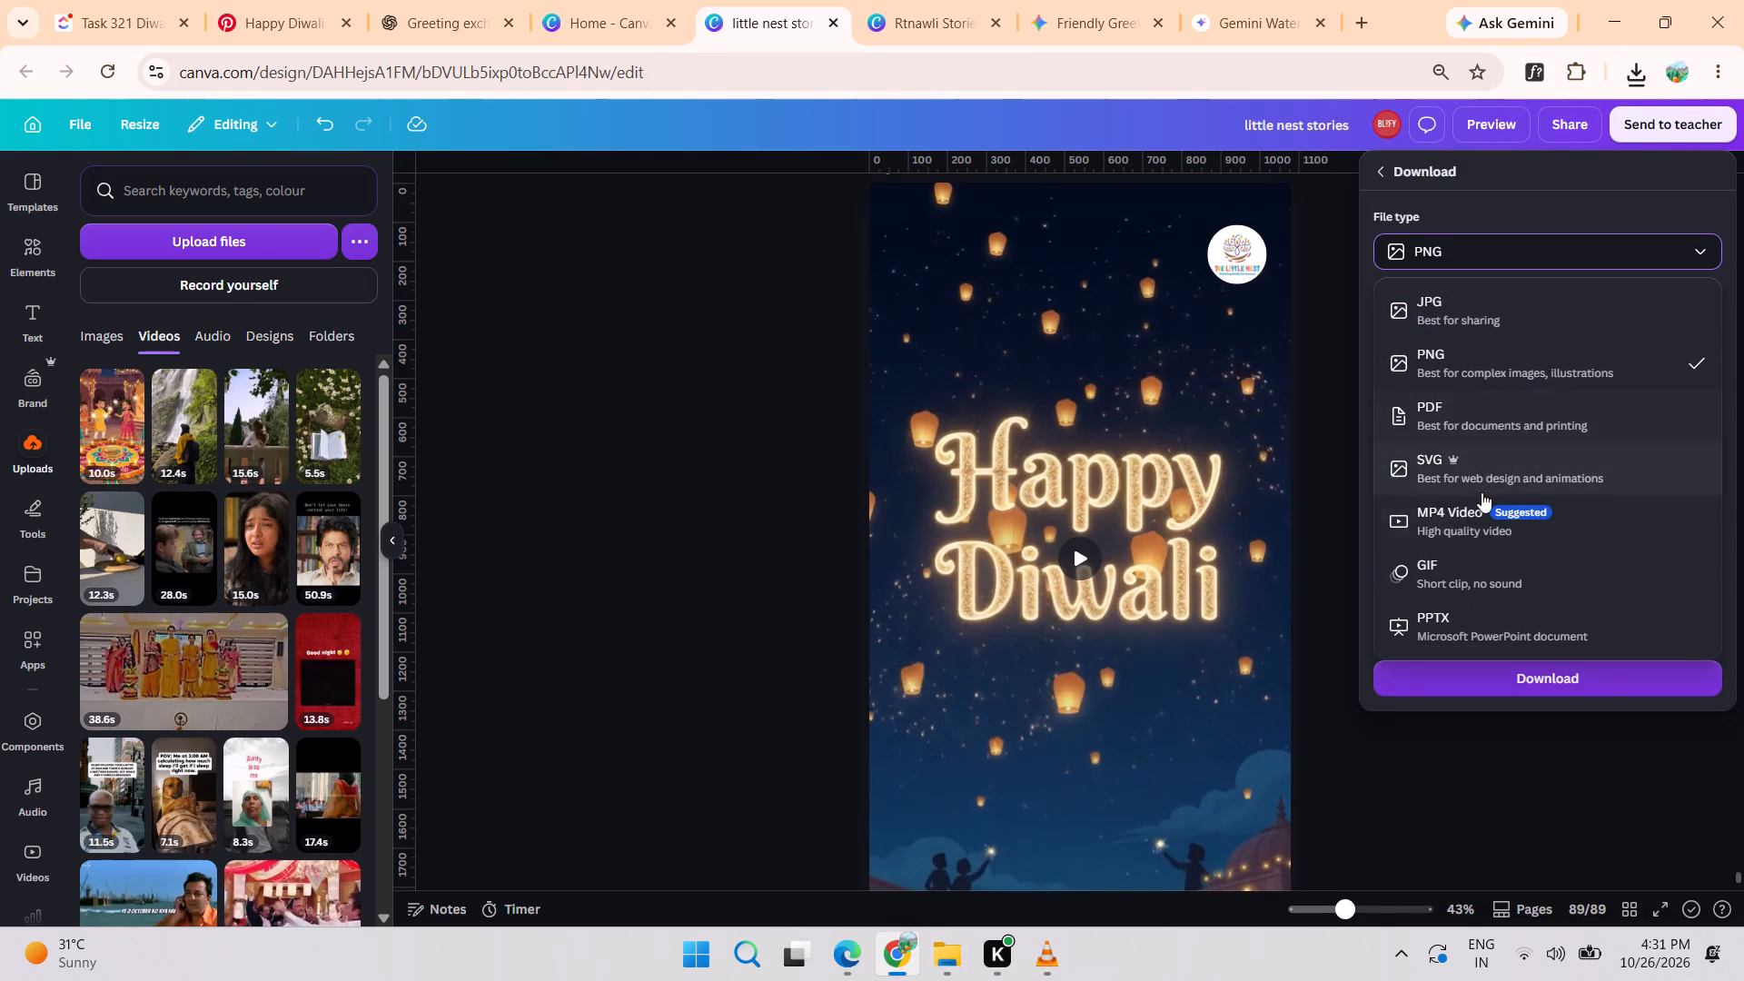
click(1470, 514)
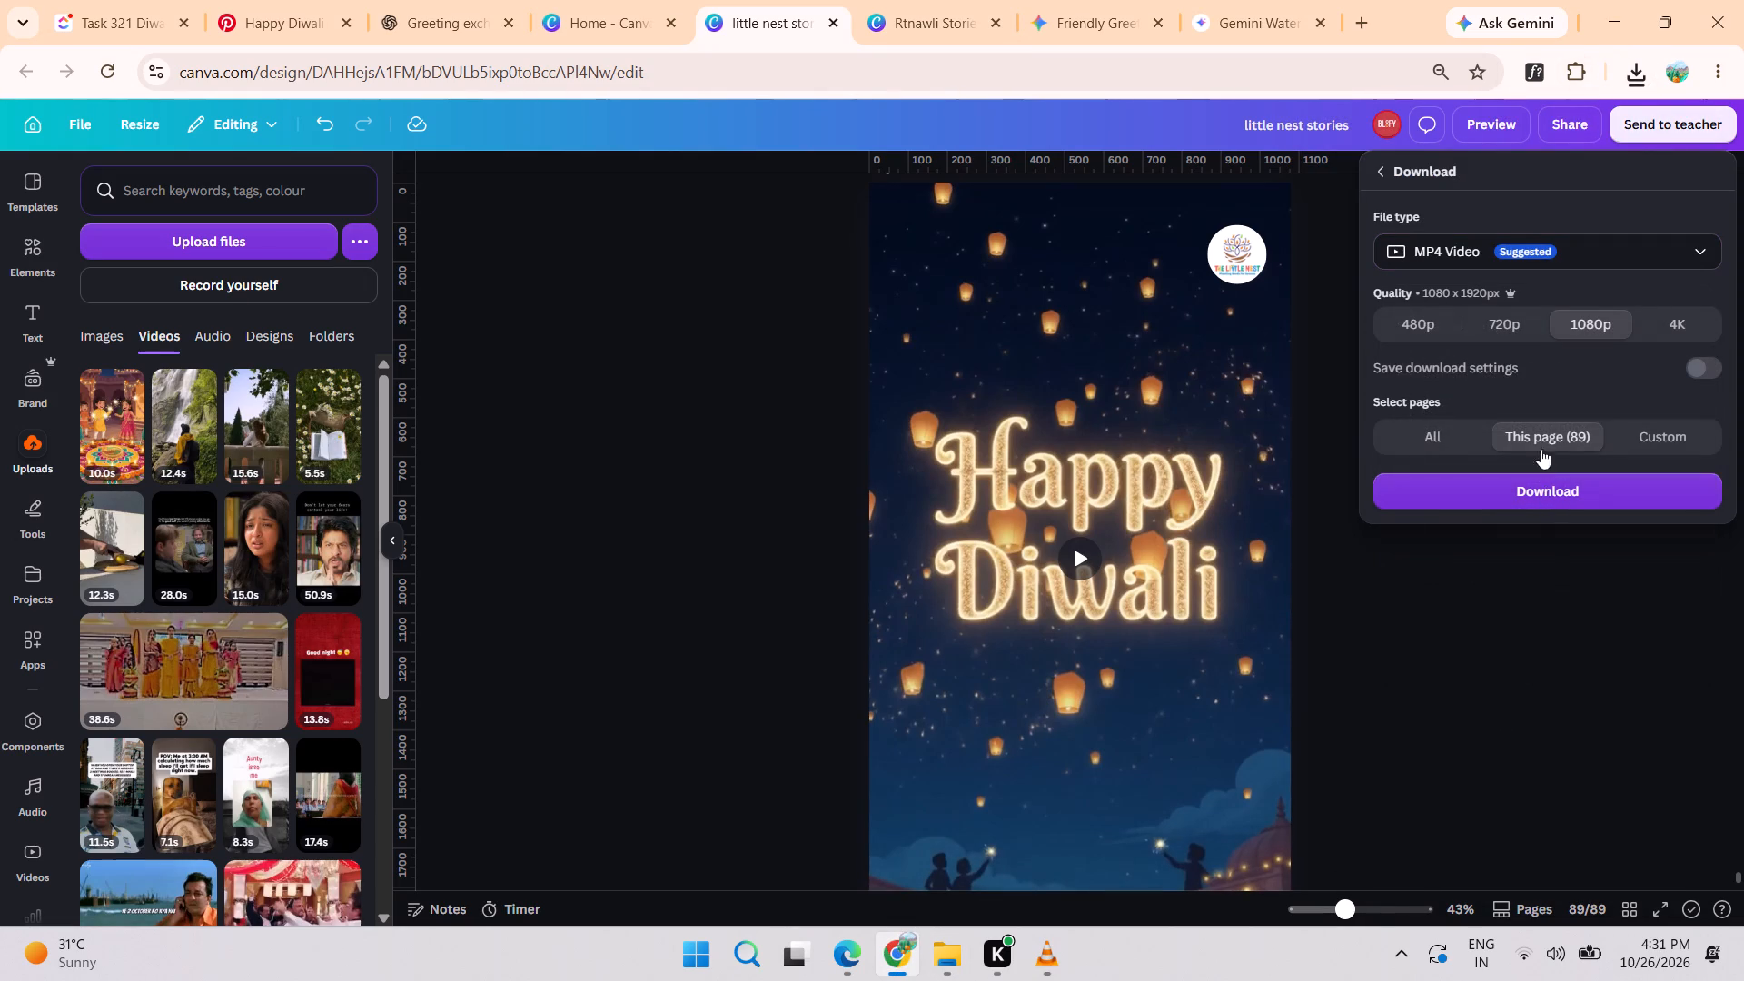
click(1541, 442)
click(1542, 491)
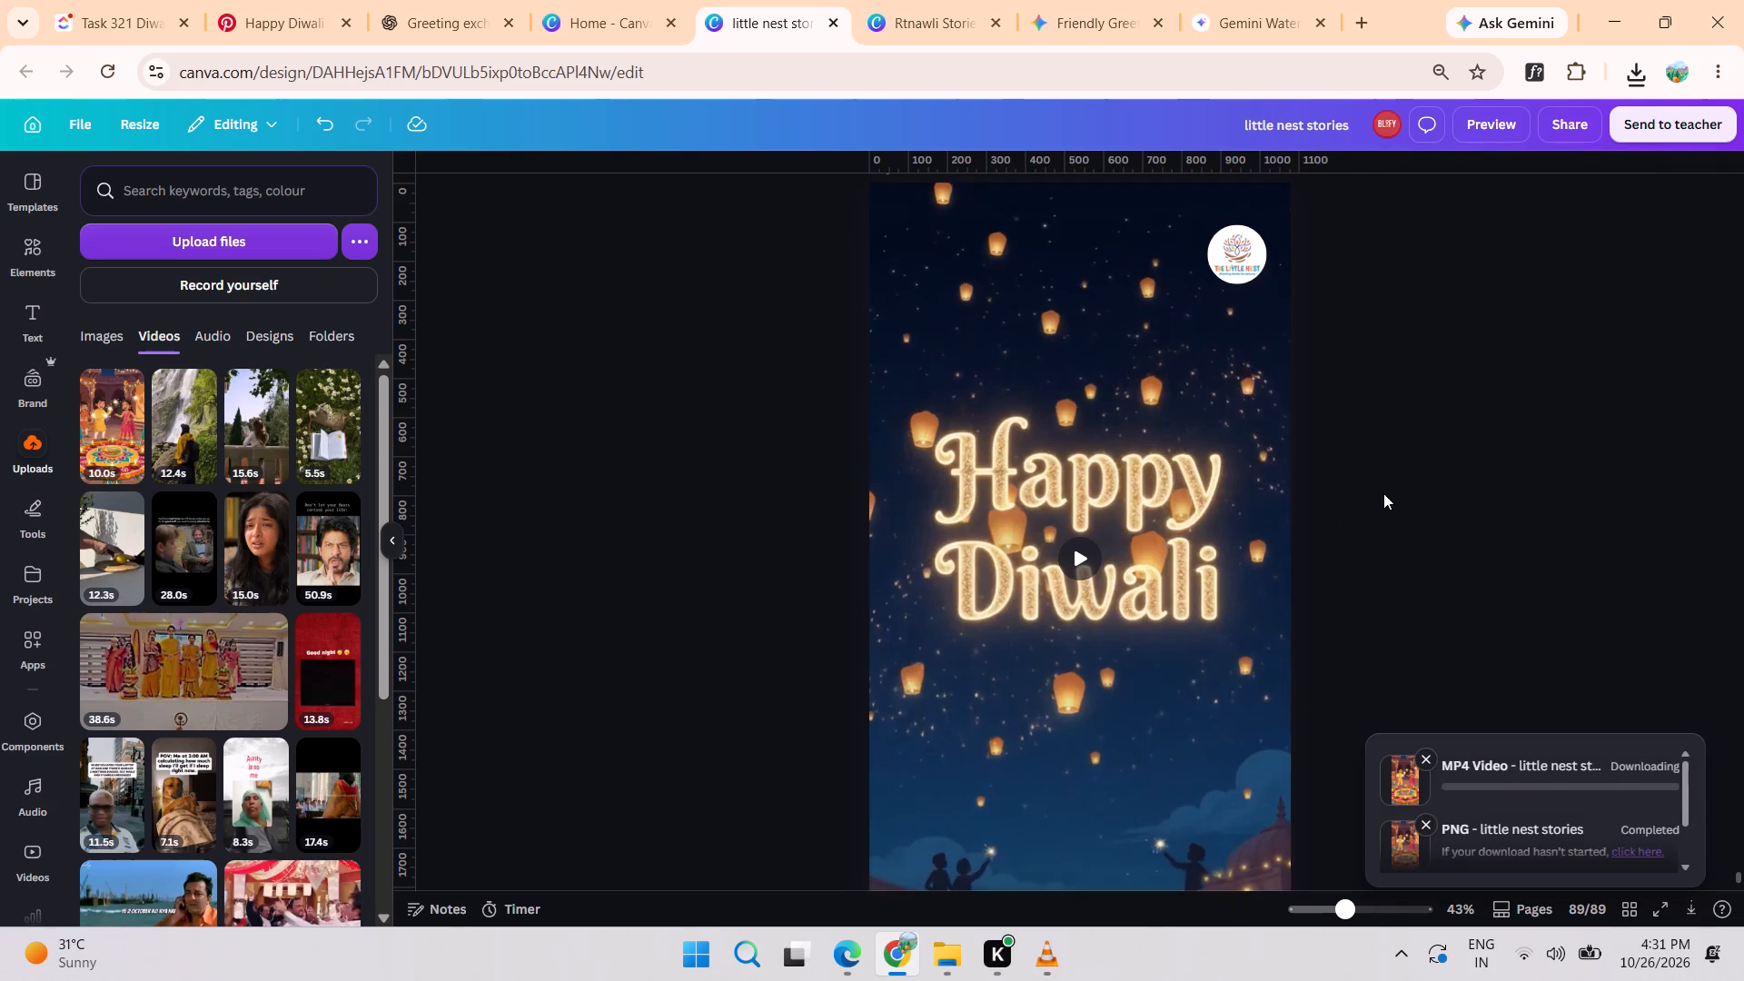
scroll(1383, 493, down, 3)
In the Downloads folder, delete both Twilight Diwali Rooftop Celebration images, 1 (10).png and 1 (9).png.
click(942, 966)
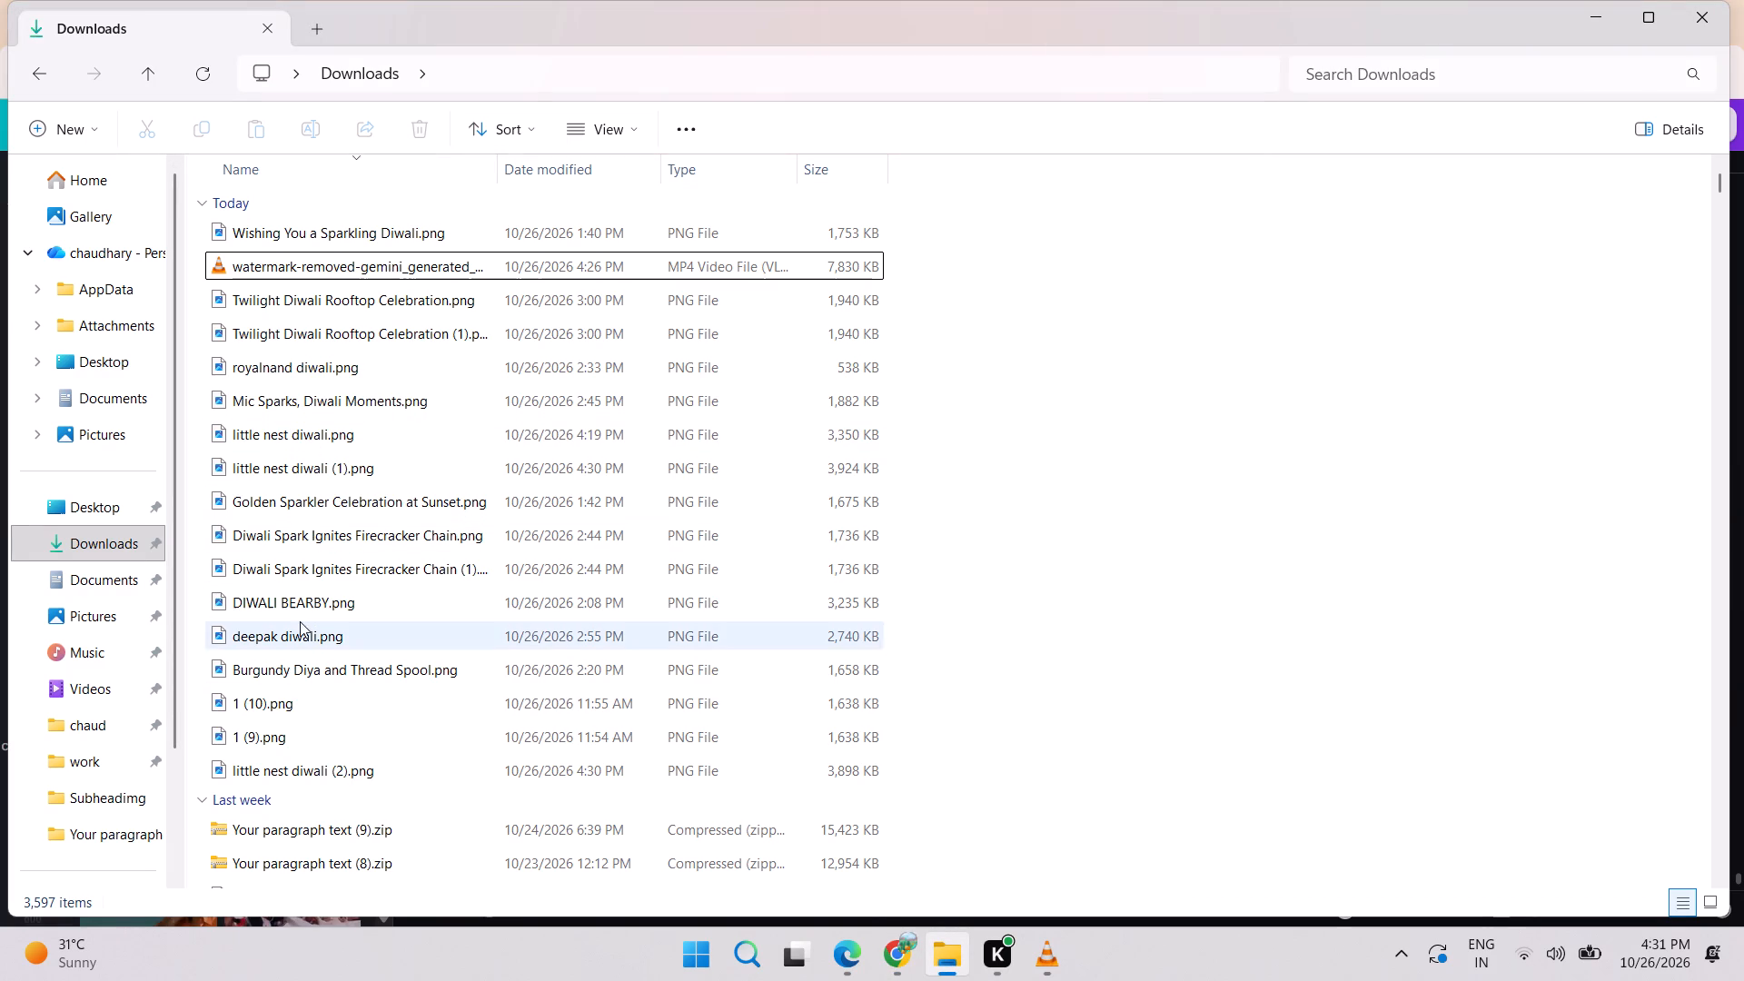
click(343, 303)
ctrl+click(337, 331)
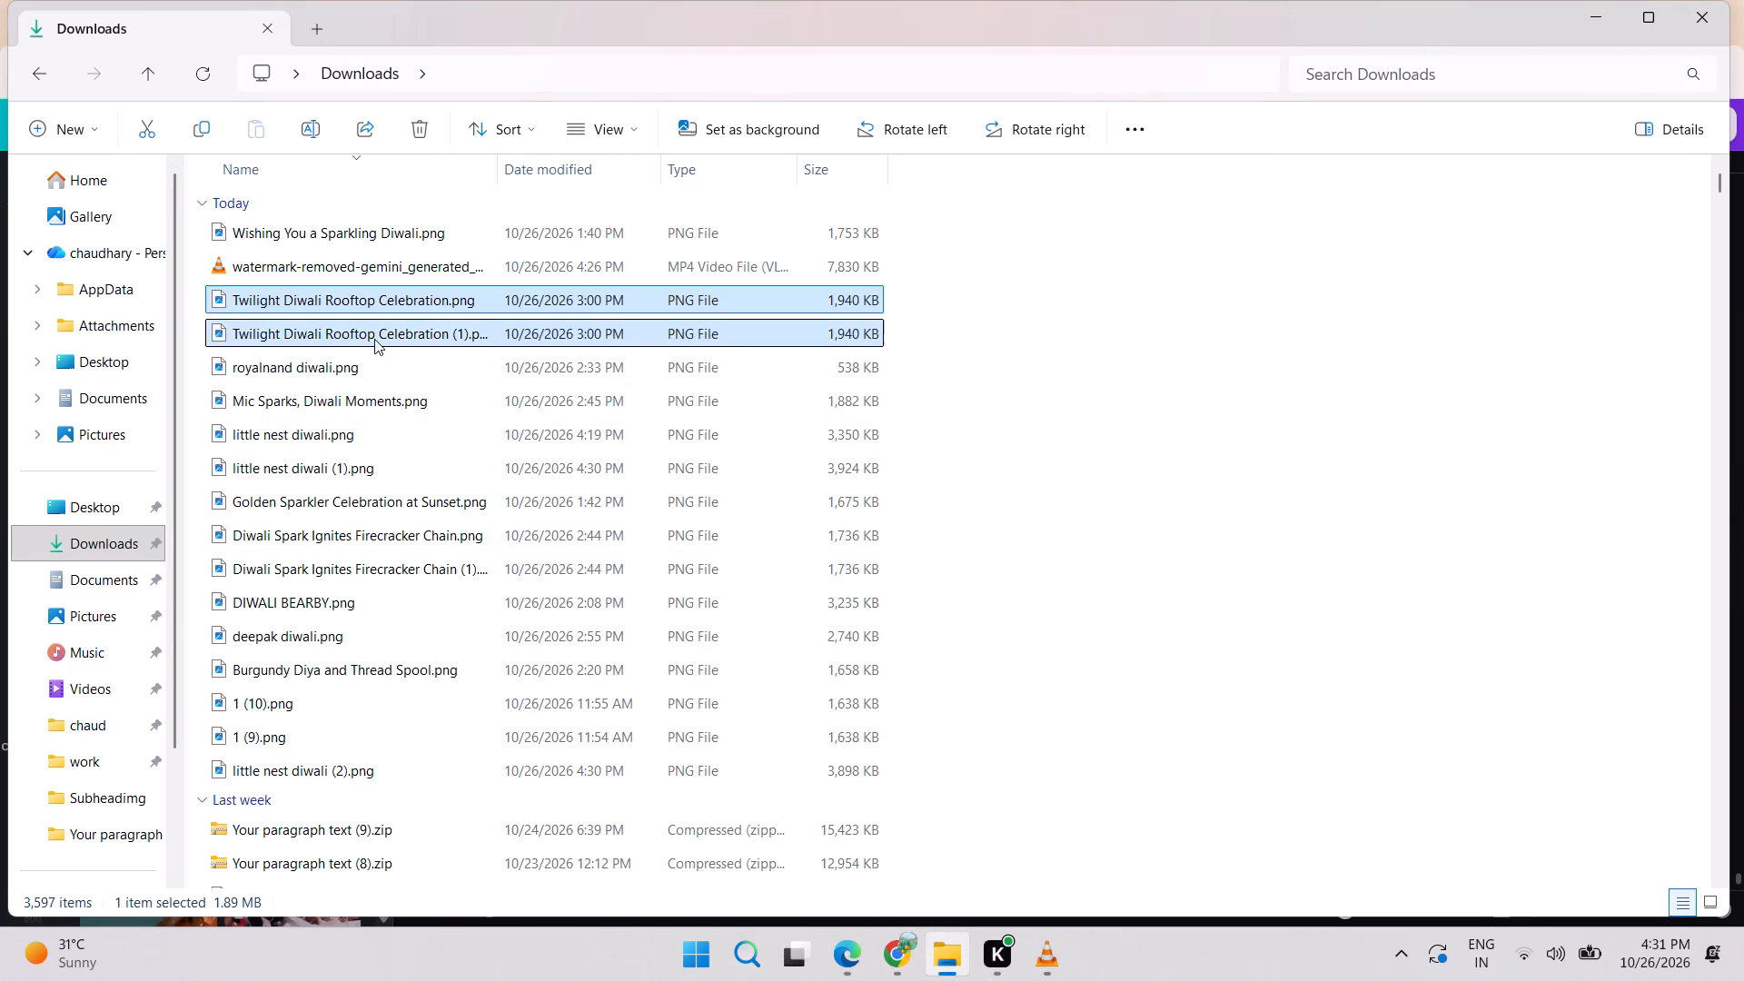
click(417, 142)
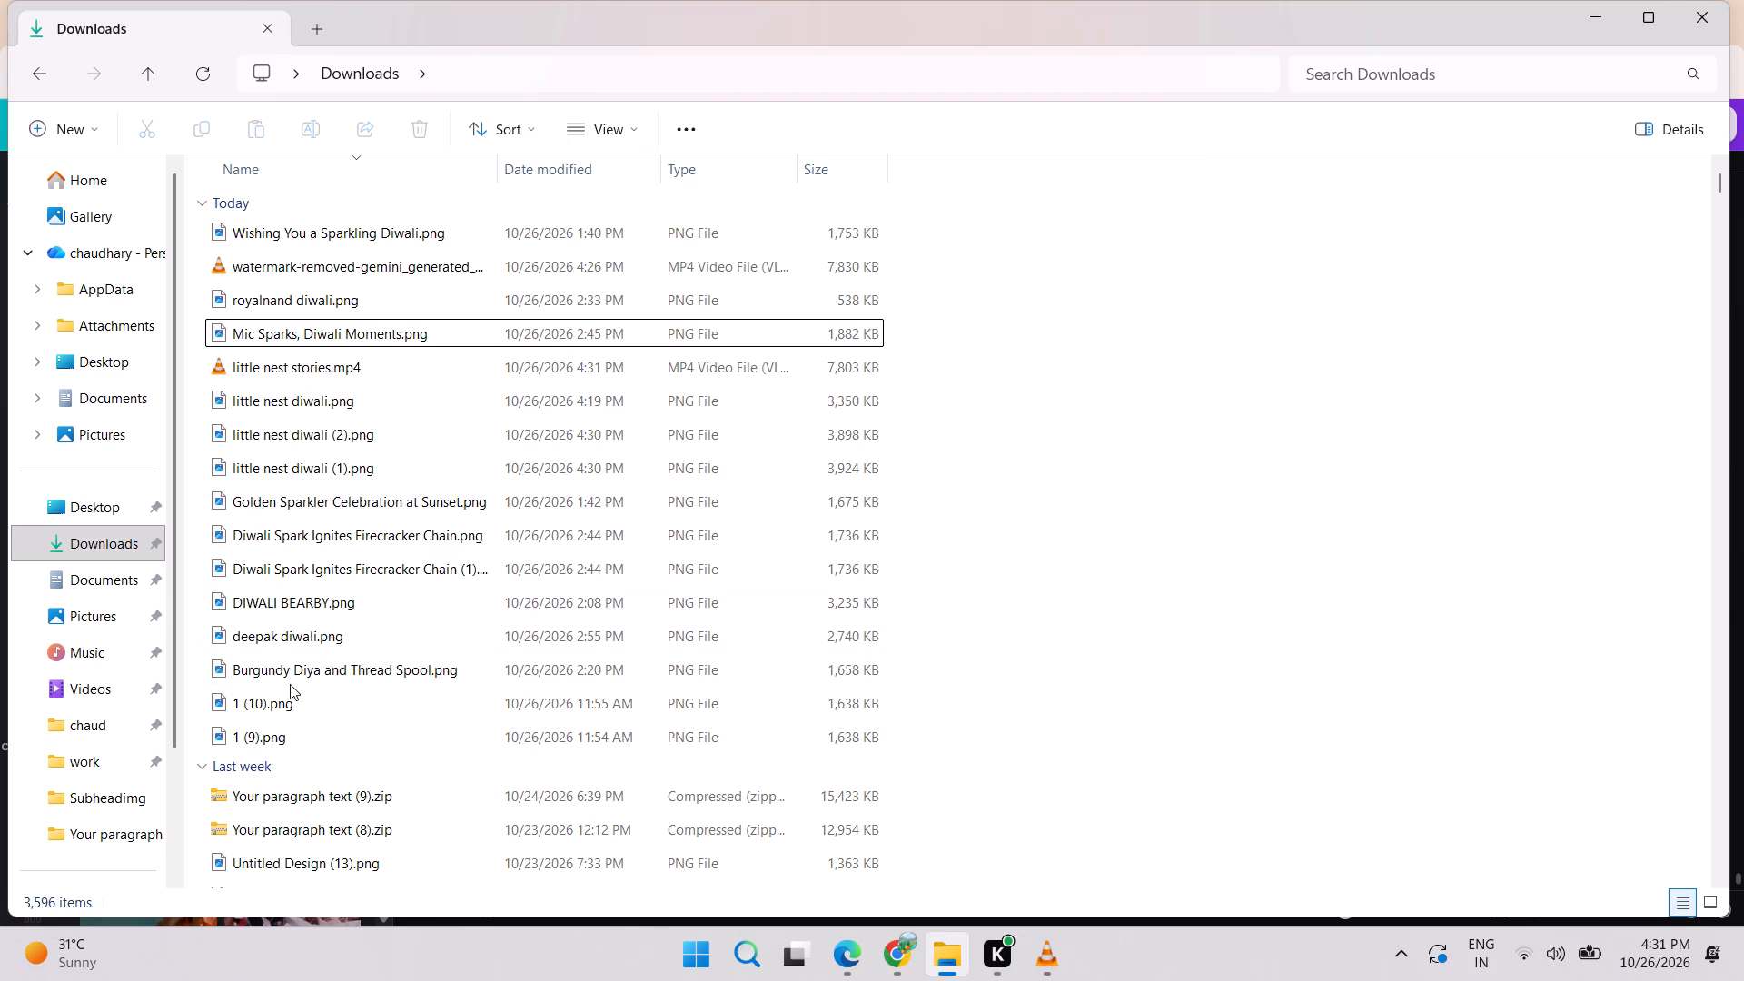
click(281, 708)
ctrl+click(288, 733)
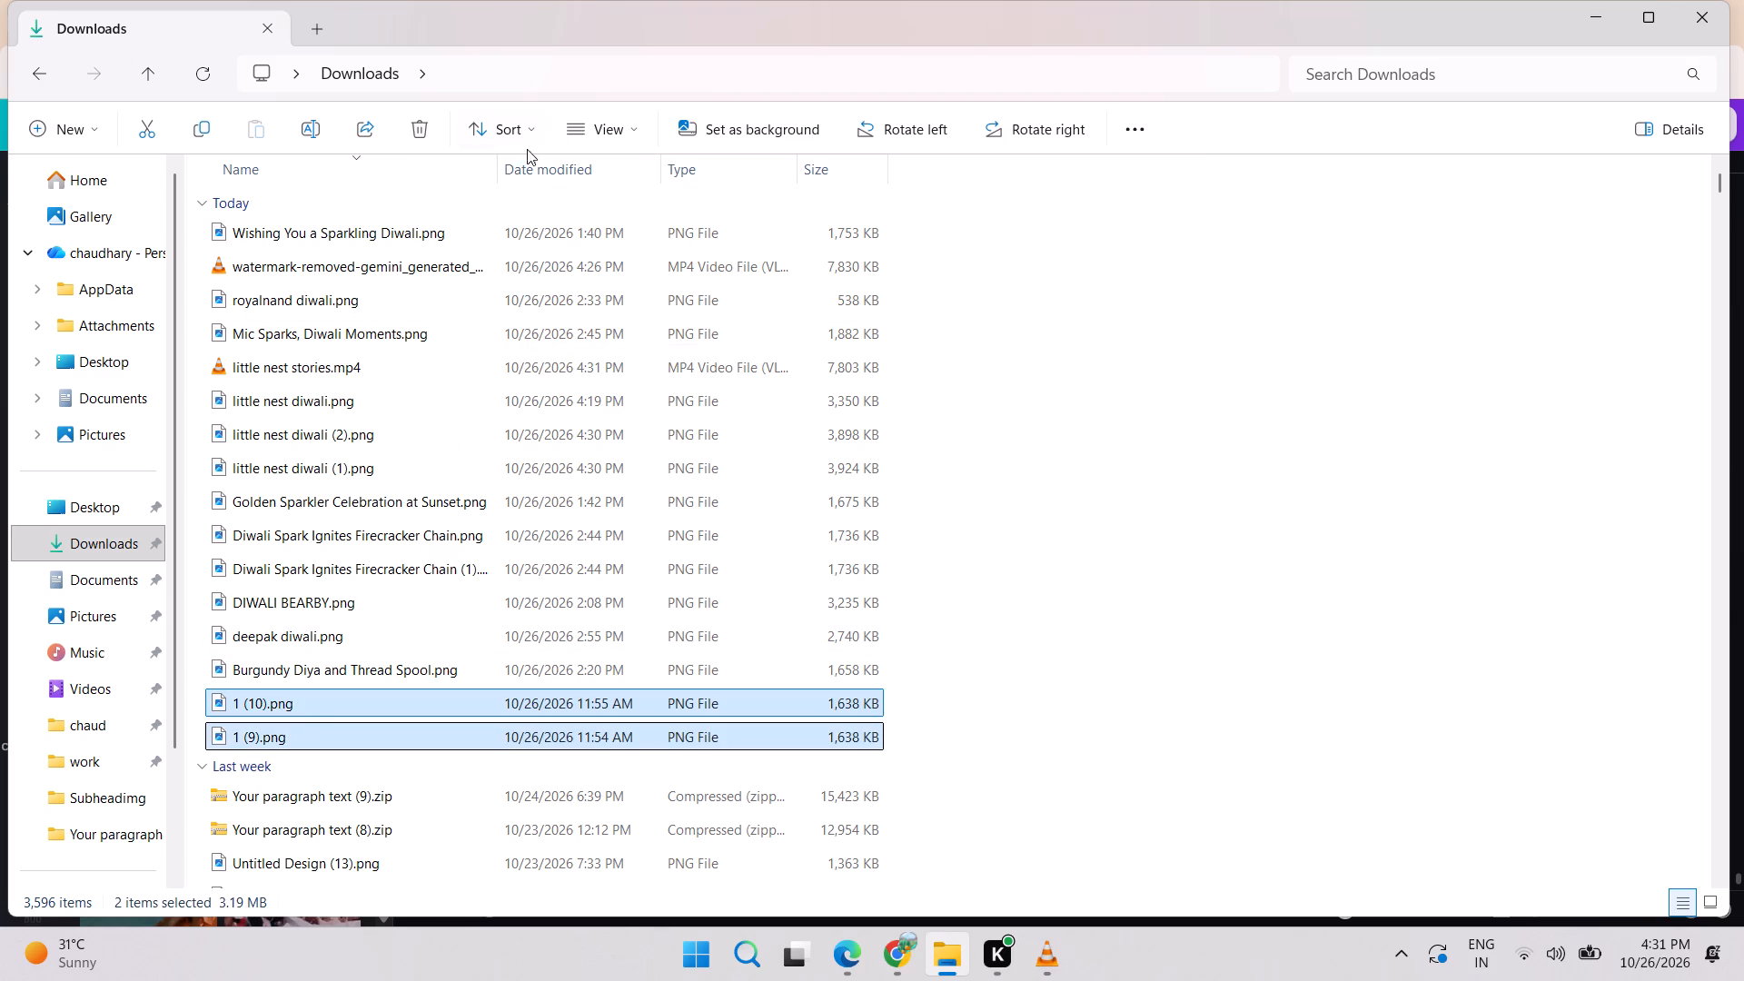
click(423, 129)
Preview Burgundy Diya and Thread Spool.png and delete it from Downloads.
double_click(300, 669)
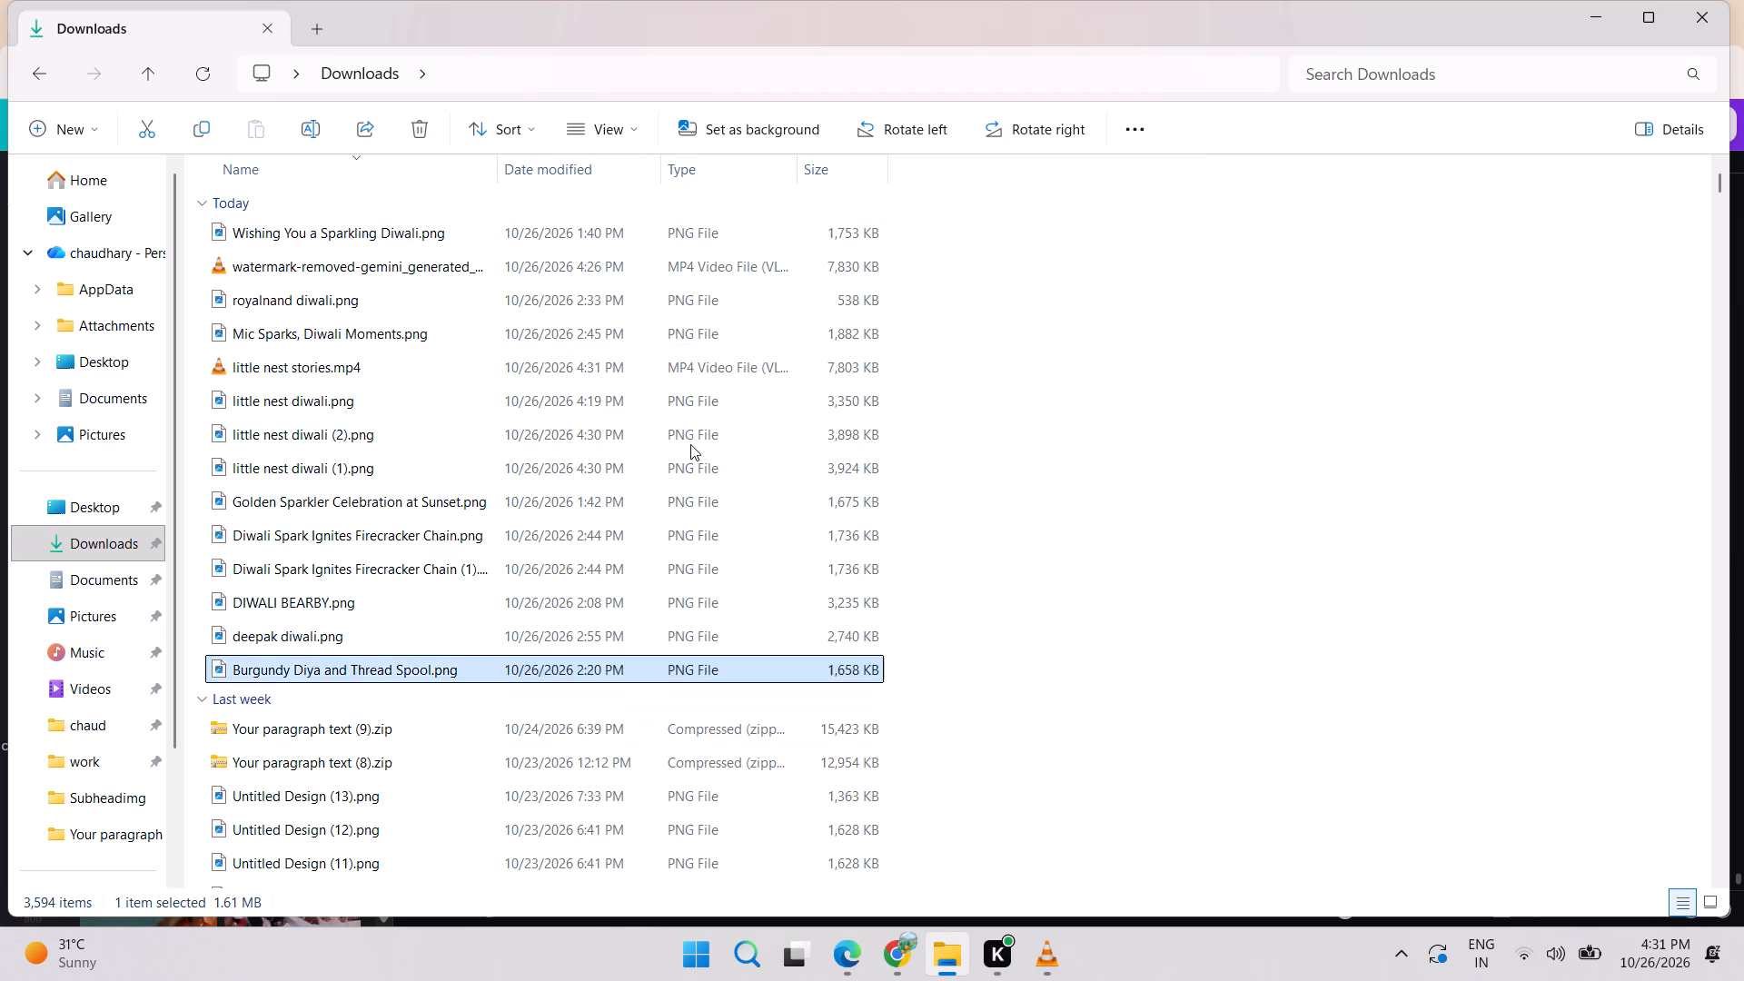
click(1411, 175)
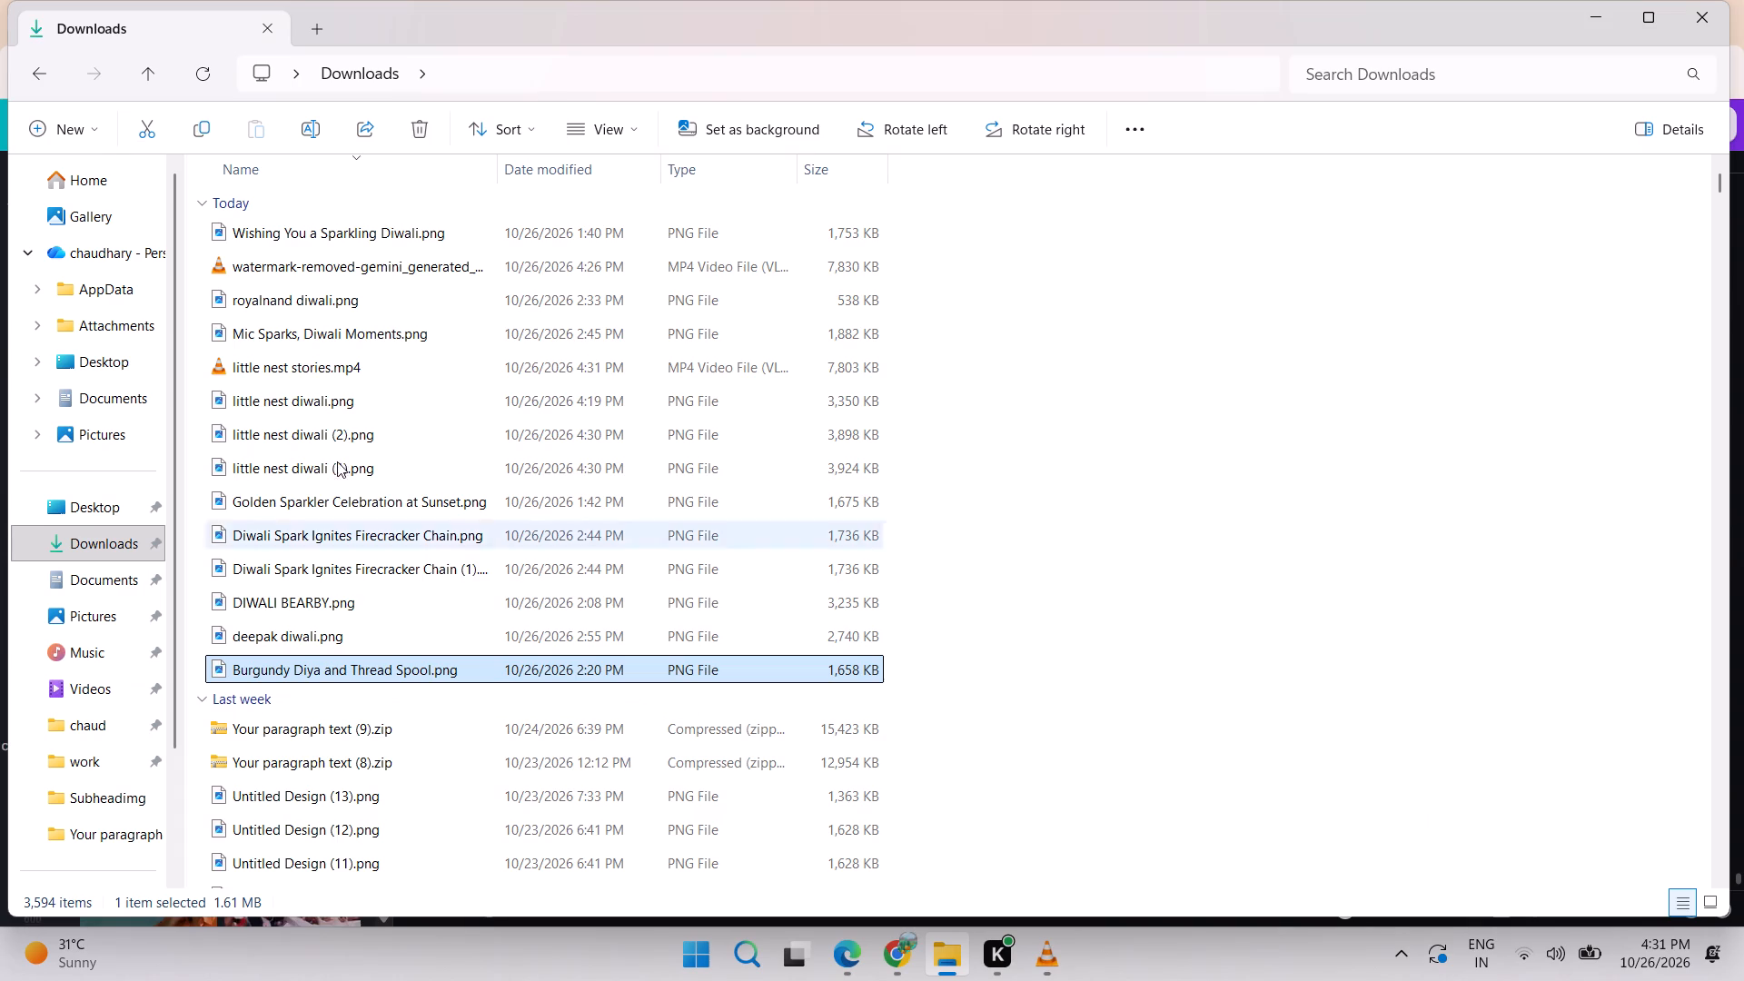
click(420, 128)
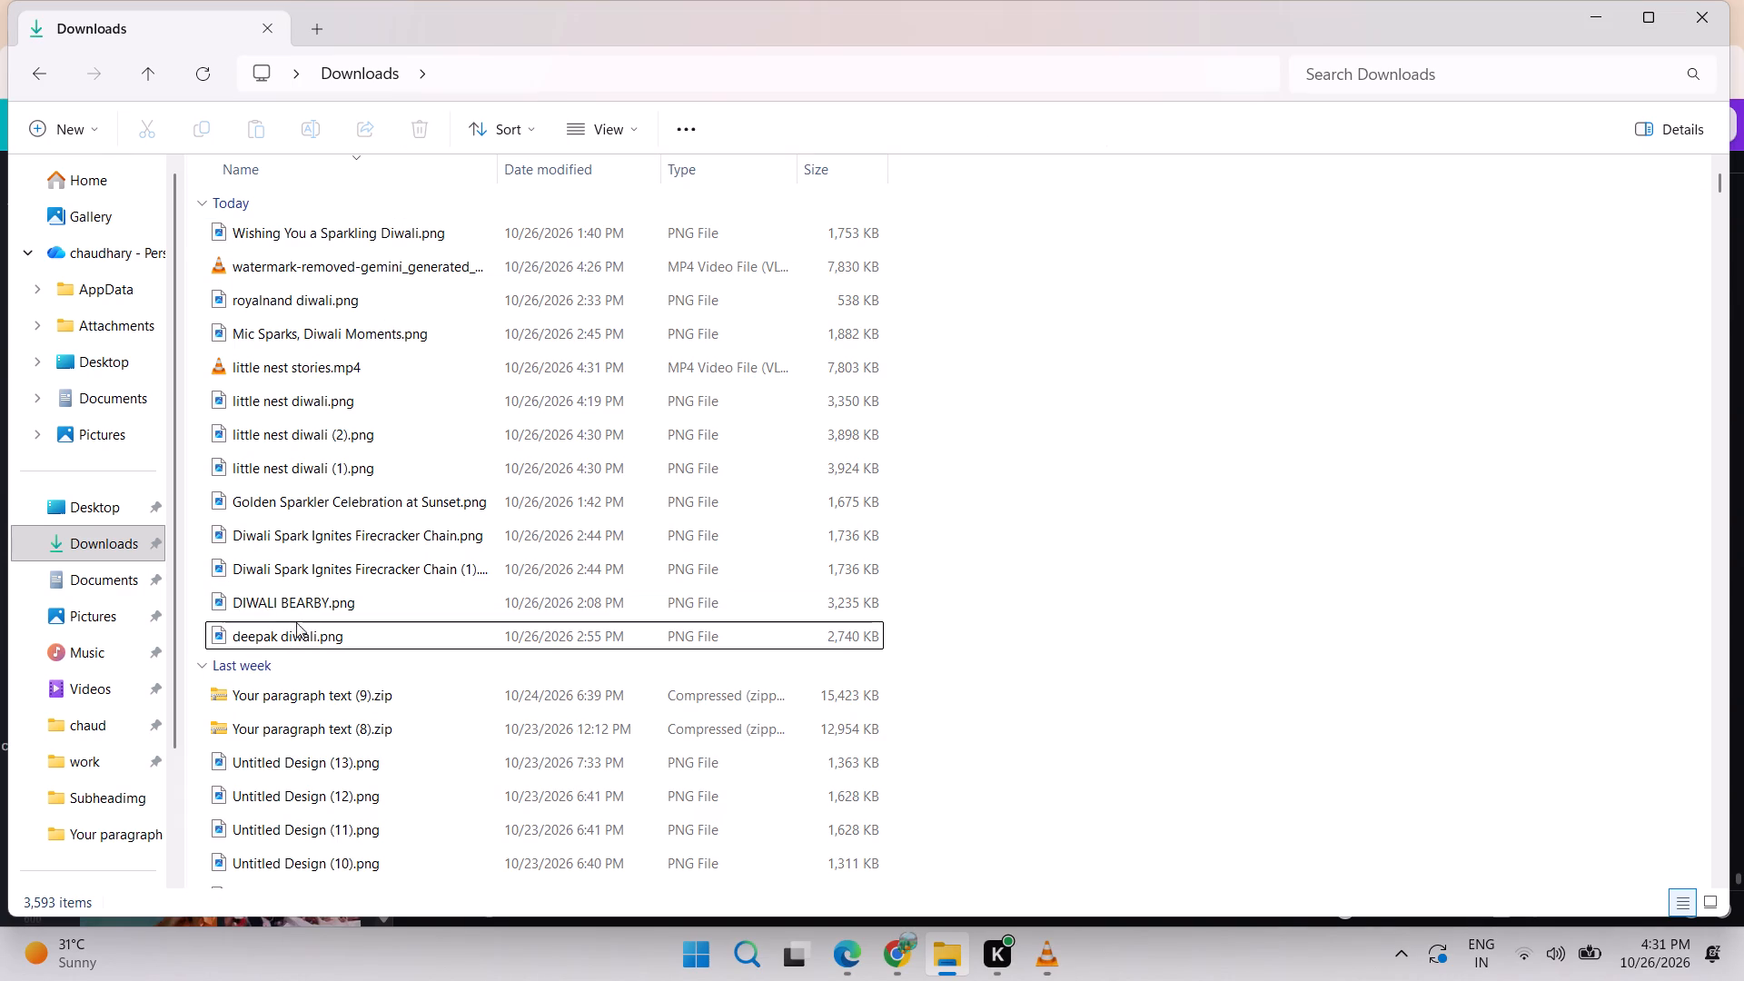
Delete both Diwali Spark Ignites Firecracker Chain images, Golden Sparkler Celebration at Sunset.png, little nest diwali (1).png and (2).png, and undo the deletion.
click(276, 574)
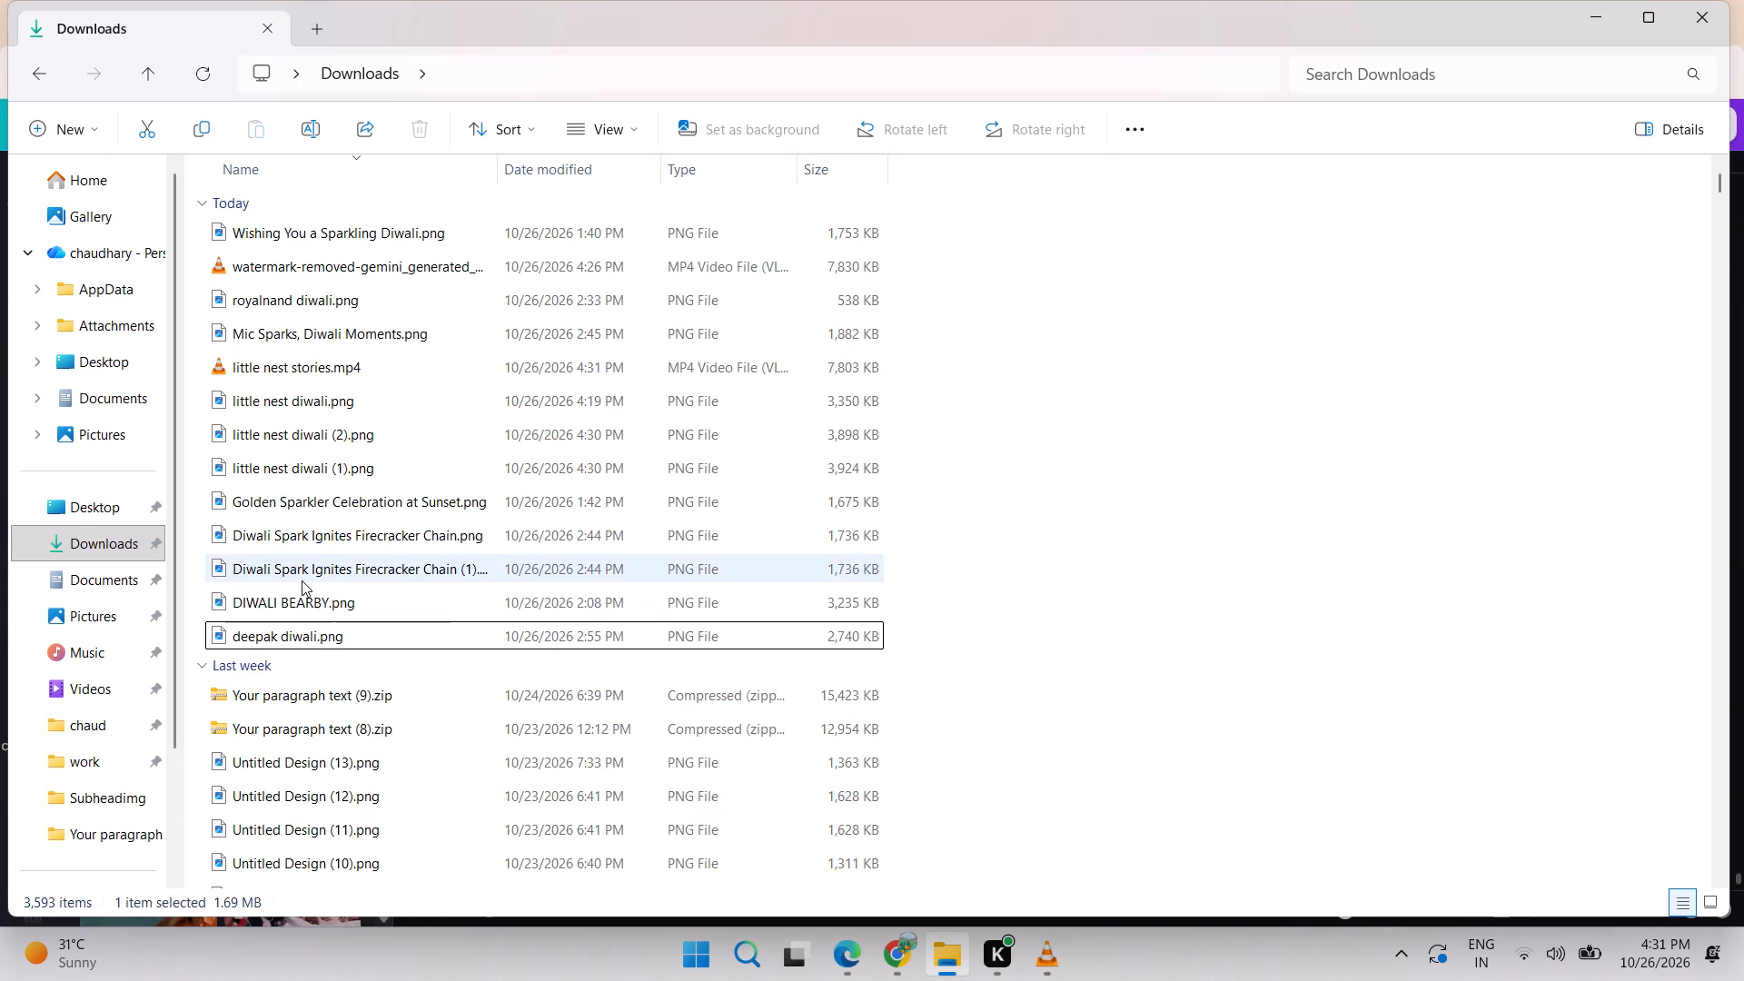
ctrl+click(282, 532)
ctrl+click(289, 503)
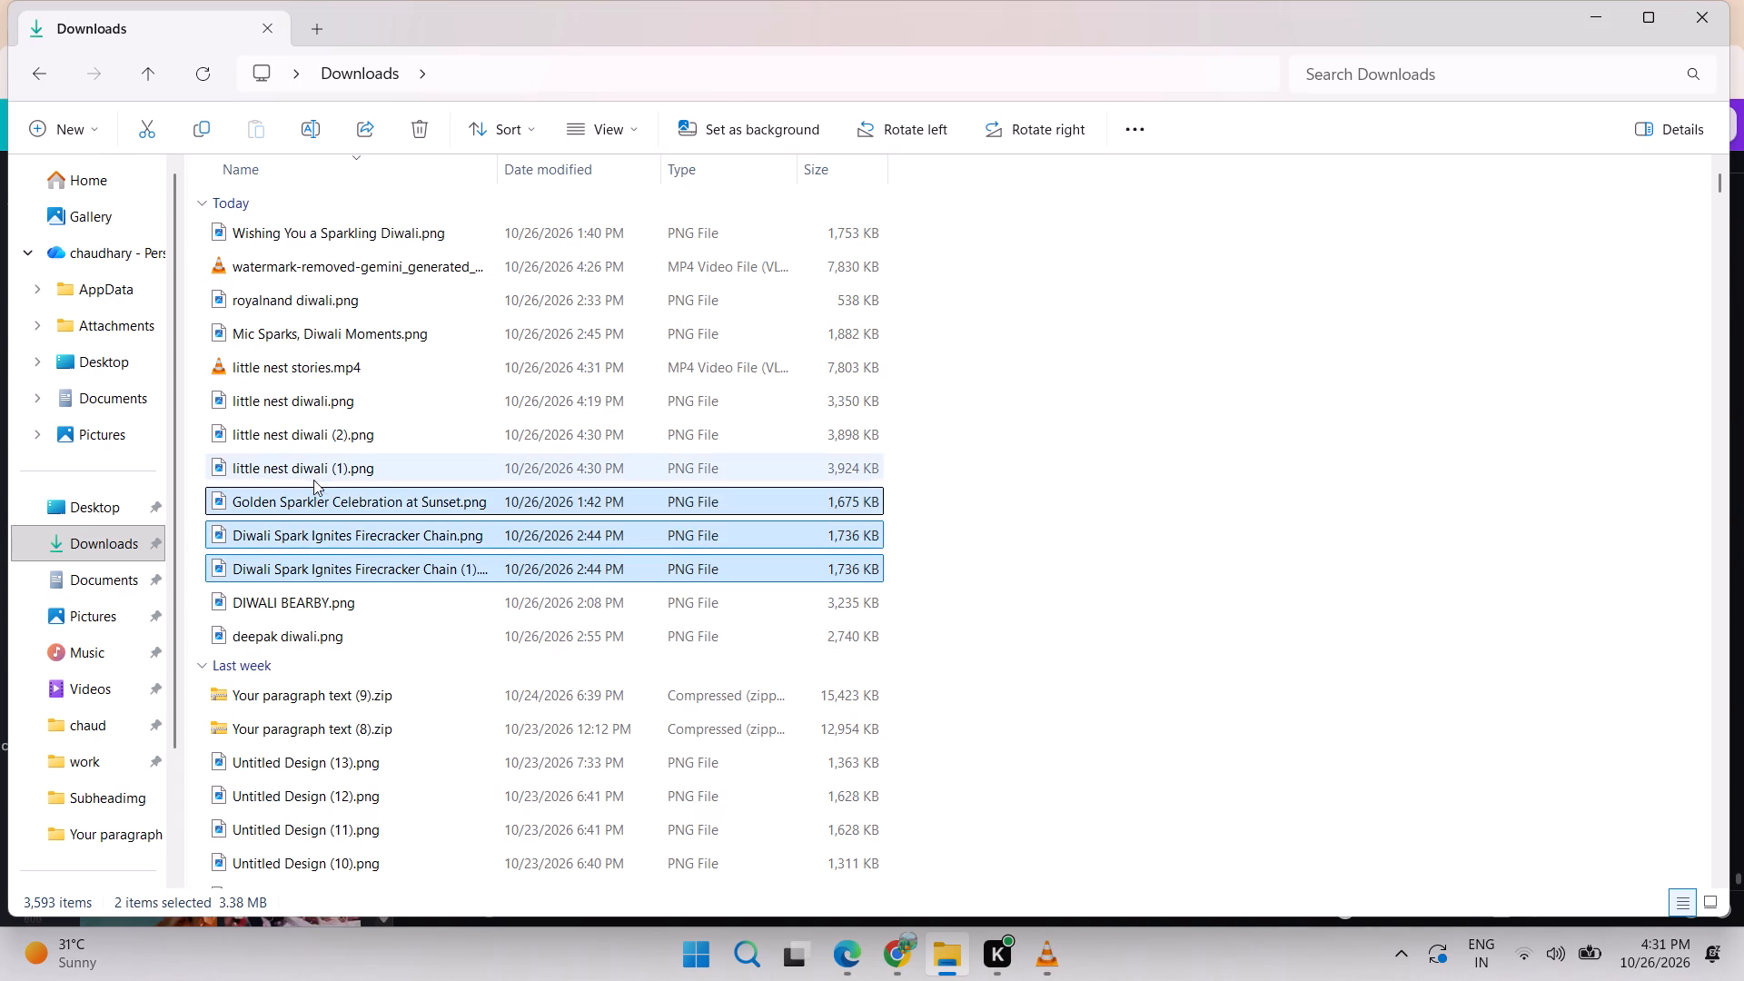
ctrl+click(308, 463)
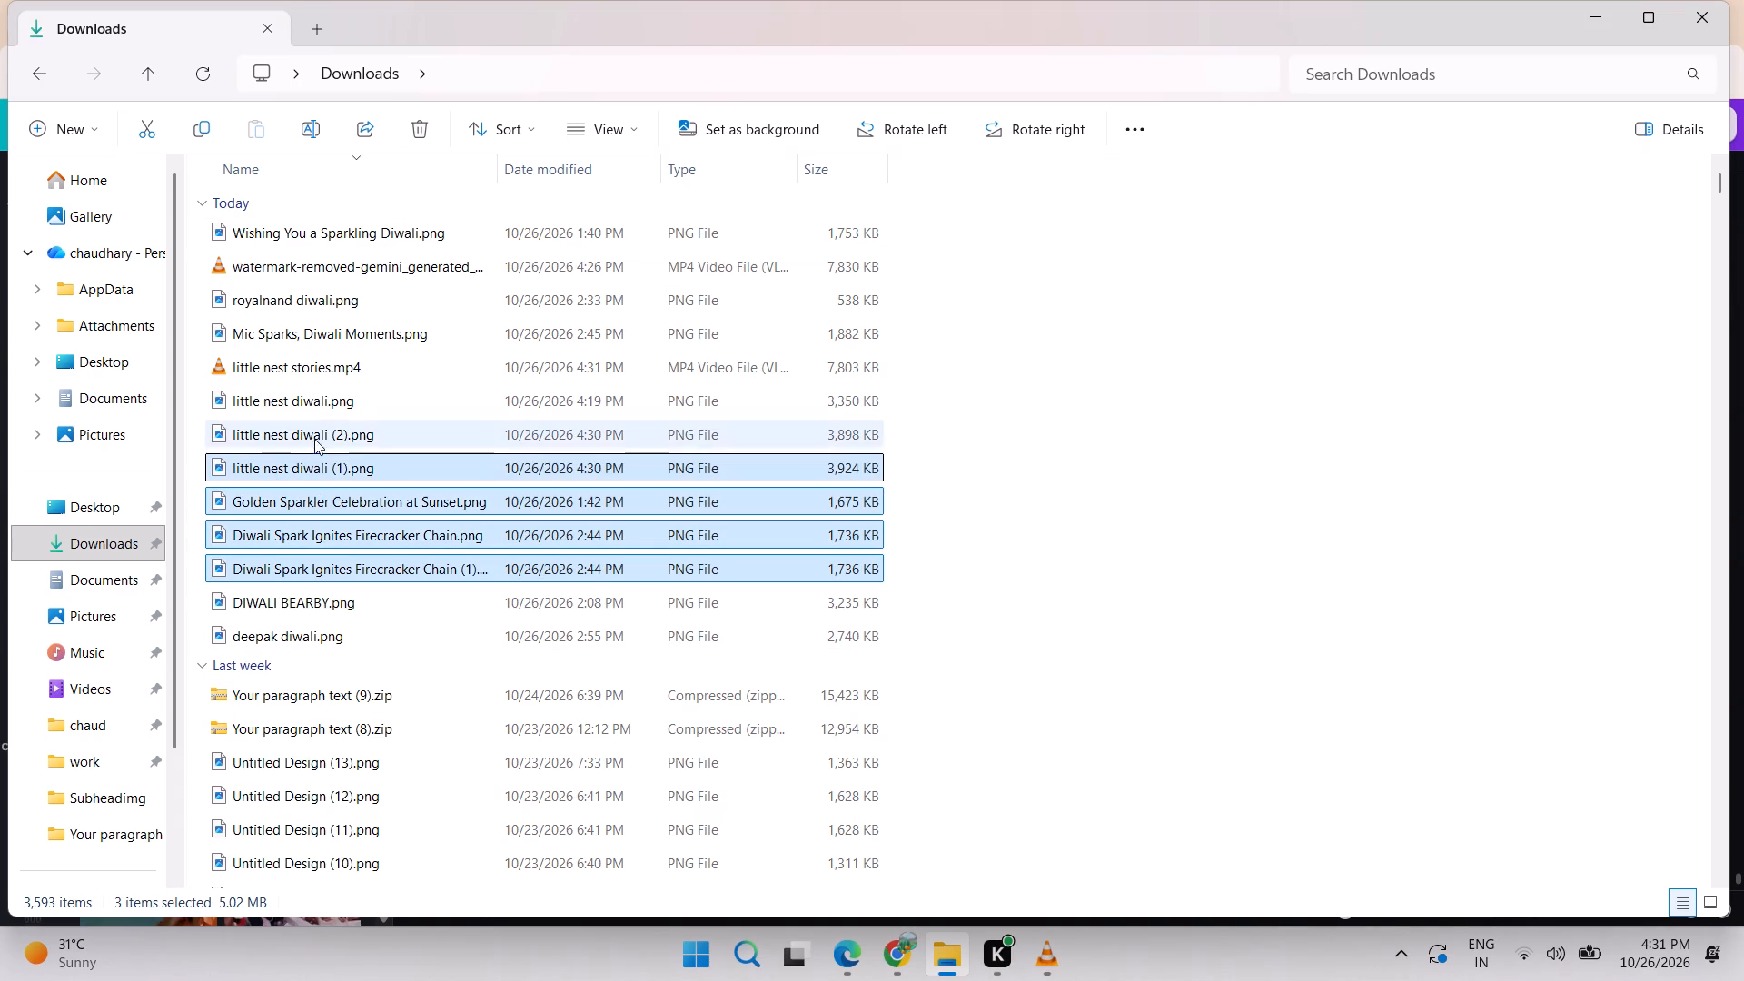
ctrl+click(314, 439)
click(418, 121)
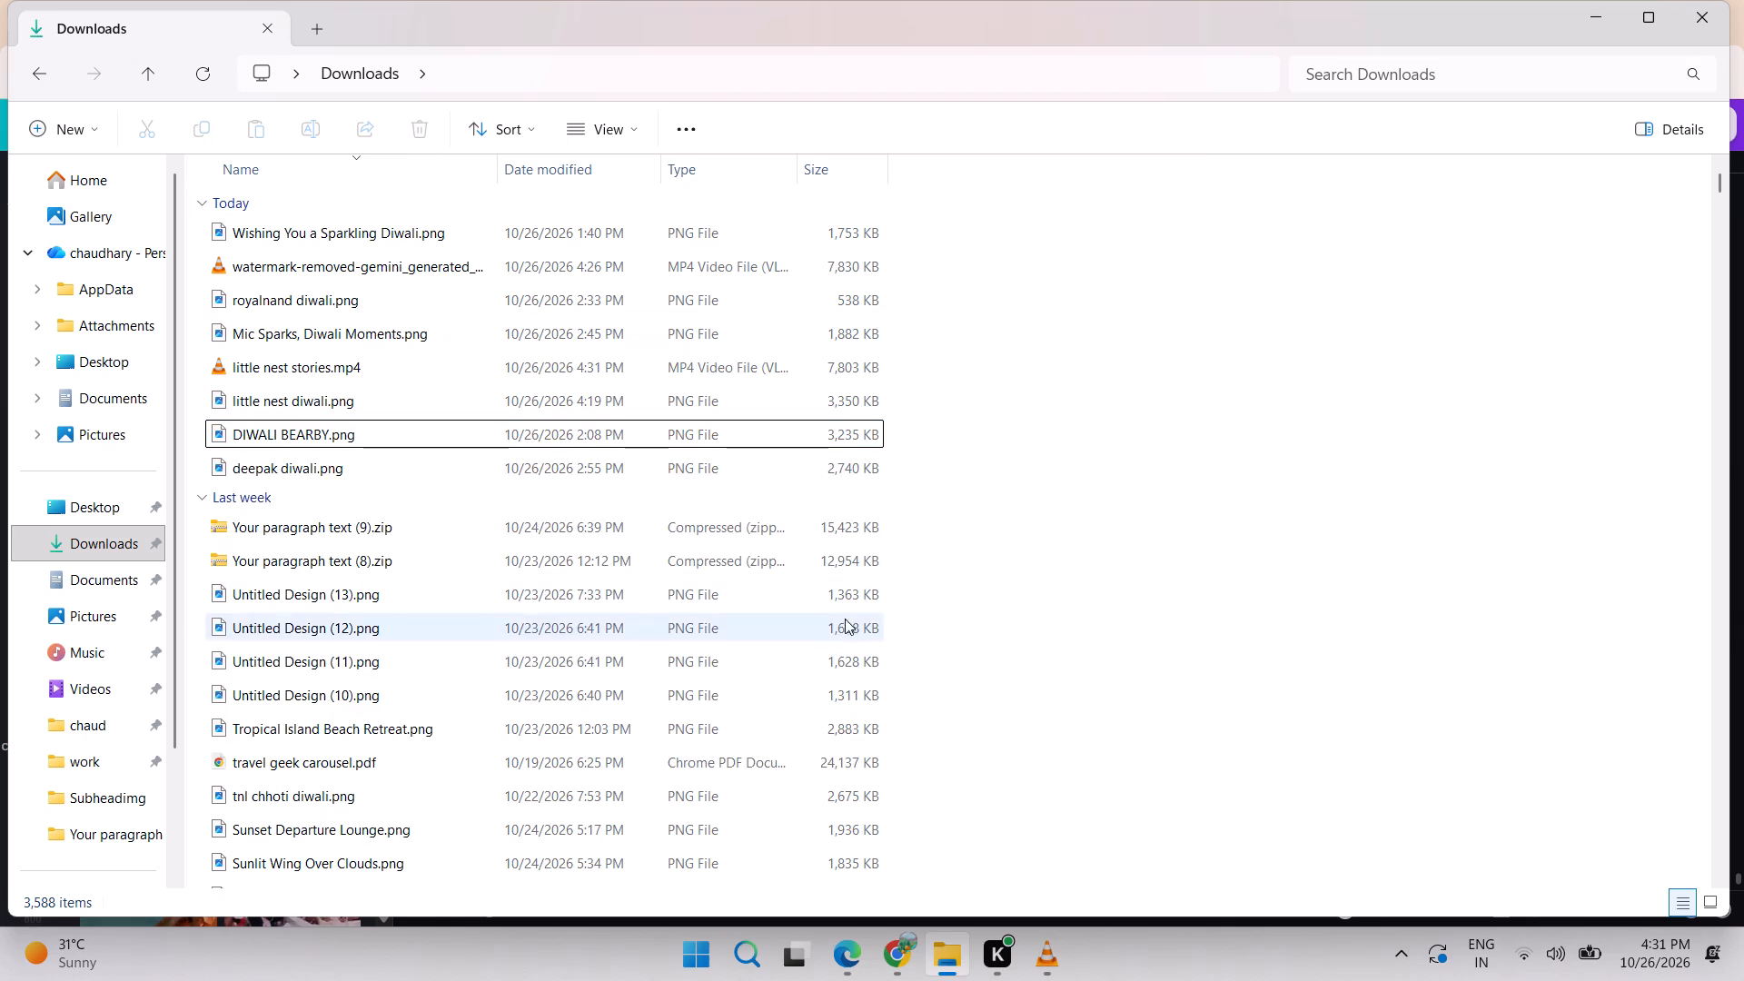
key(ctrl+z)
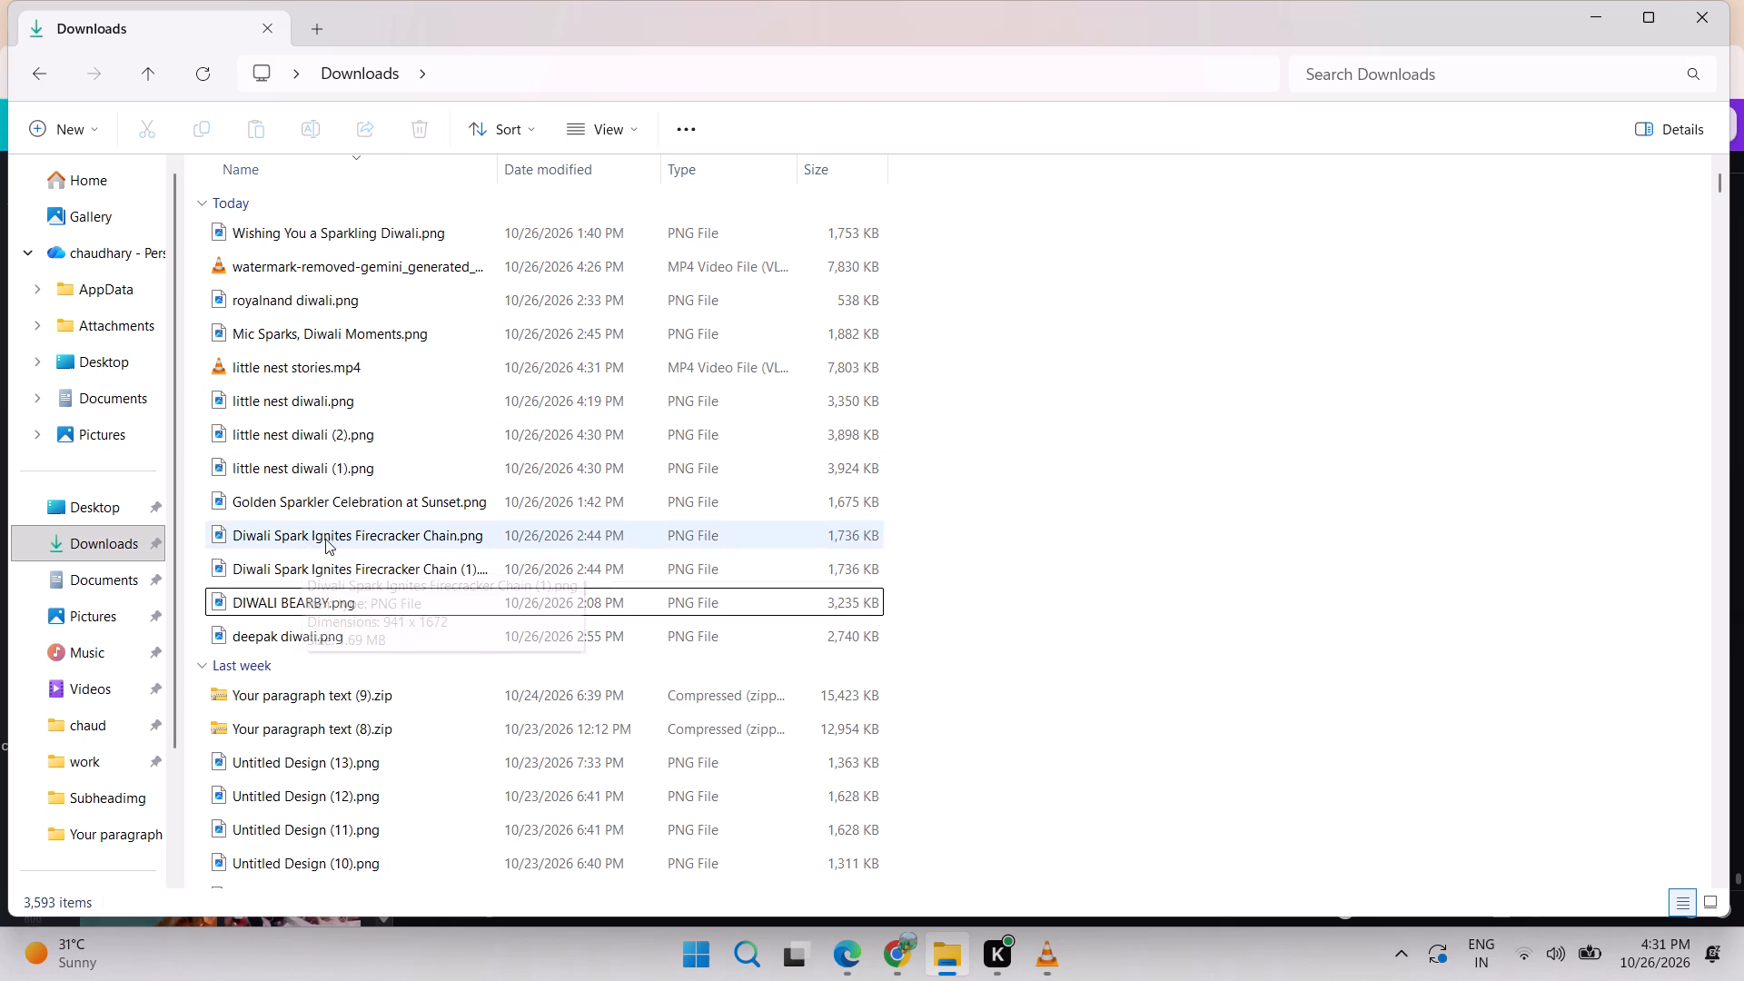
Delete both Diwali Spark Ignites Firecracker Chain images, Golden Sparkler Celebration at Sunset.png and all three little nest diwali PNGs.
click(278, 571)
ctrl+click(286, 545)
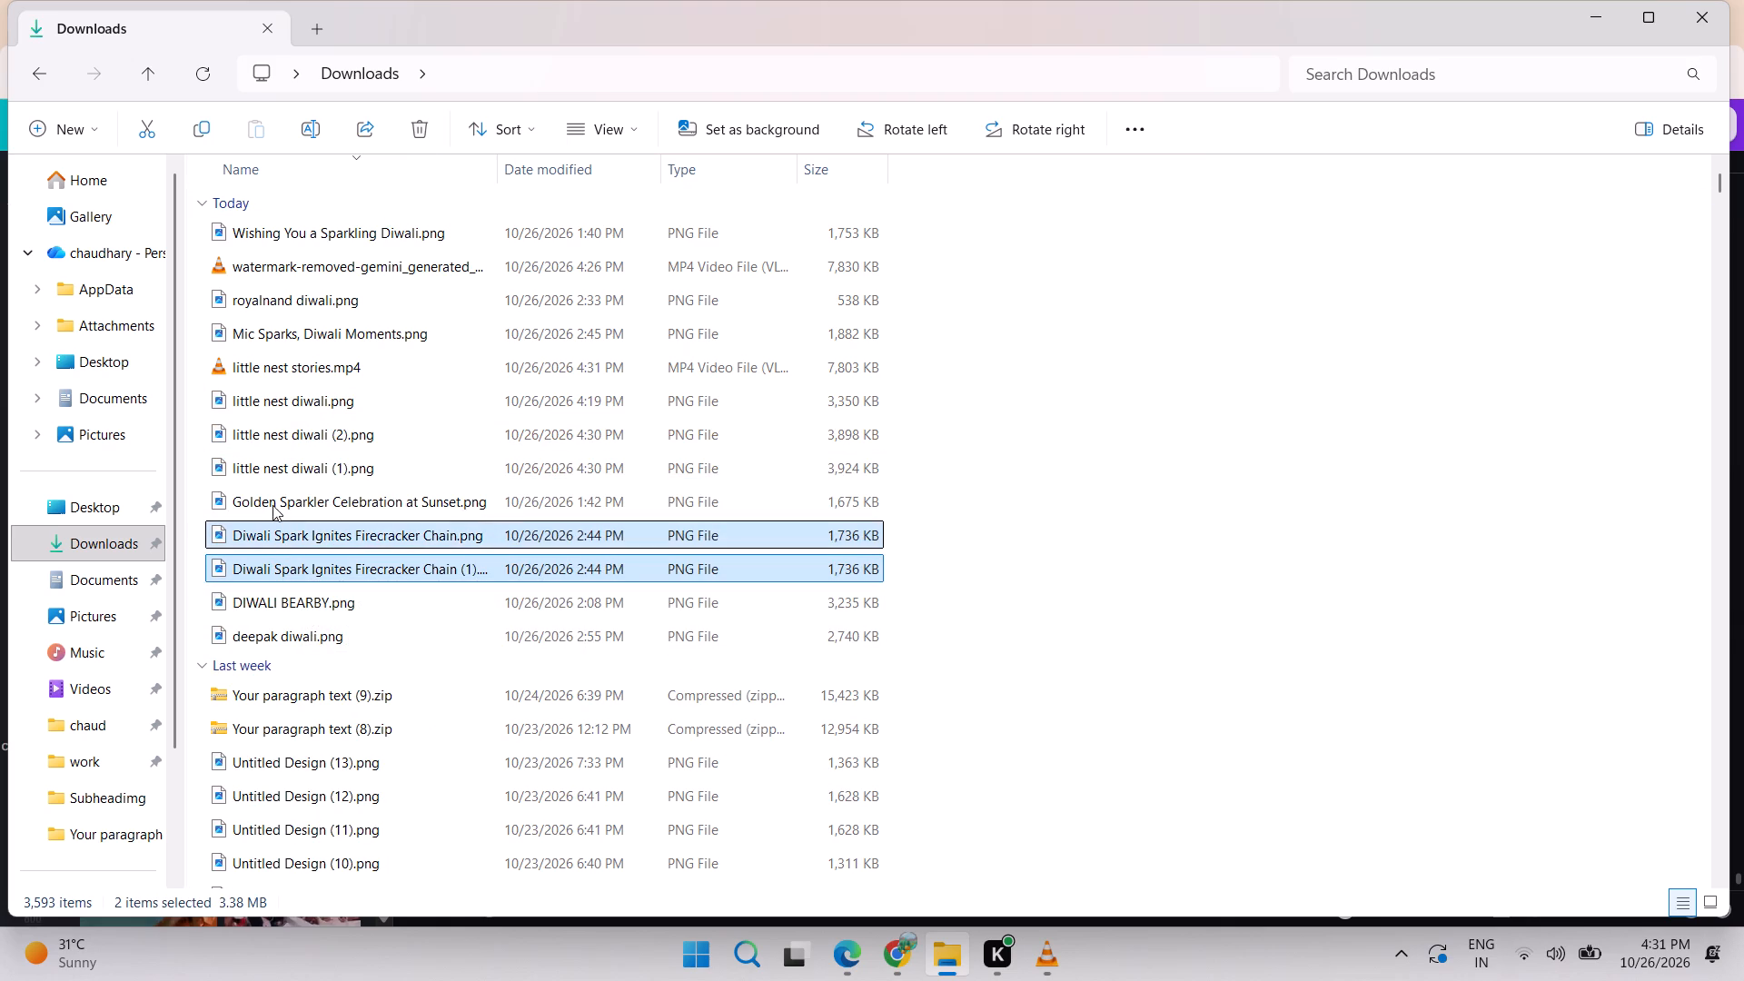
ctrl+click(272, 505)
ctrl+click(261, 467)
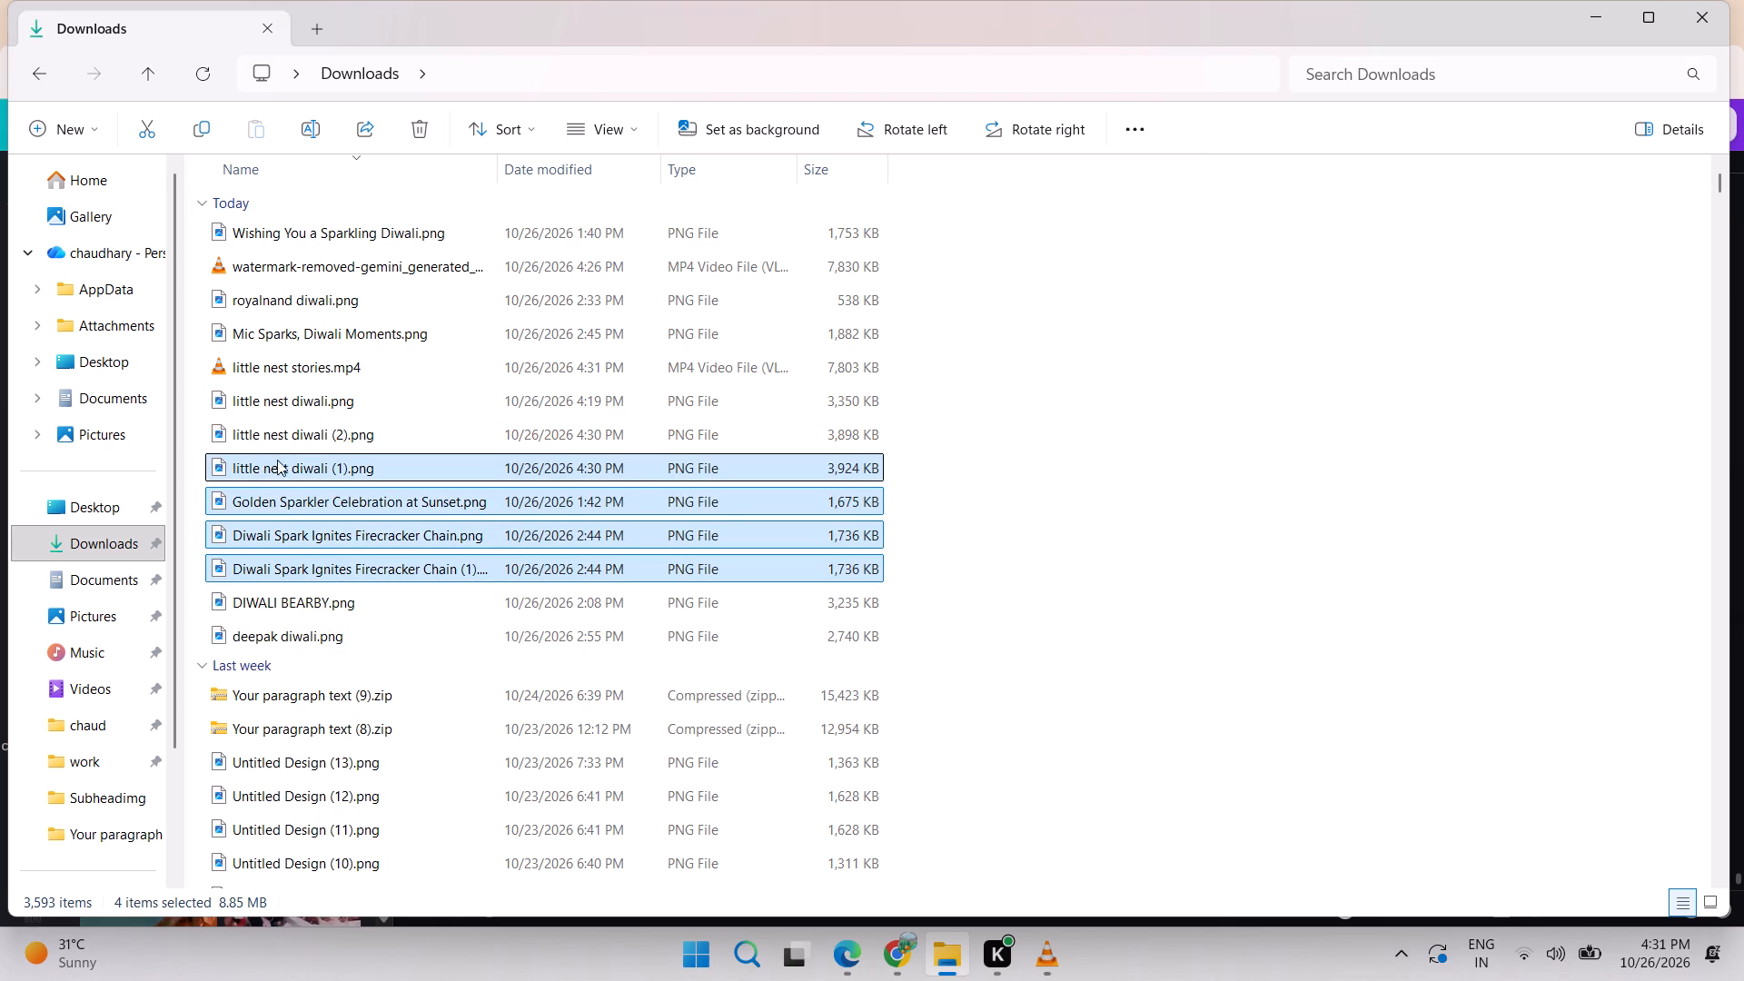
ctrl+click(269, 446)
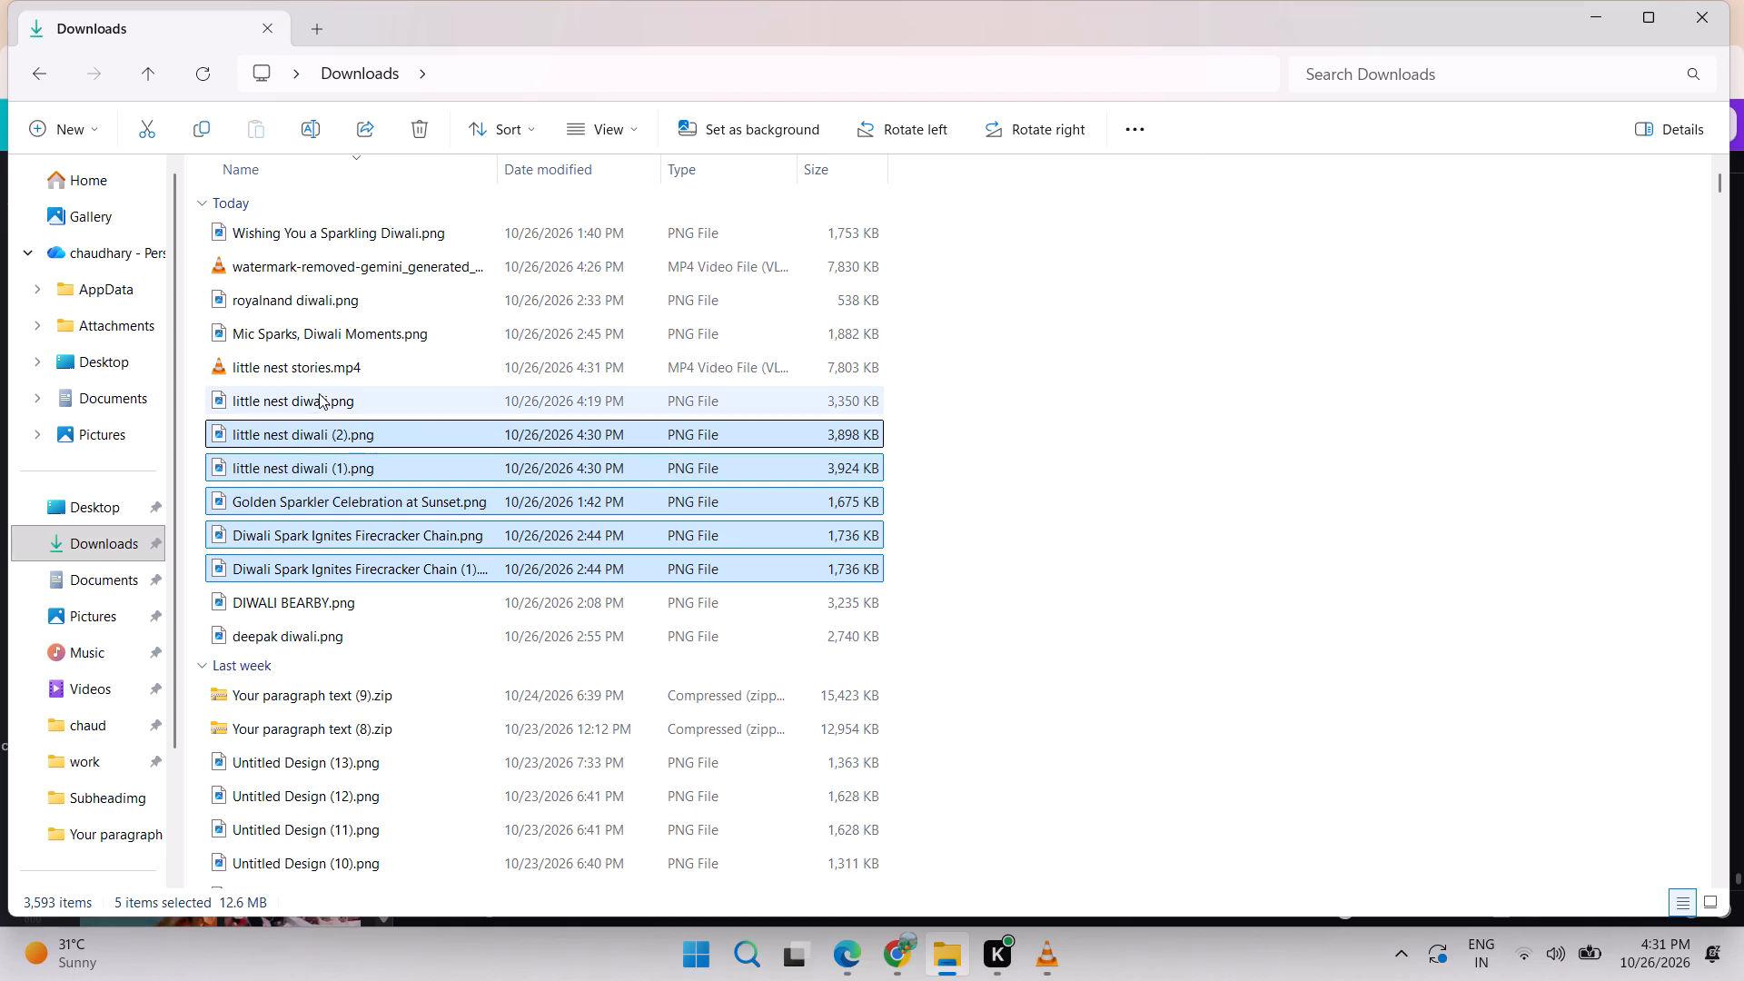
ctrl+click(311, 406)
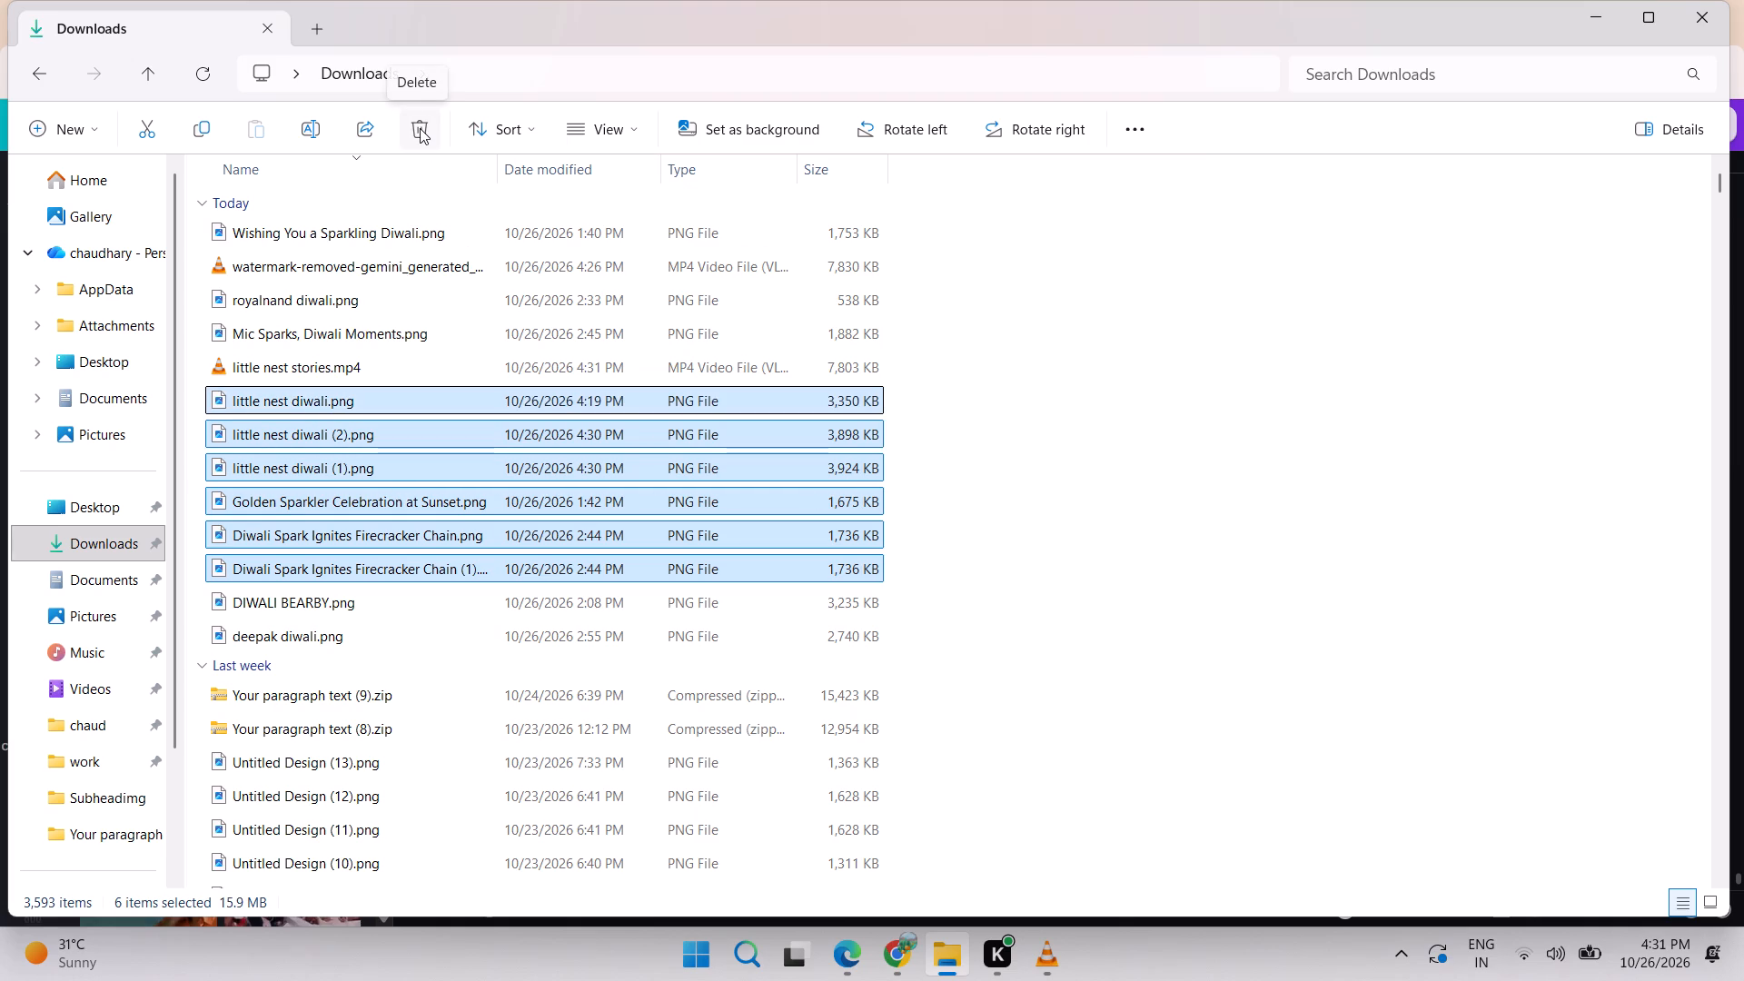
click(420, 130)
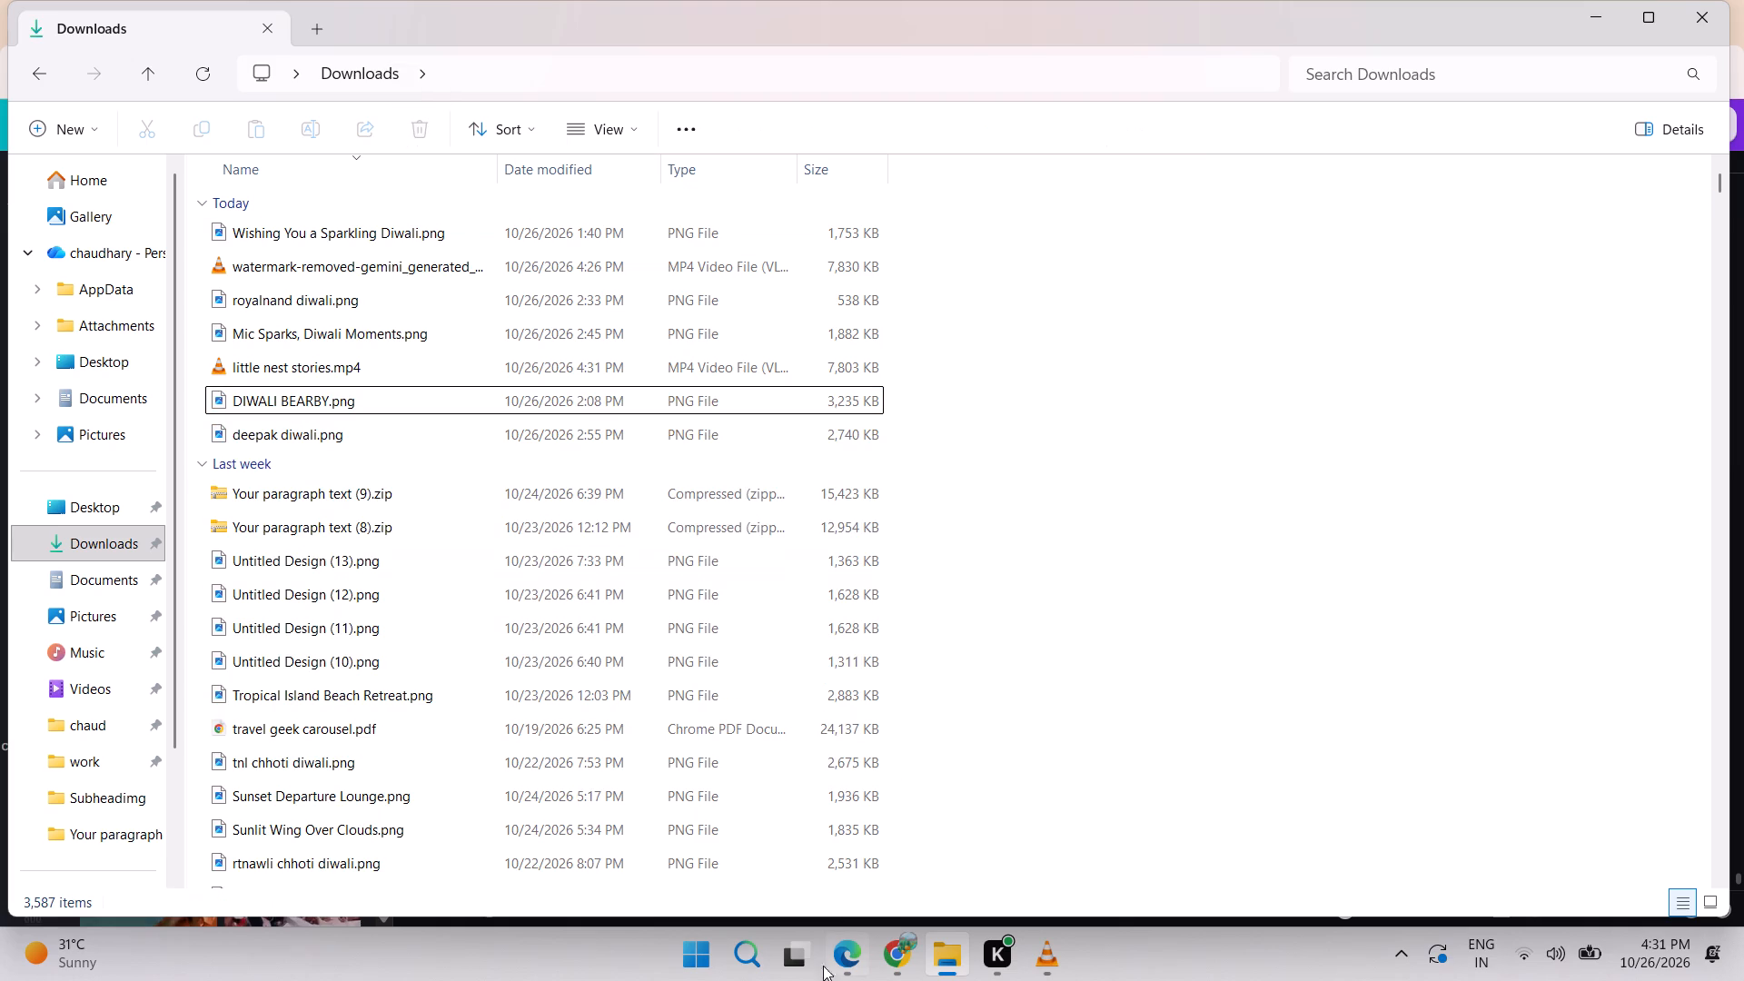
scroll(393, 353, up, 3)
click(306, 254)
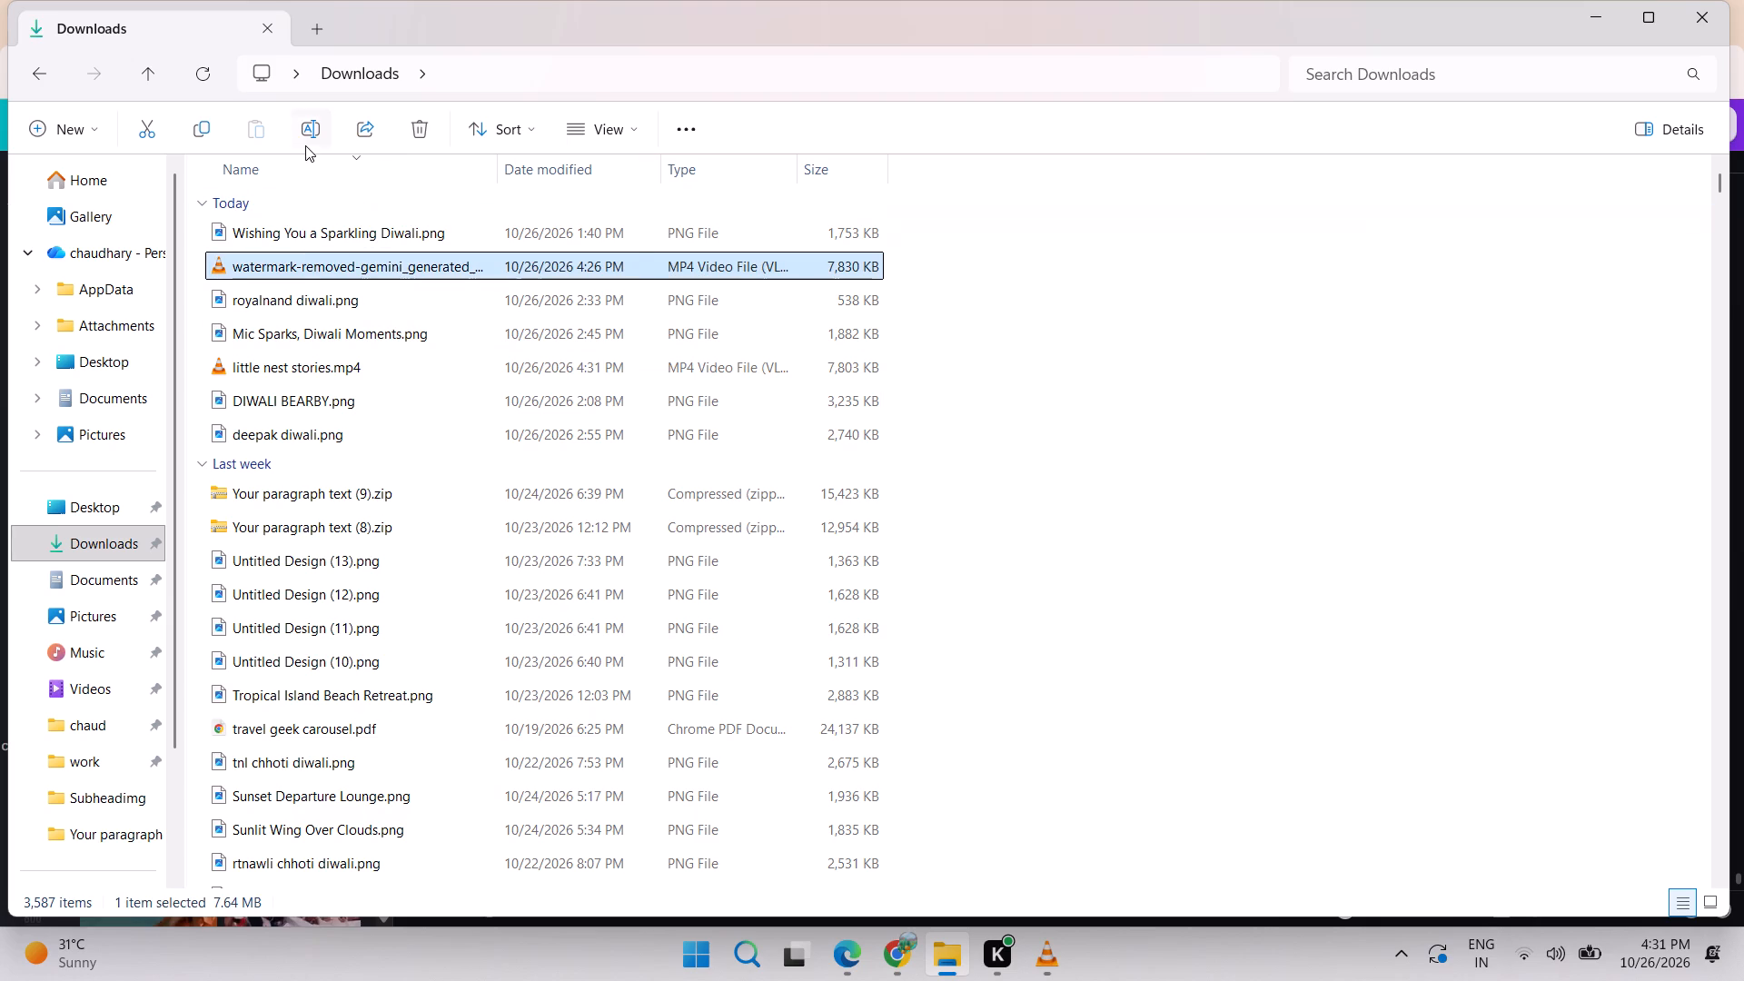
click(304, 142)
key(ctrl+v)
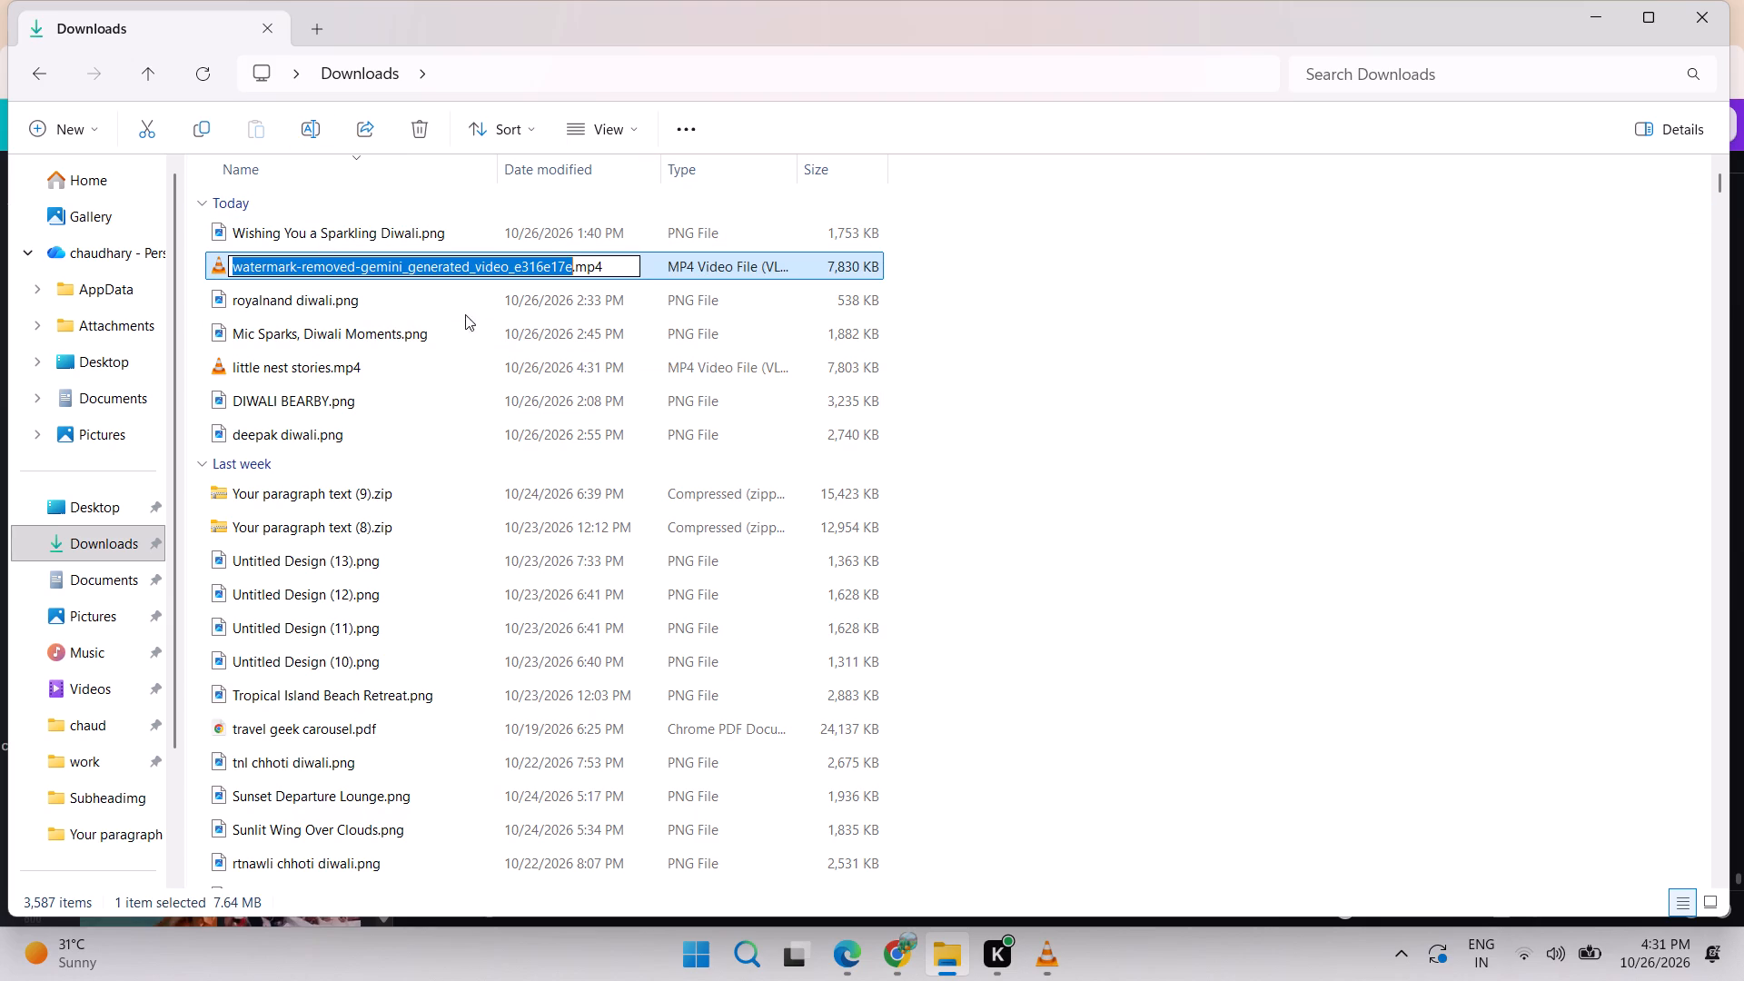
Put page 89's title, little nest diwali, on the clipboard while keeping the title in the Canva design.
click(918, 972)
scroll(1004, 474, up, 1)
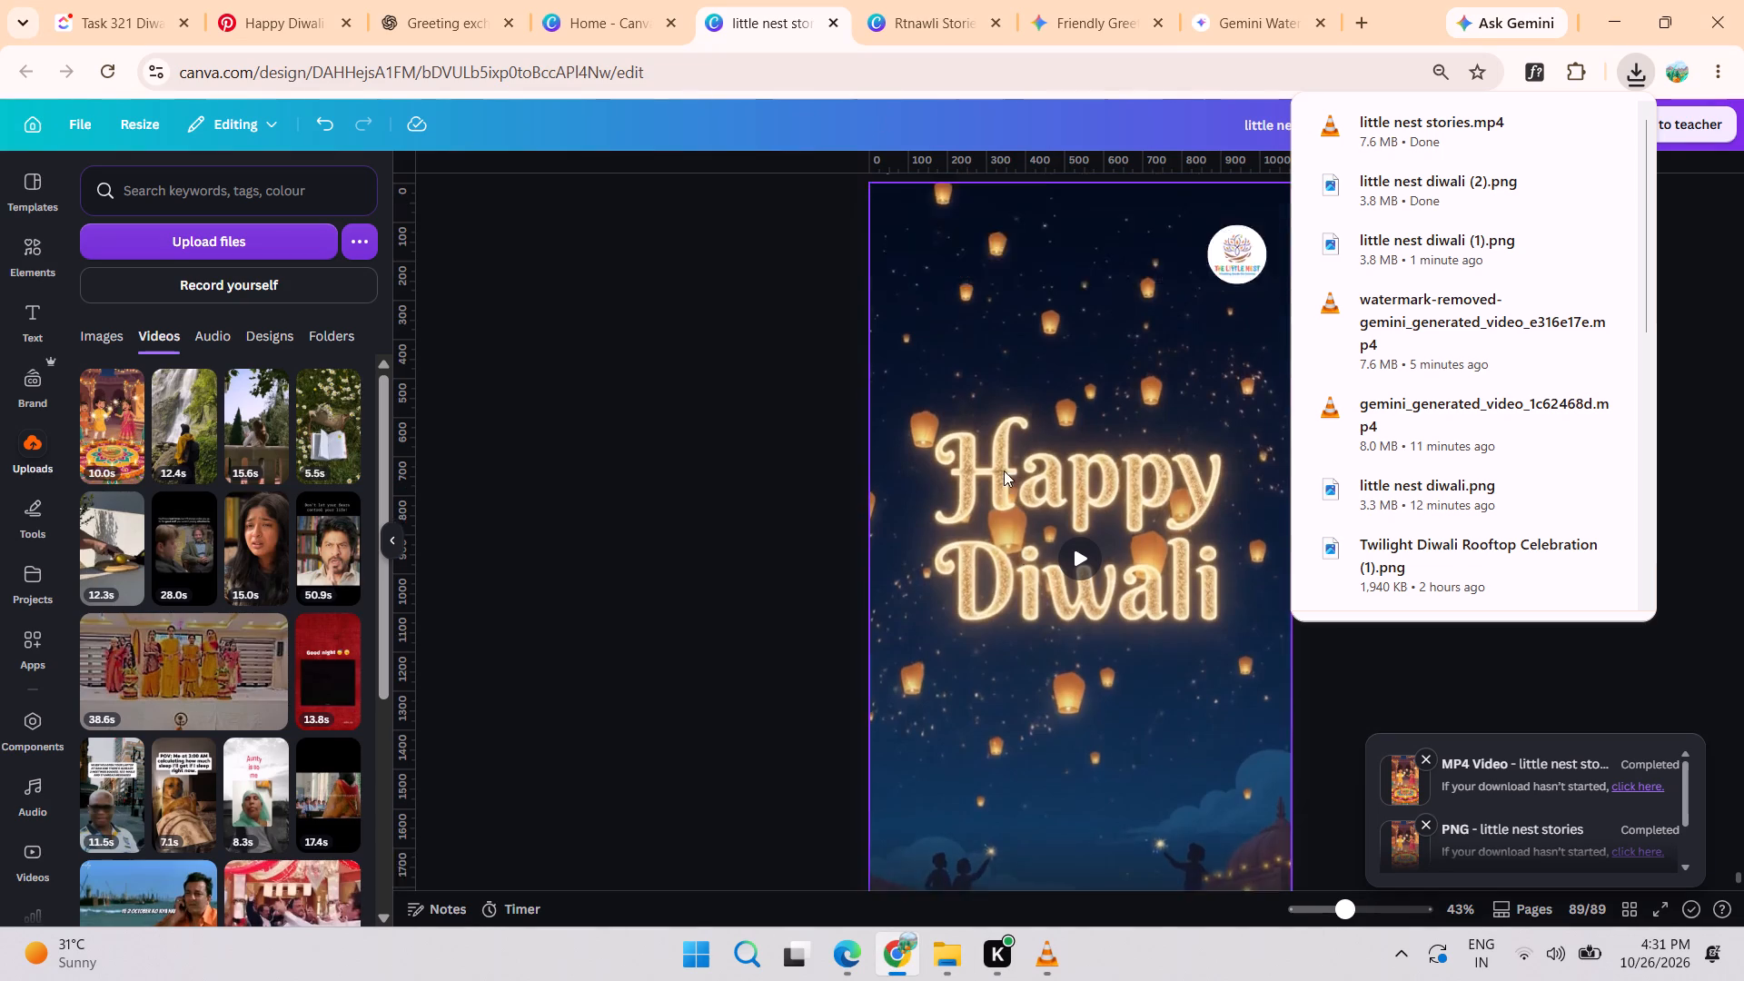
scroll(1004, 471, up, 2)
click(951, 626)
click(954, 616)
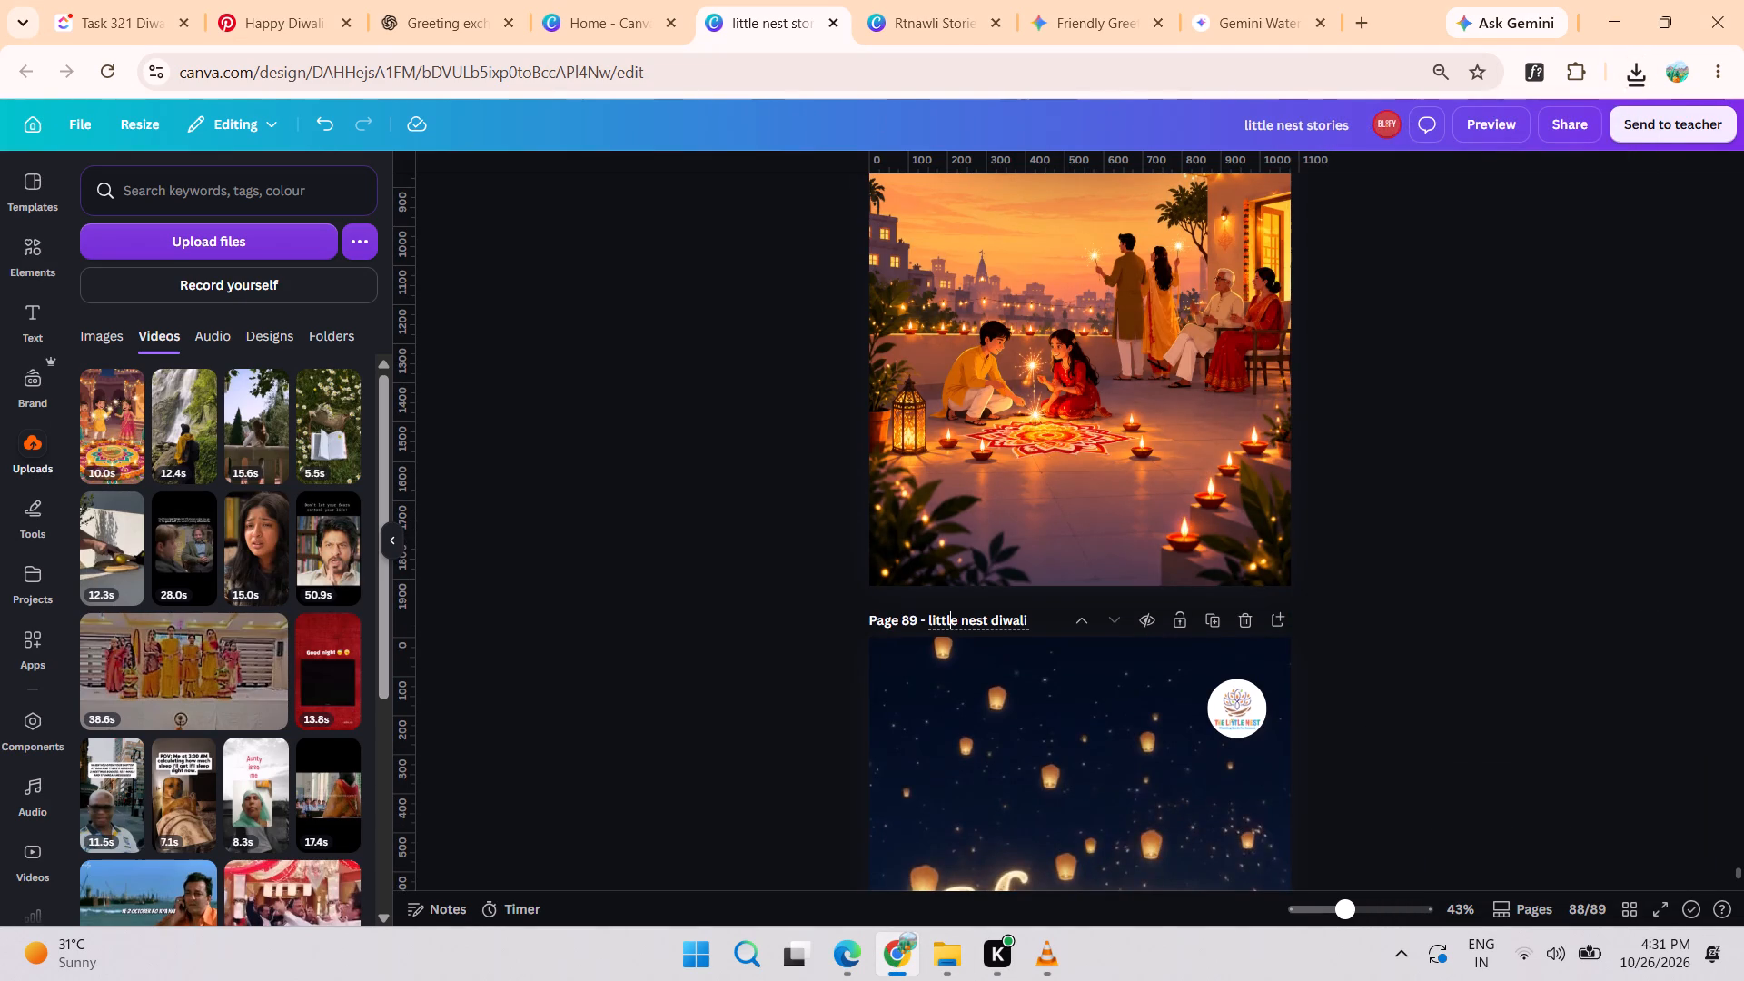
key(ctrl+a)
key(ctrl+x)
key(ctrl+z)
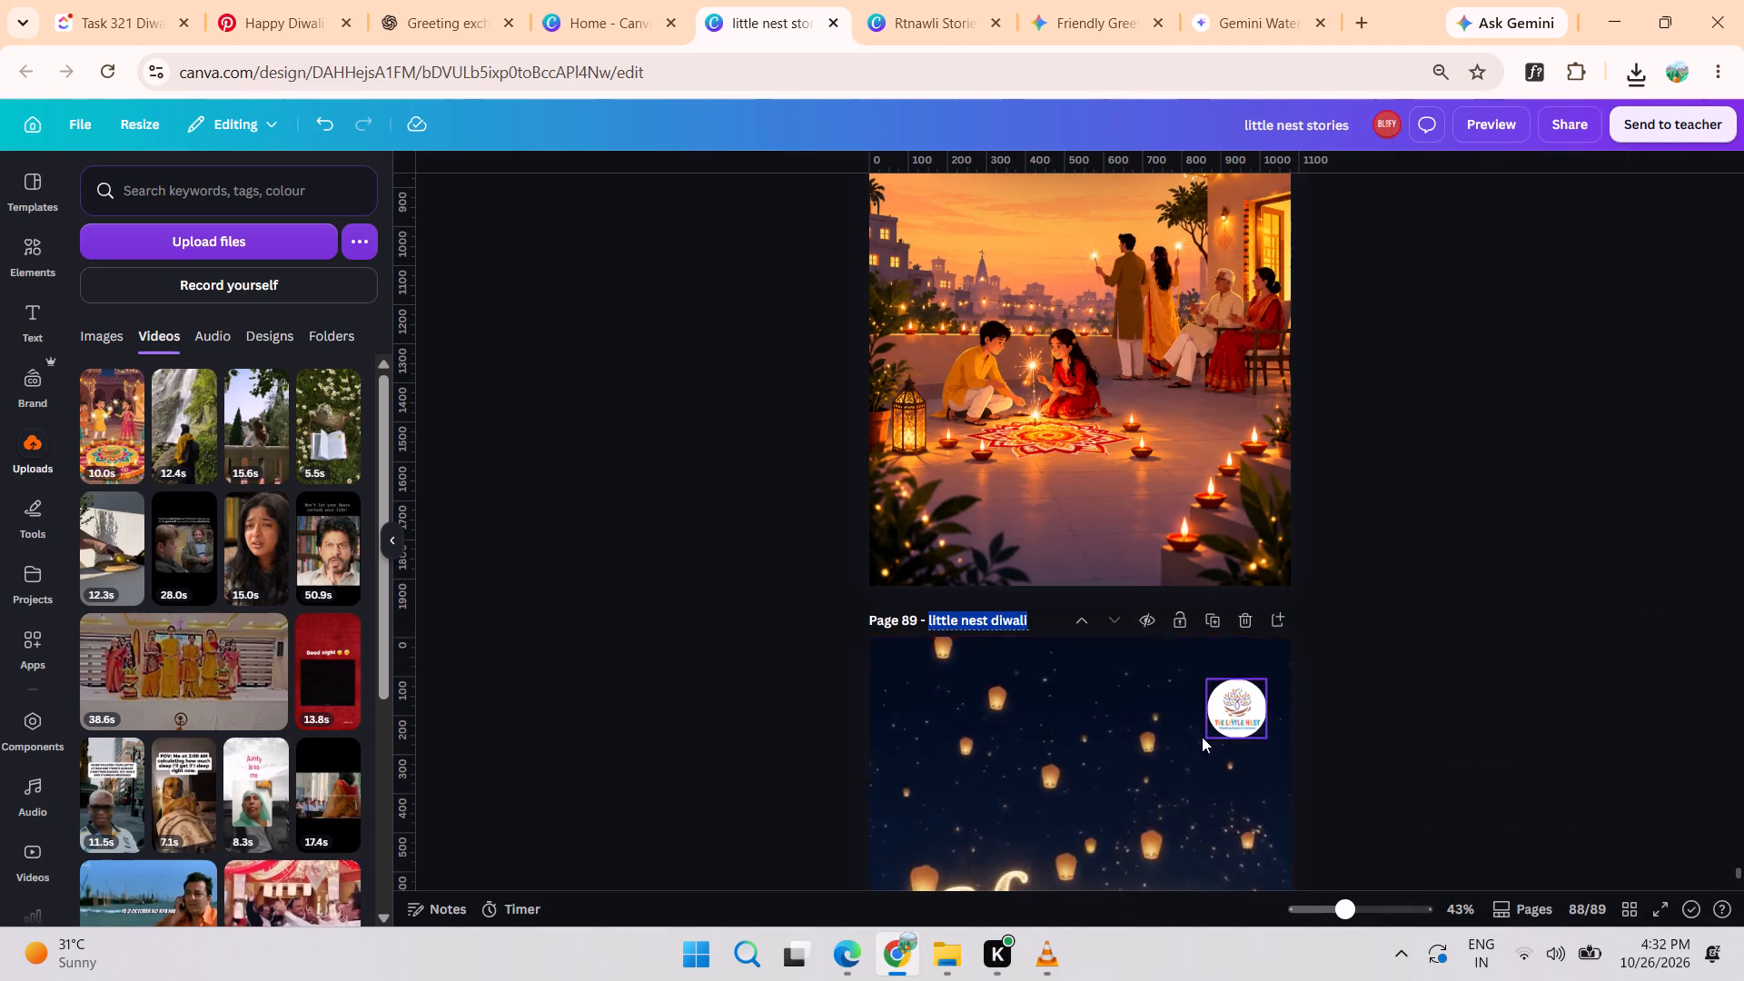
In the Downloads folder, rename little nest stories.mp4 as little nest diwali.
click(962, 964)
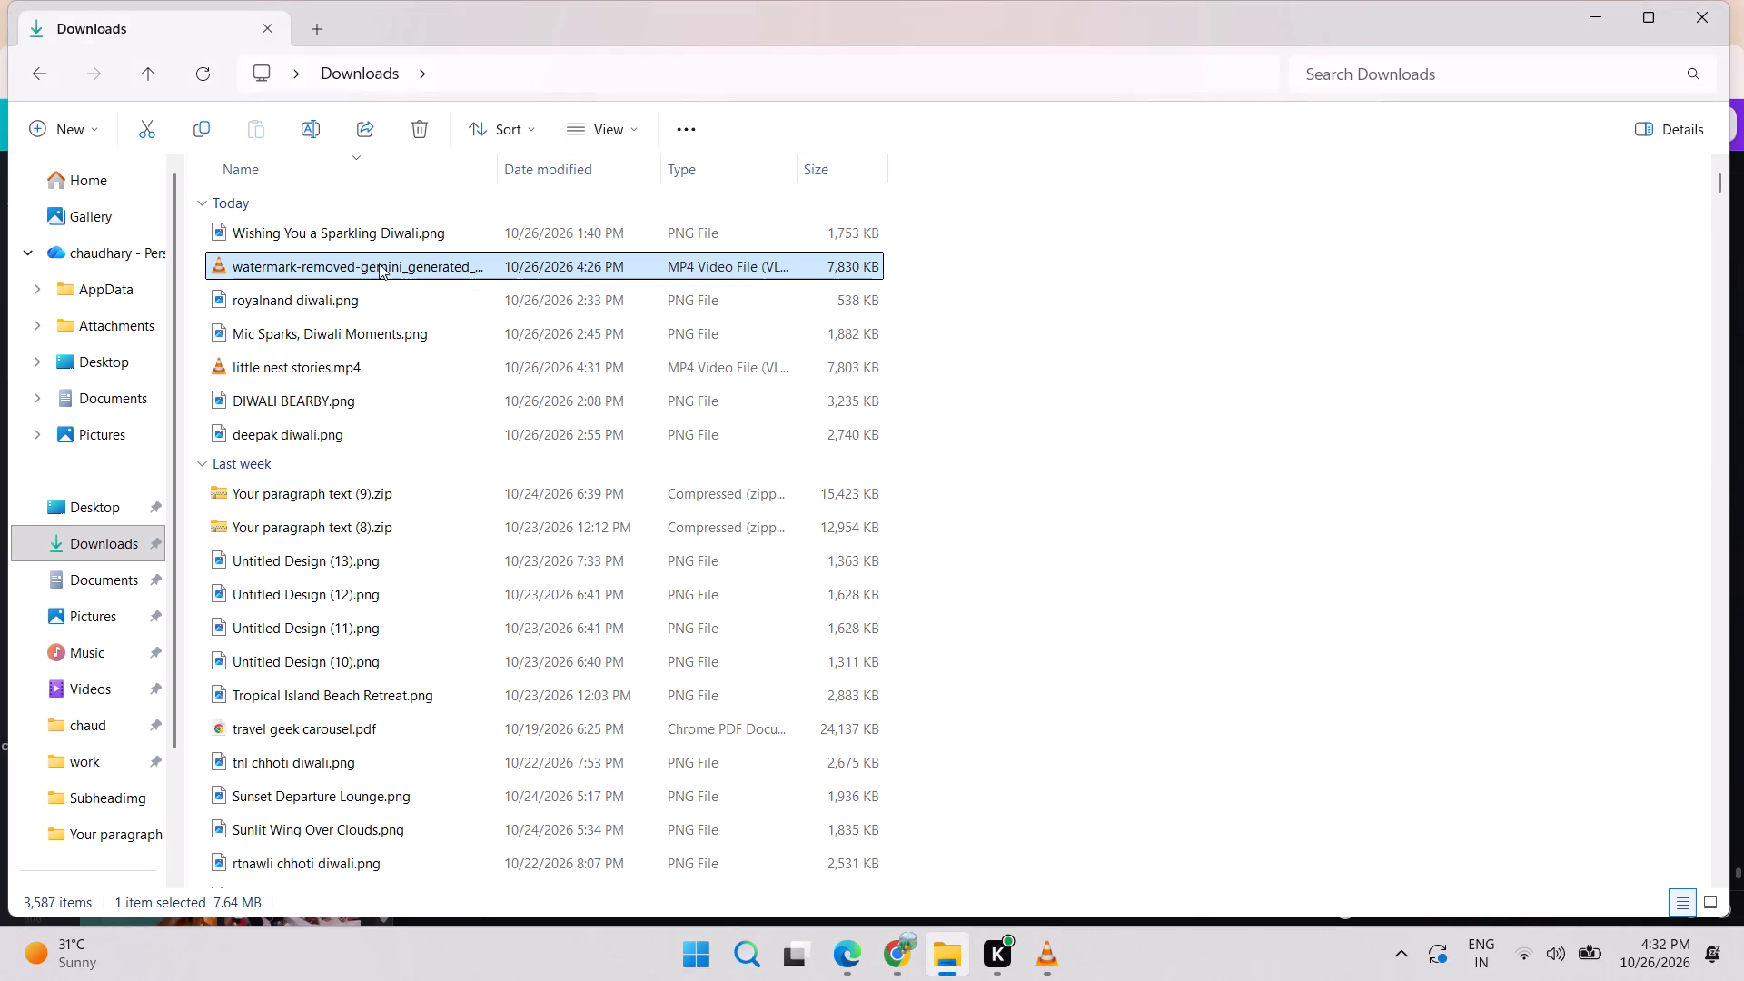
click(342, 264)
click(322, 367)
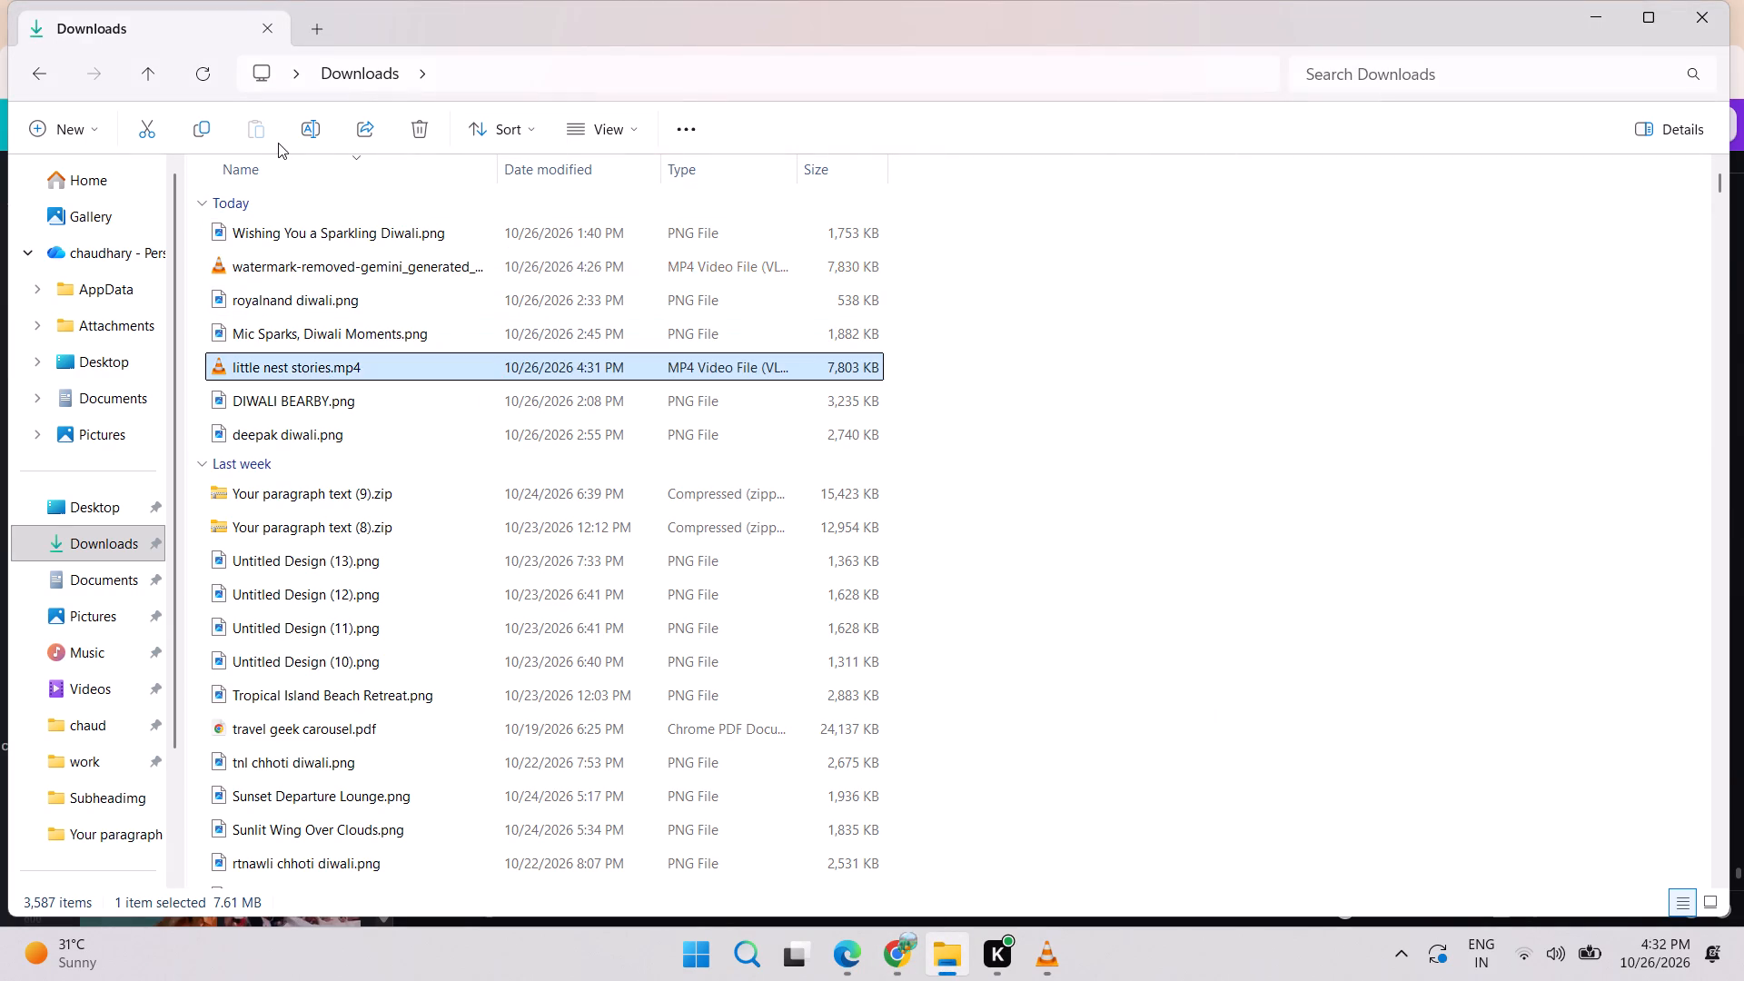
click(322, 126)
key(ctrl+v)
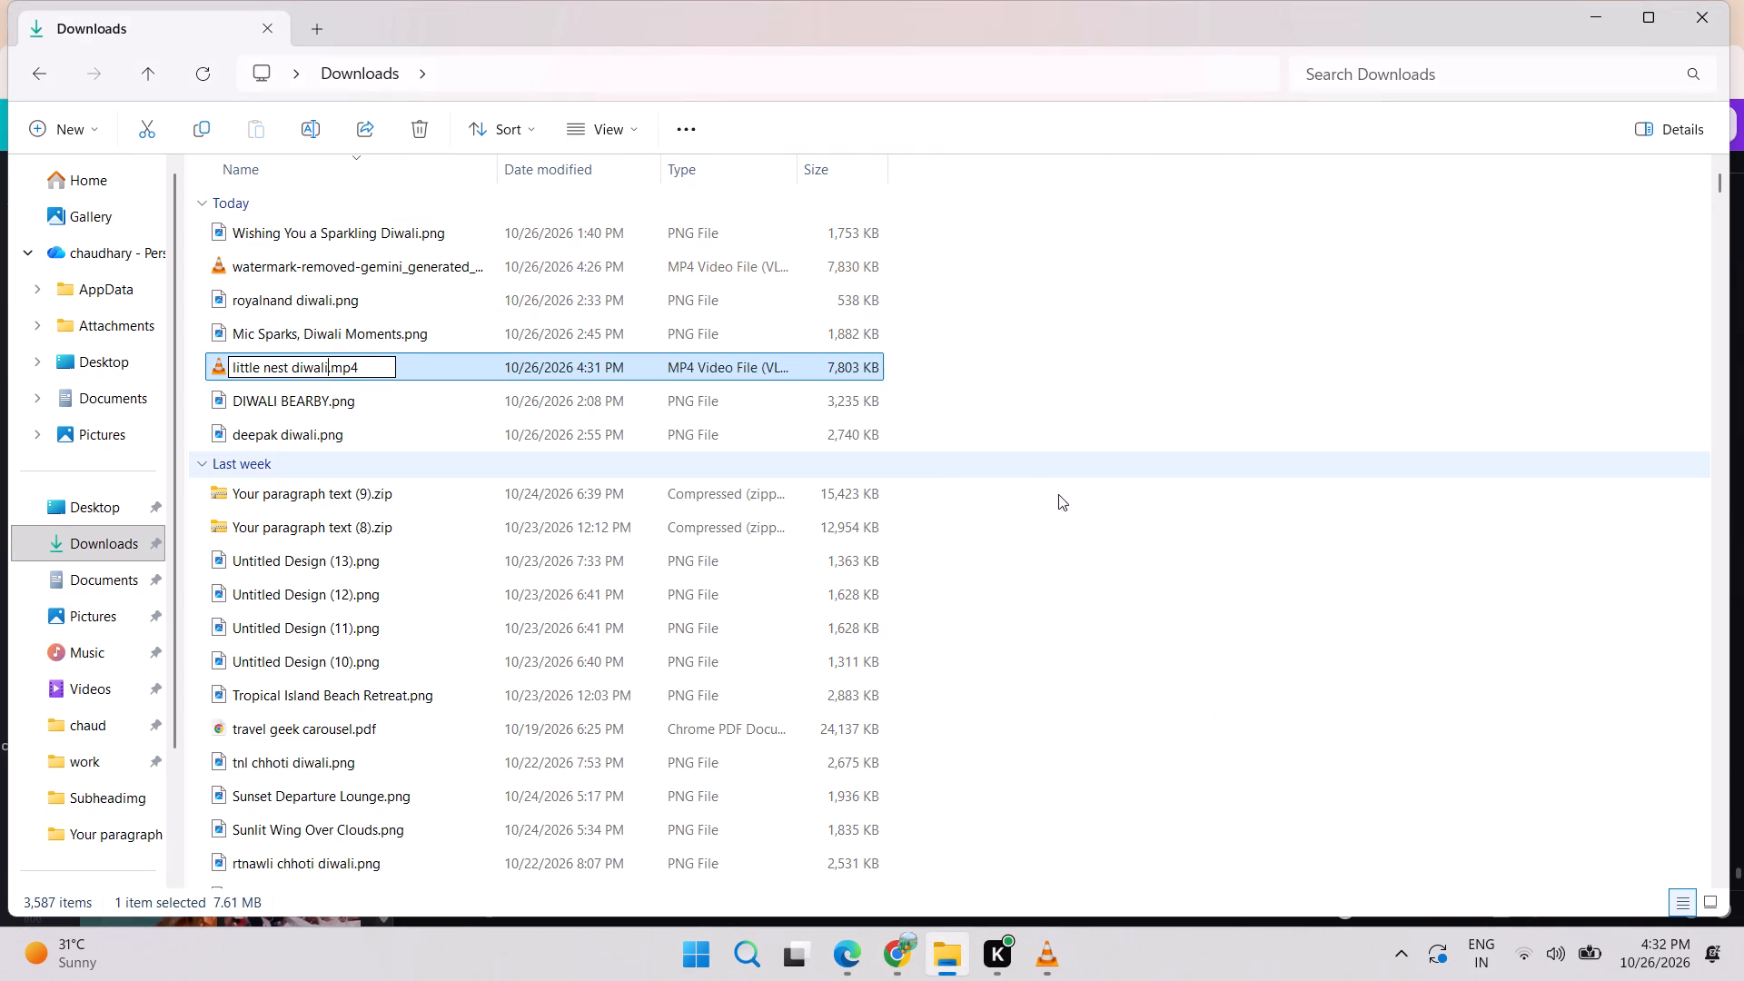
key(Return)
click(411, 362)
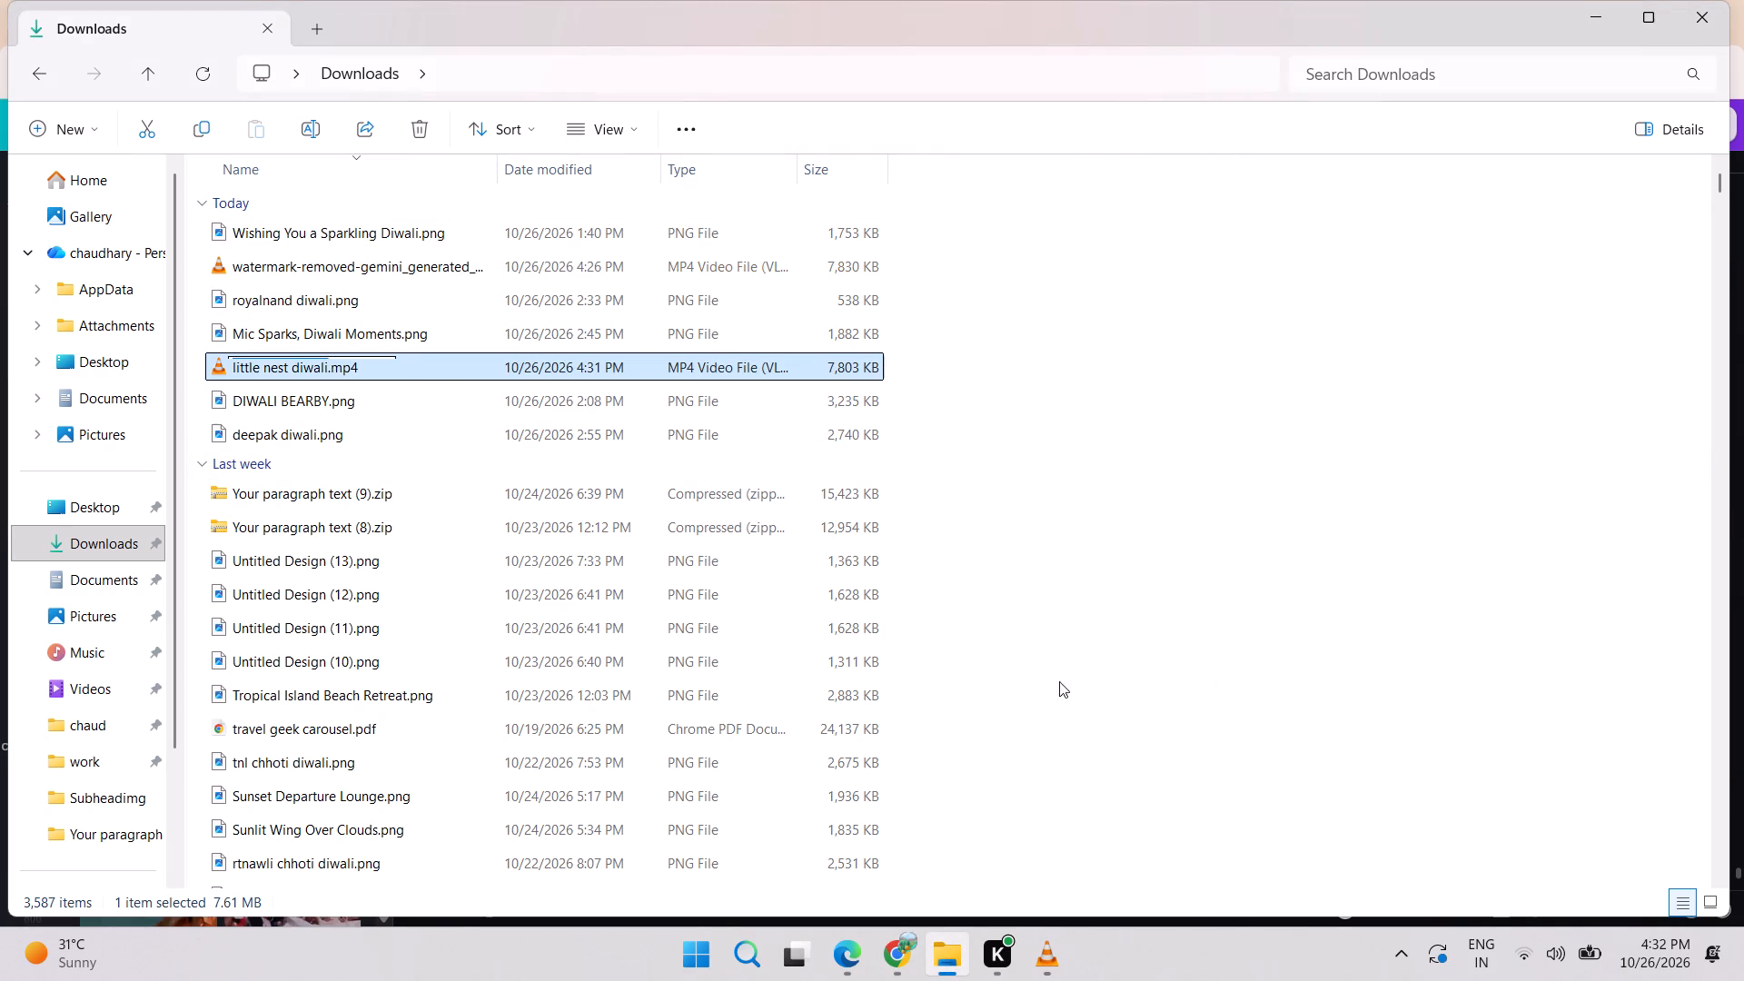
double_click(481, 380)
click(1055, 955)
click(1029, 933)
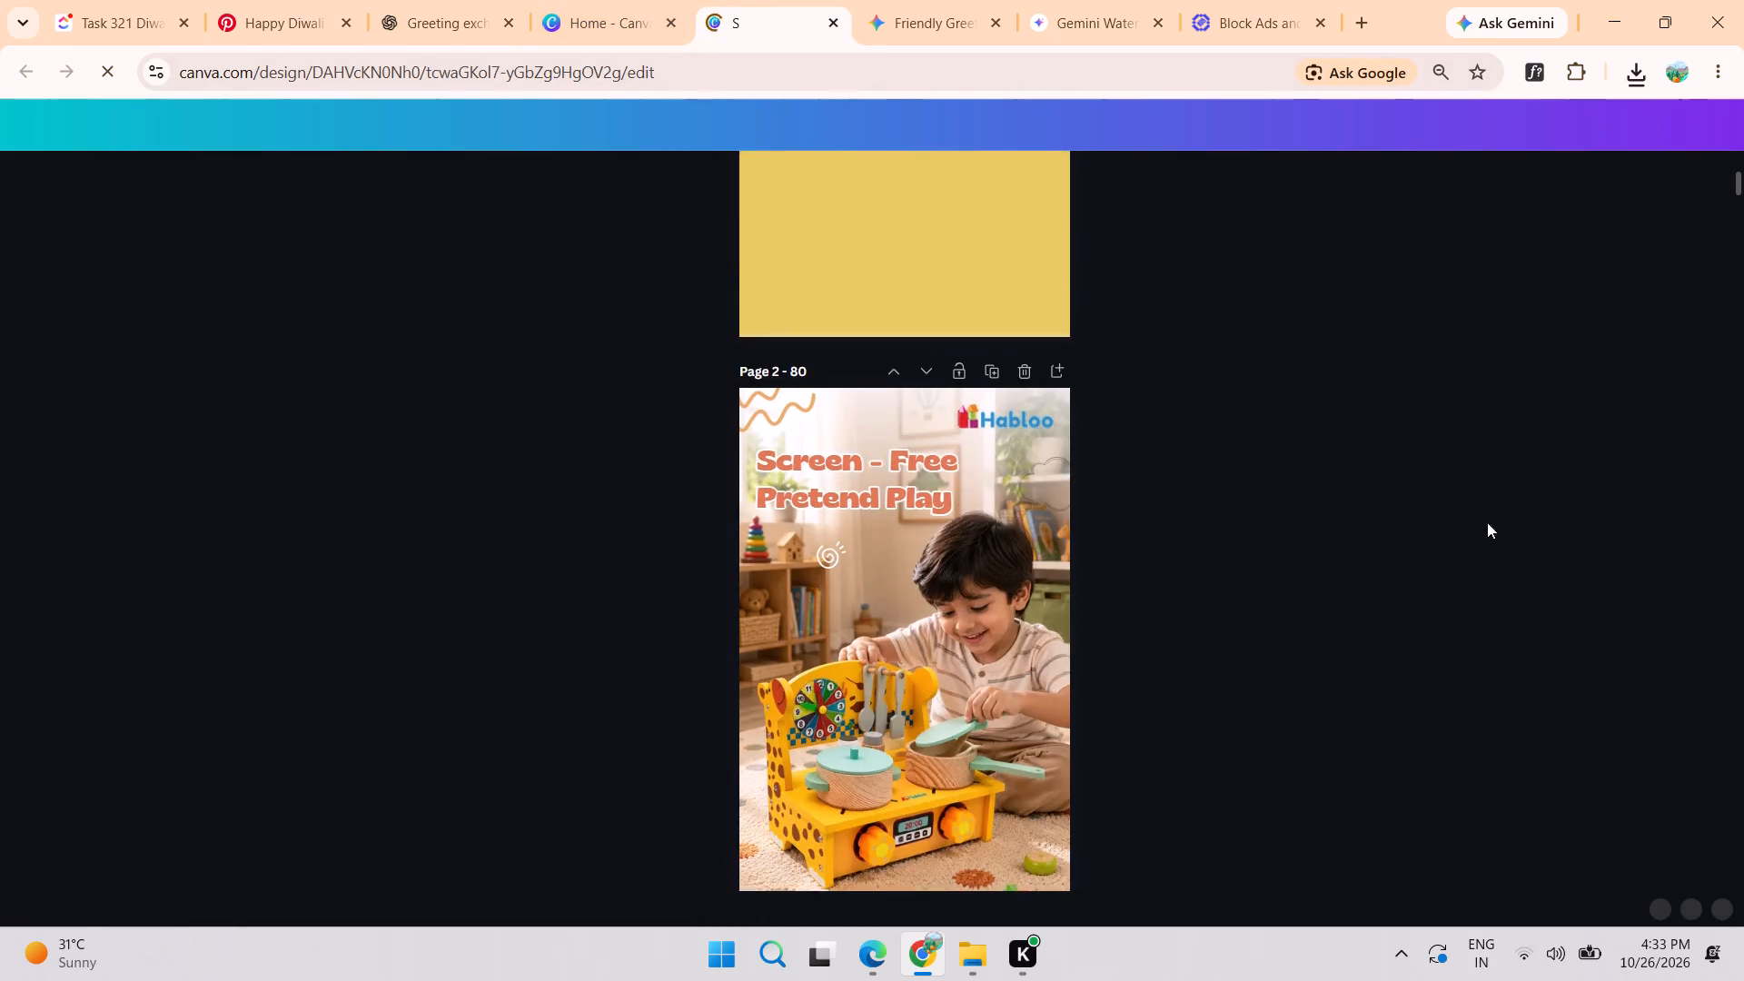
scroll(1487, 522, down, 2)
drag(1739, 202, 1743, 458)
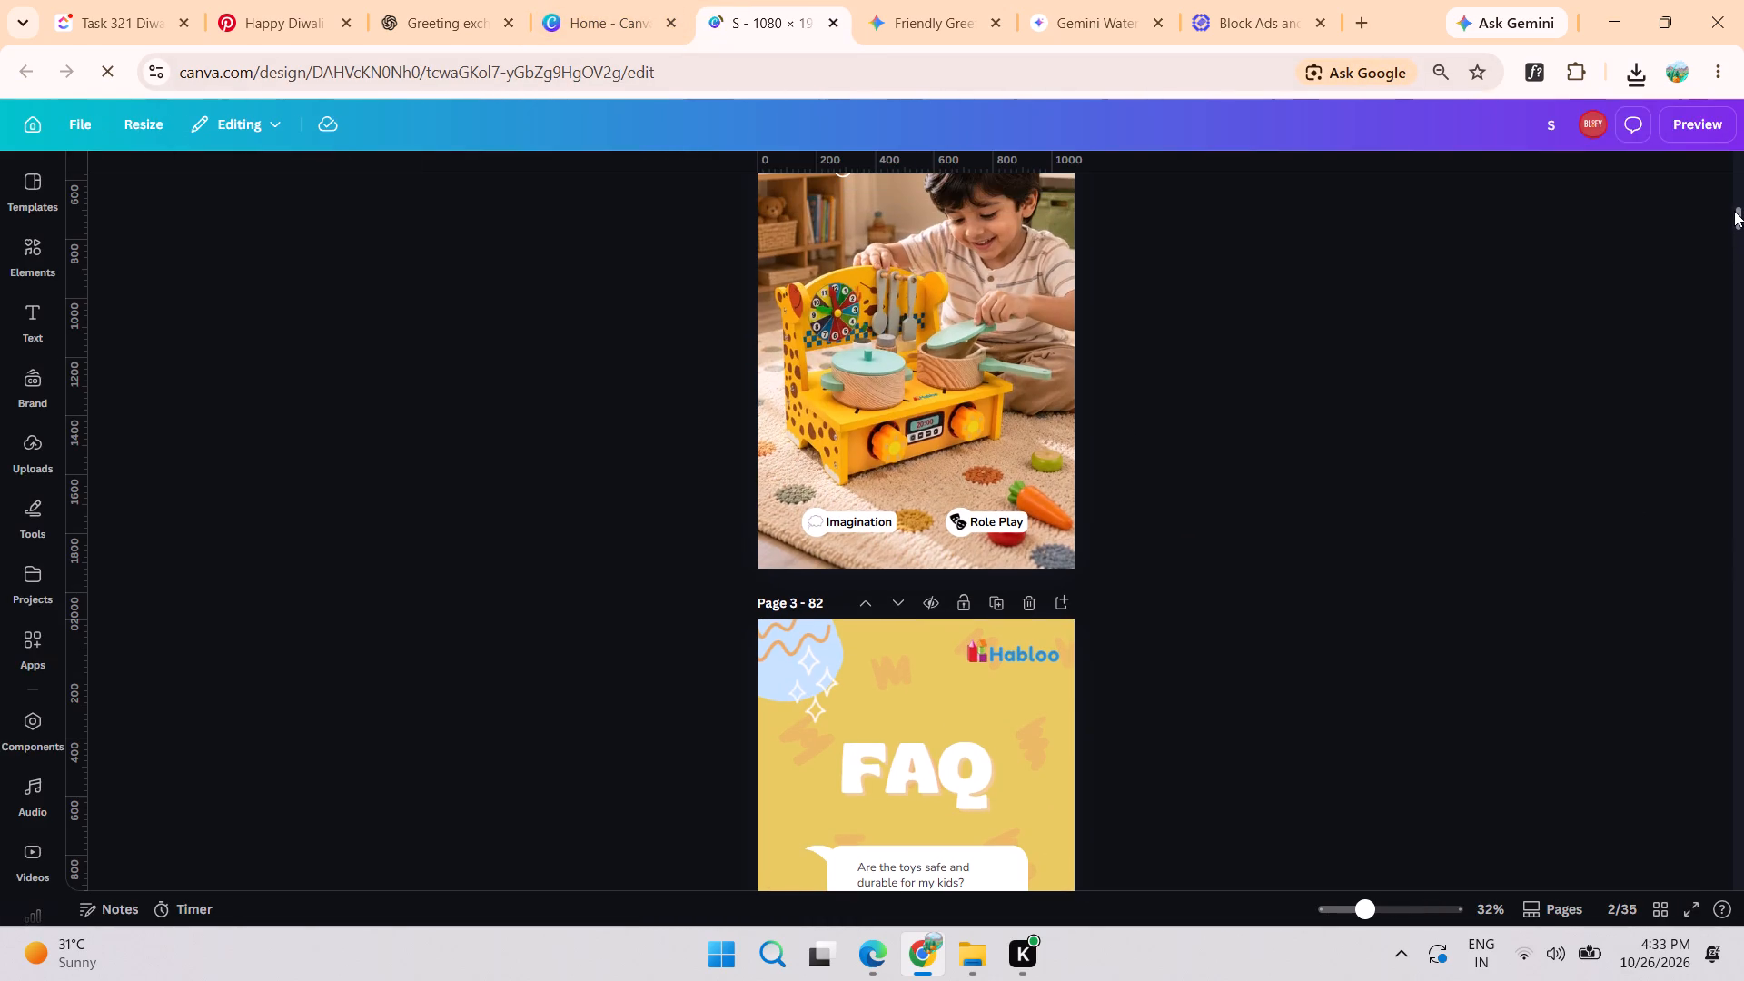
drag(1737, 223, 1743, 952)
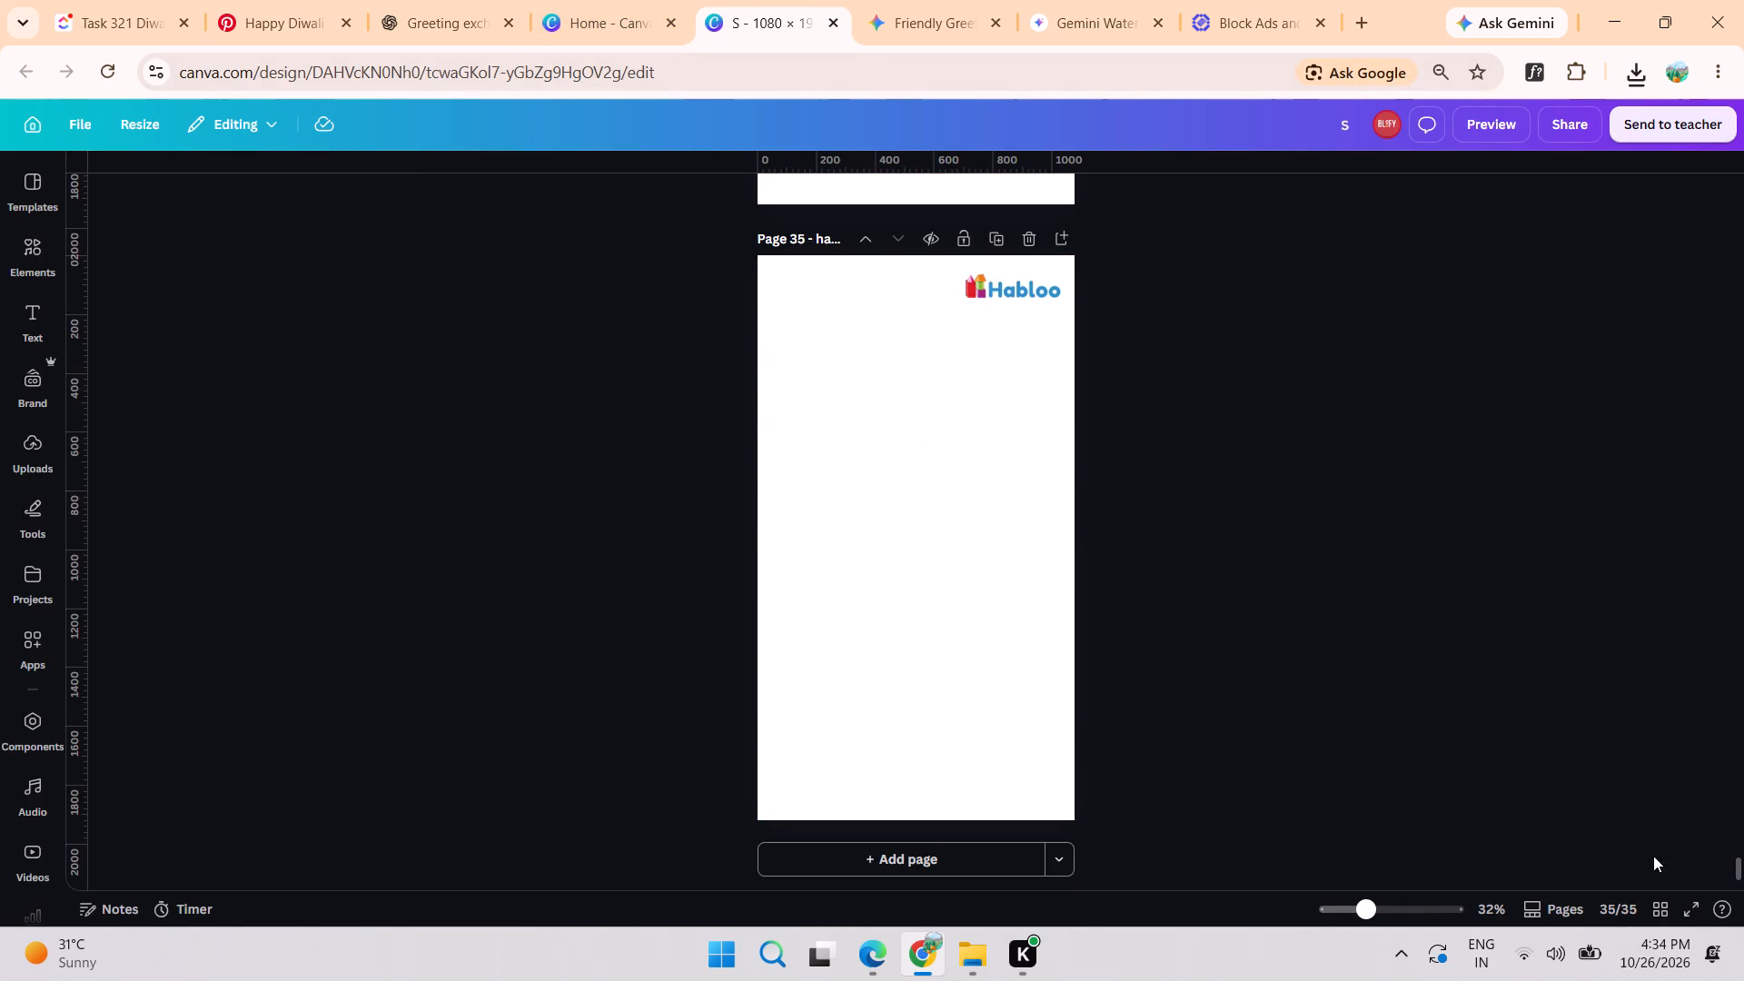
scroll(1419, 713, down, 1)
scroll(1417, 711, up, 2)
scroll(1353, 634, down, 8)
click(903, 839)
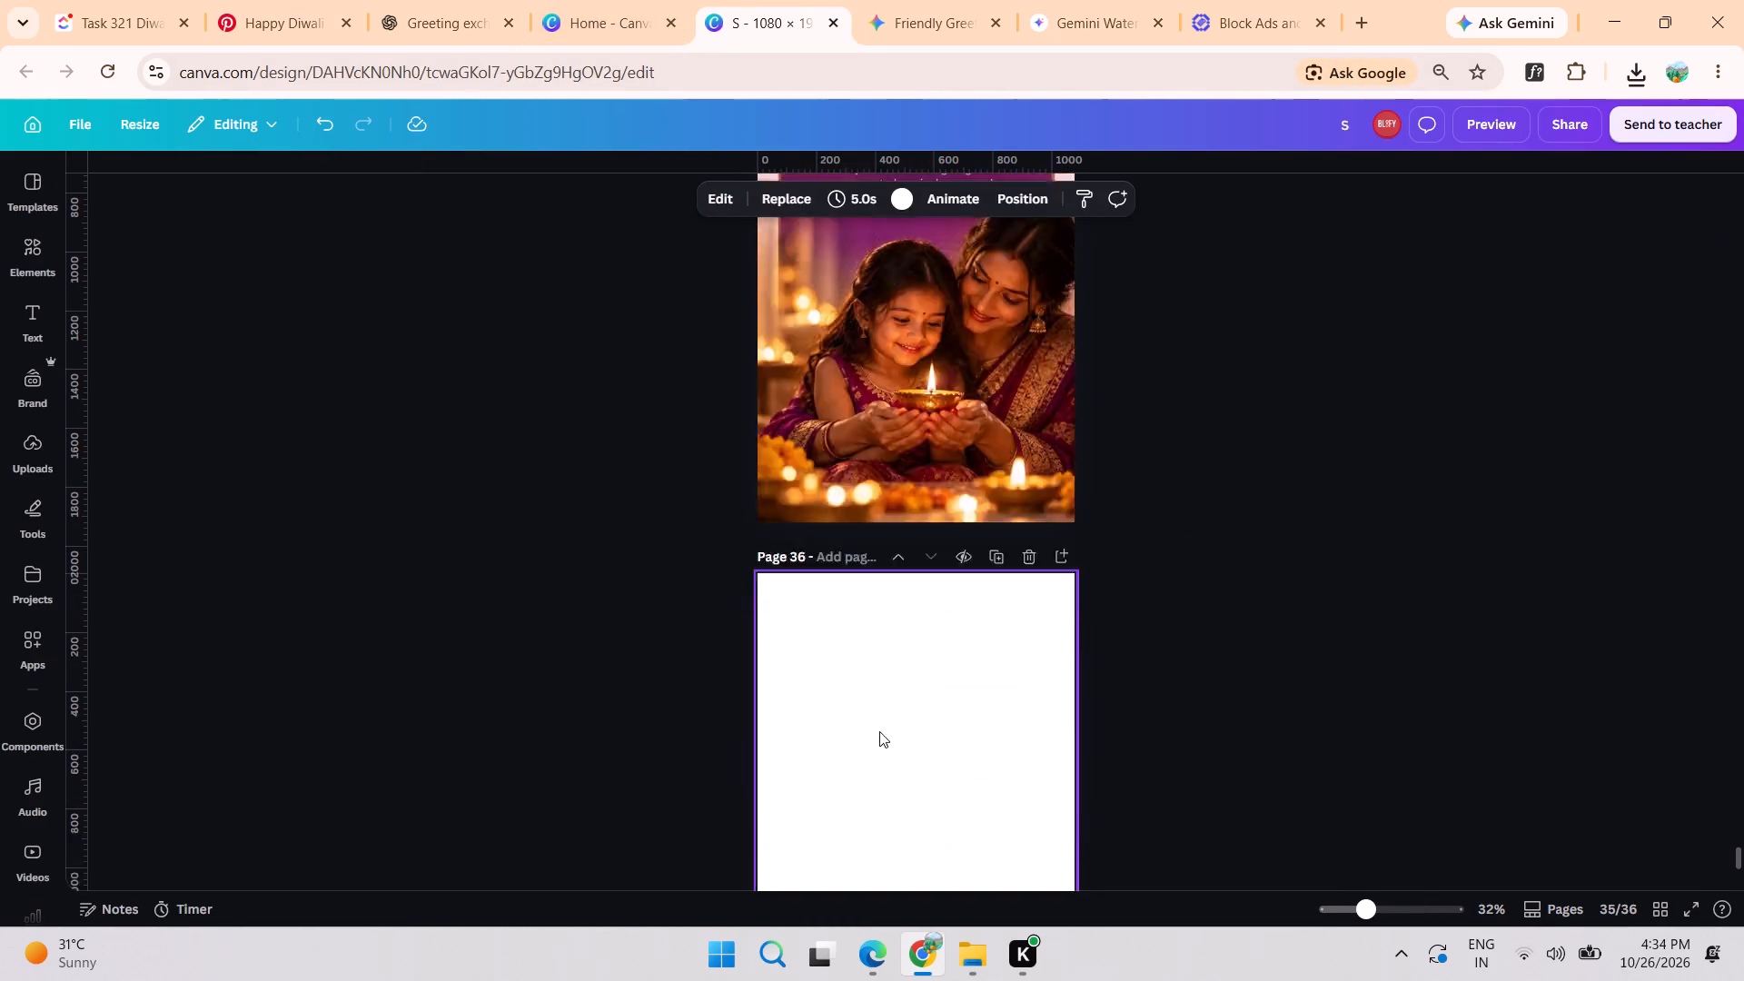
Upload 7af9e0f6-4471-4fa5-9a18-09f3fcdb1f42.mp4 from Downloads and insert it on page 36.
click(38, 451)
double_click(188, 251)
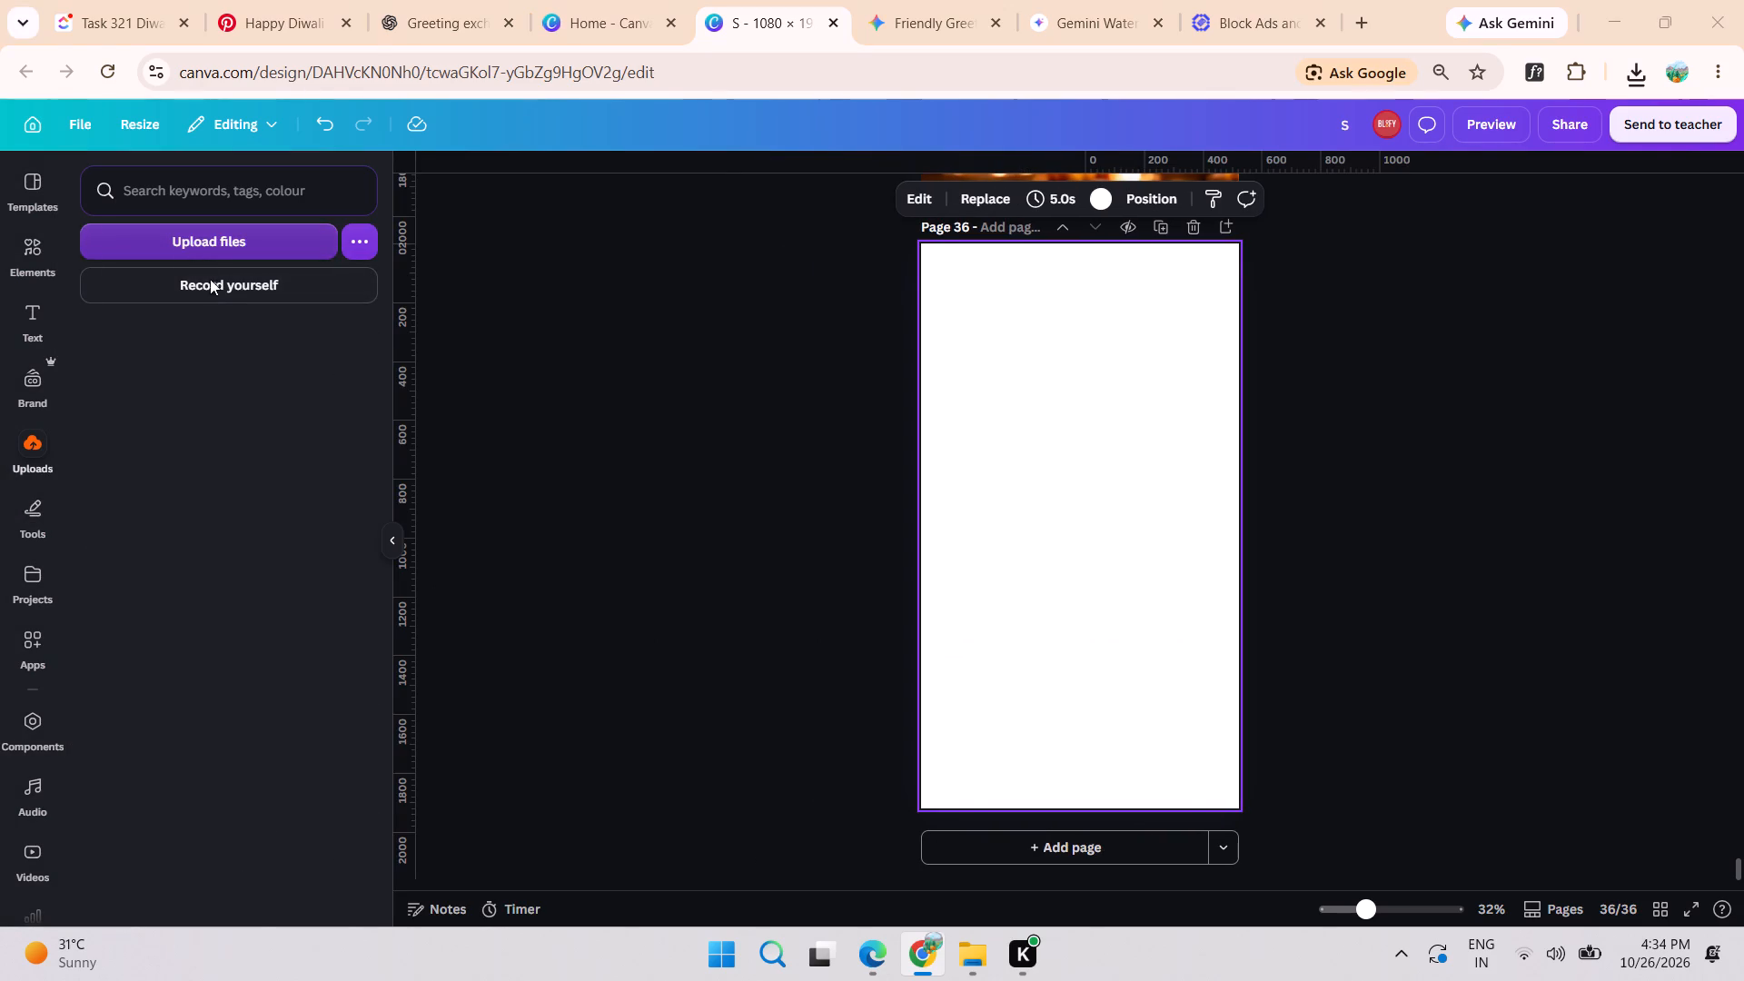
click(311, 214)
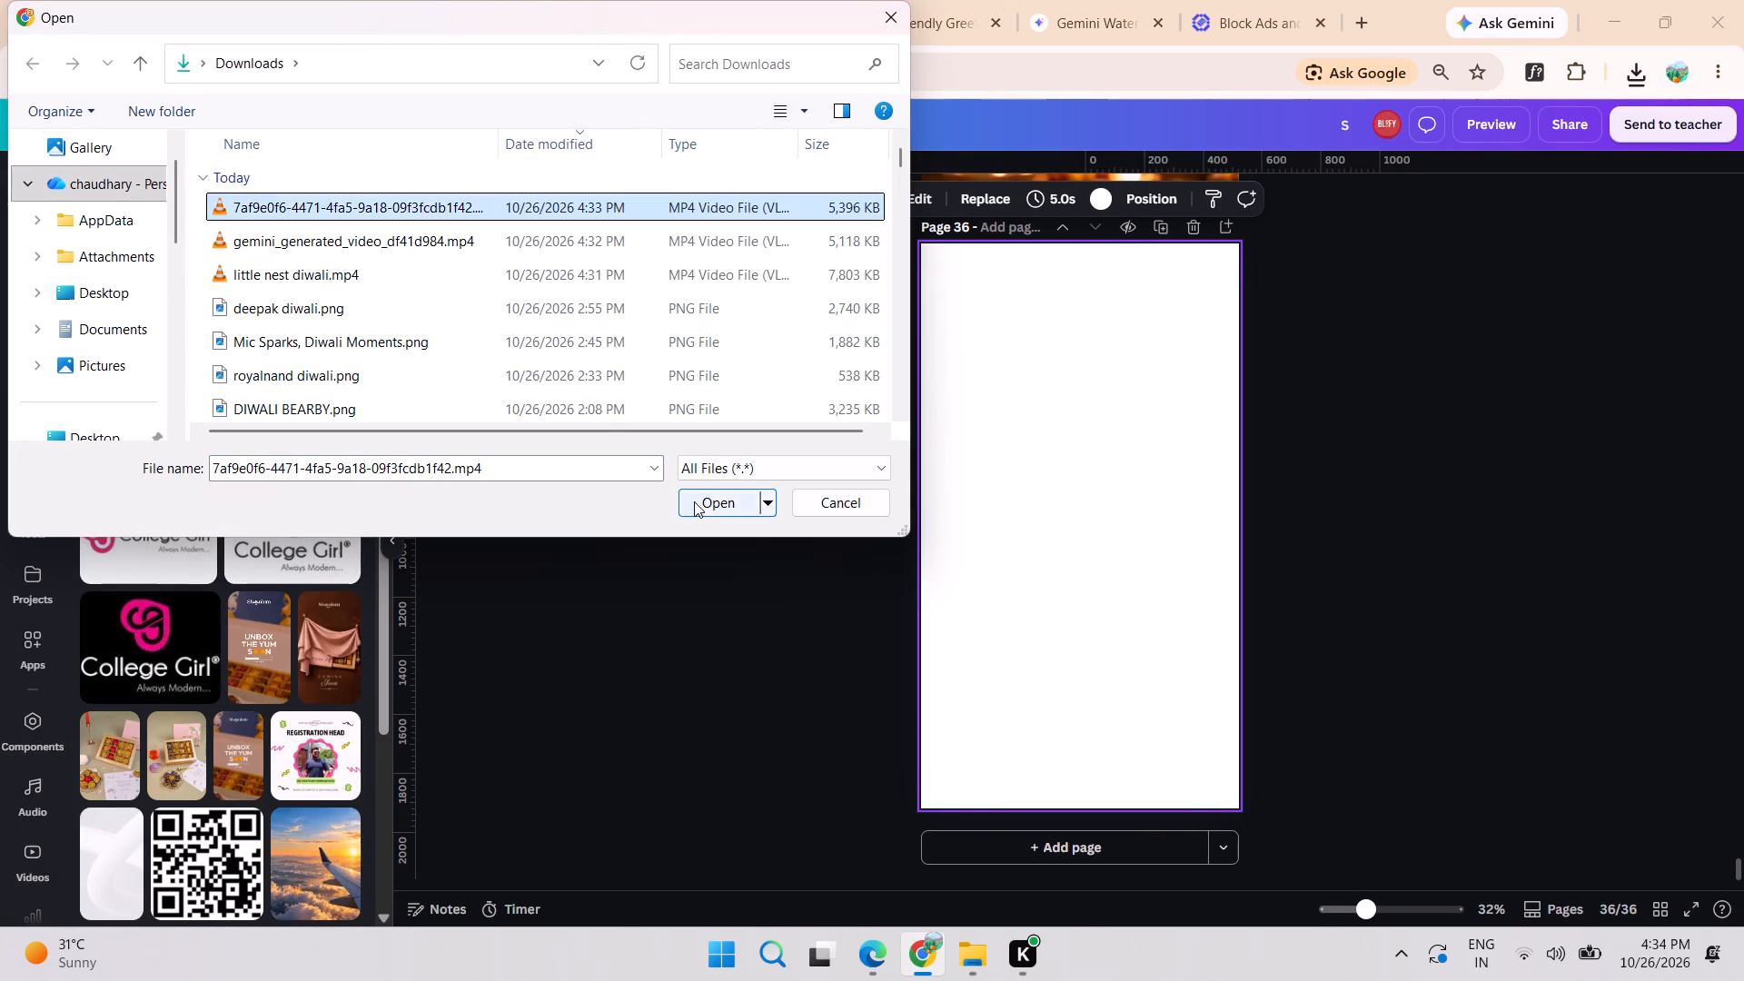
click(698, 501)
click(112, 432)
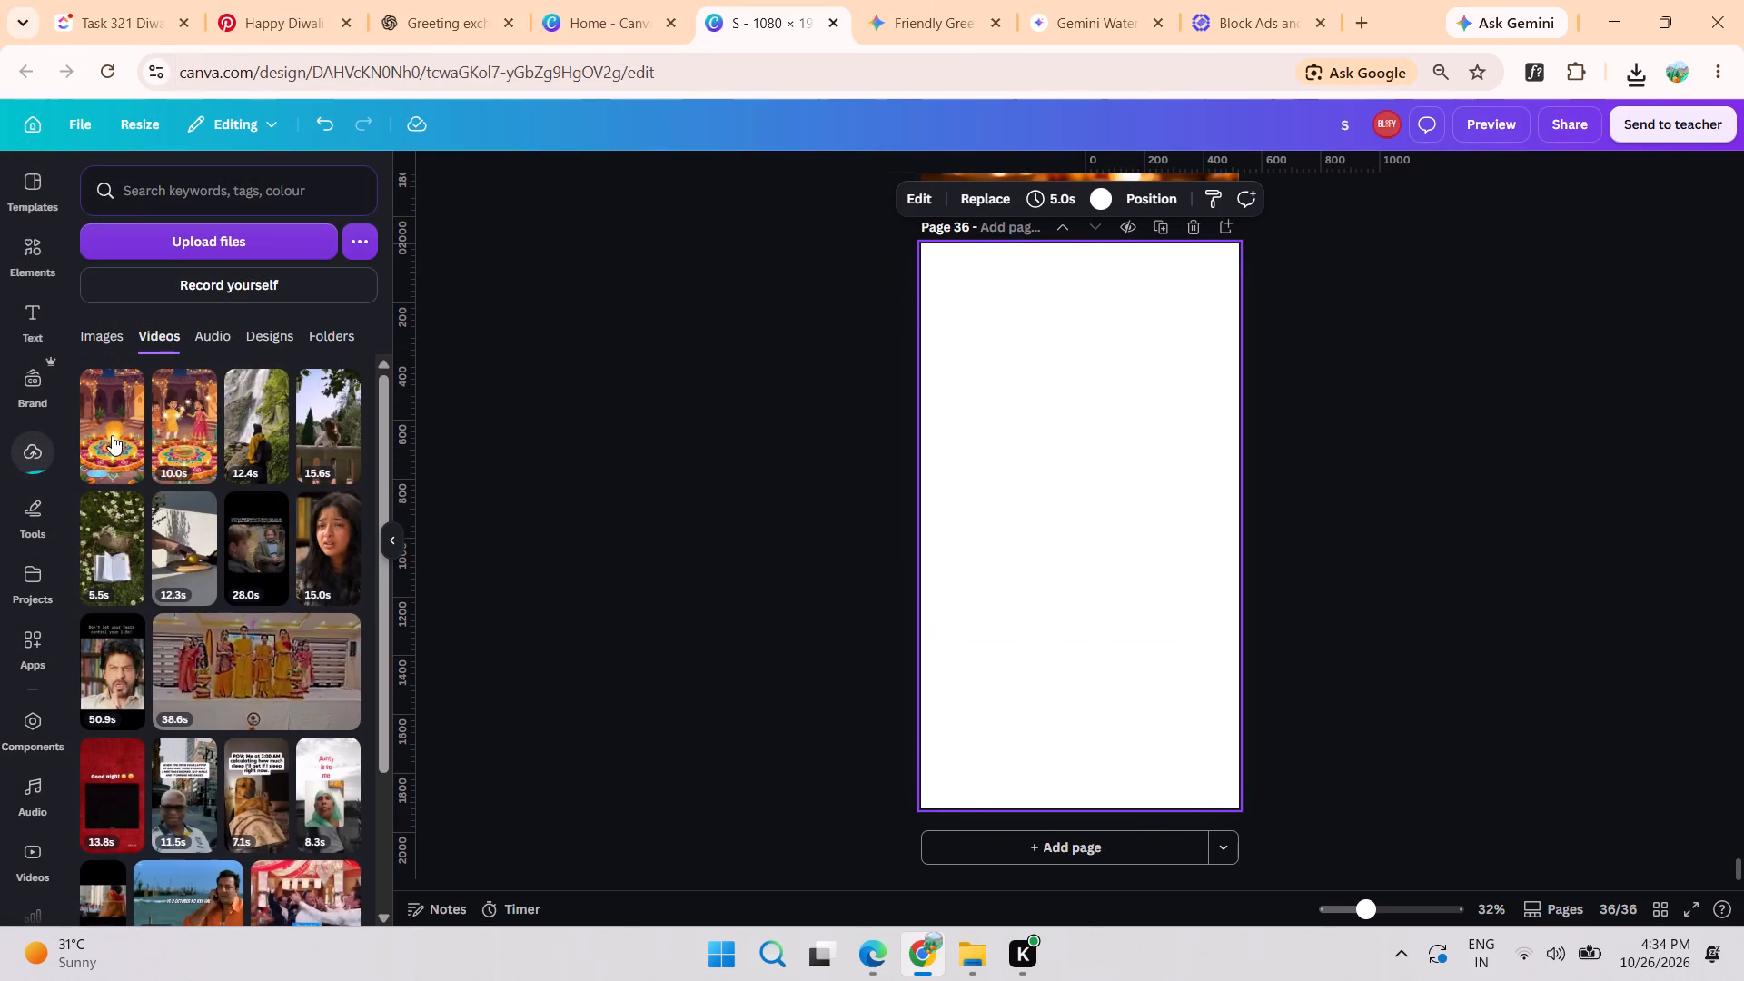
Reposition and enlarge the Diwali video so it fills page 36.
drag(1078, 499, 1045, 441)
drag(1178, 698, 1253, 817)
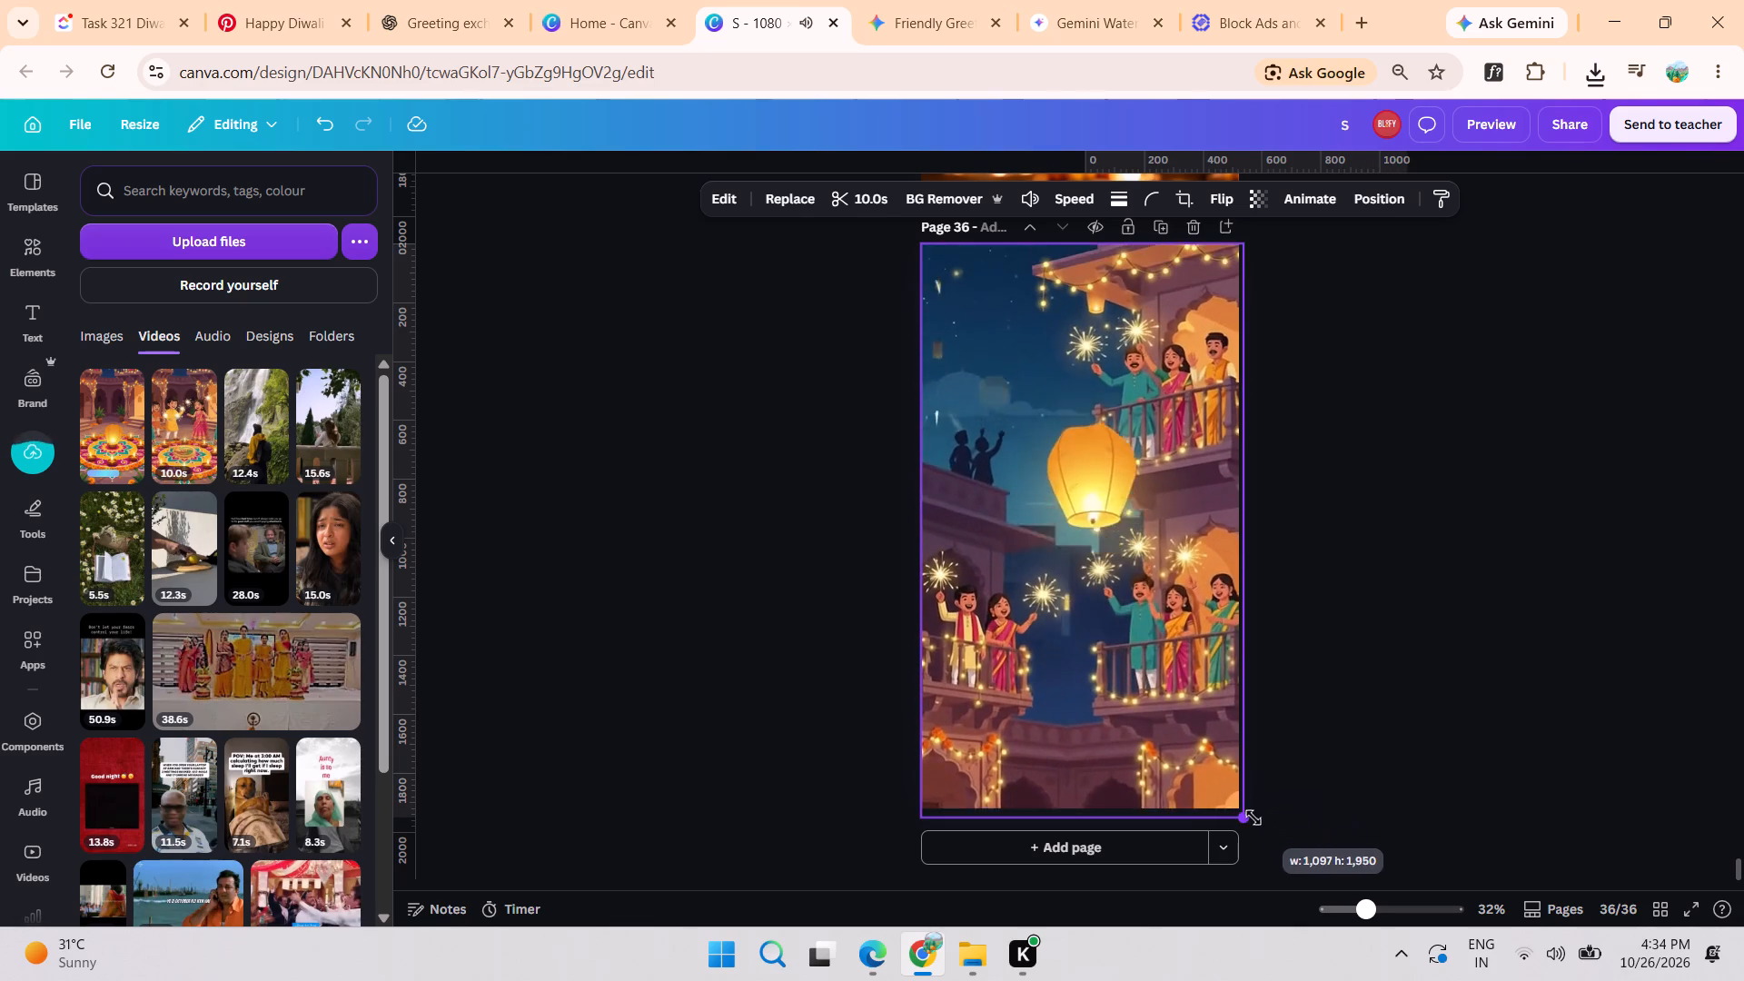
drag(1253, 817, 1250, 809)
click(1474, 716)
Move the two rangoli Diwali videos from the uploaded videos to Trash.
scroll(1478, 643, up, 3)
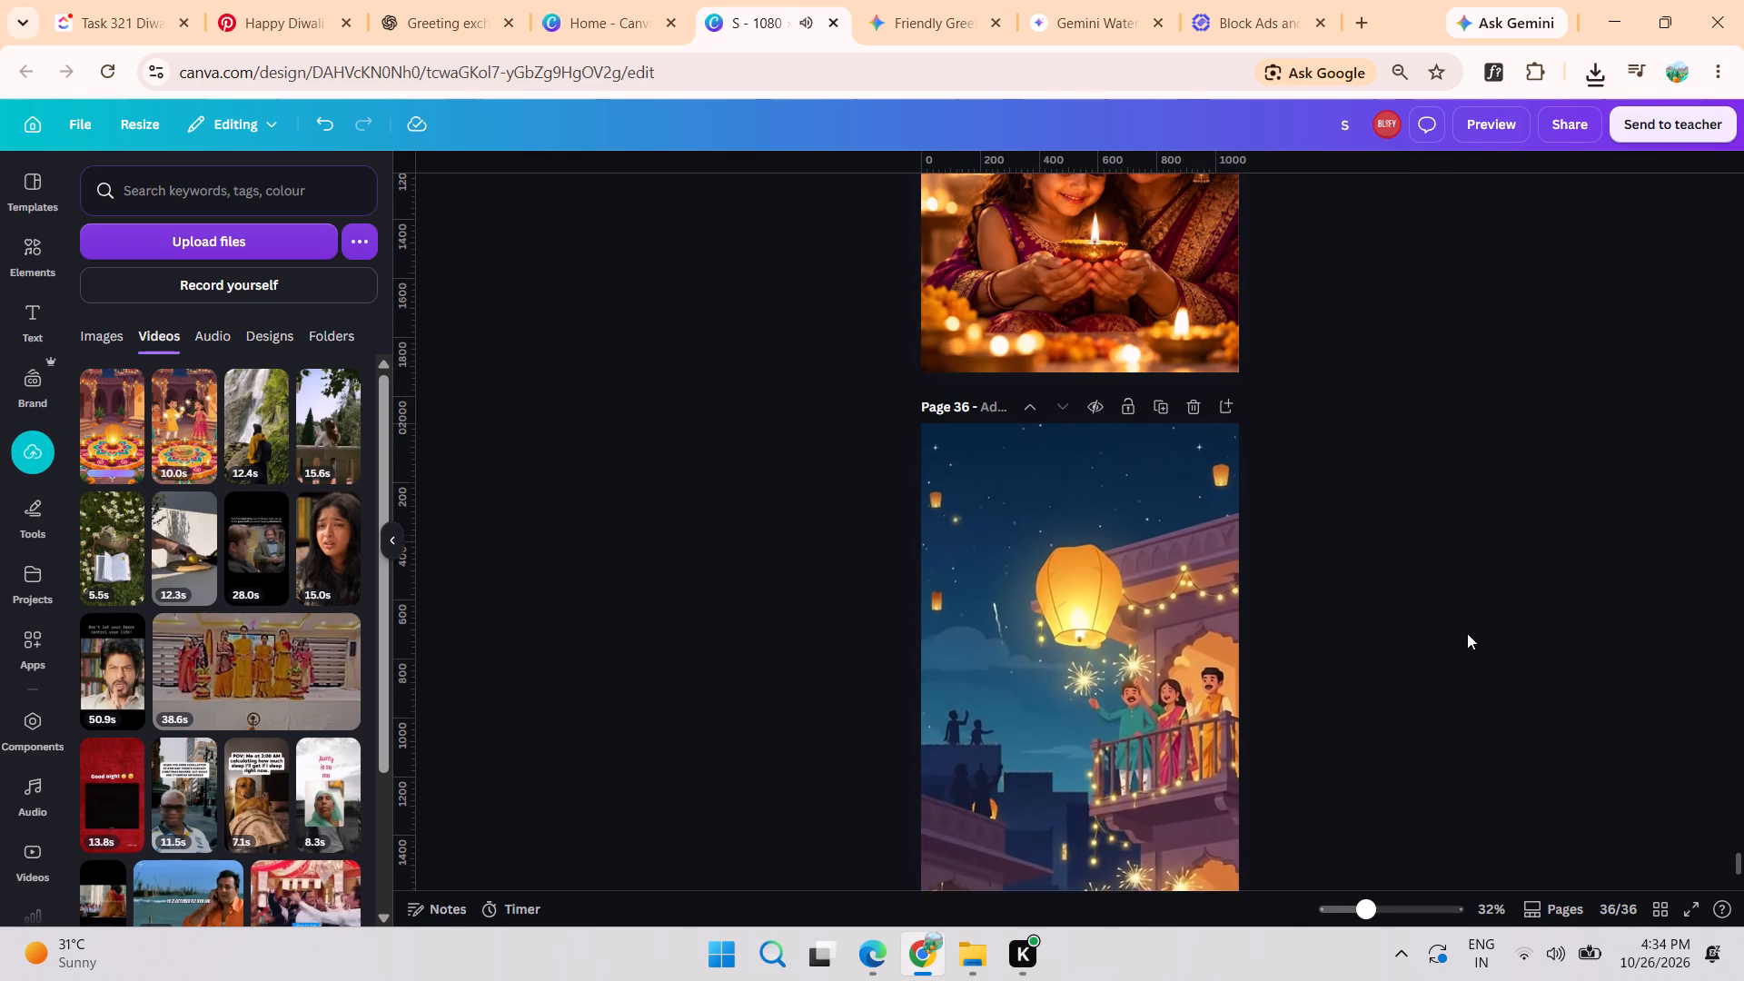
click(90, 390)
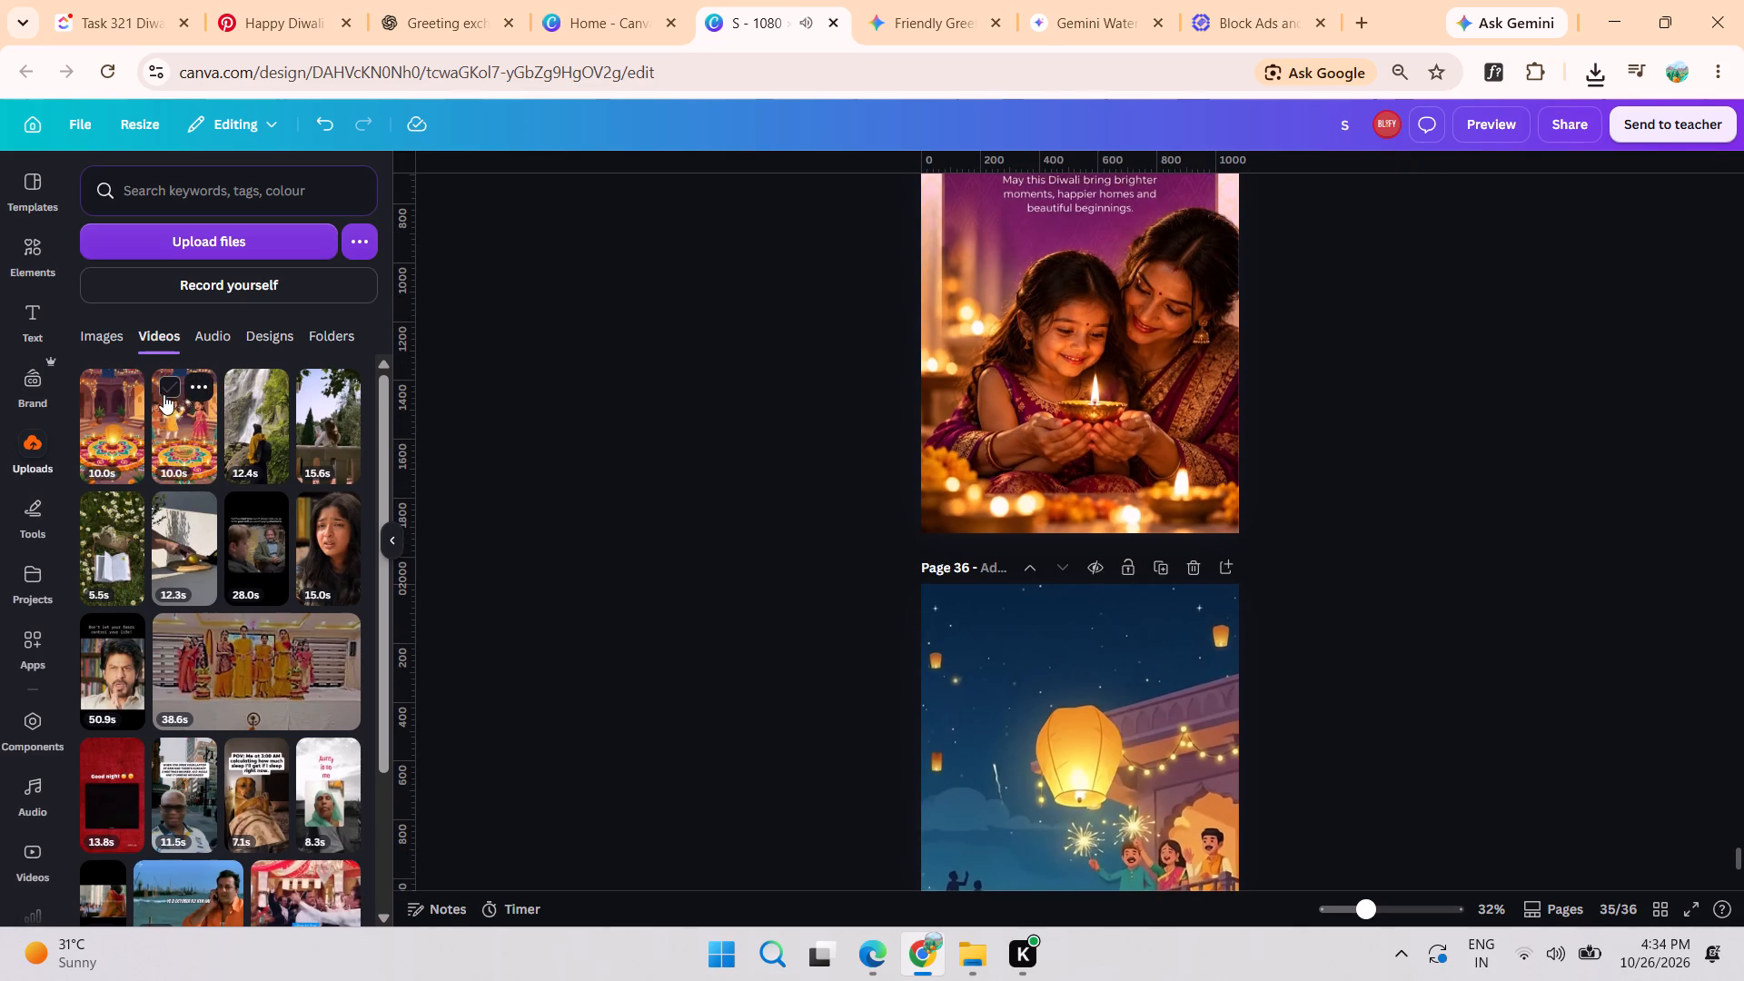
click(173, 384)
double_click(98, 387)
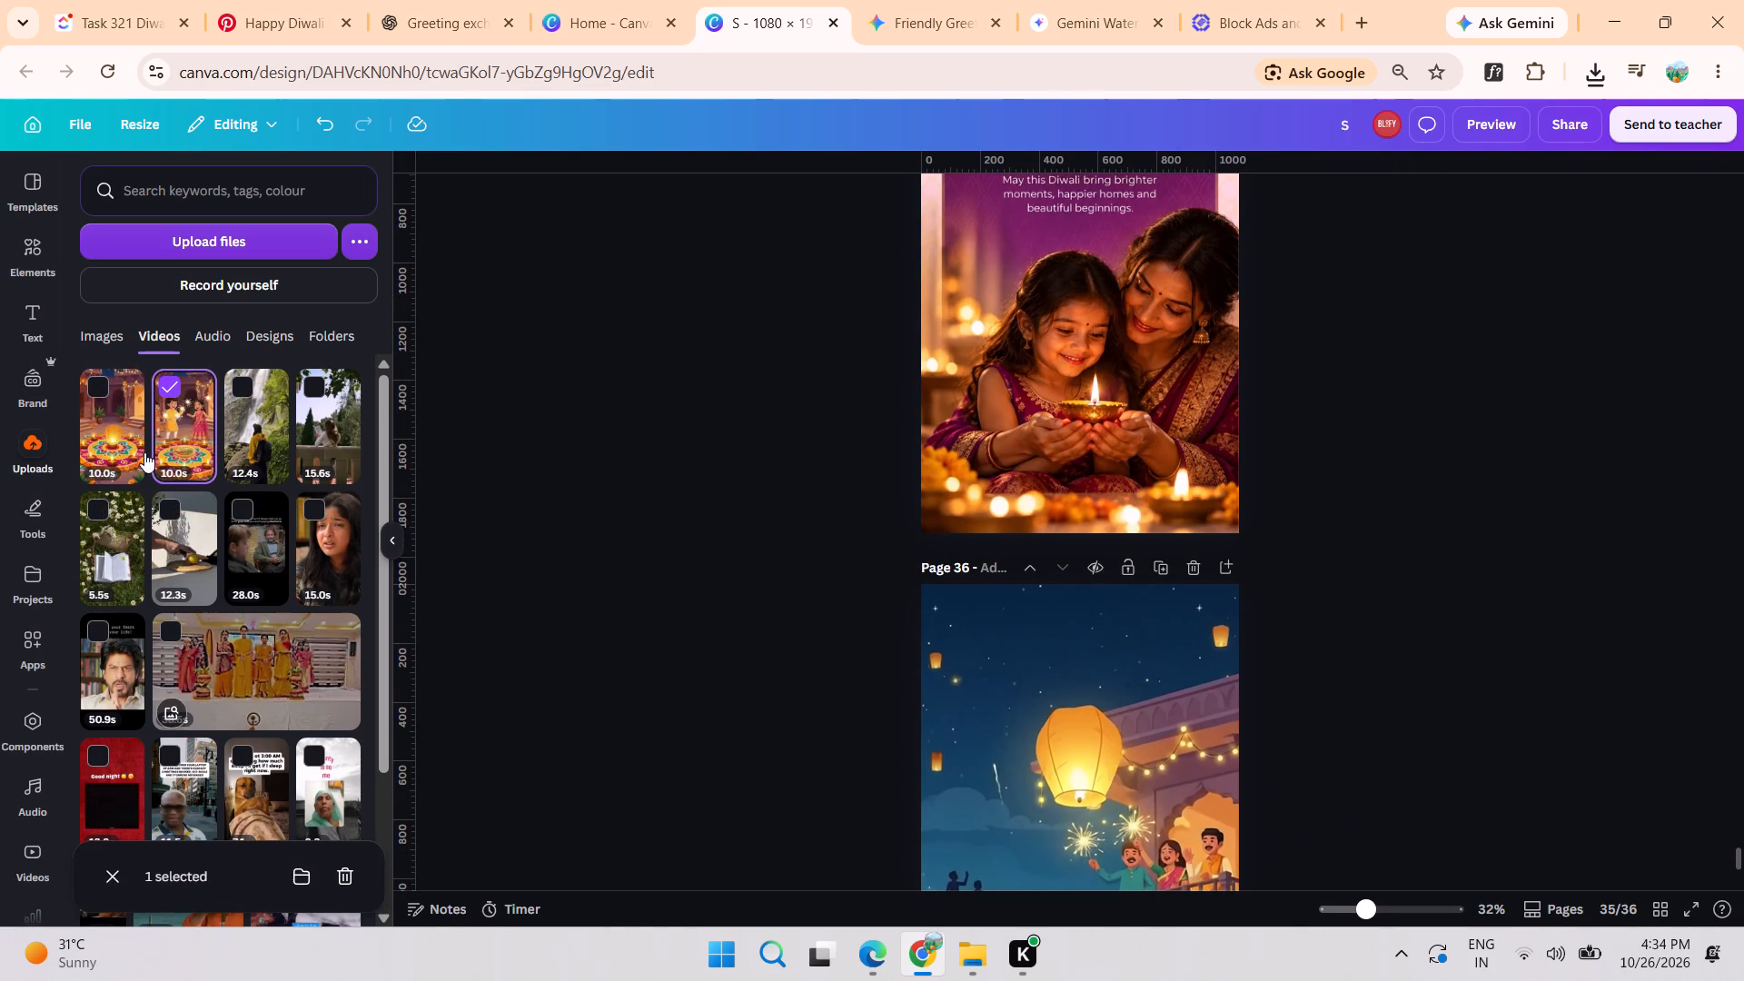
click(107, 392)
click(342, 877)
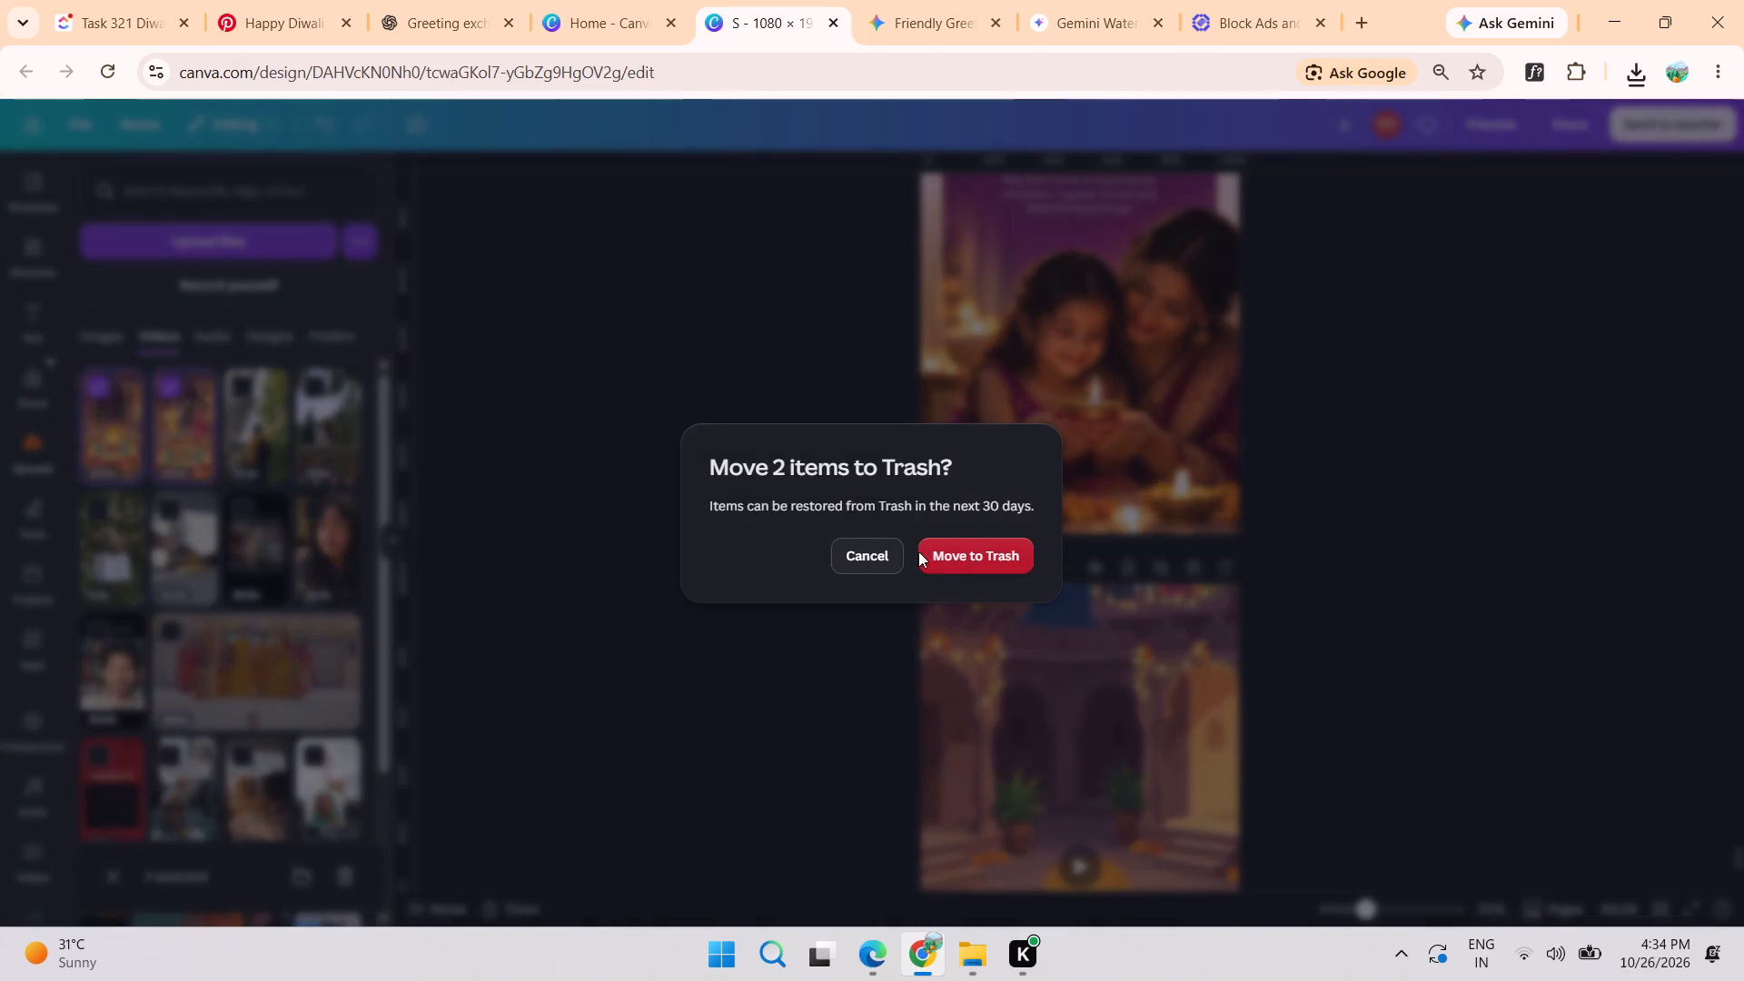
click(965, 552)
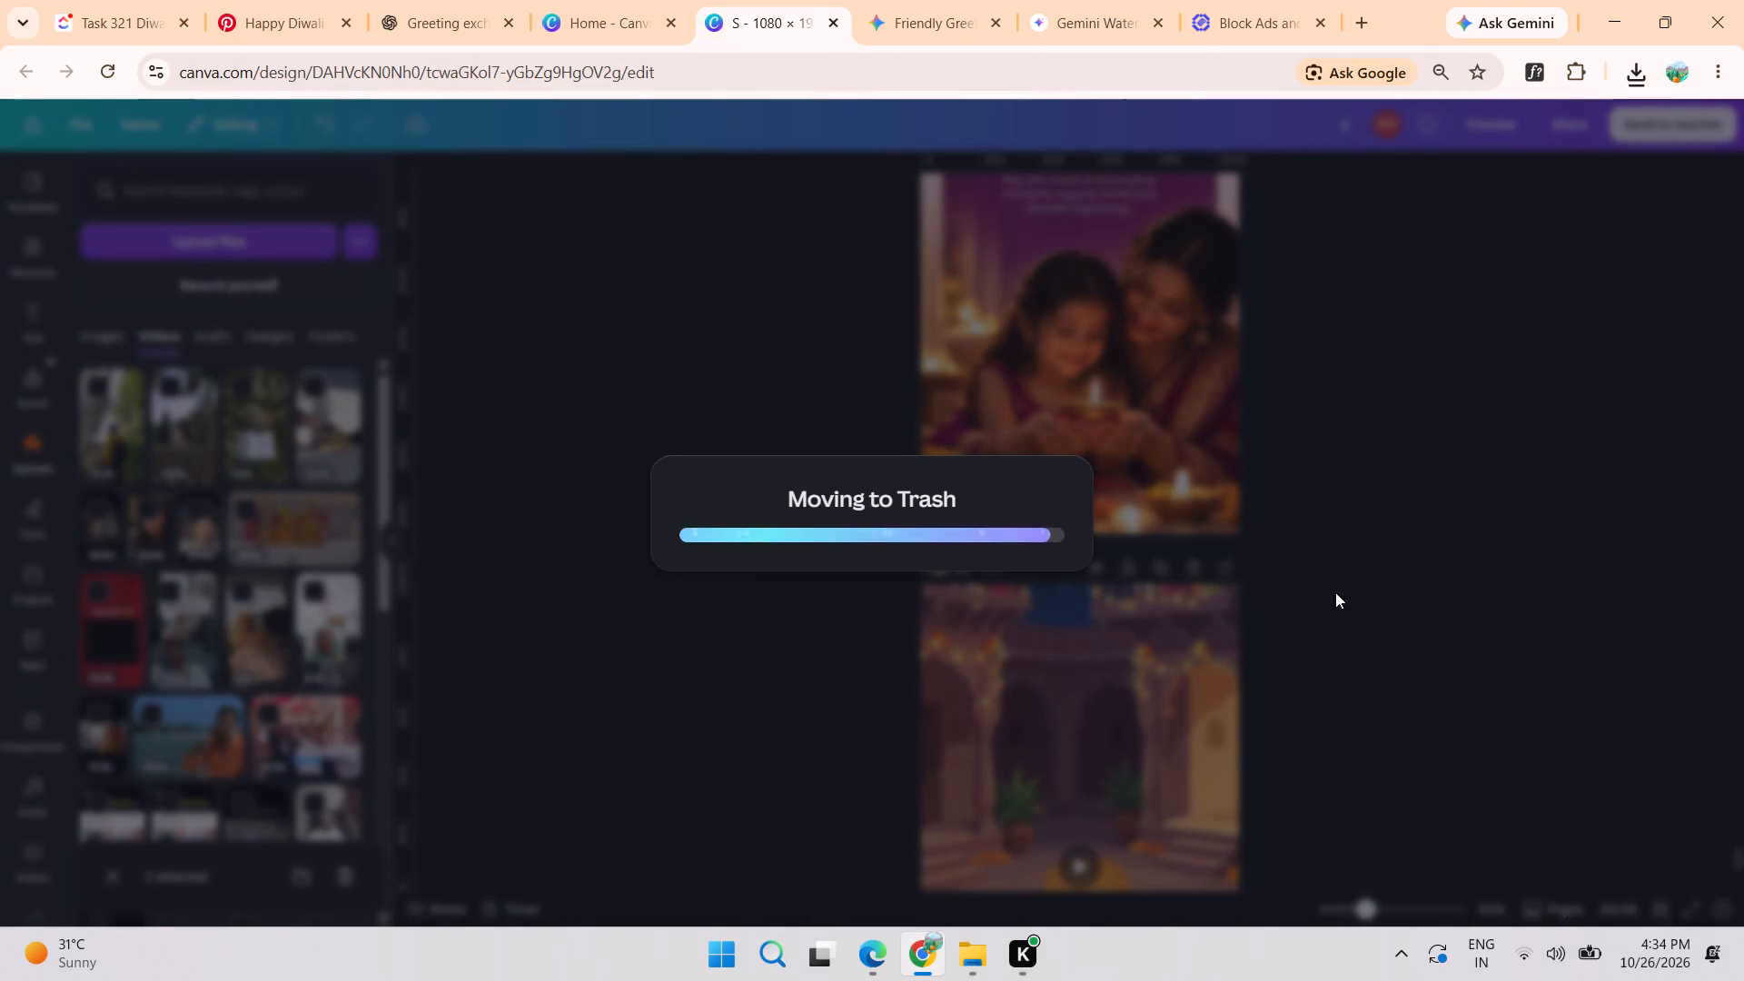
Copy the Habloo logo from the Happy Chhoti Diwali page and paste it onto the video on page 36.
scroll(1510, 600, up, 7)
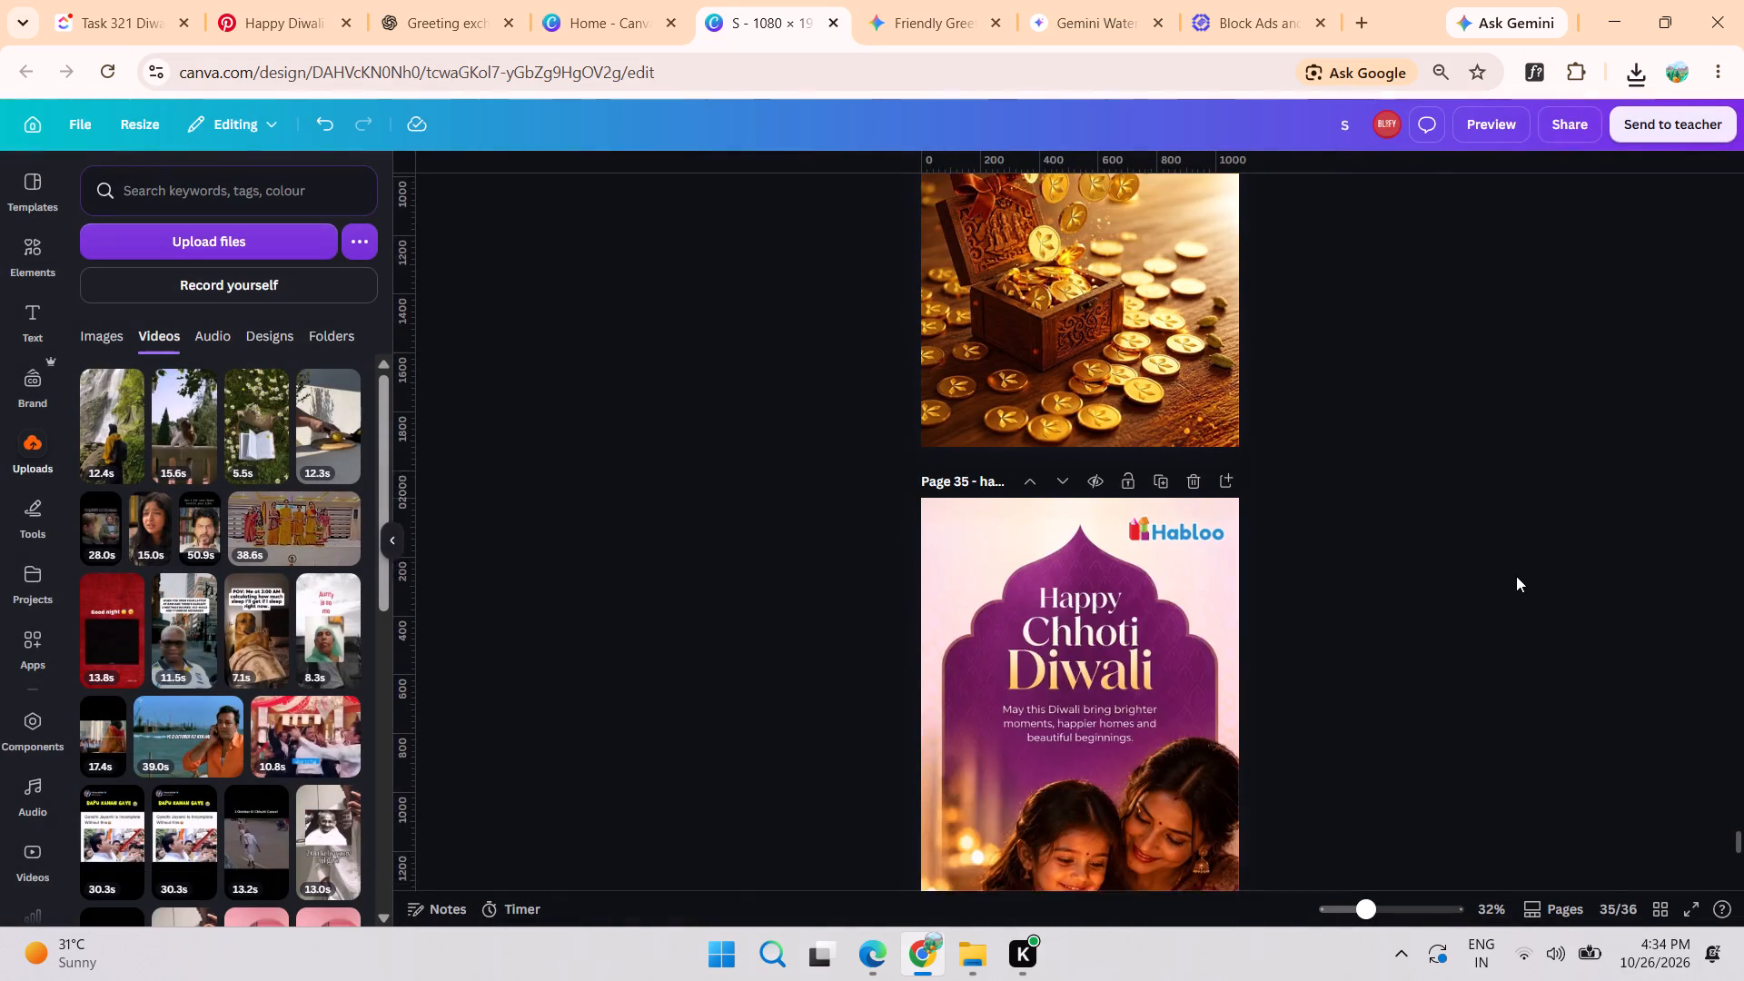
scroll(1364, 603, down, 3)
right_click(1183, 442)
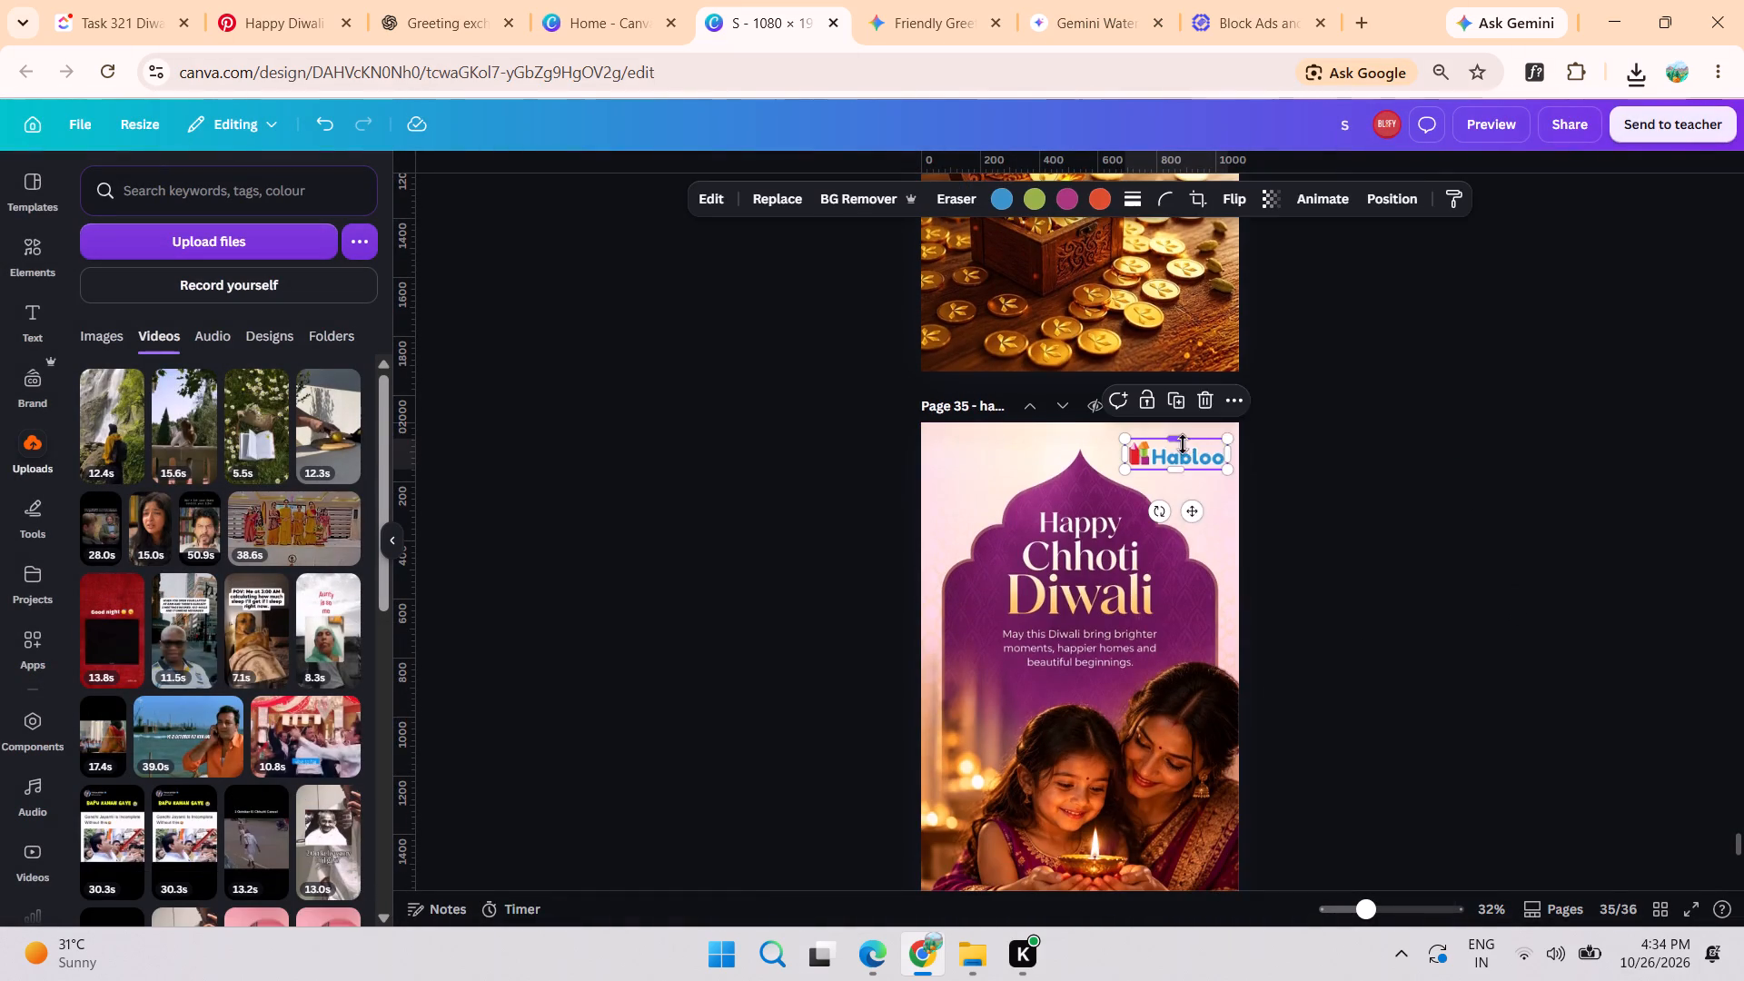
click(1244, 324)
click(1420, 416)
scroll(1452, 530, down, 7)
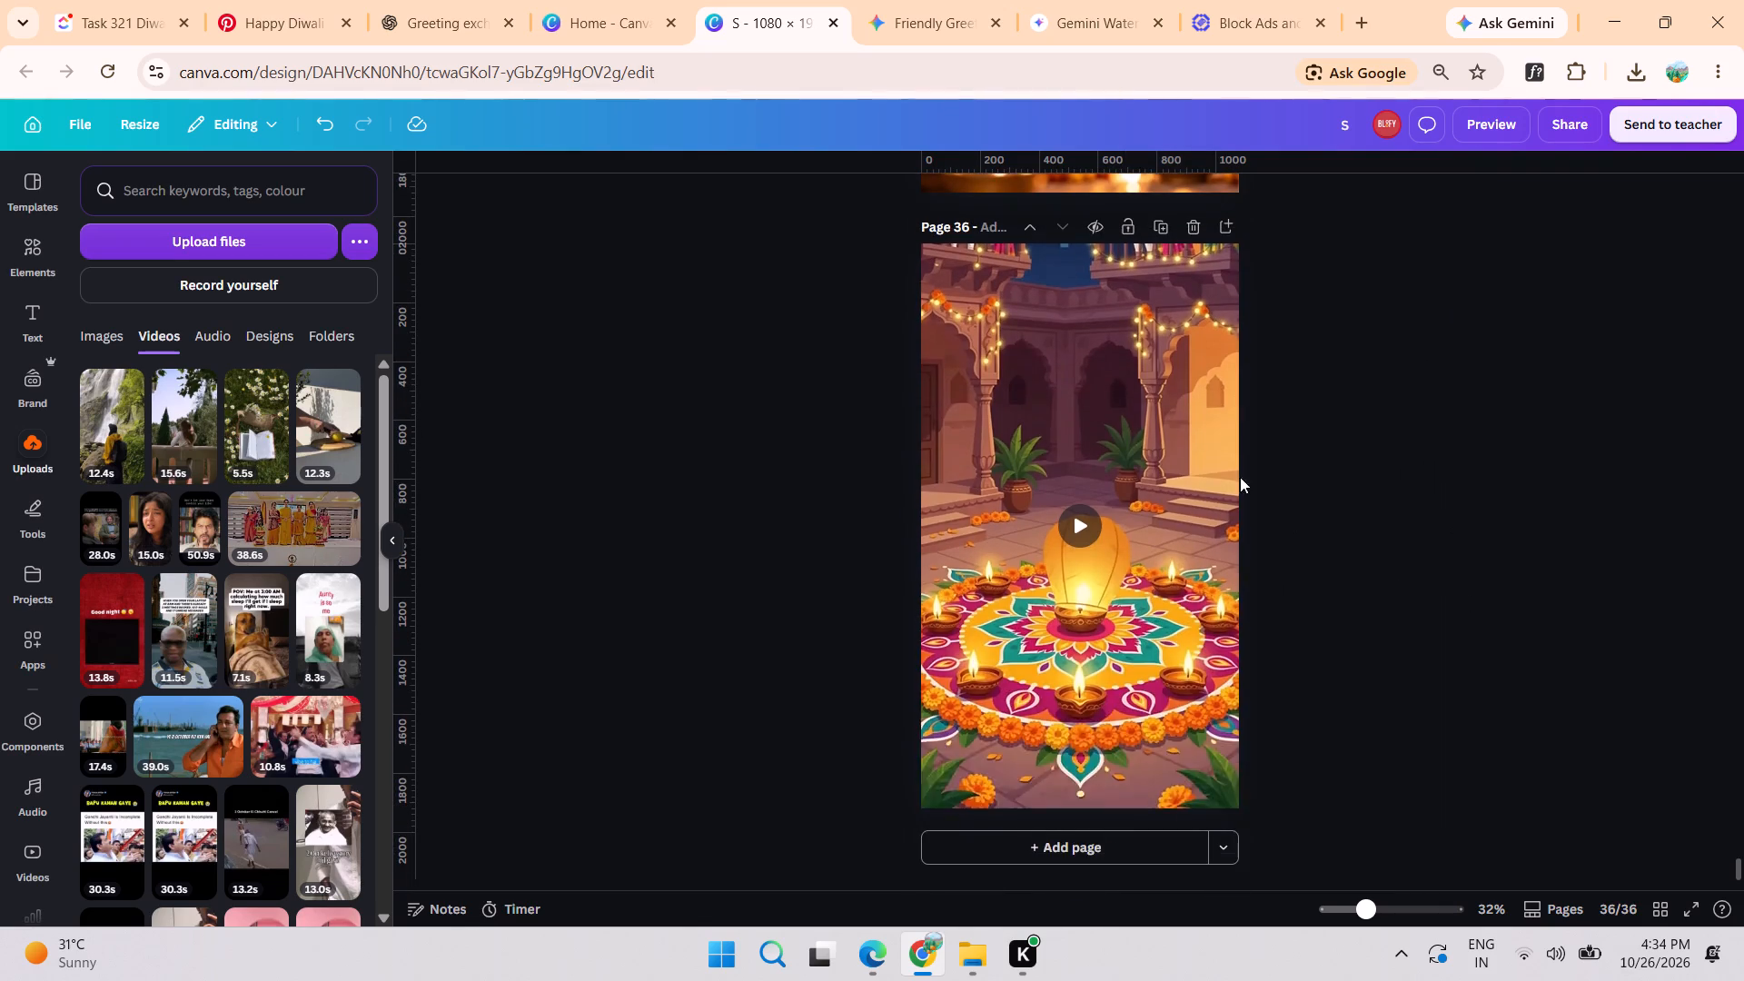
click(1147, 394)
key(ctrl+v)
click(1535, 316)
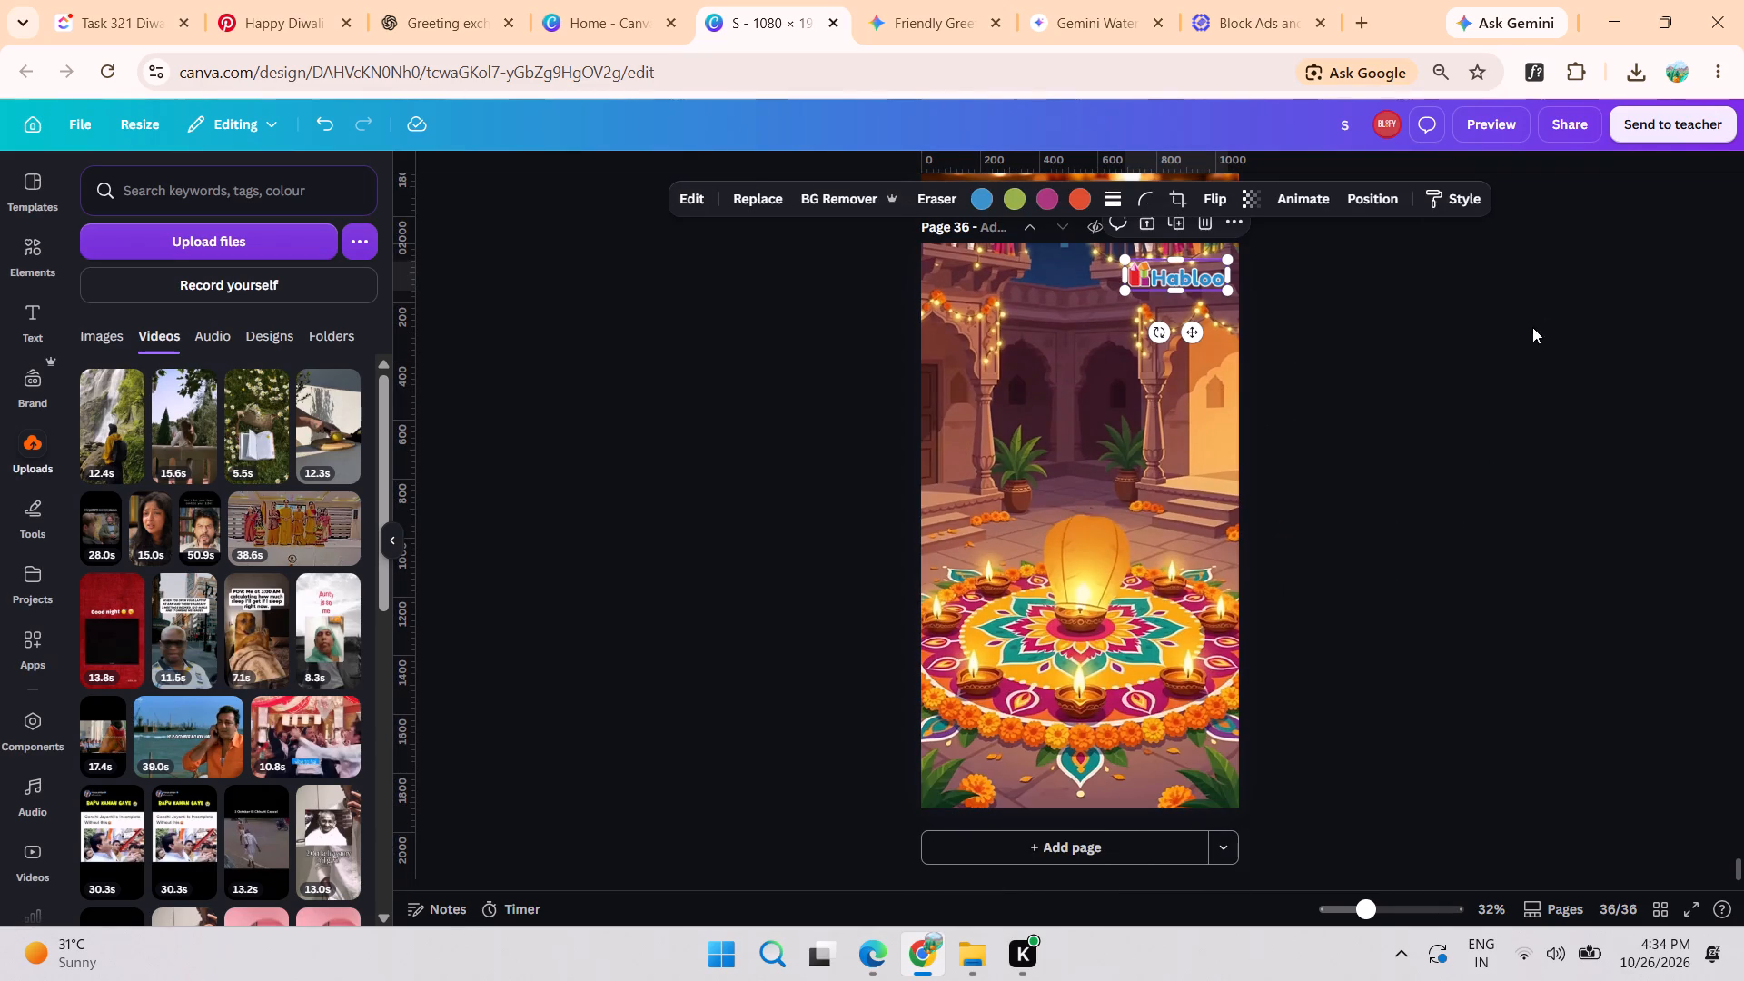
Nudge the Habloo logo slightly lower in the upper corner of page 36.
drag(1510, 474, 1500, 468)
drag(1372, 905, 1385, 910)
scroll(1566, 657, up, 3)
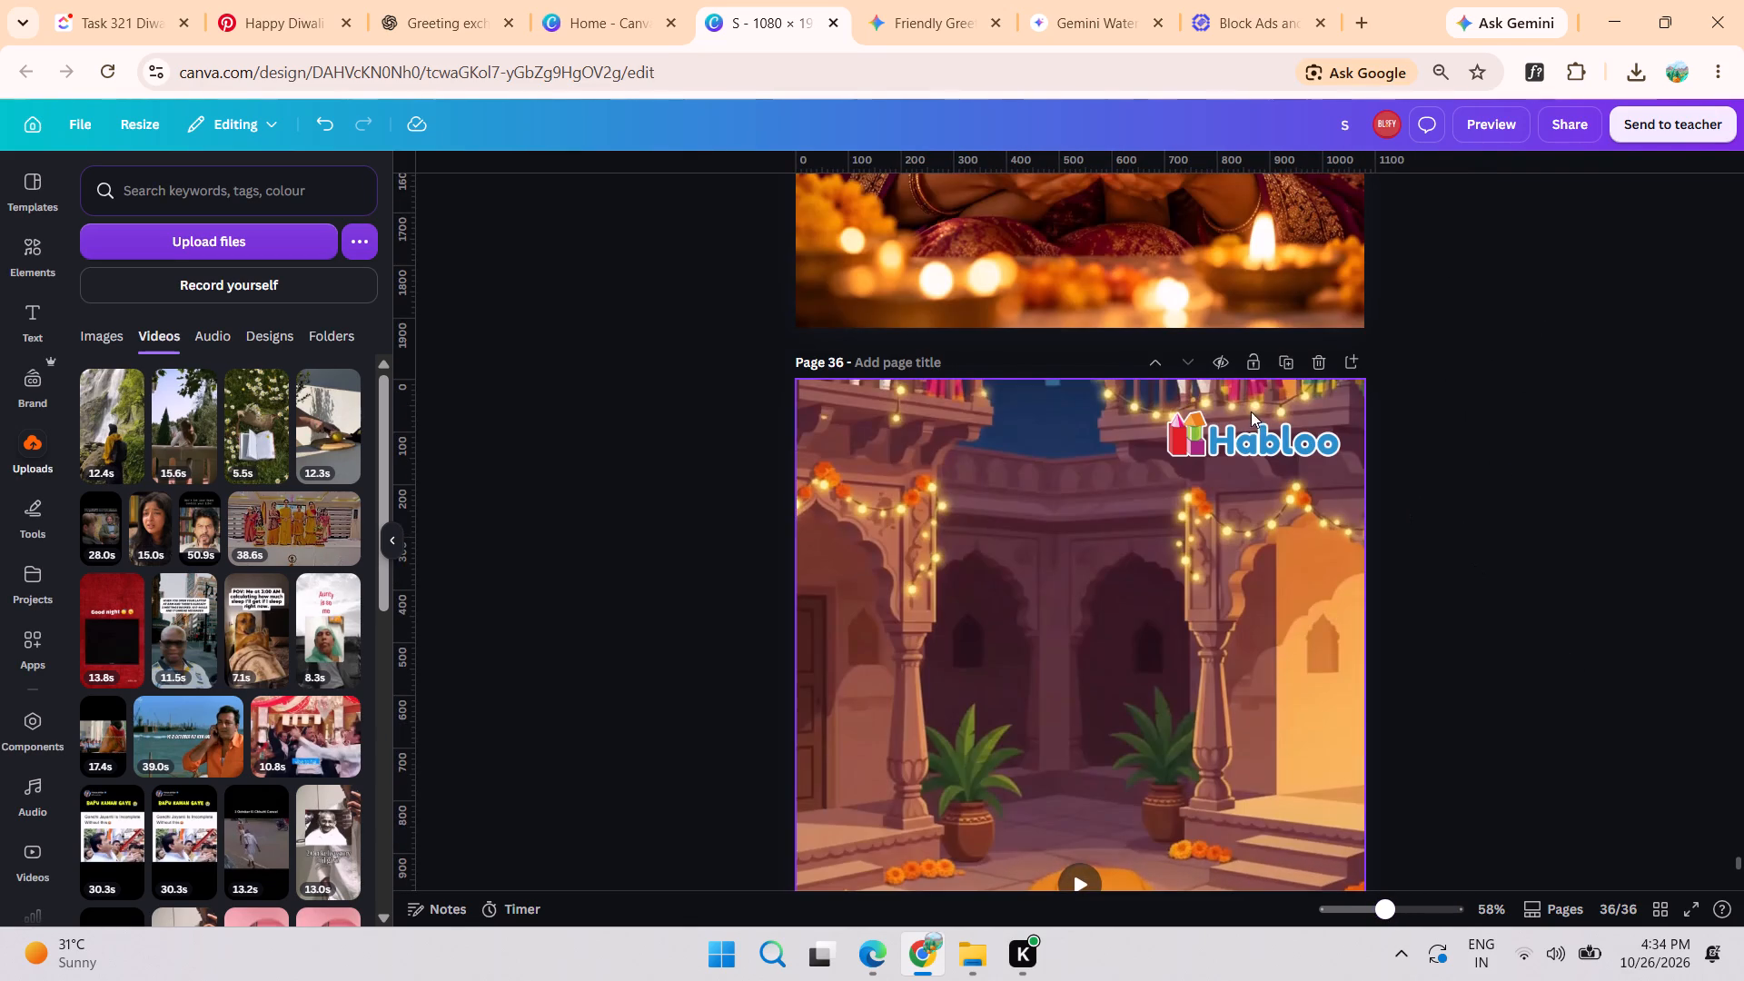
drag(1259, 426, 1256, 434)
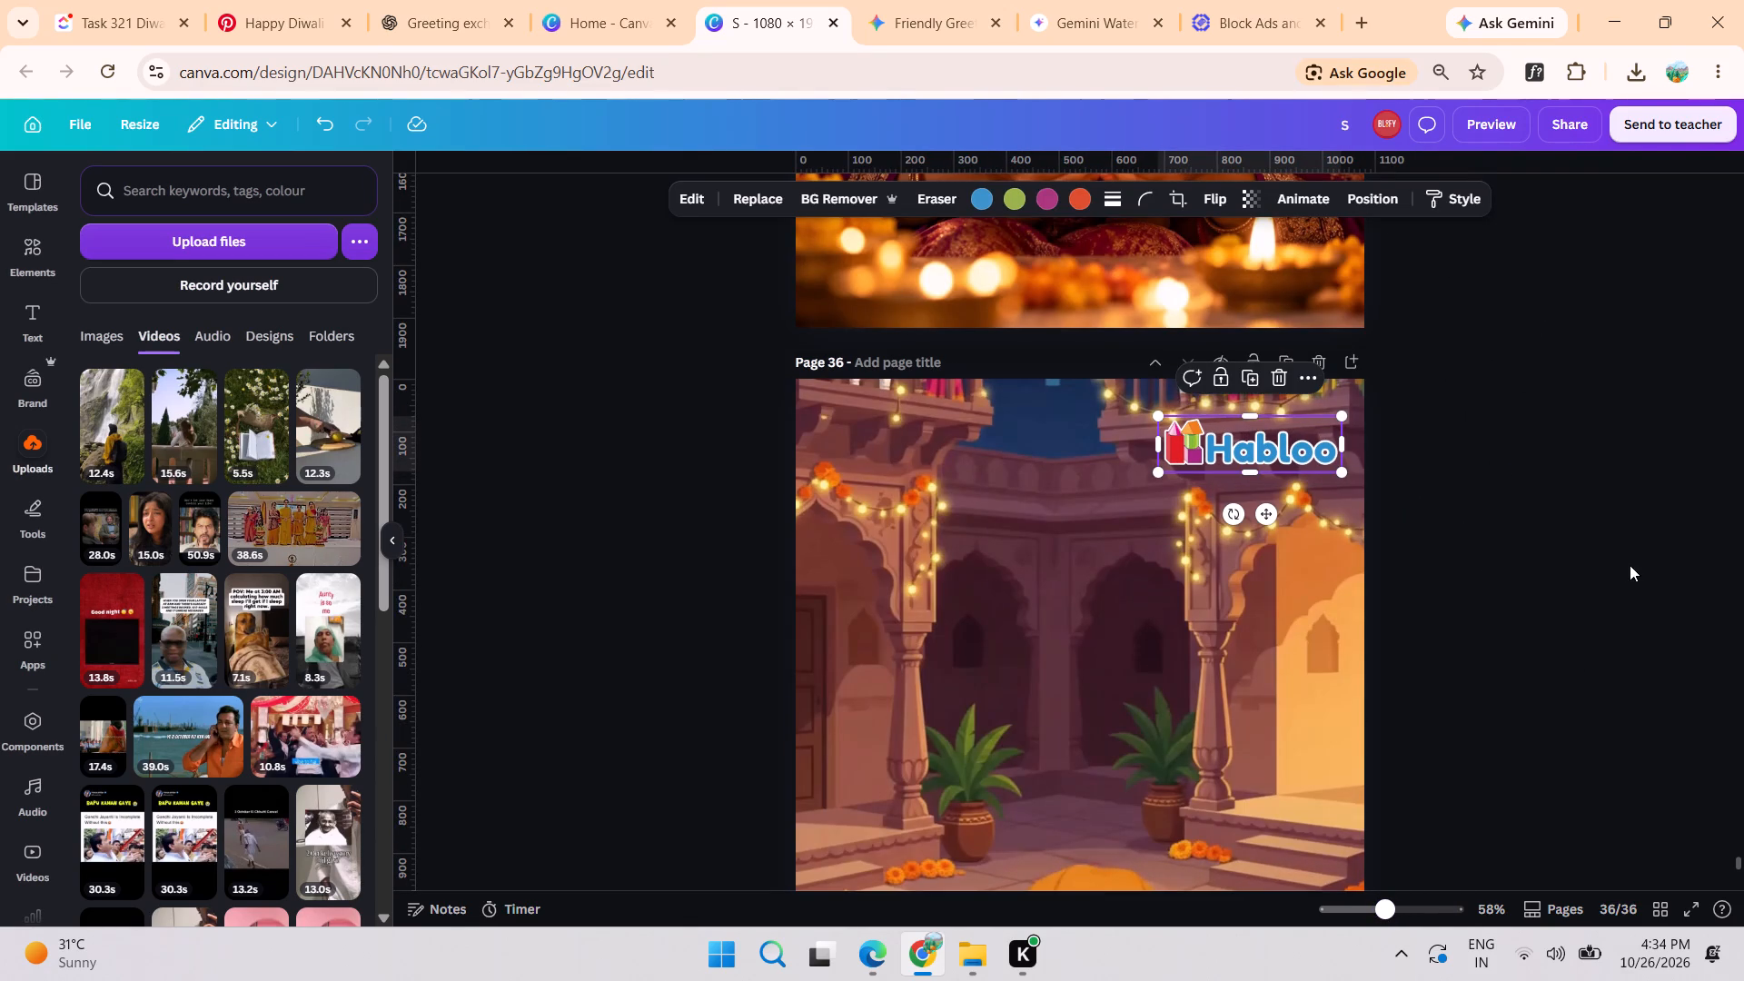
click(1622, 566)
click(1614, 580)
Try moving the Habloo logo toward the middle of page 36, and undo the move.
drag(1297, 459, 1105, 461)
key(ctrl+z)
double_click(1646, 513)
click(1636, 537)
Play the page 36 video to check how the Habloo logo reads over the footage.
scroll(1620, 529, down, 3)
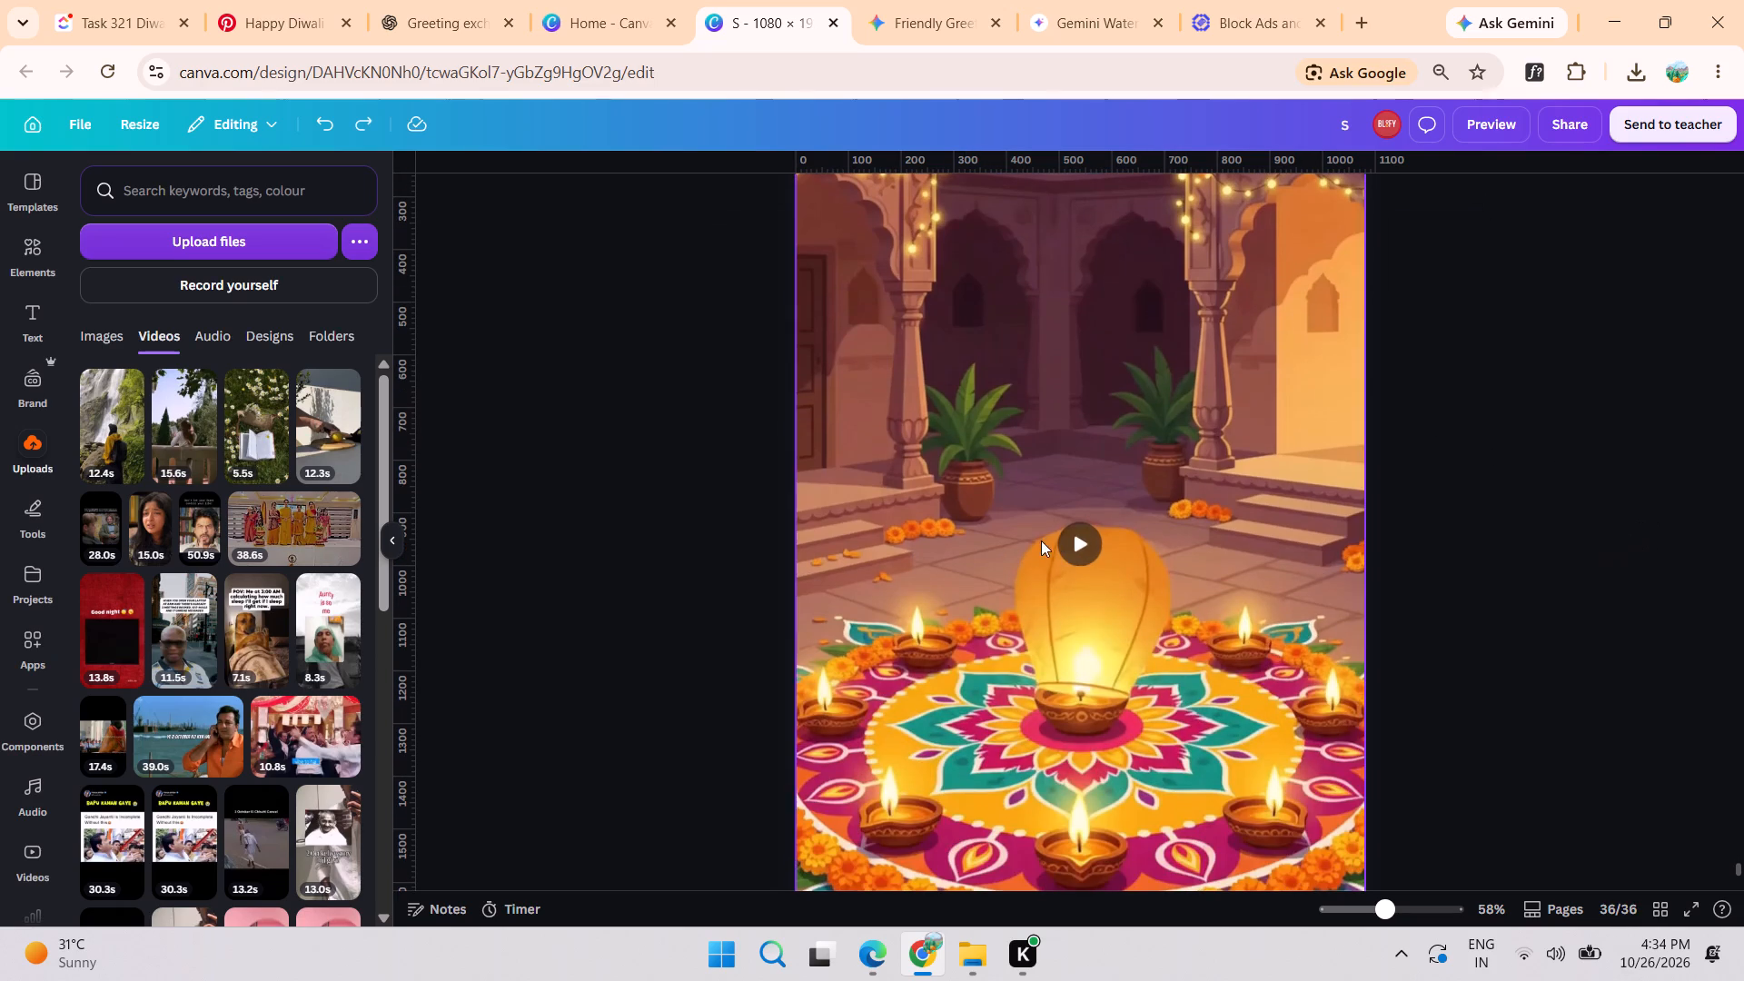
click(1077, 527)
scroll(1549, 614, up, 4)
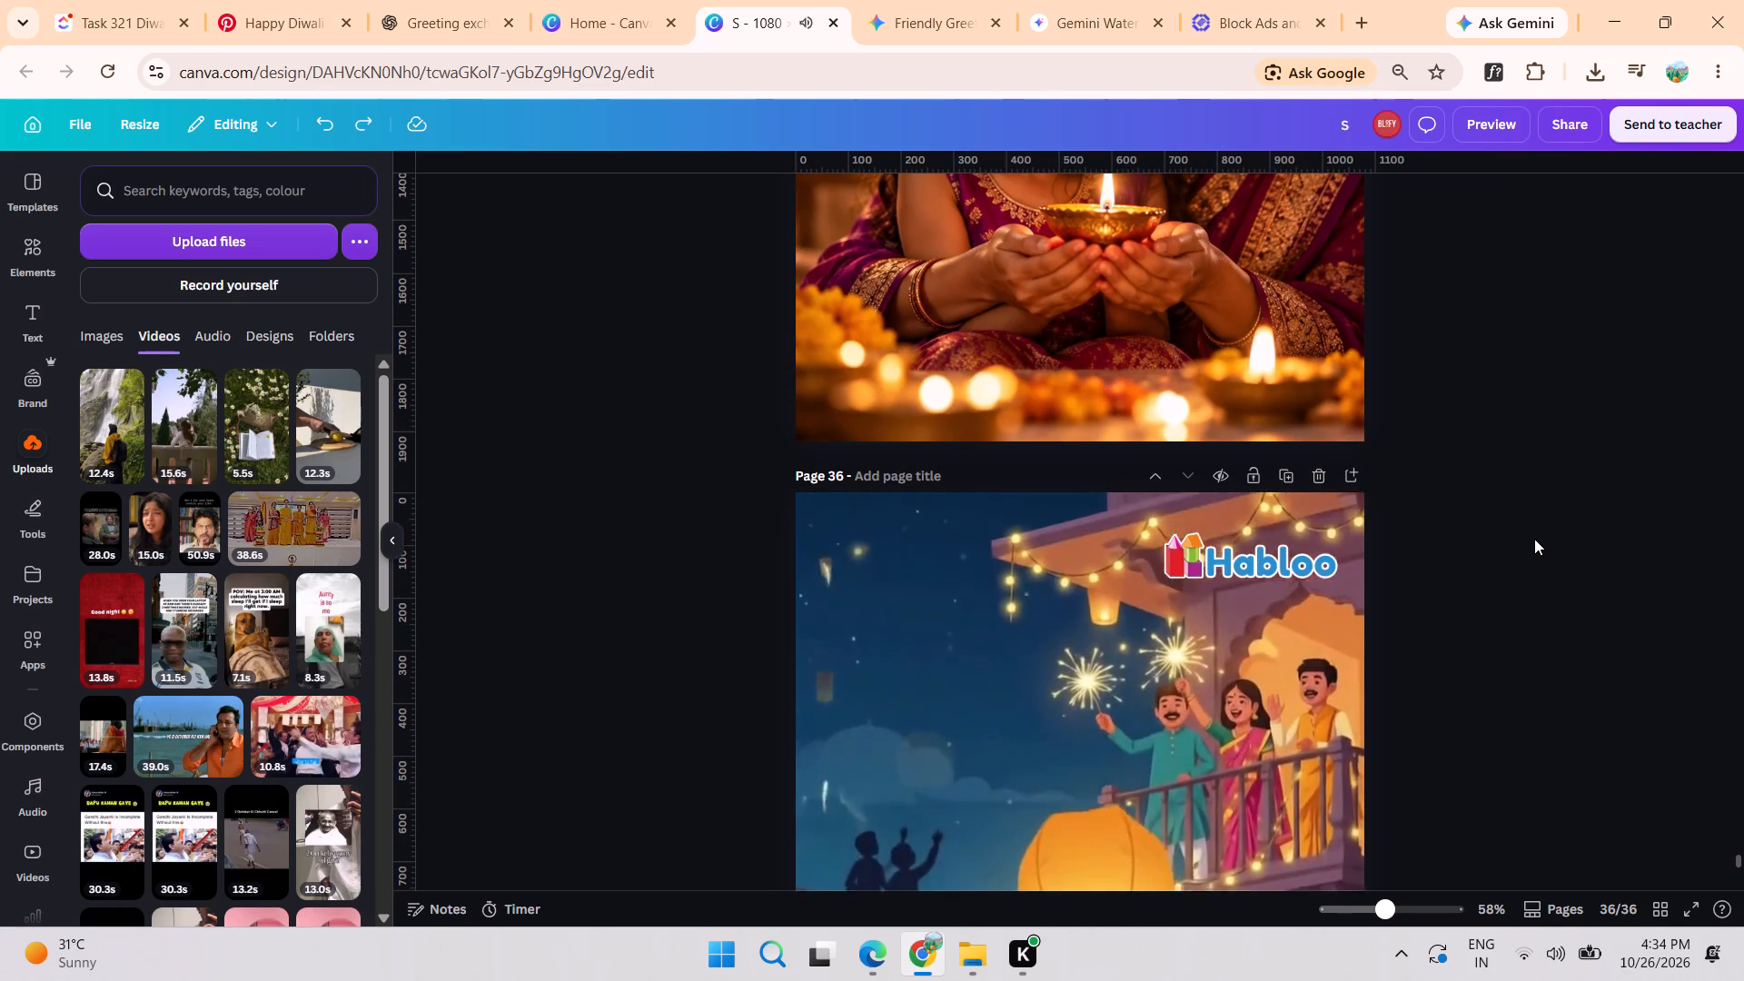
scroll(1530, 539, down, 3)
scroll(1527, 534, up, 1)
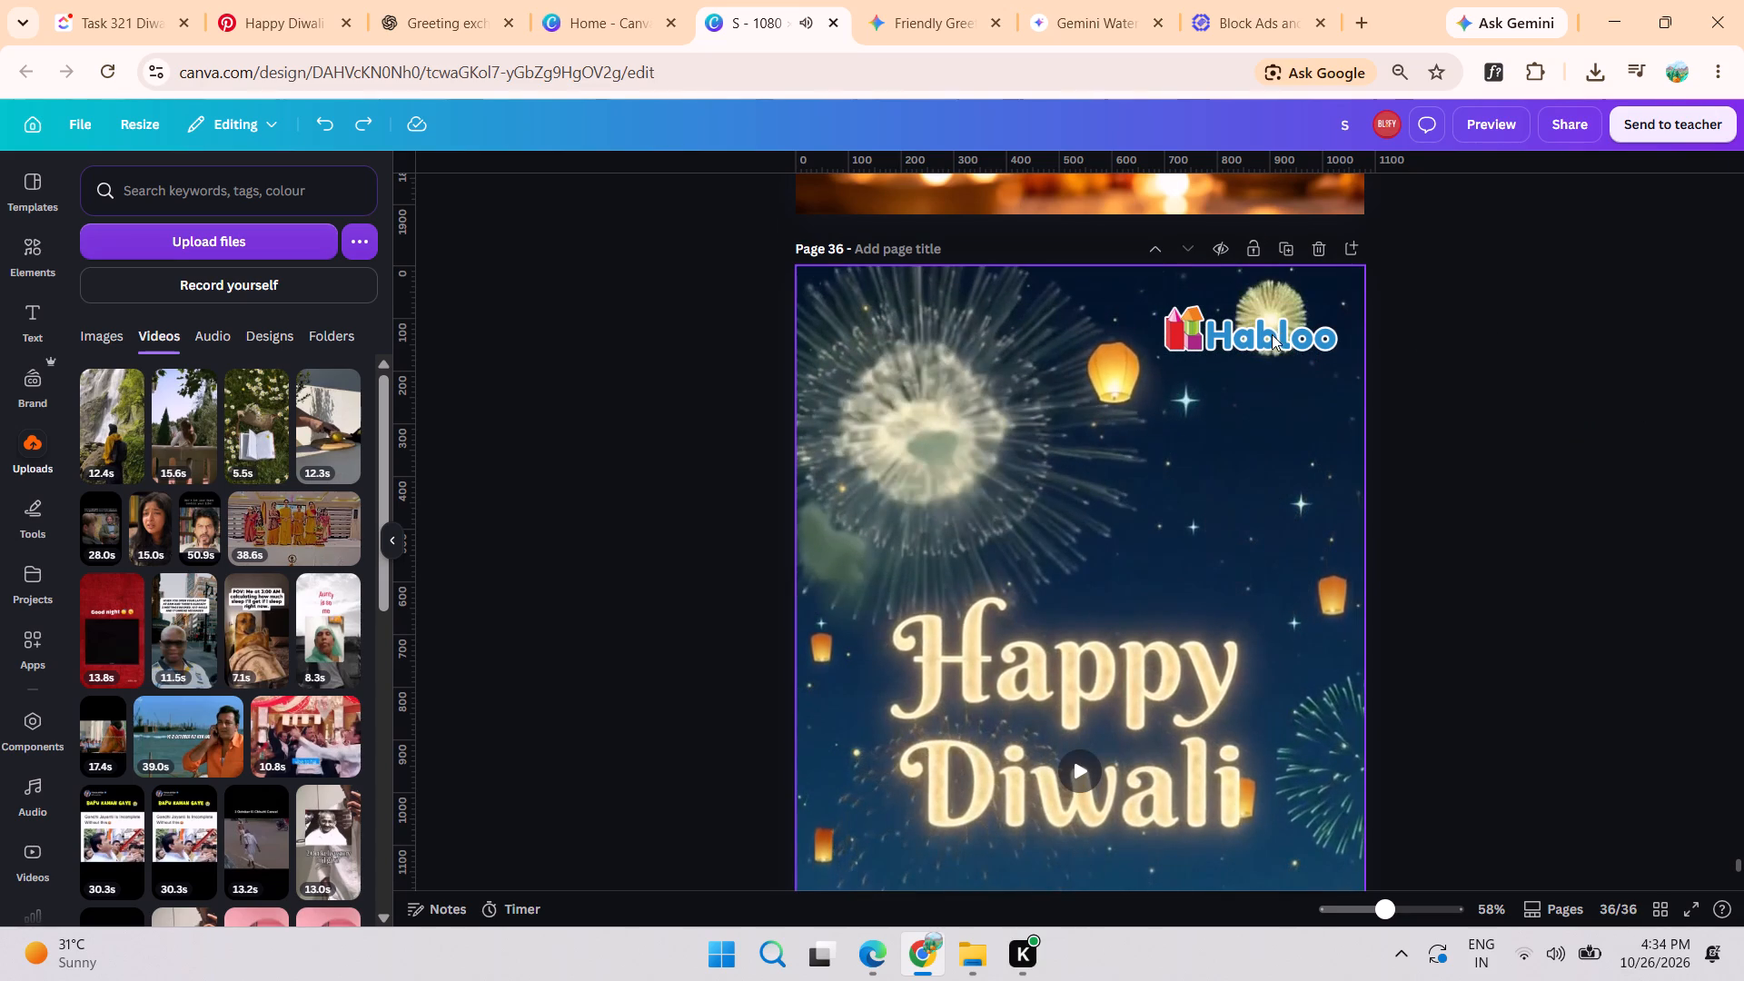
Examine the image editing options for the Habloo logo, including its filters, without applying any.
double_click(1244, 334)
click(1524, 419)
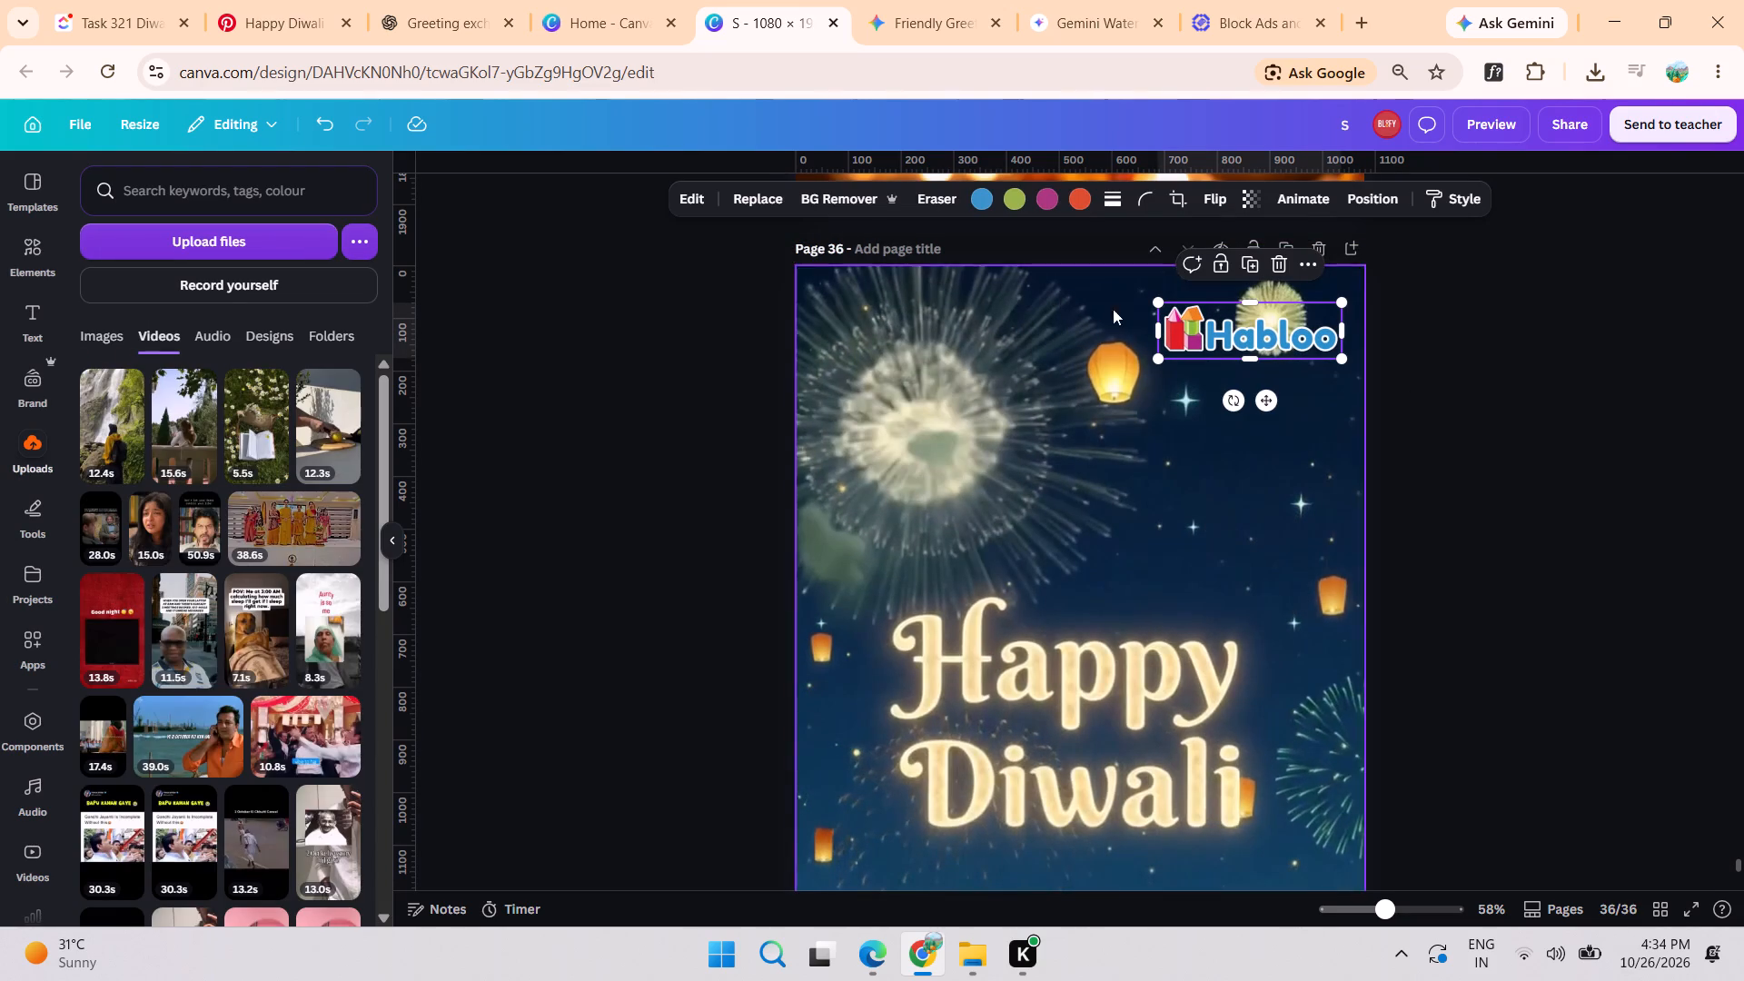
click(657, 204)
click(1234, 332)
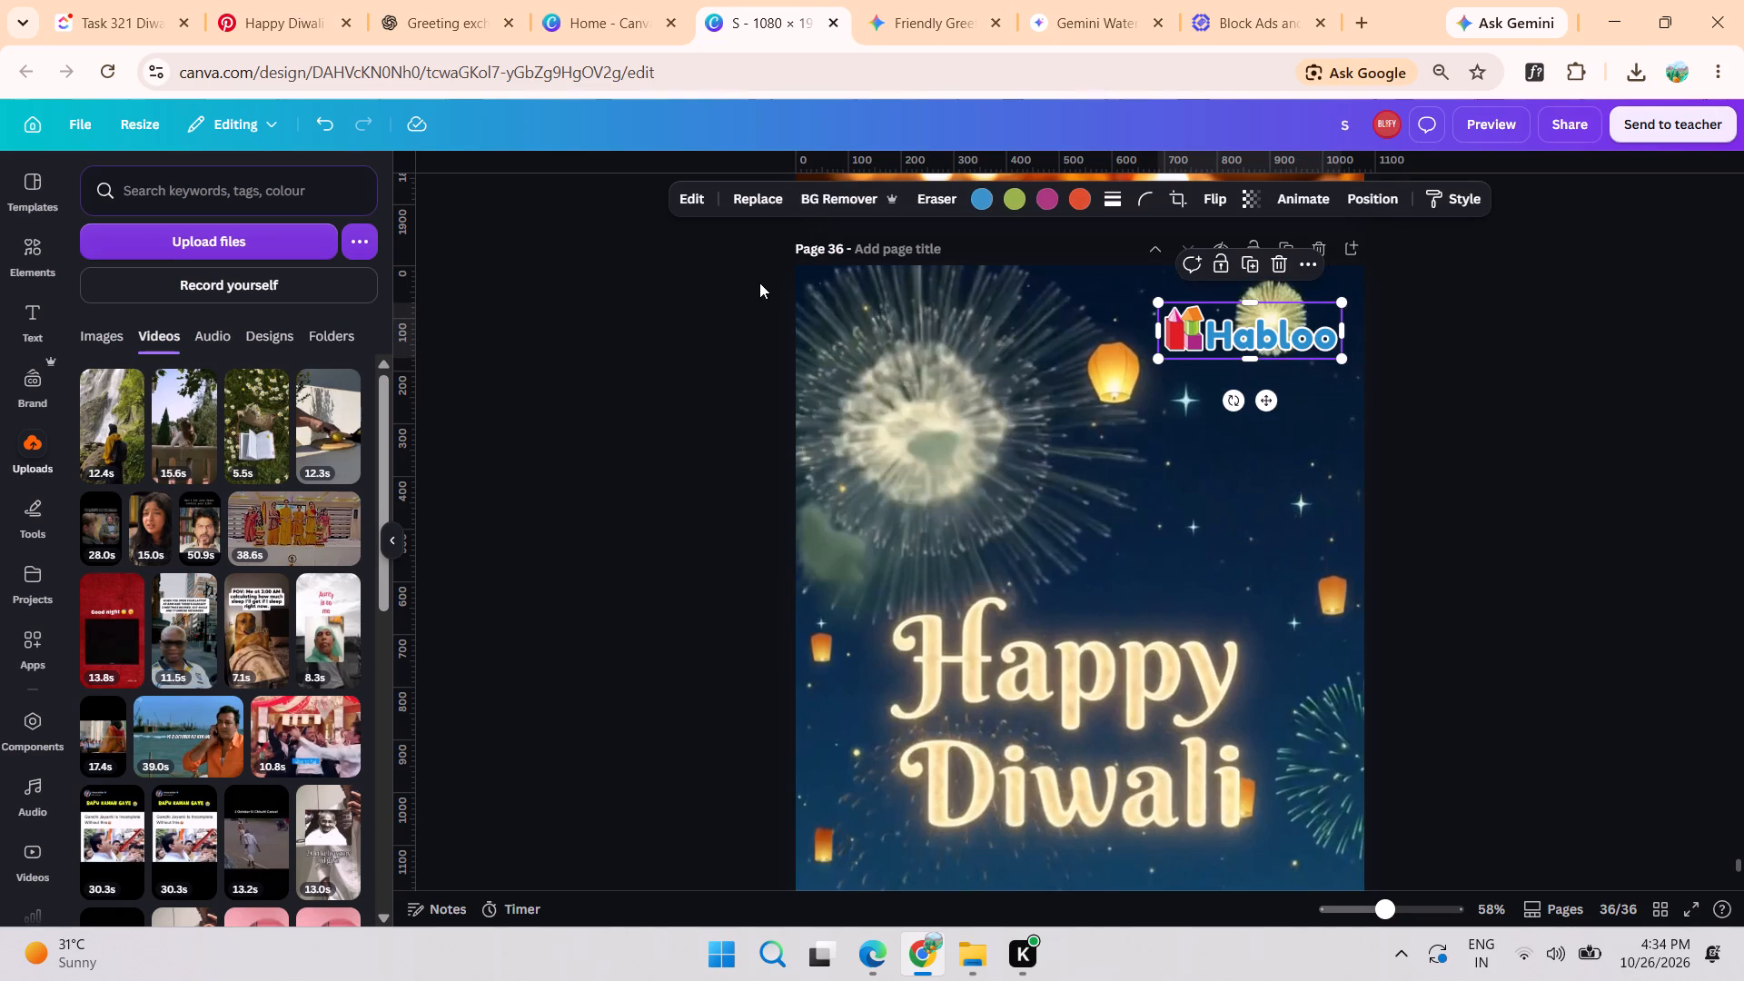
click(692, 197)
scroll(248, 651, down, 2)
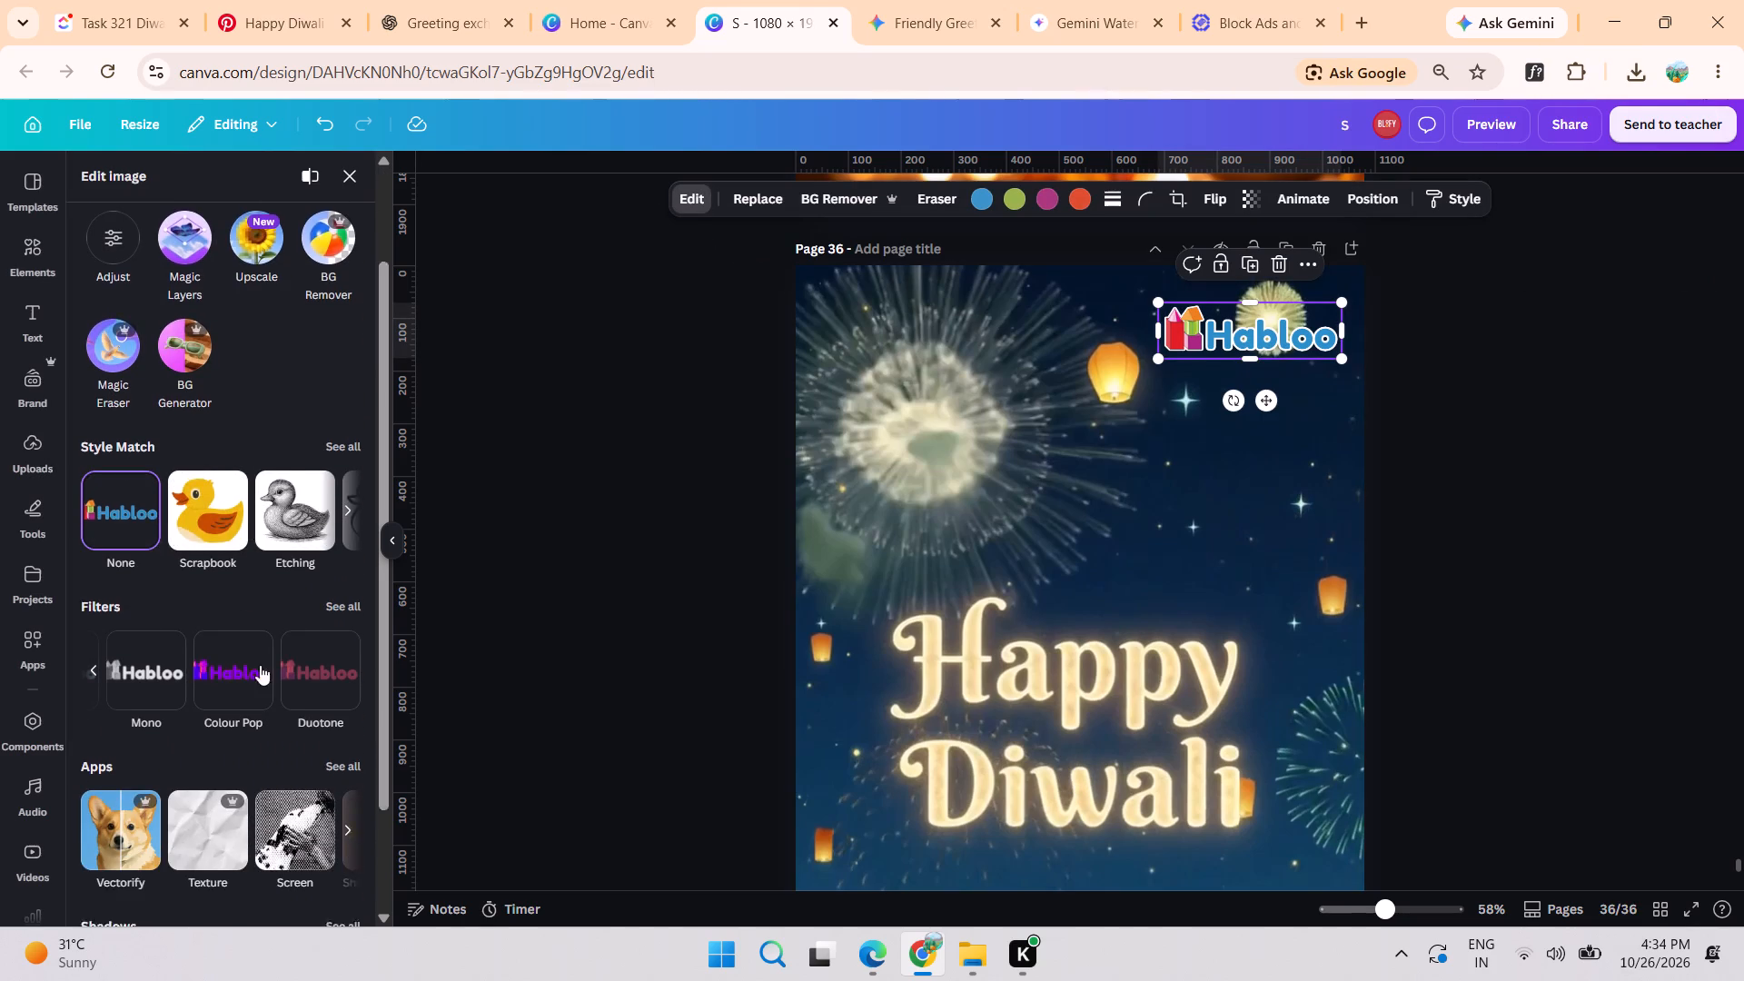
scroll(260, 665, down, 1)
scroll(235, 762, down, 3)
scroll(260, 717, up, 3)
click(1495, 568)
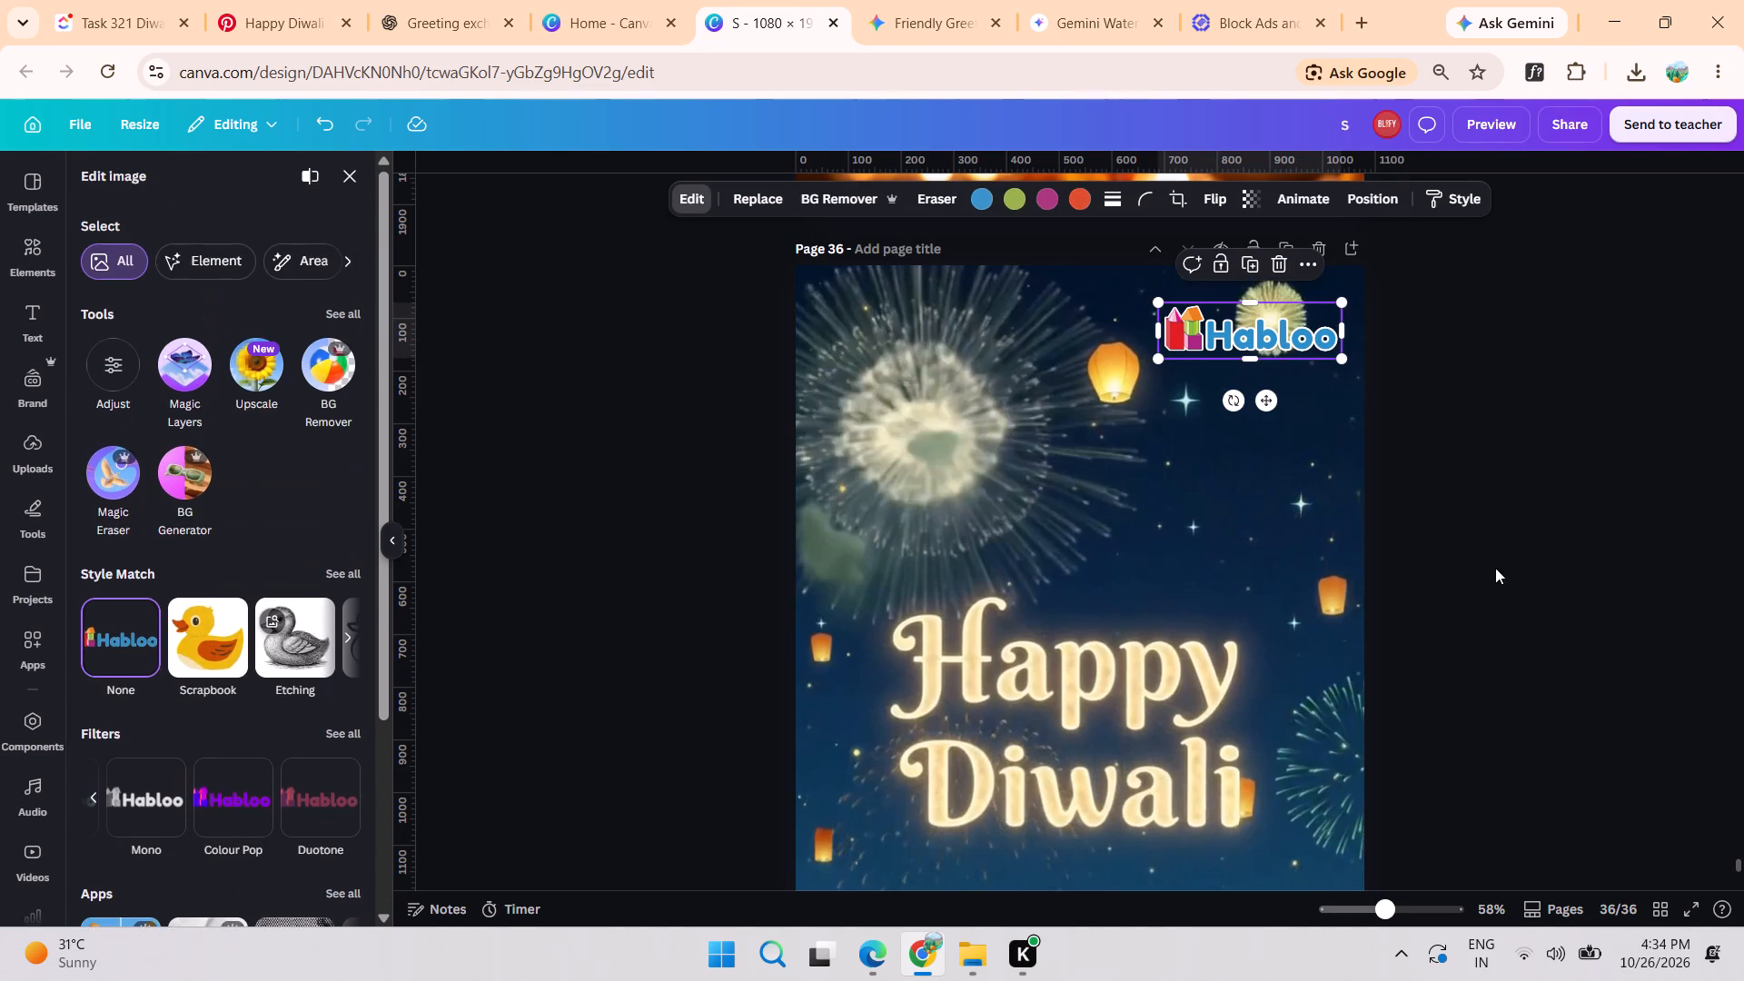
click(1580, 632)
View the editing options for the page 36 video and close them.
click(1246, 528)
click(728, 201)
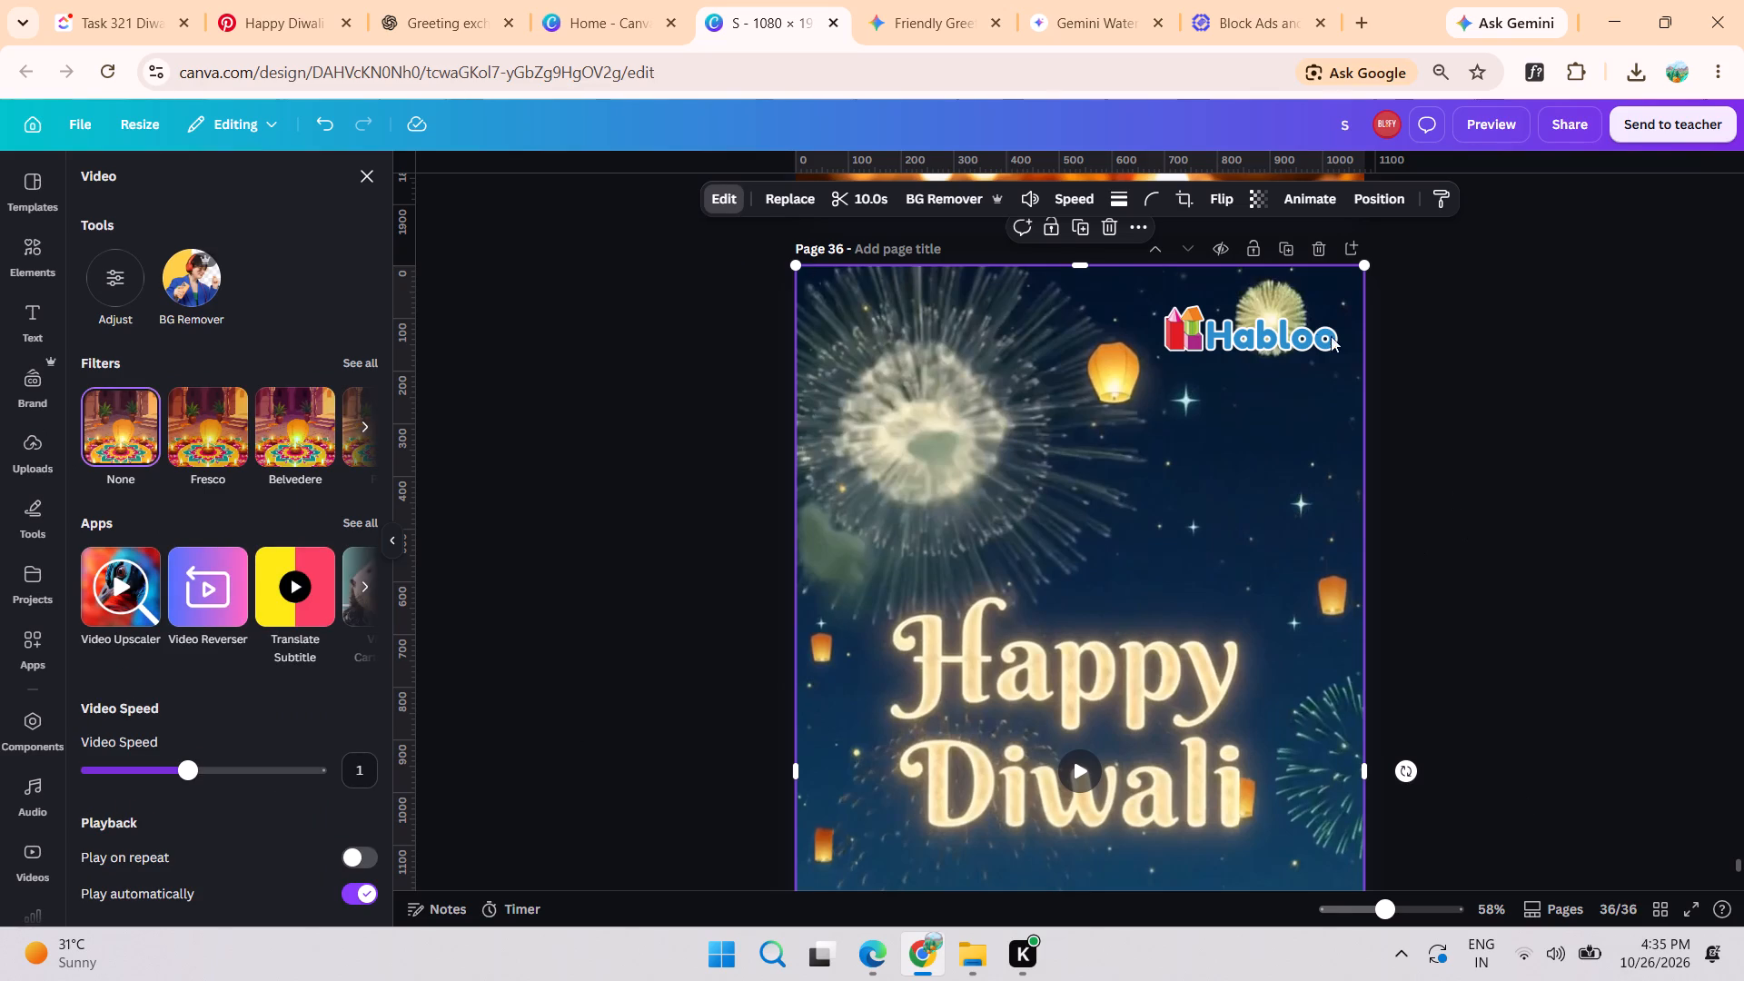
click(1555, 505)
click(1456, 487)
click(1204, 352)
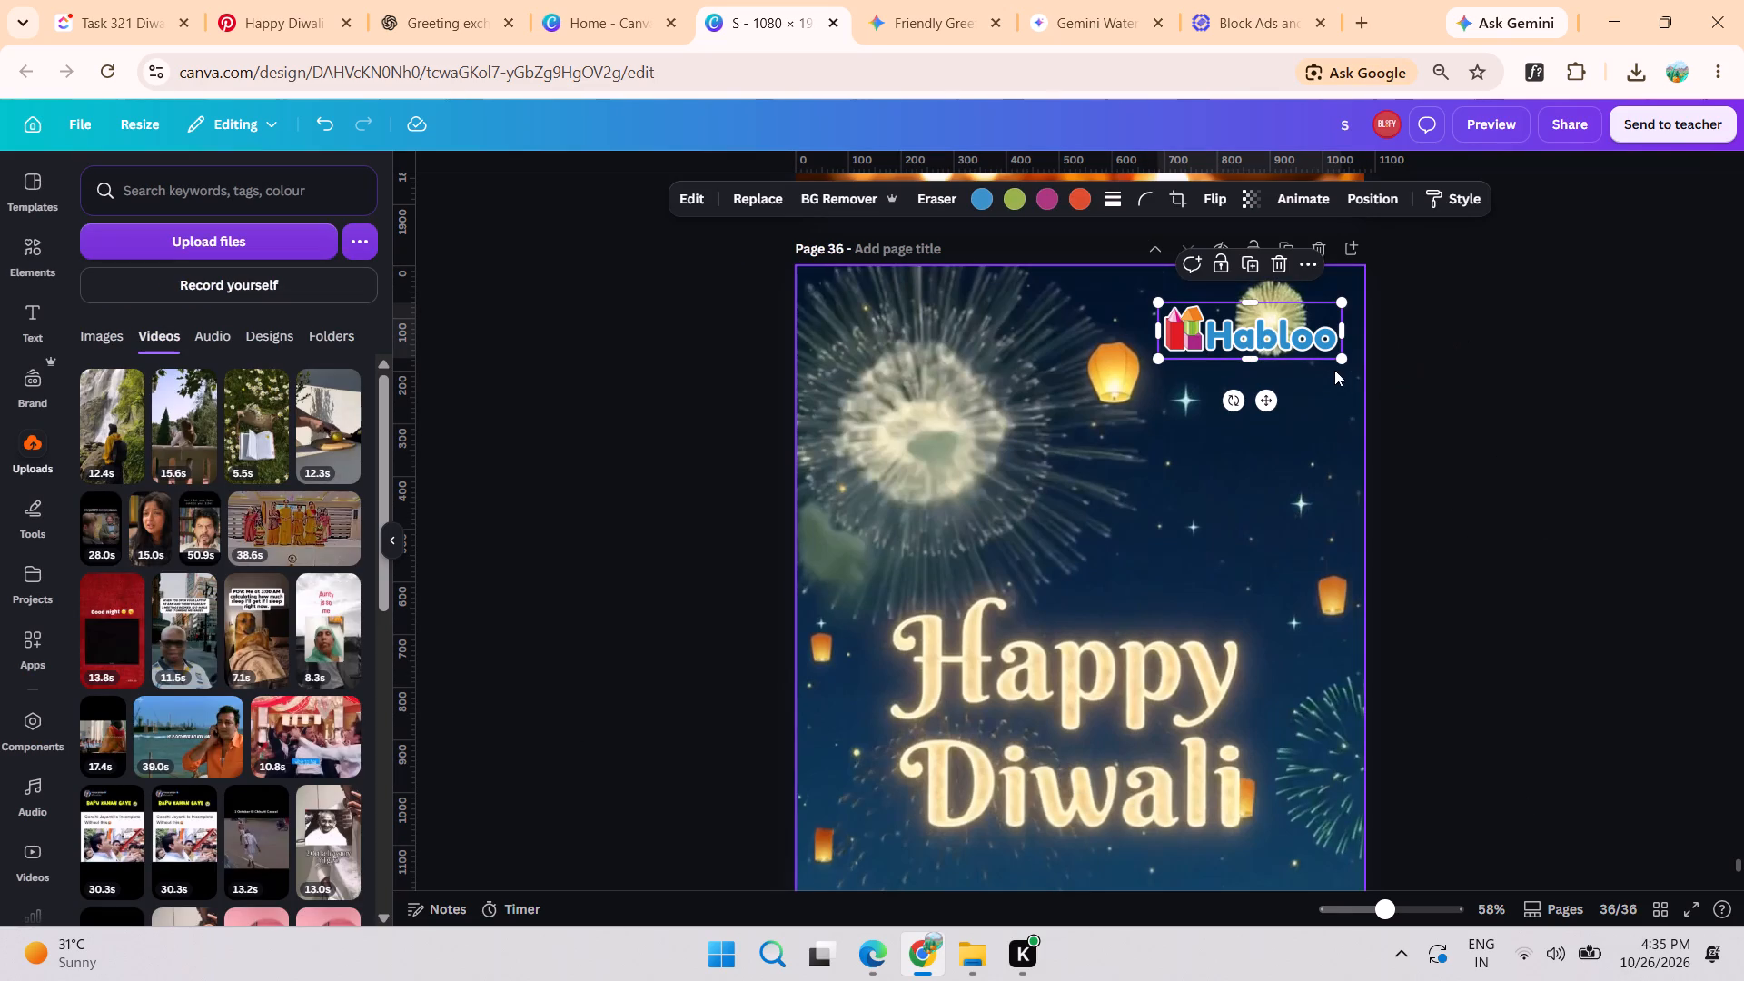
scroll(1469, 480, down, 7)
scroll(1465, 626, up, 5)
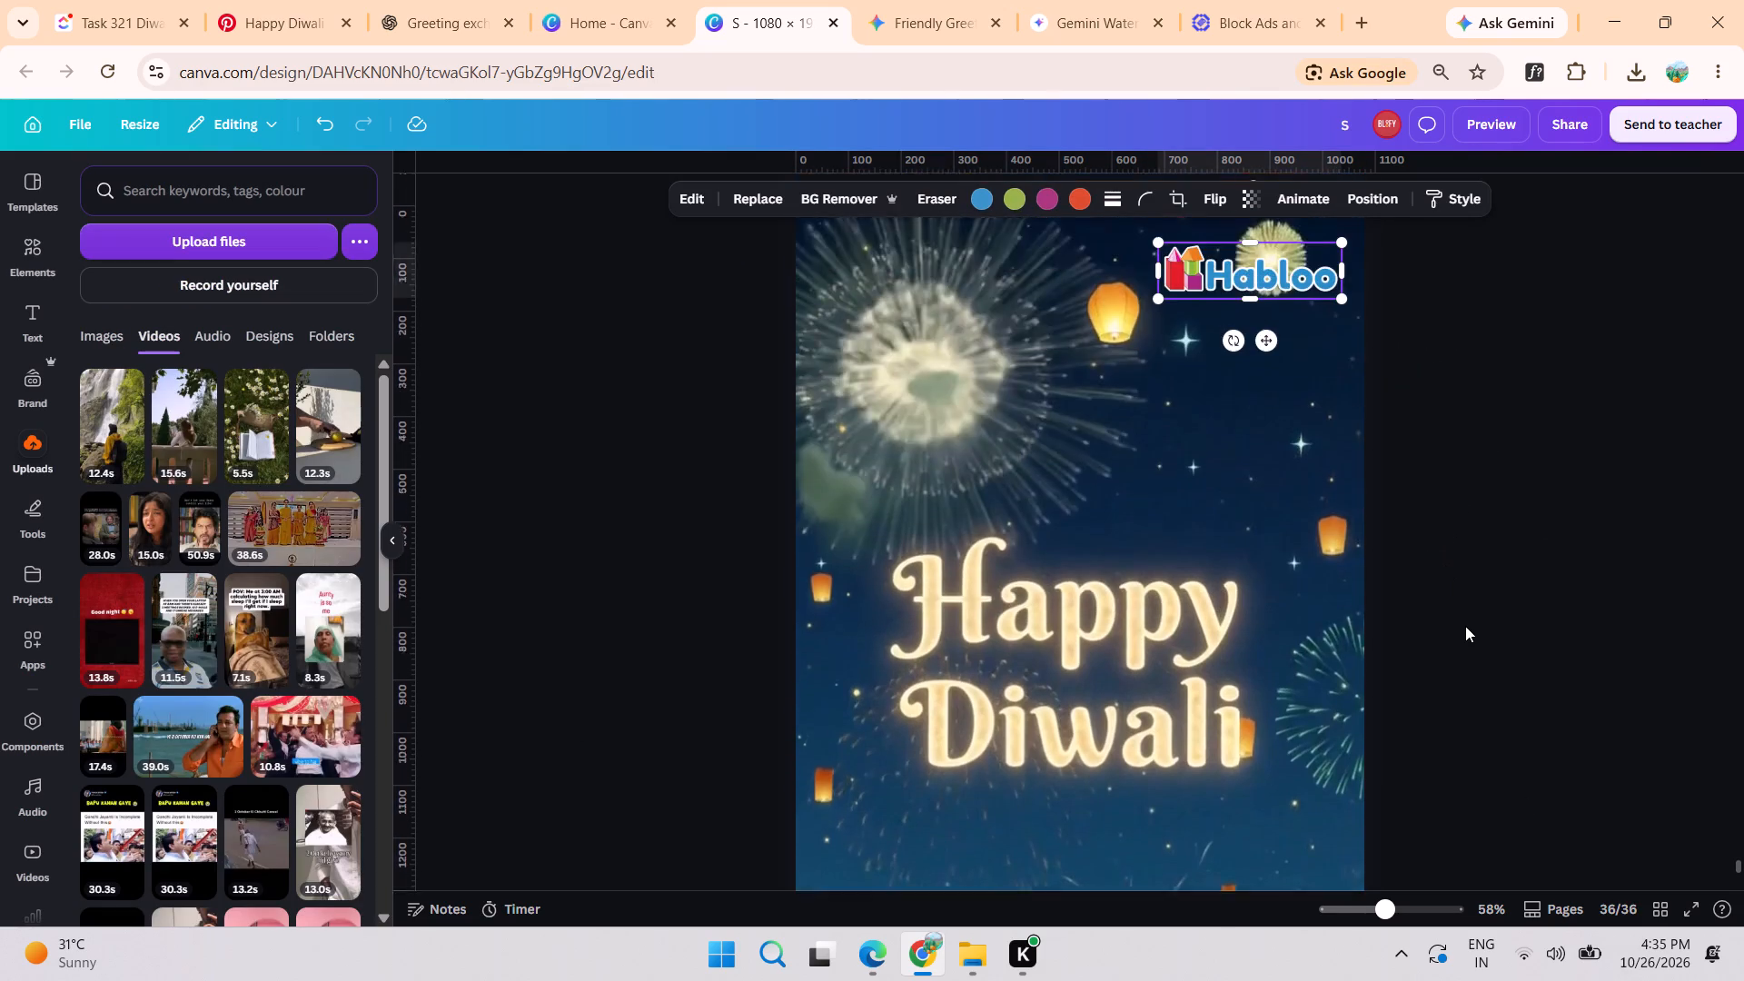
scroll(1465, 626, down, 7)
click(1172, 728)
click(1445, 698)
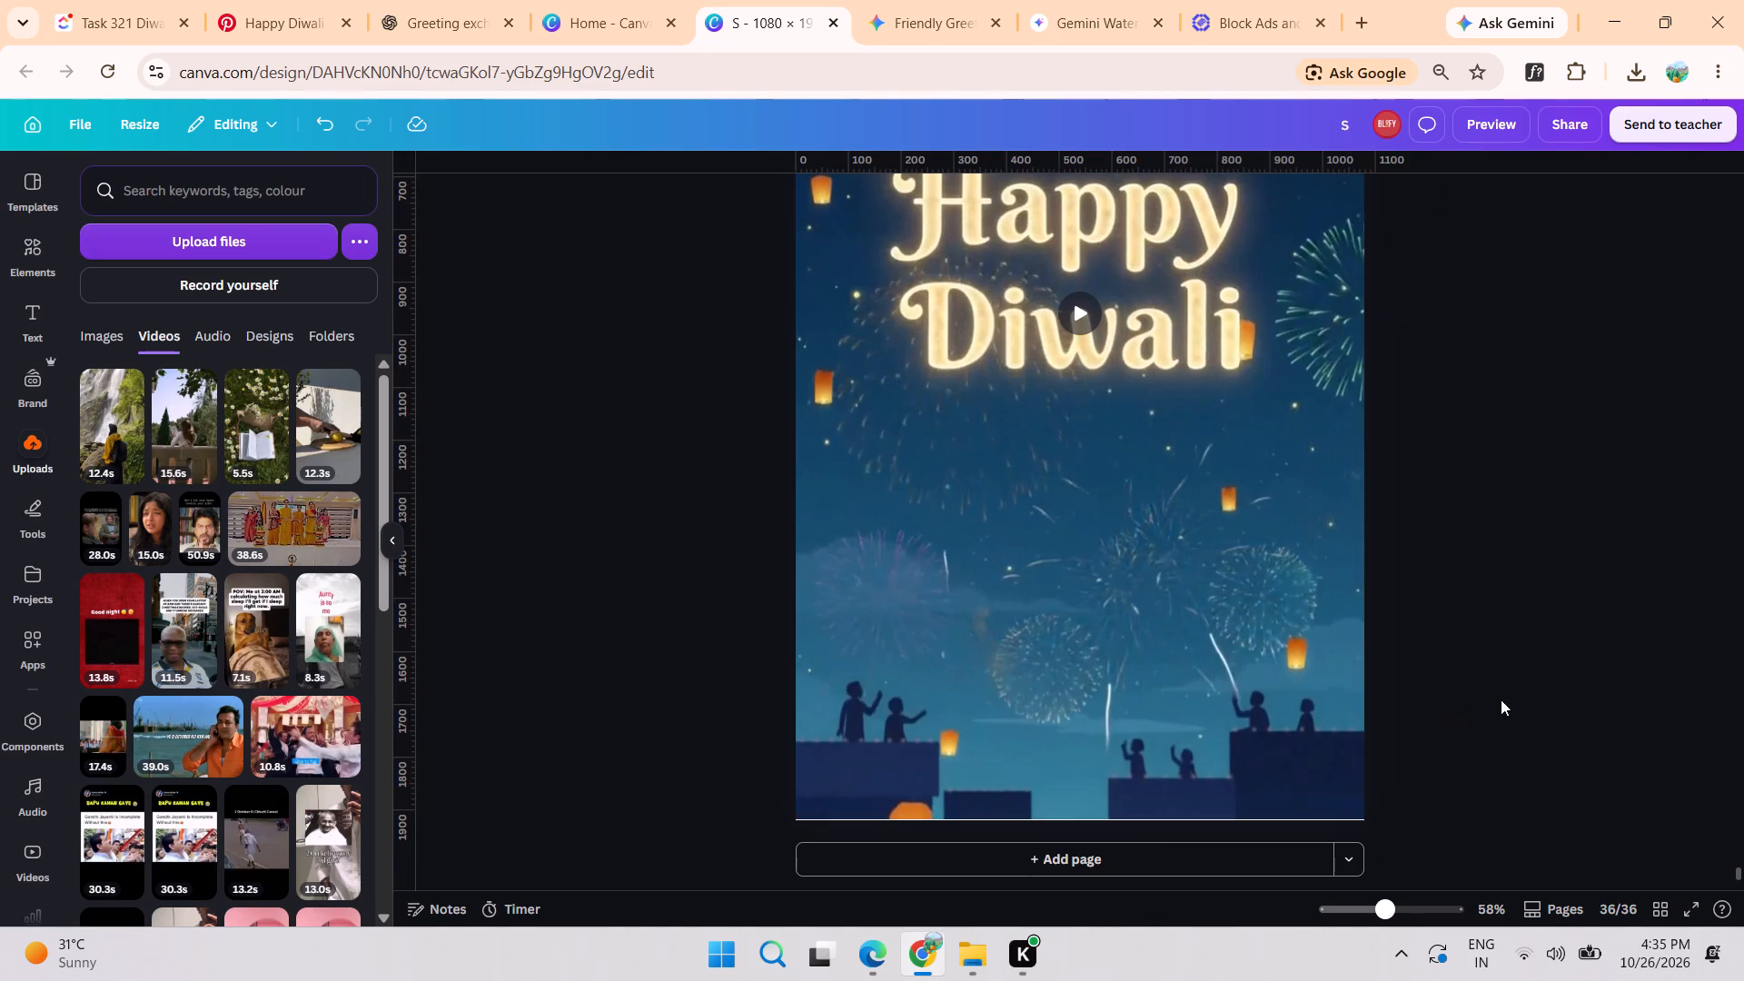
Examine the page 36 Diwali video up close, from the rooftop silhouettes up to the Habloo logo.
drag(1380, 907, 1402, 901)
scroll(1456, 648, down, 7)
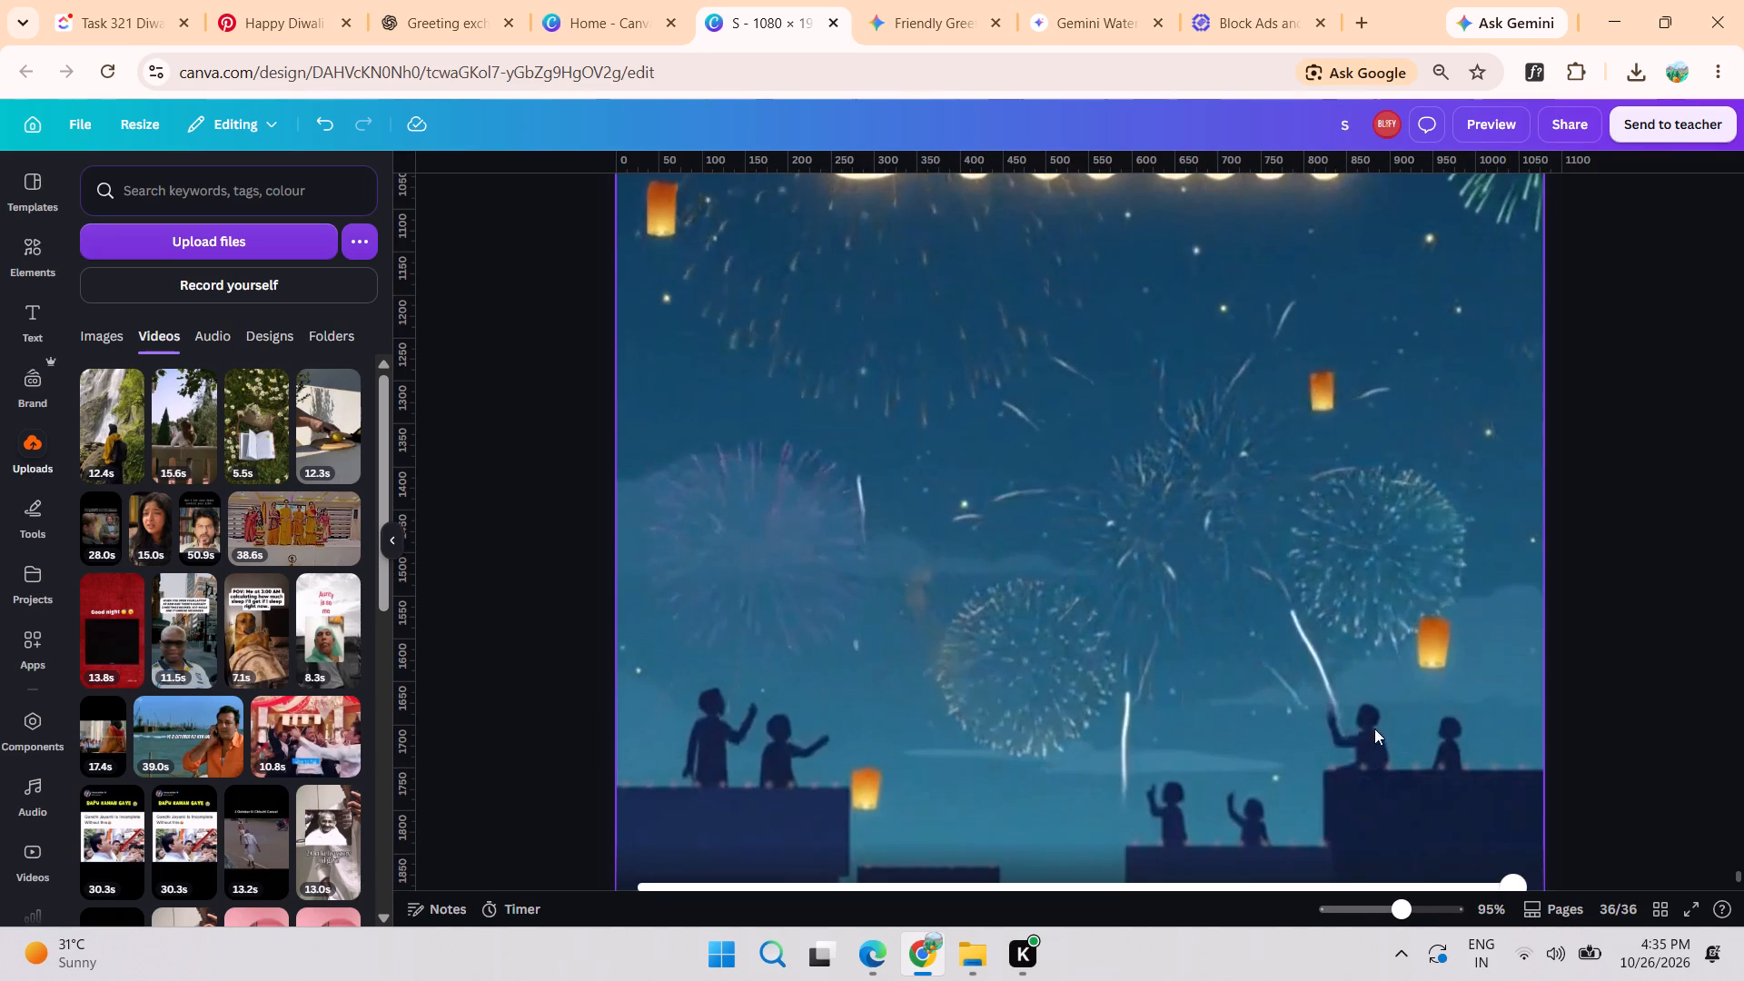
click(1303, 624)
scroll(1676, 624, up, 11)
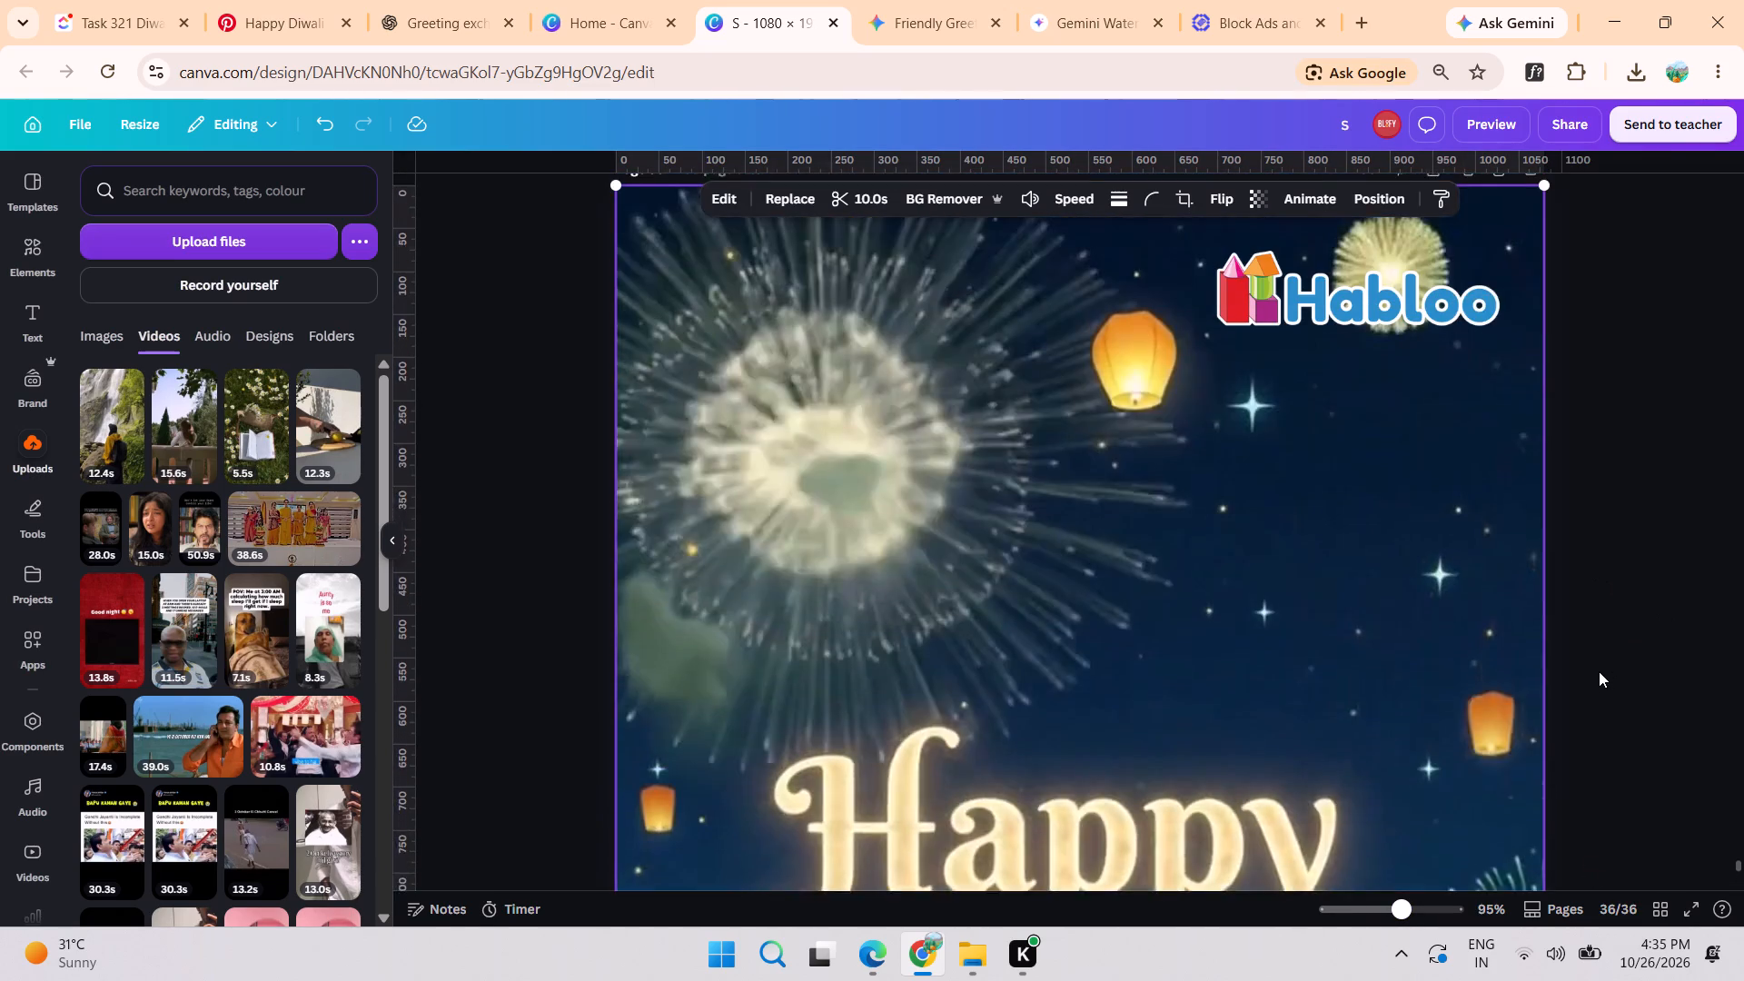
scroll(1599, 671, up, 2)
scroll(1528, 520, down, 3)
double_click(1584, 383)
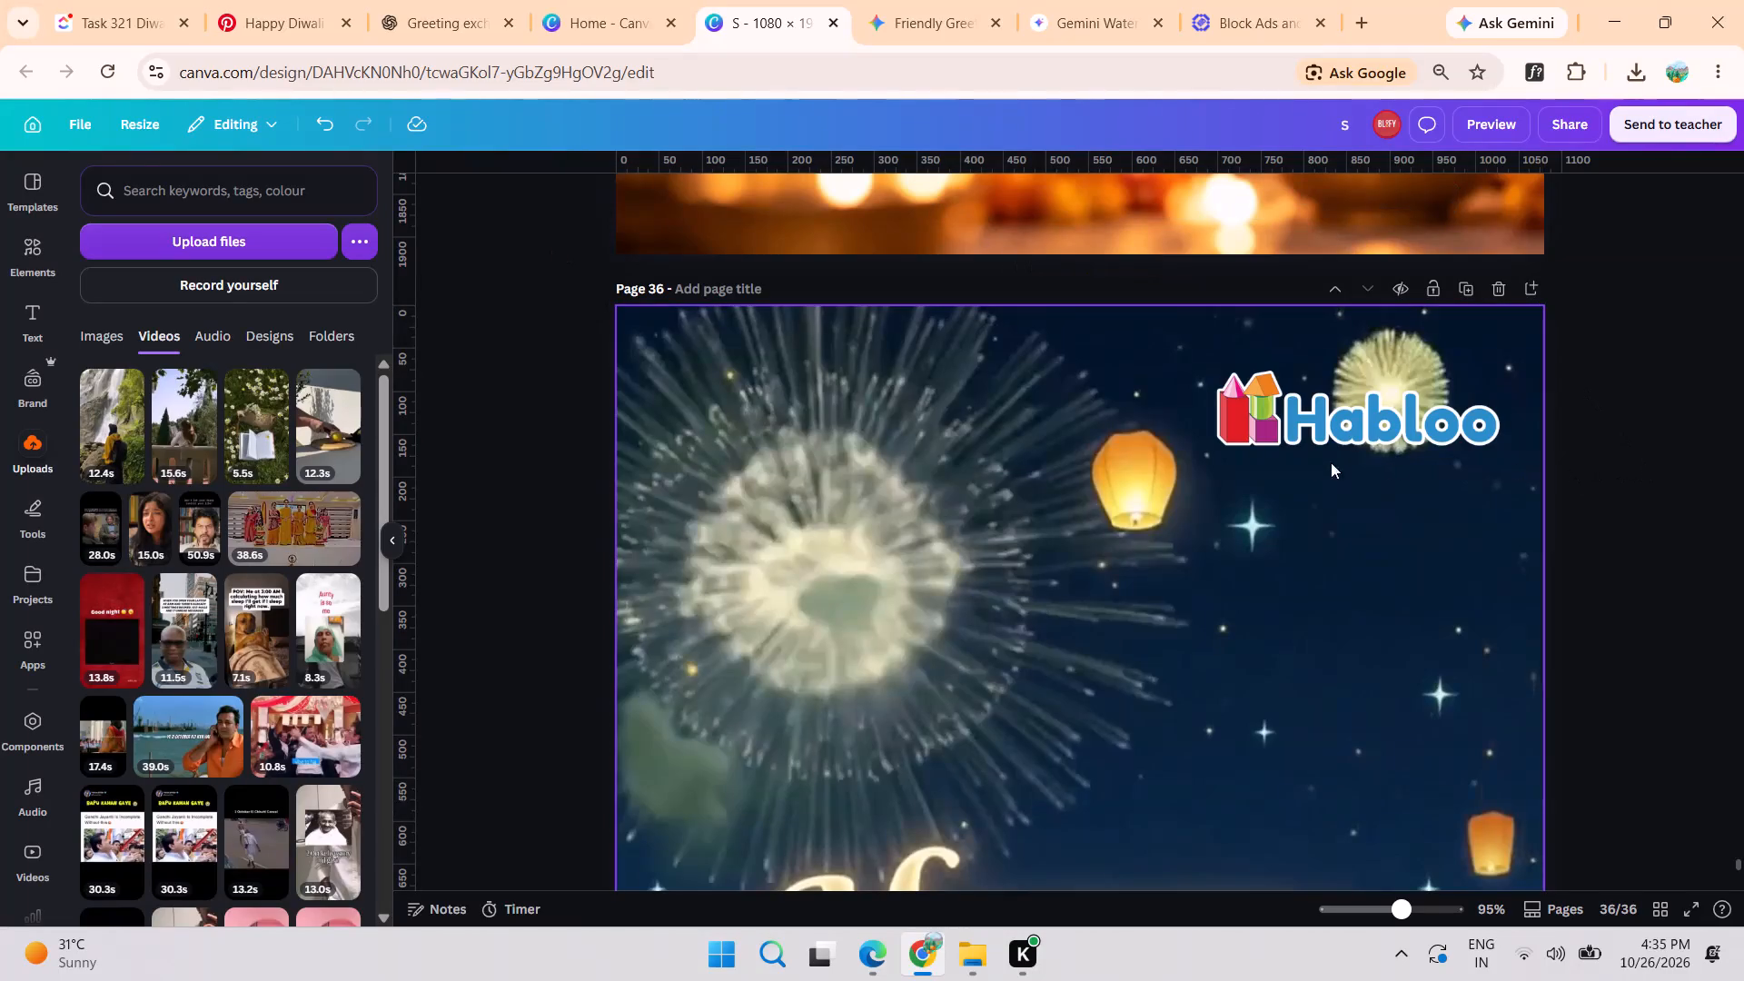
click(897, 500)
click(1616, 493)
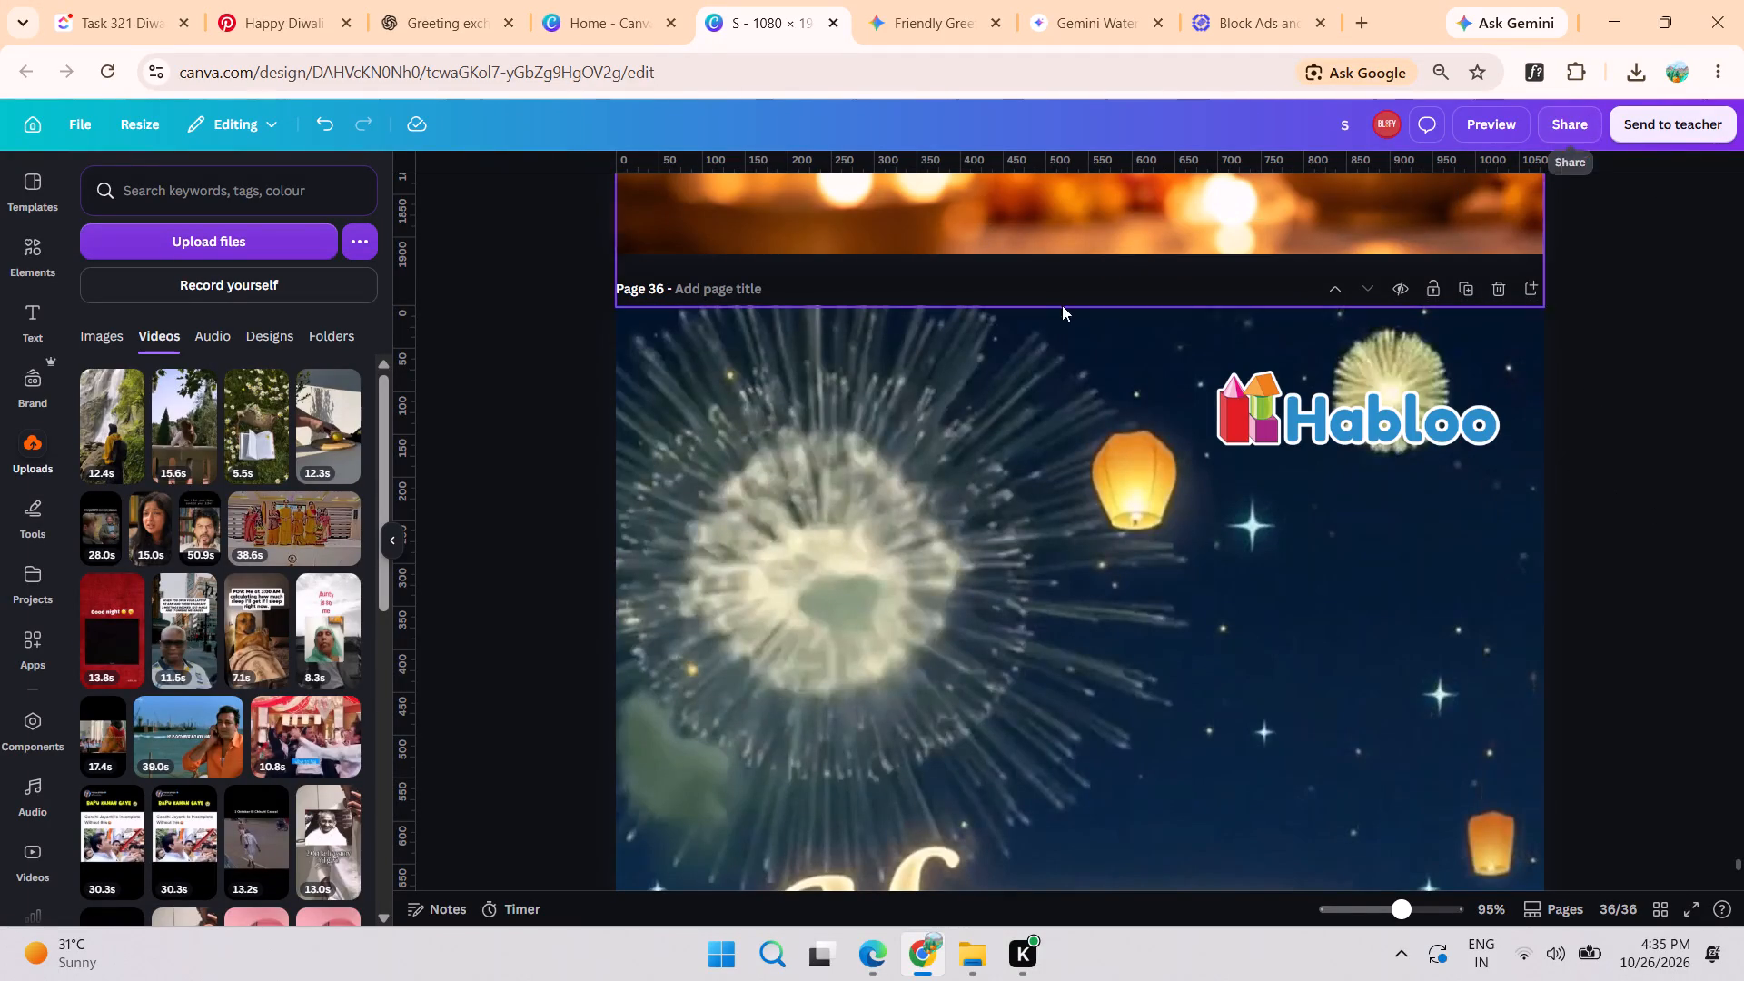
Copy the page 35 title "habloo chhoti diwali".
scroll(994, 395, up, 13)
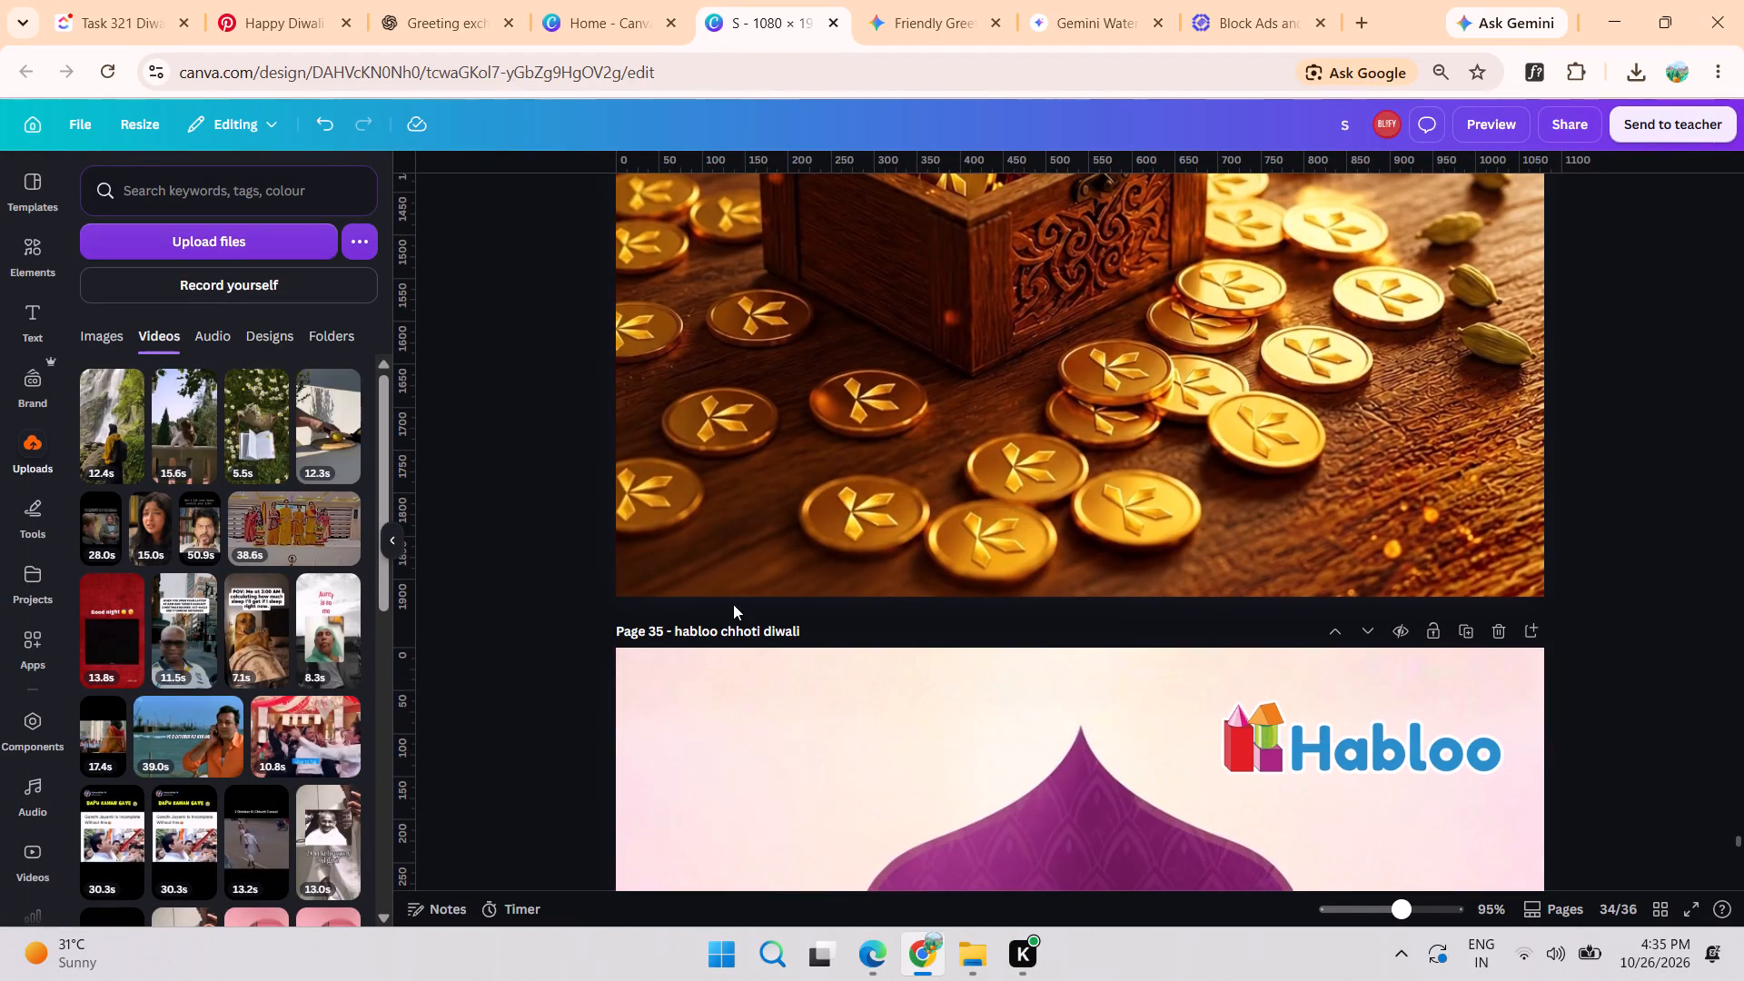
click(737, 630)
key(ctrl+a)
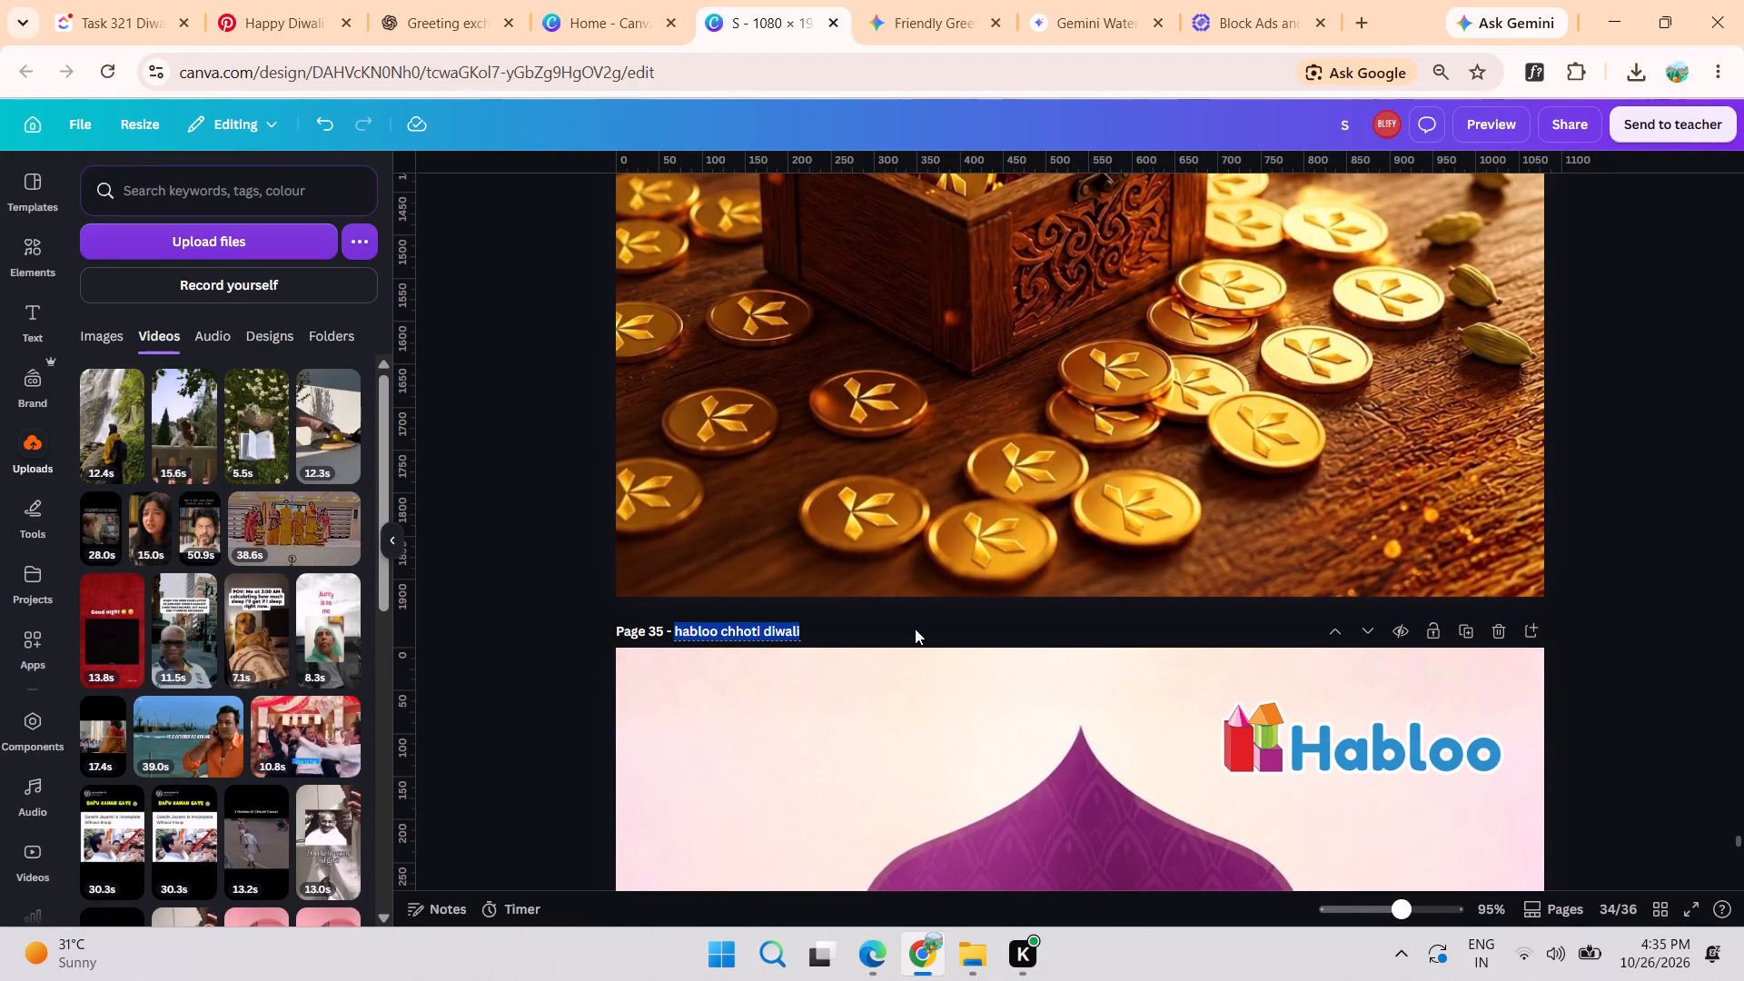
key(ctrl+c)
click(1635, 642)
Download only page 36 as an MP4 video at 1080p quality.
scroll(1620, 622, down, 7)
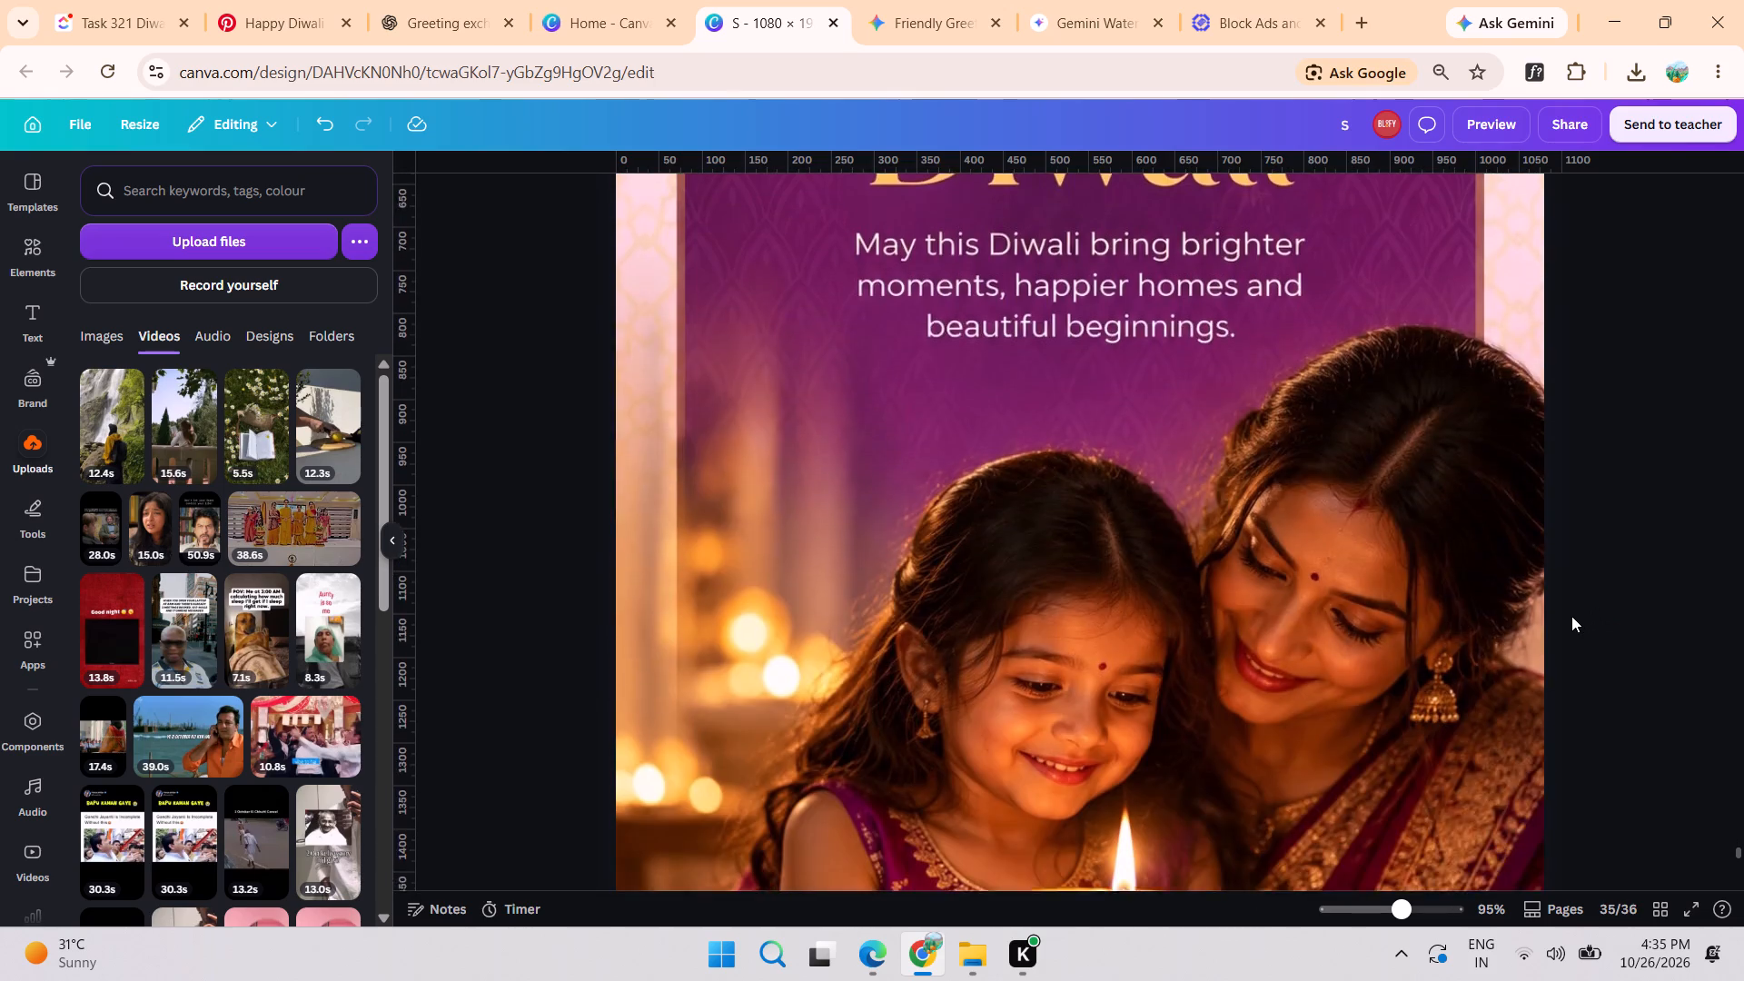
scroll(1571, 616, down, 10)
click(1569, 124)
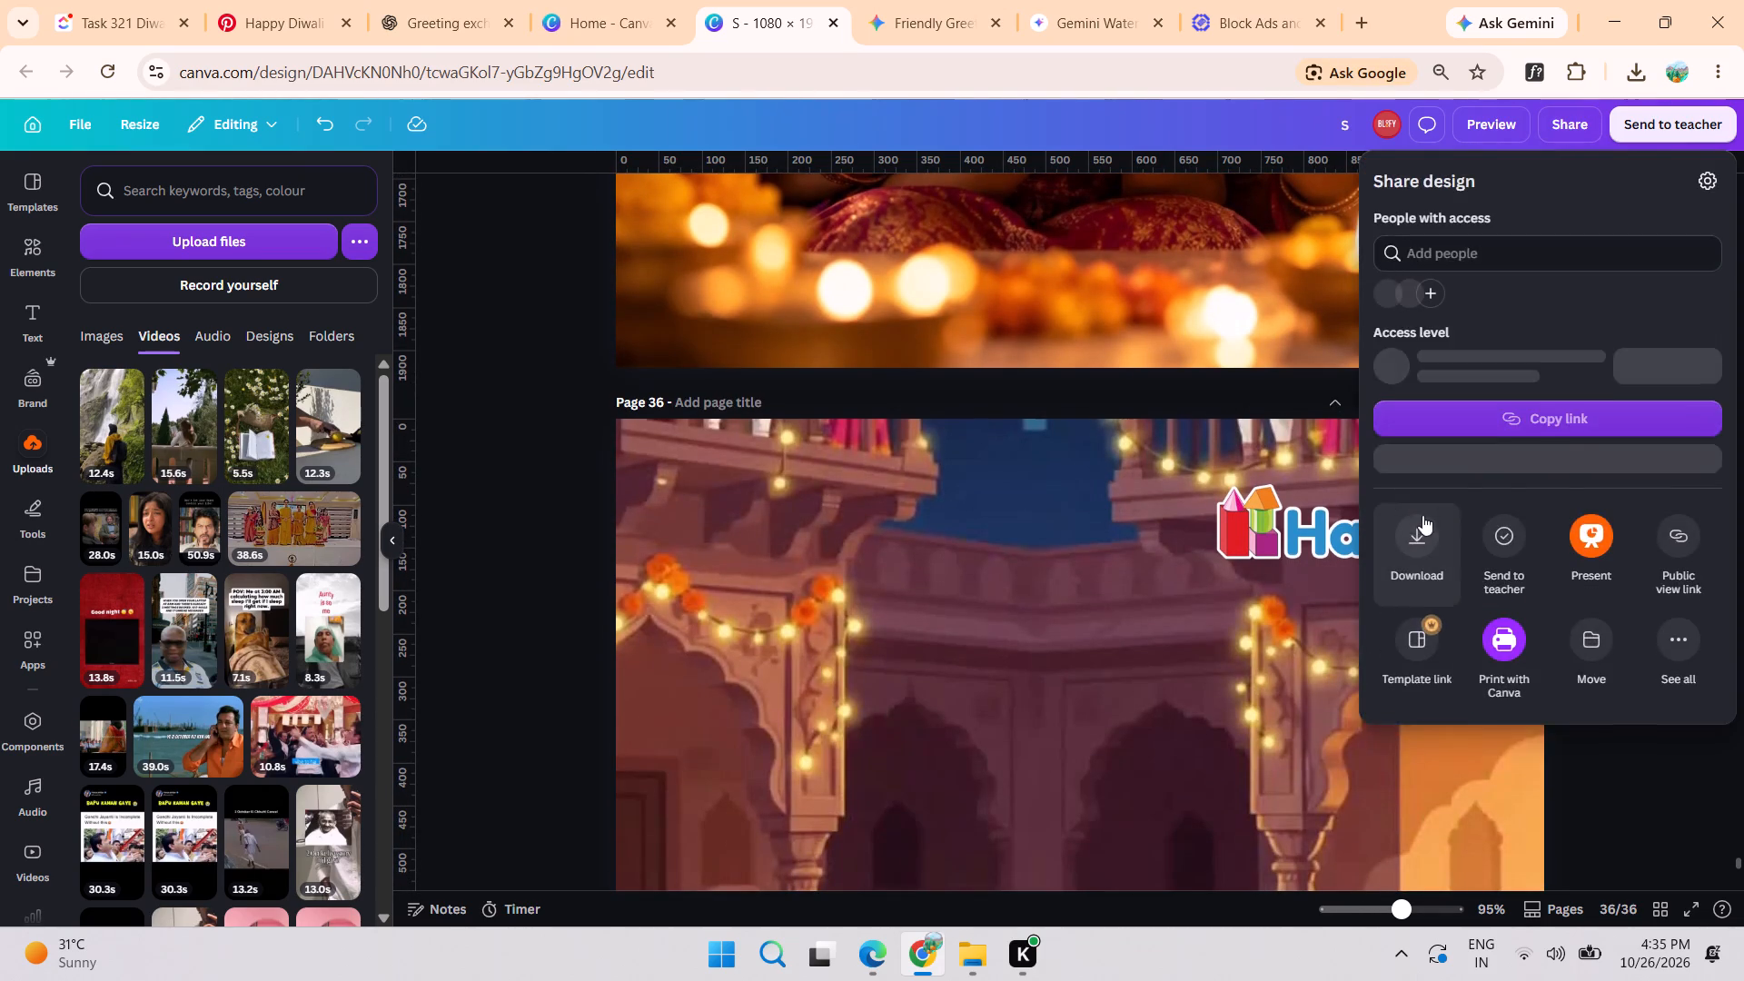
click(1422, 516)
click(1531, 461)
click(1553, 486)
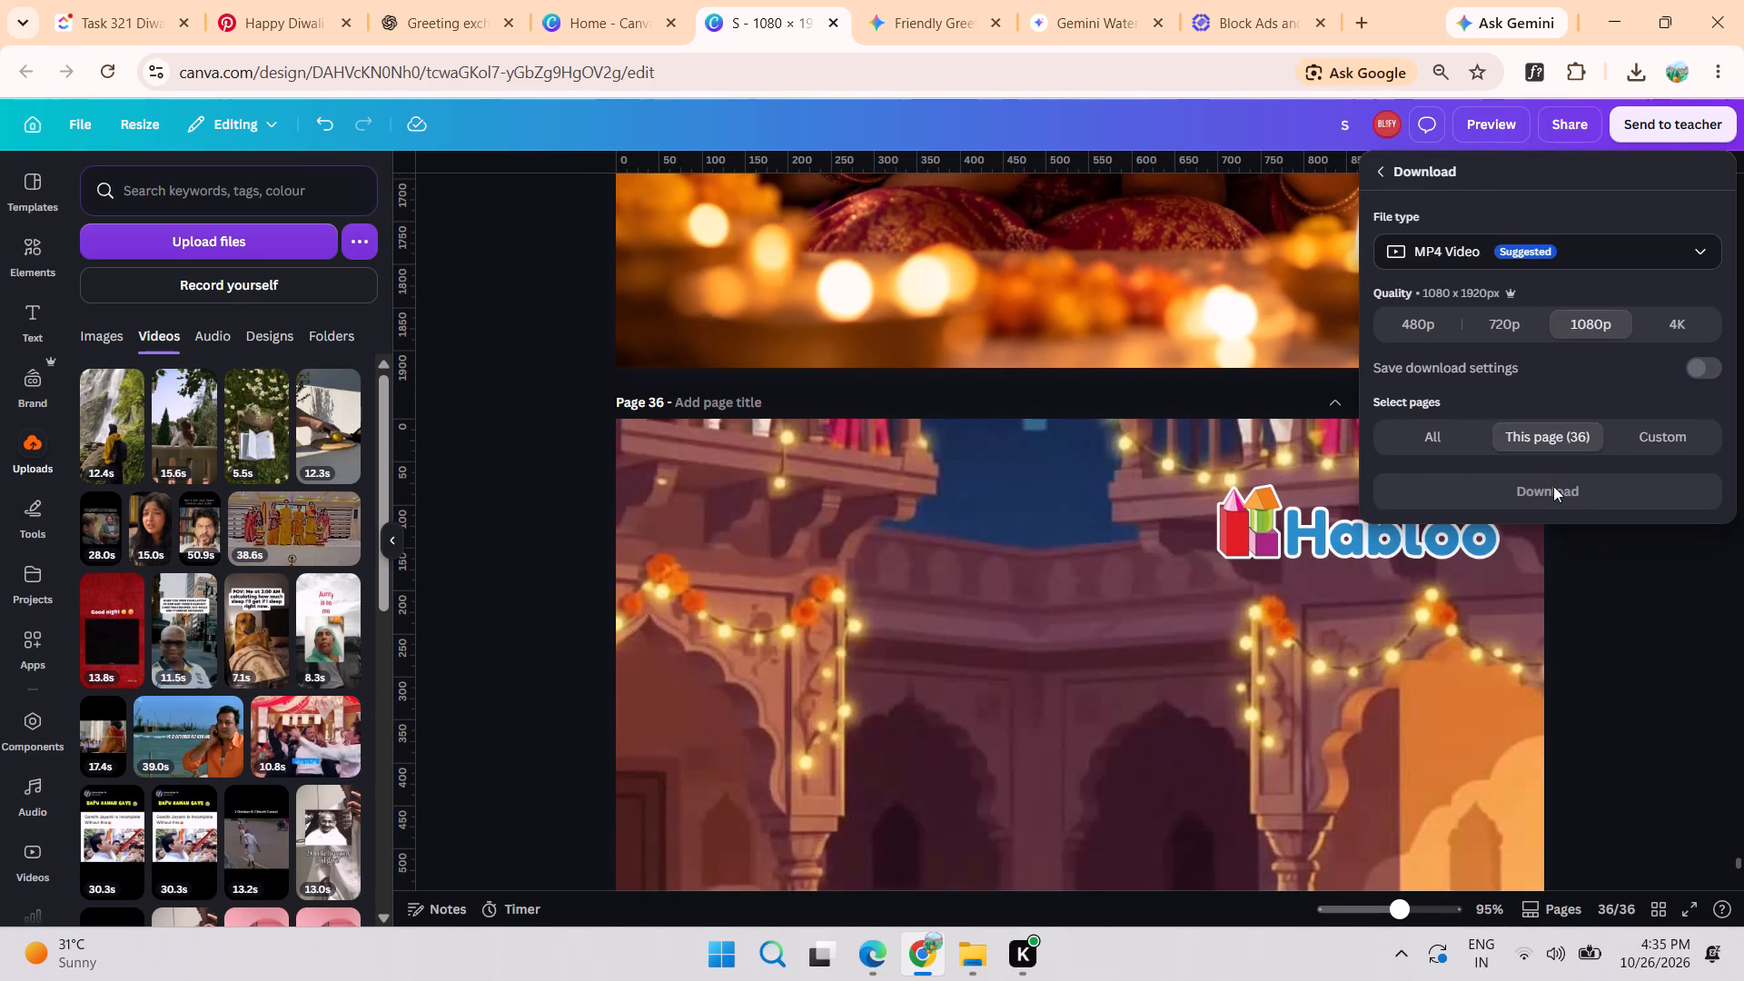
double_click(1552, 503)
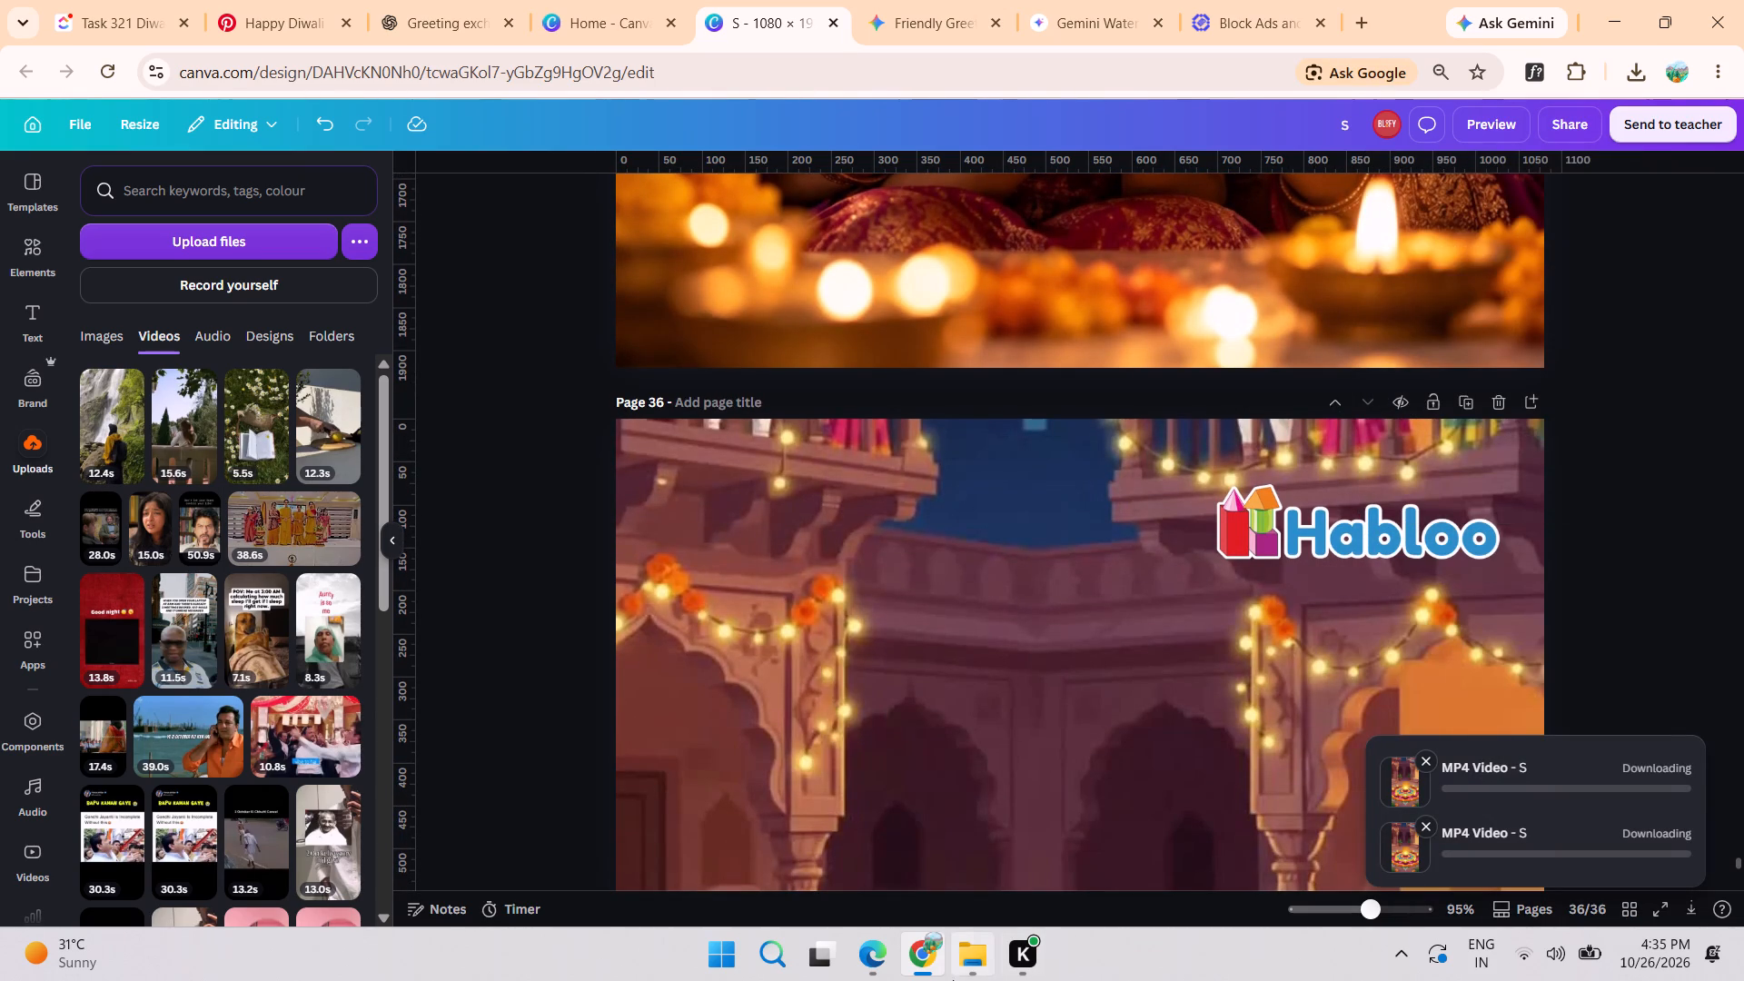
In File Explorer's Downloads folder, delete the source videos beginning with 7af9e0f6 and named gemini_generated_video_df41d984.mp4.
click(966, 960)
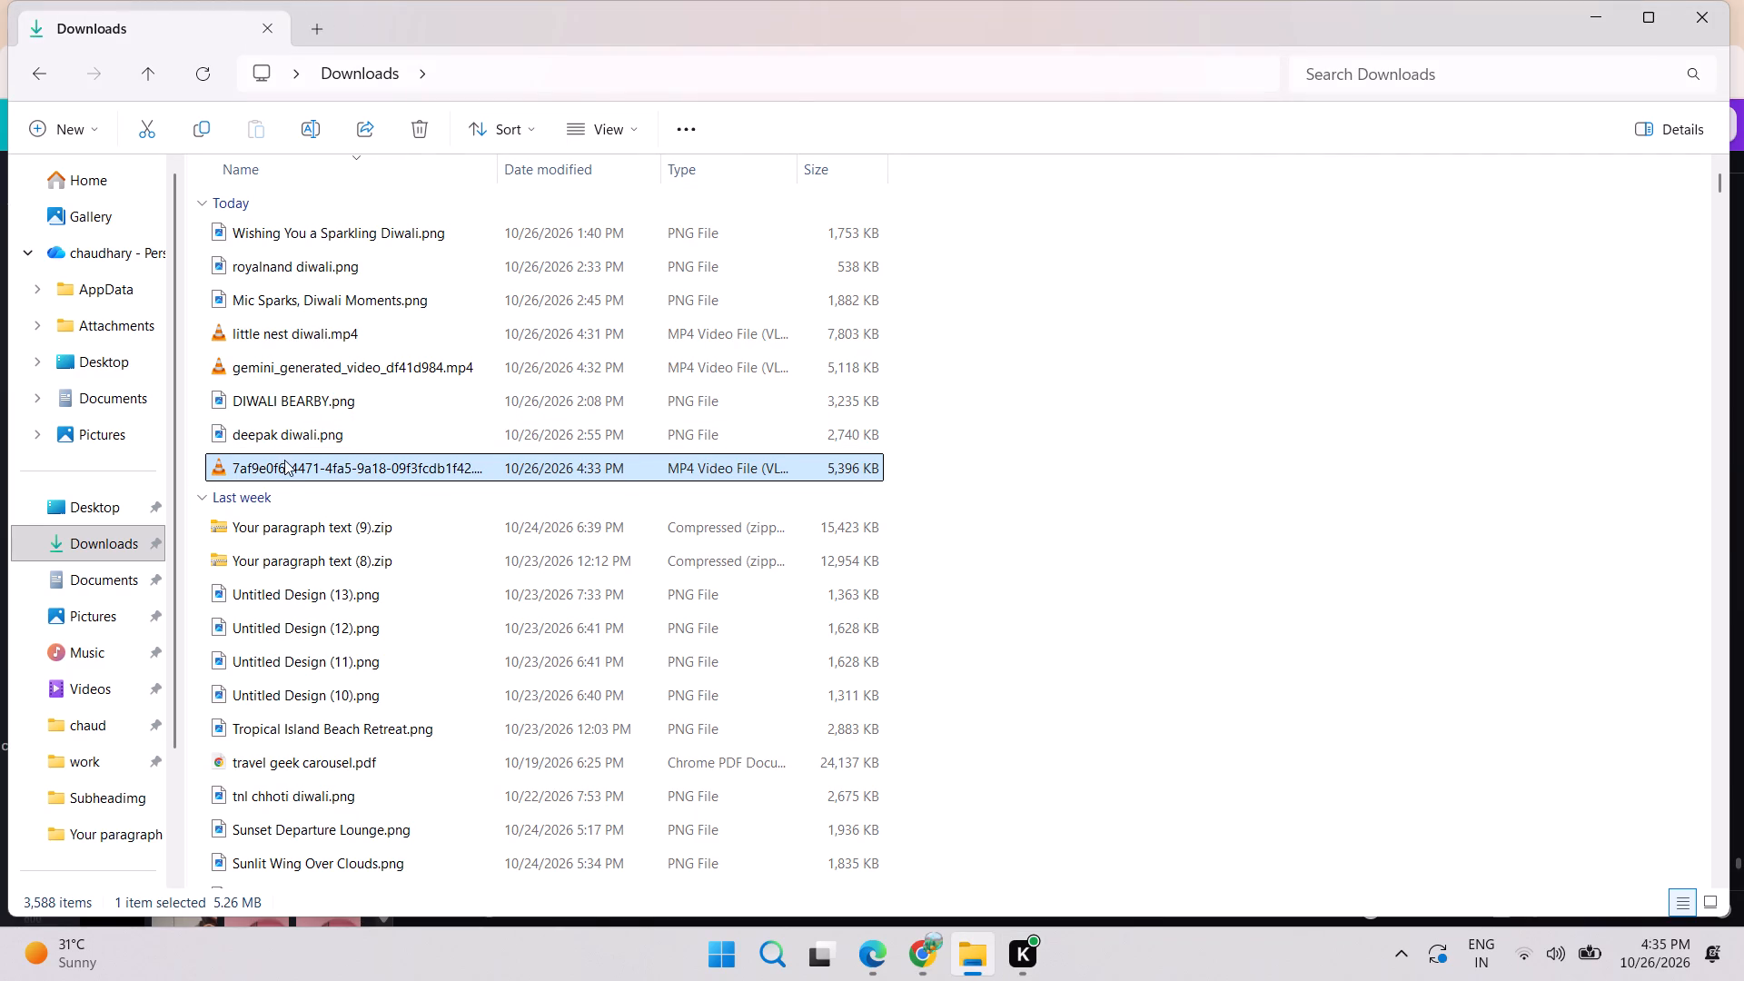
click(284, 465)
click(410, 129)
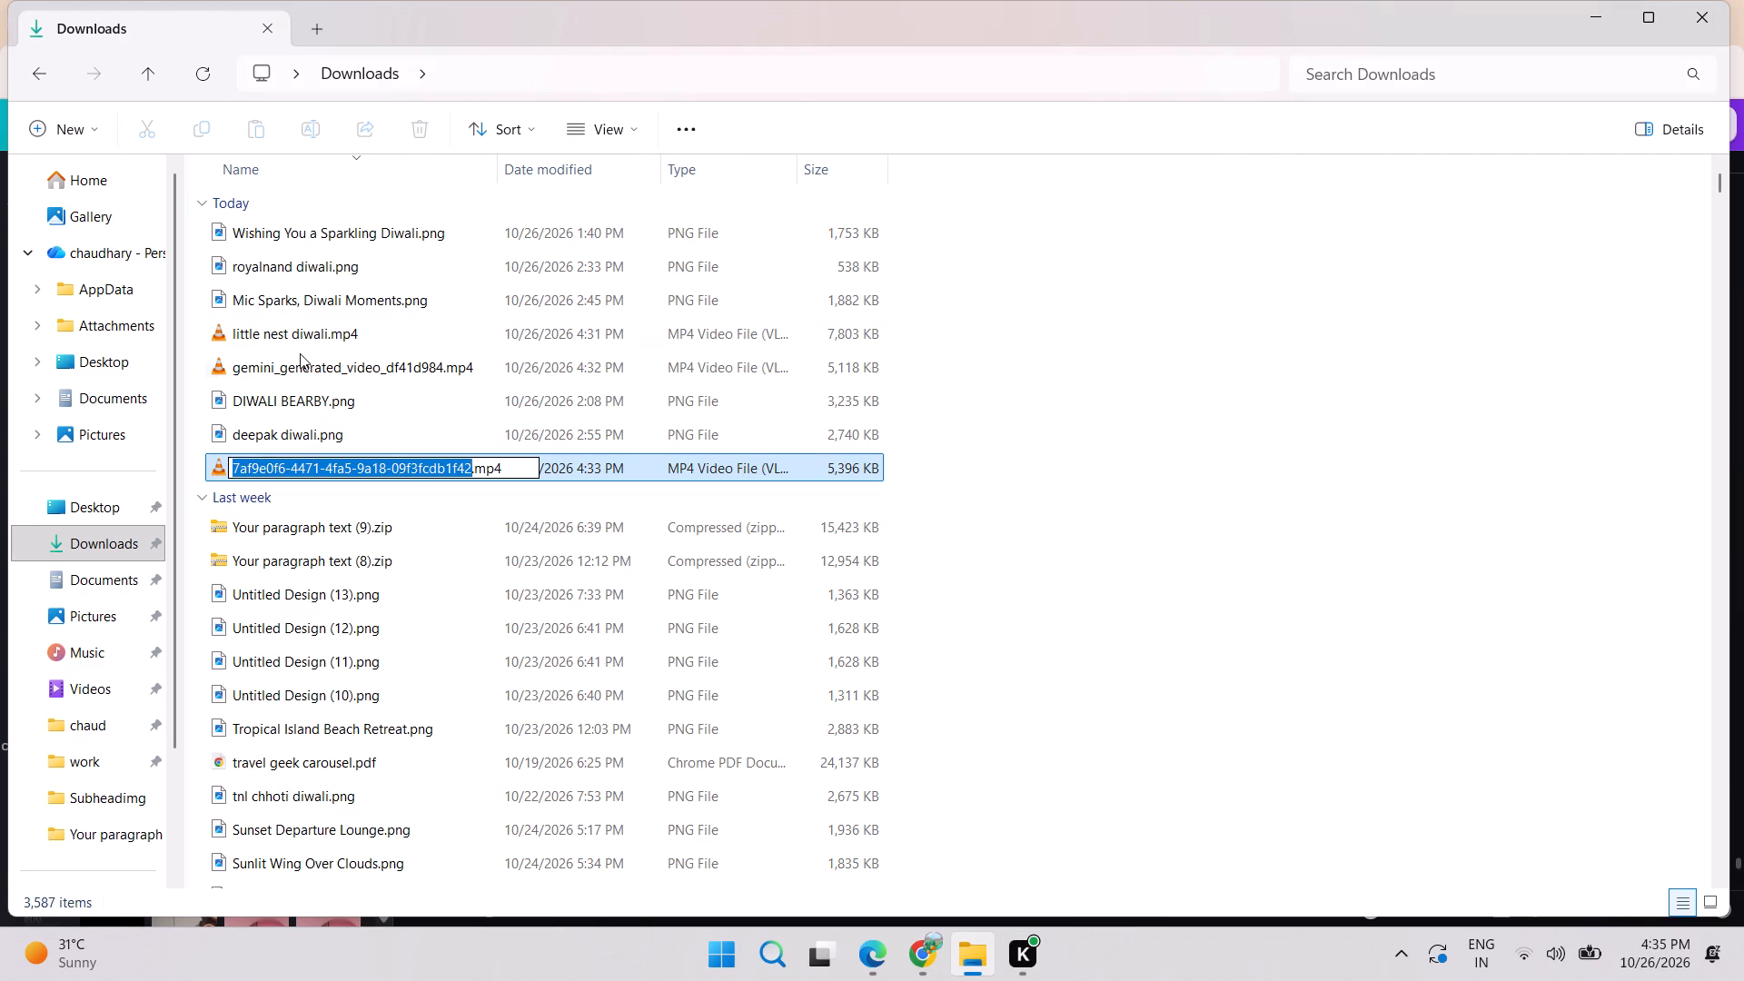
click(999, 478)
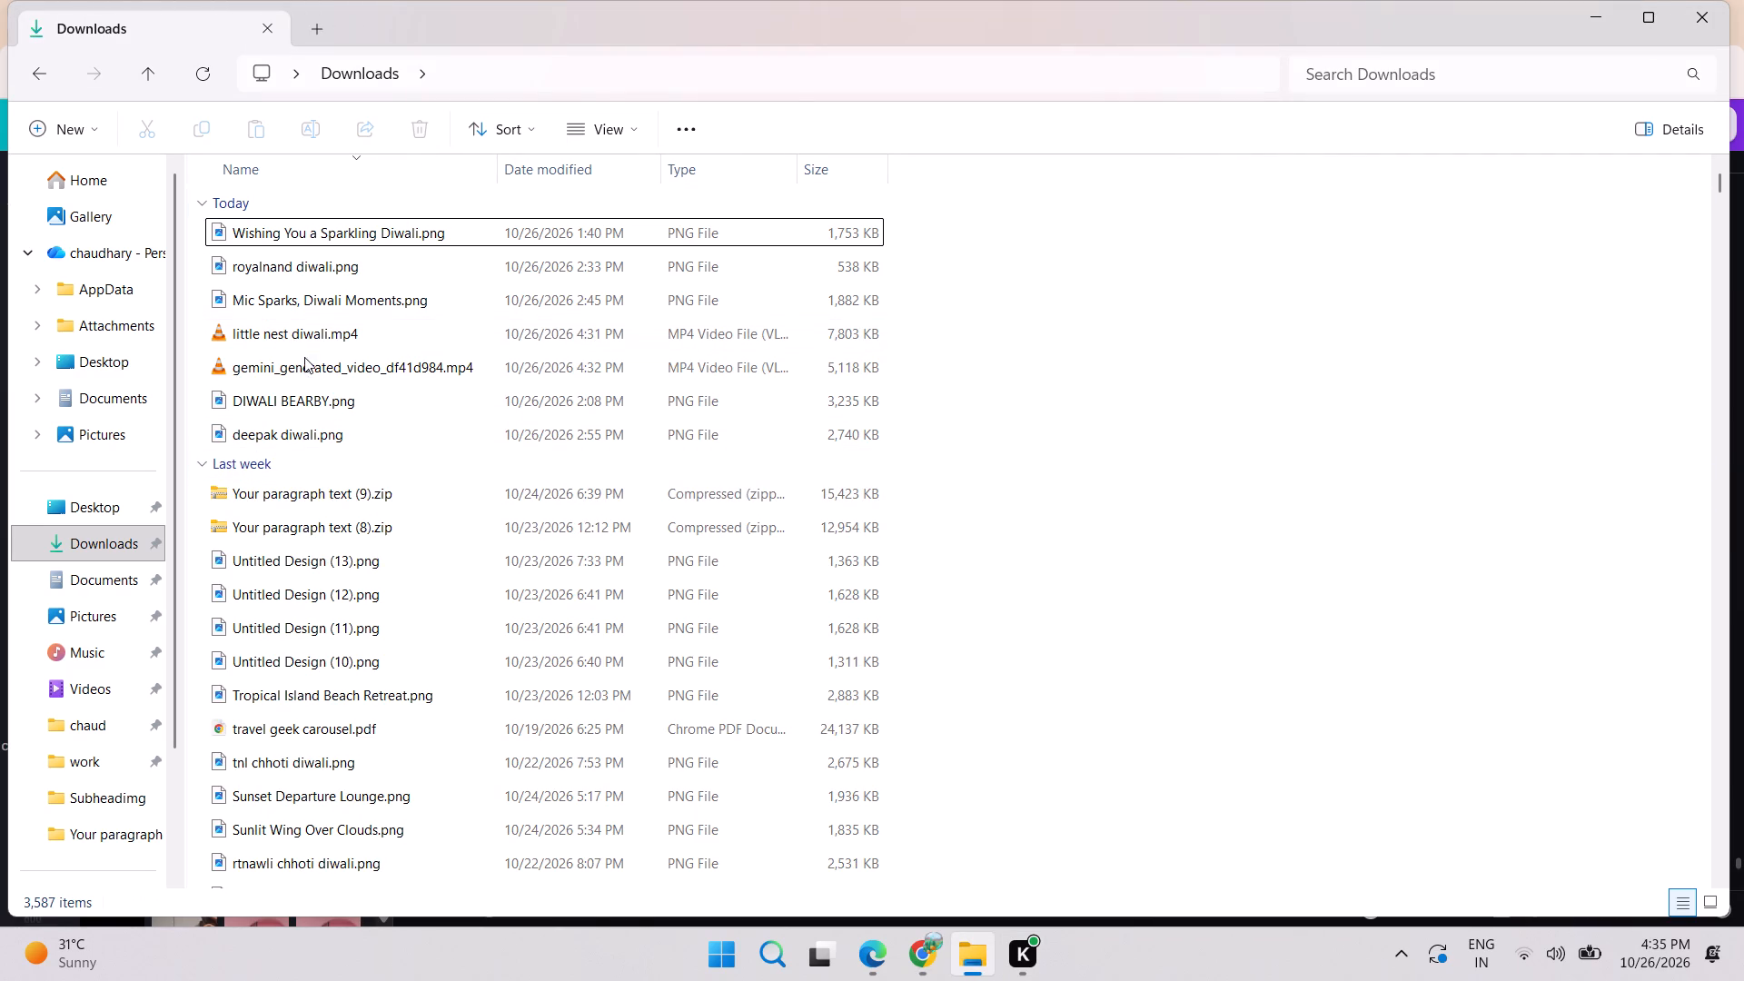
click(305, 358)
click(423, 128)
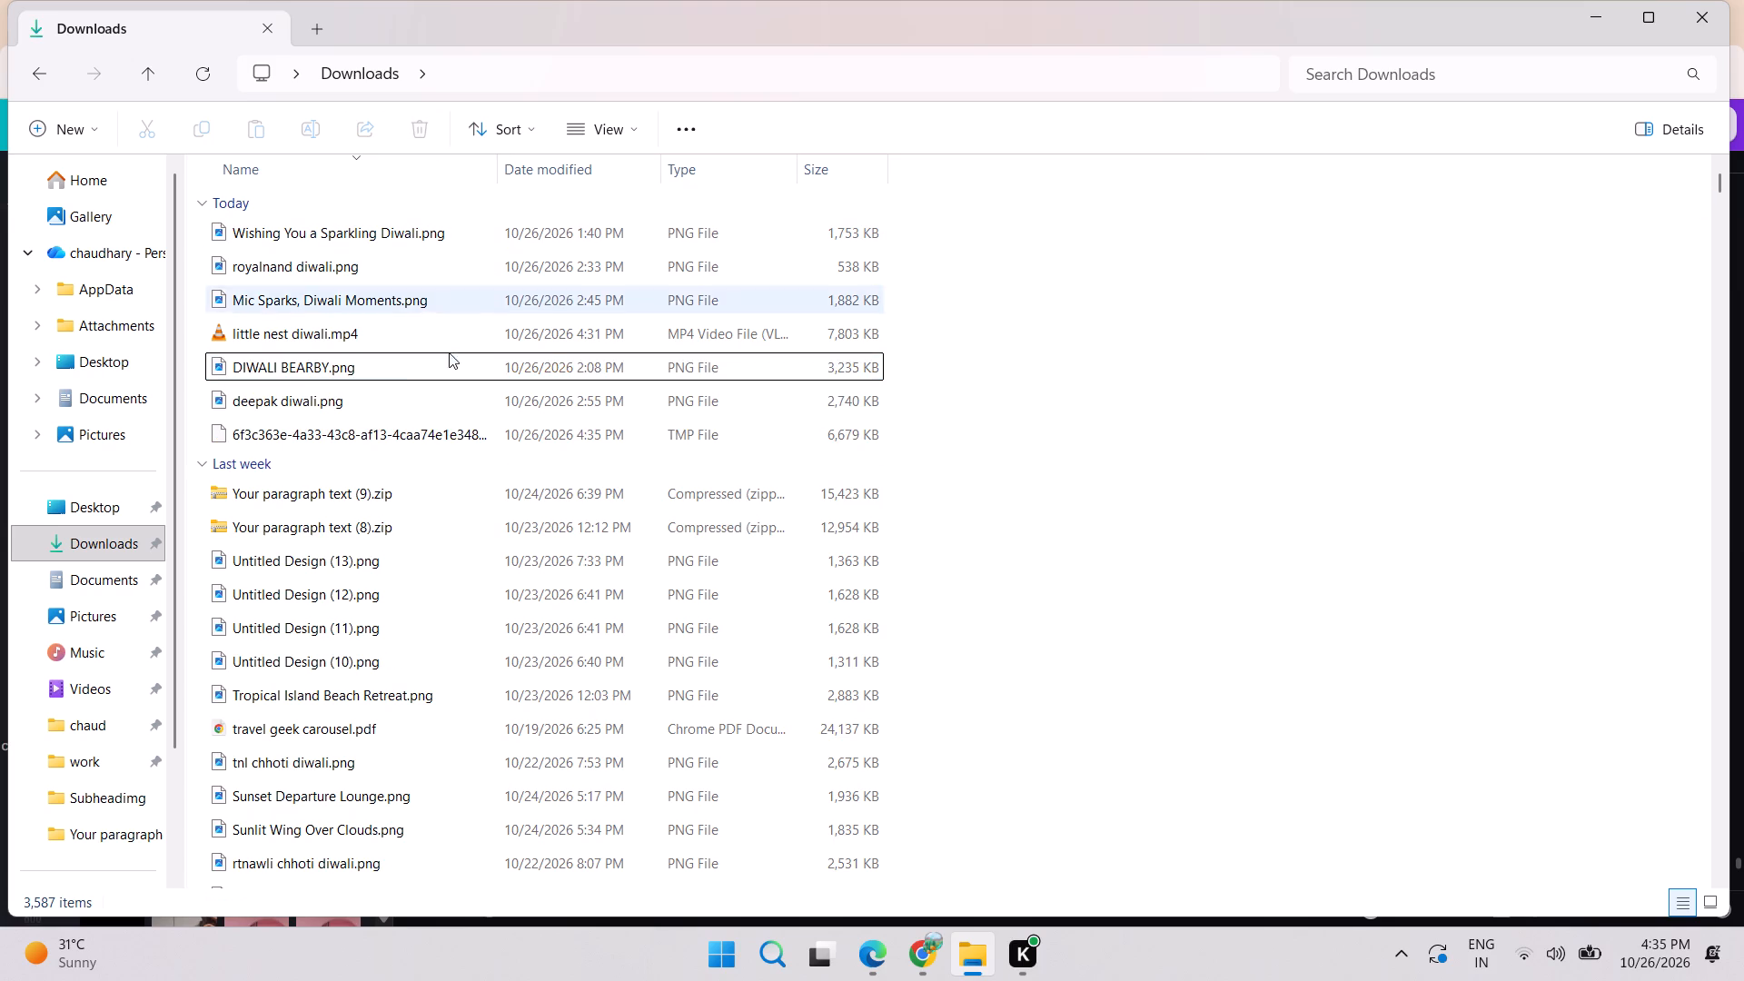
Play the exported S.mp4 to check the Habloo Diwali video, and close the player.
click(267, 433)
click(267, 433)
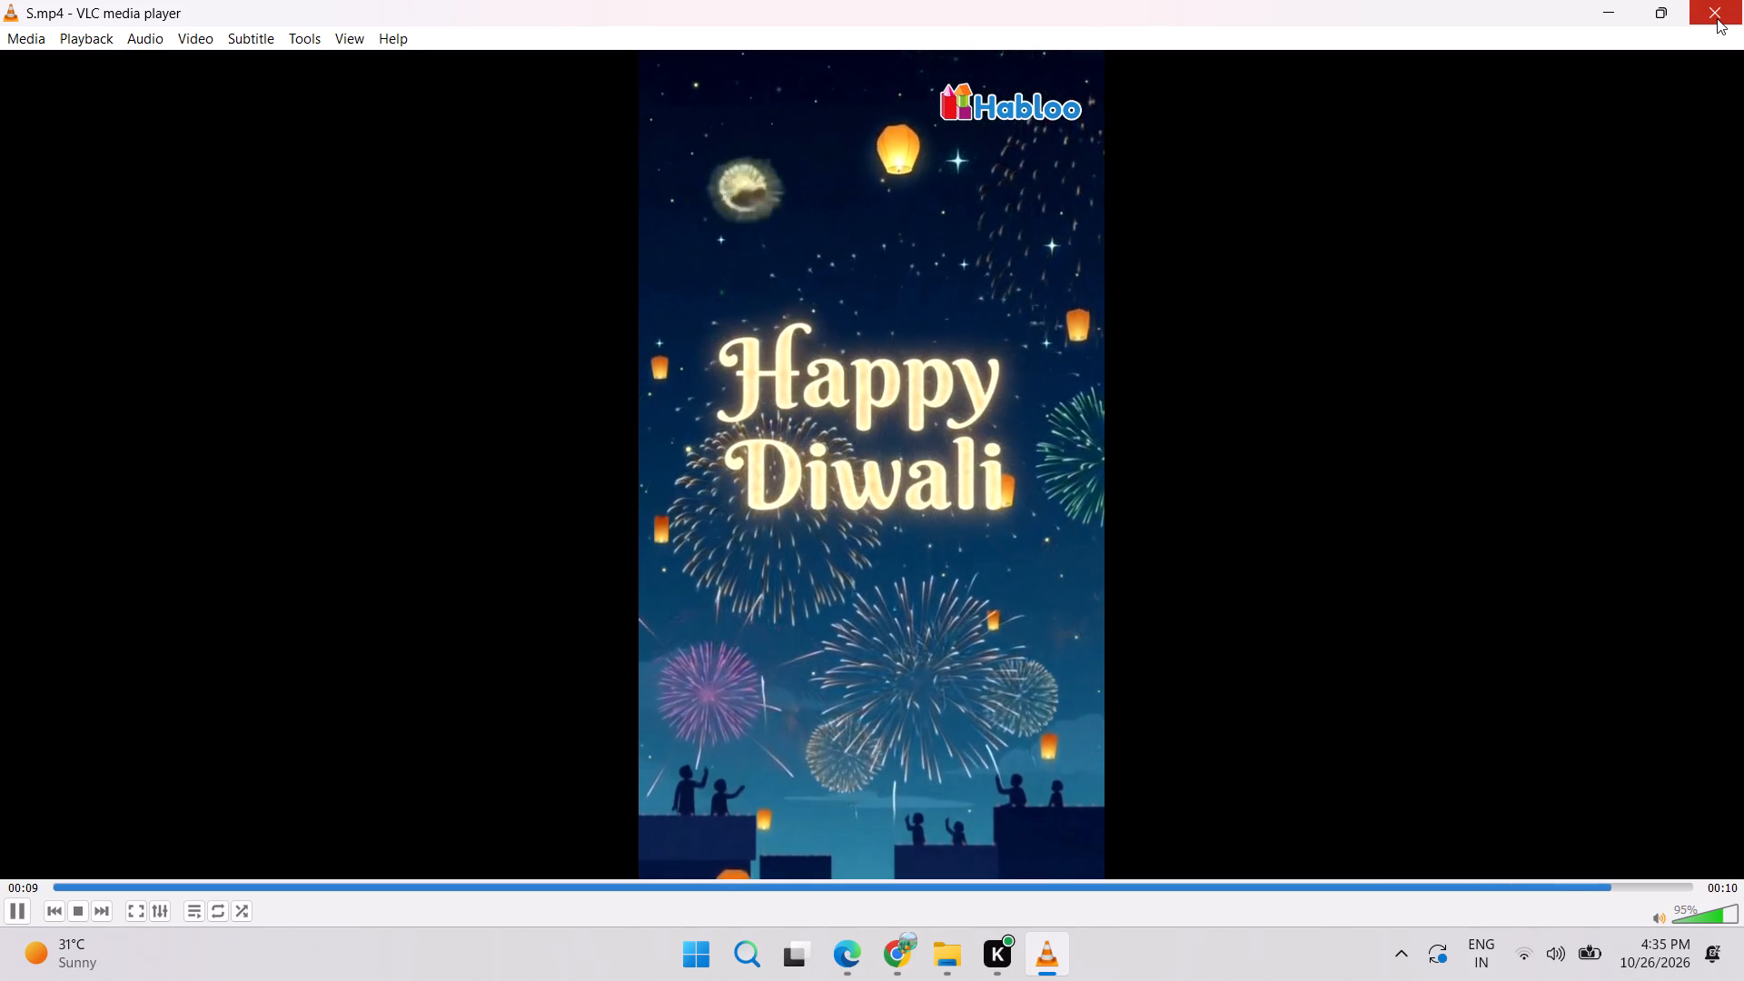
click(1717, 18)
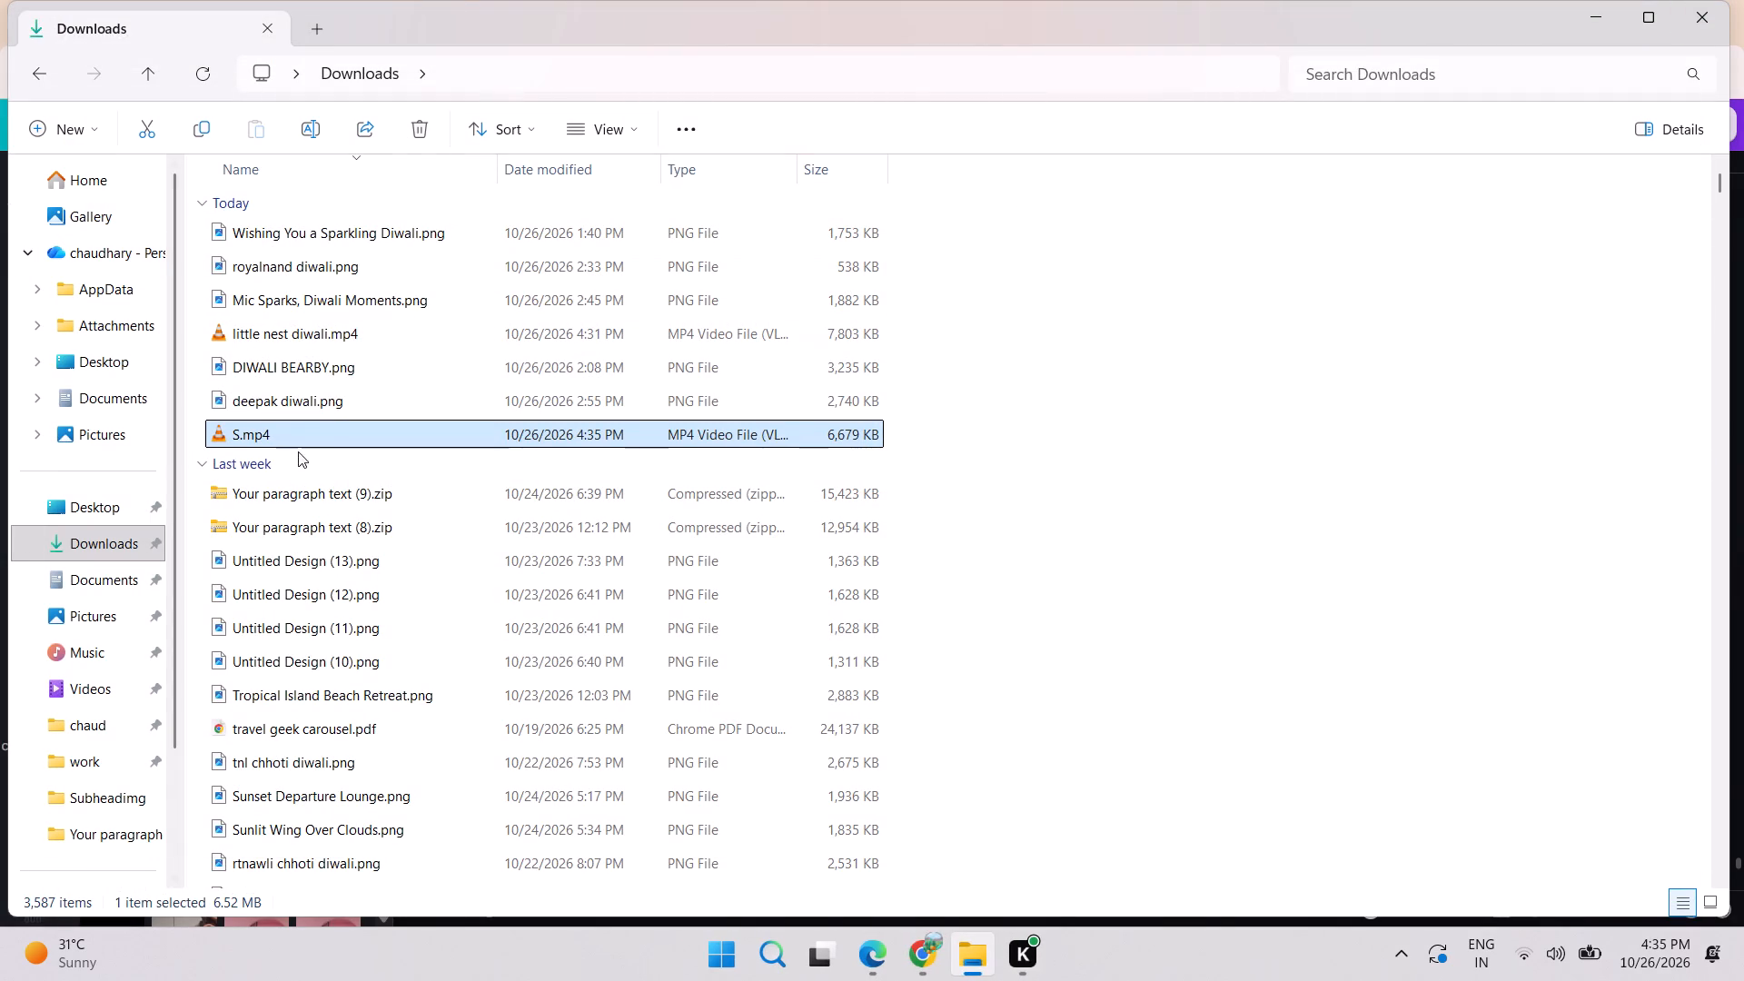
Rename S.mp4 as "habloo chhoti diwali" using the copied page title.
click(317, 127)
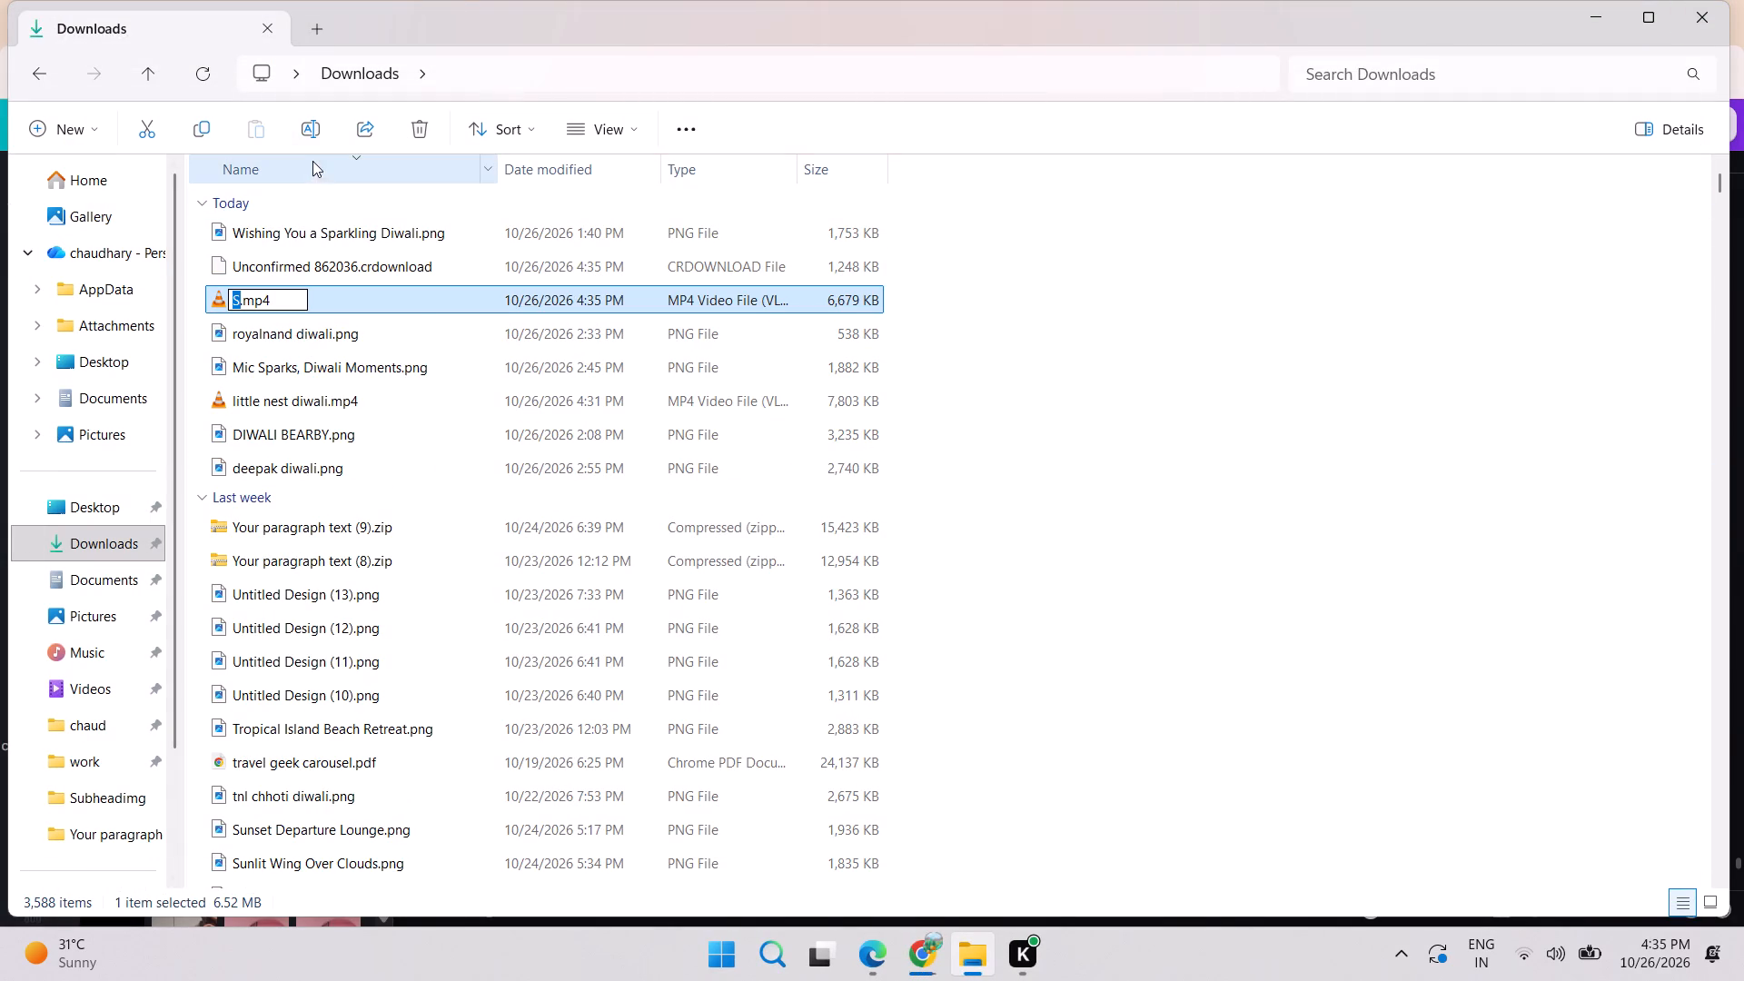
key(ctrl+v)
key(Return)
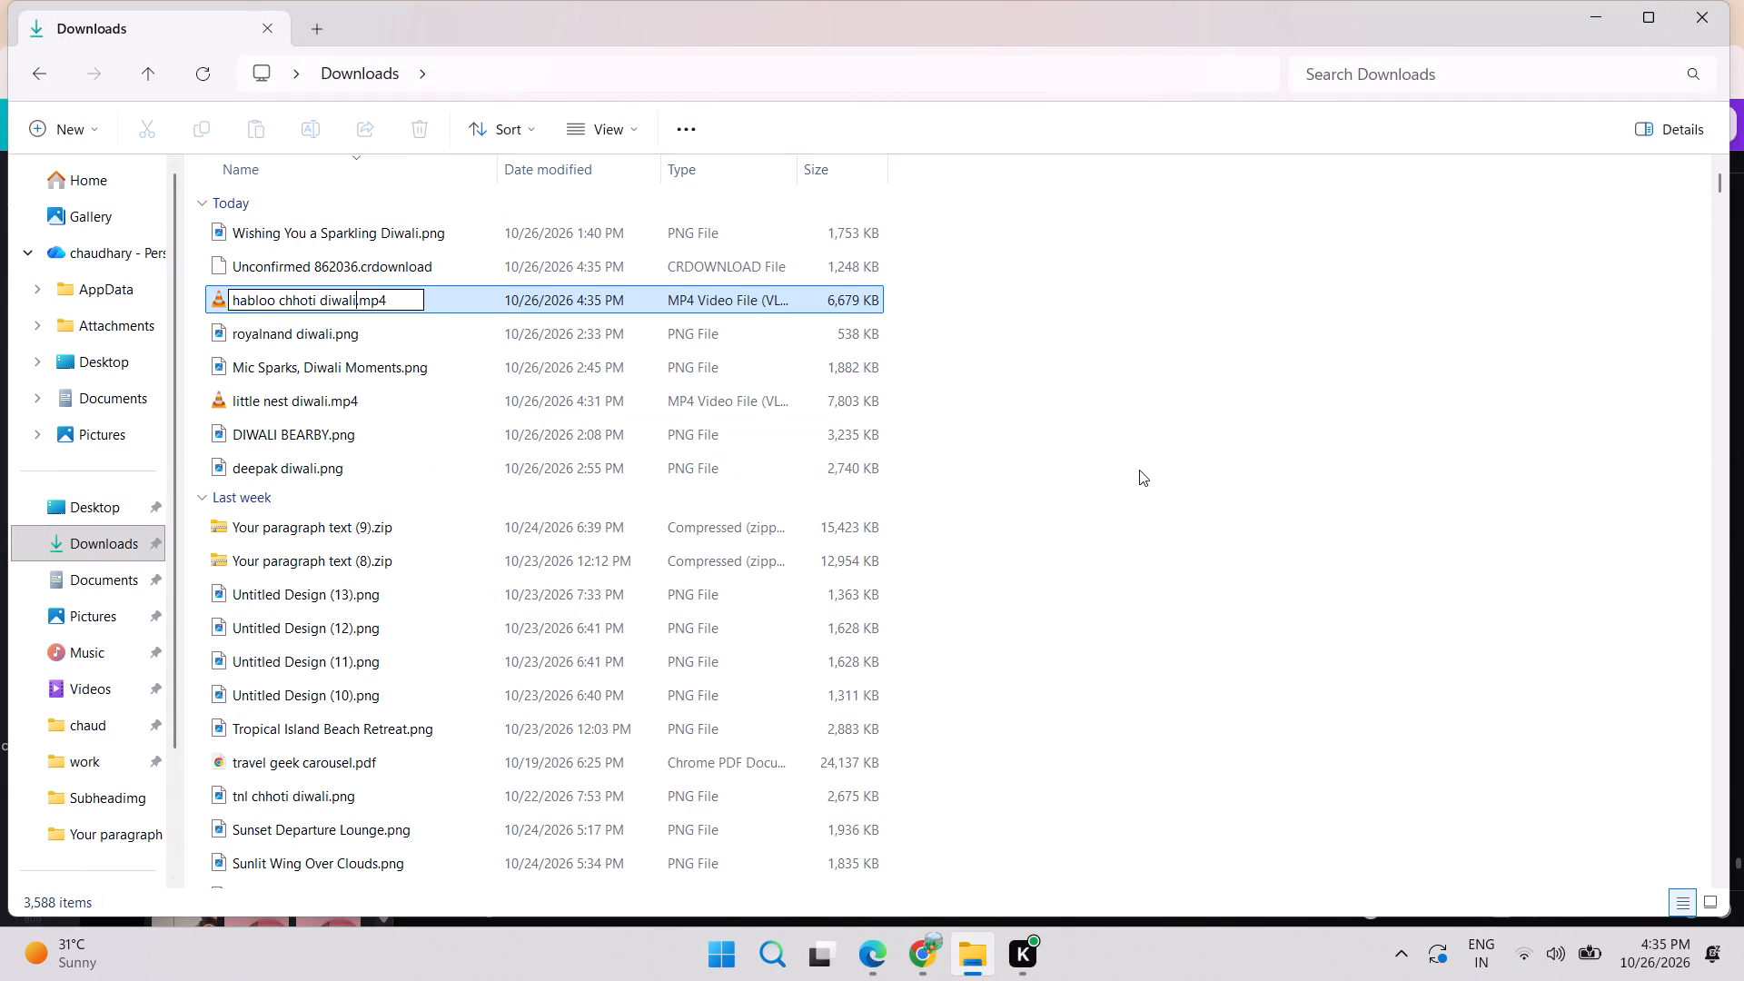
Delete the duplicate export S (1).mp4 from Downloads.
click(305, 257)
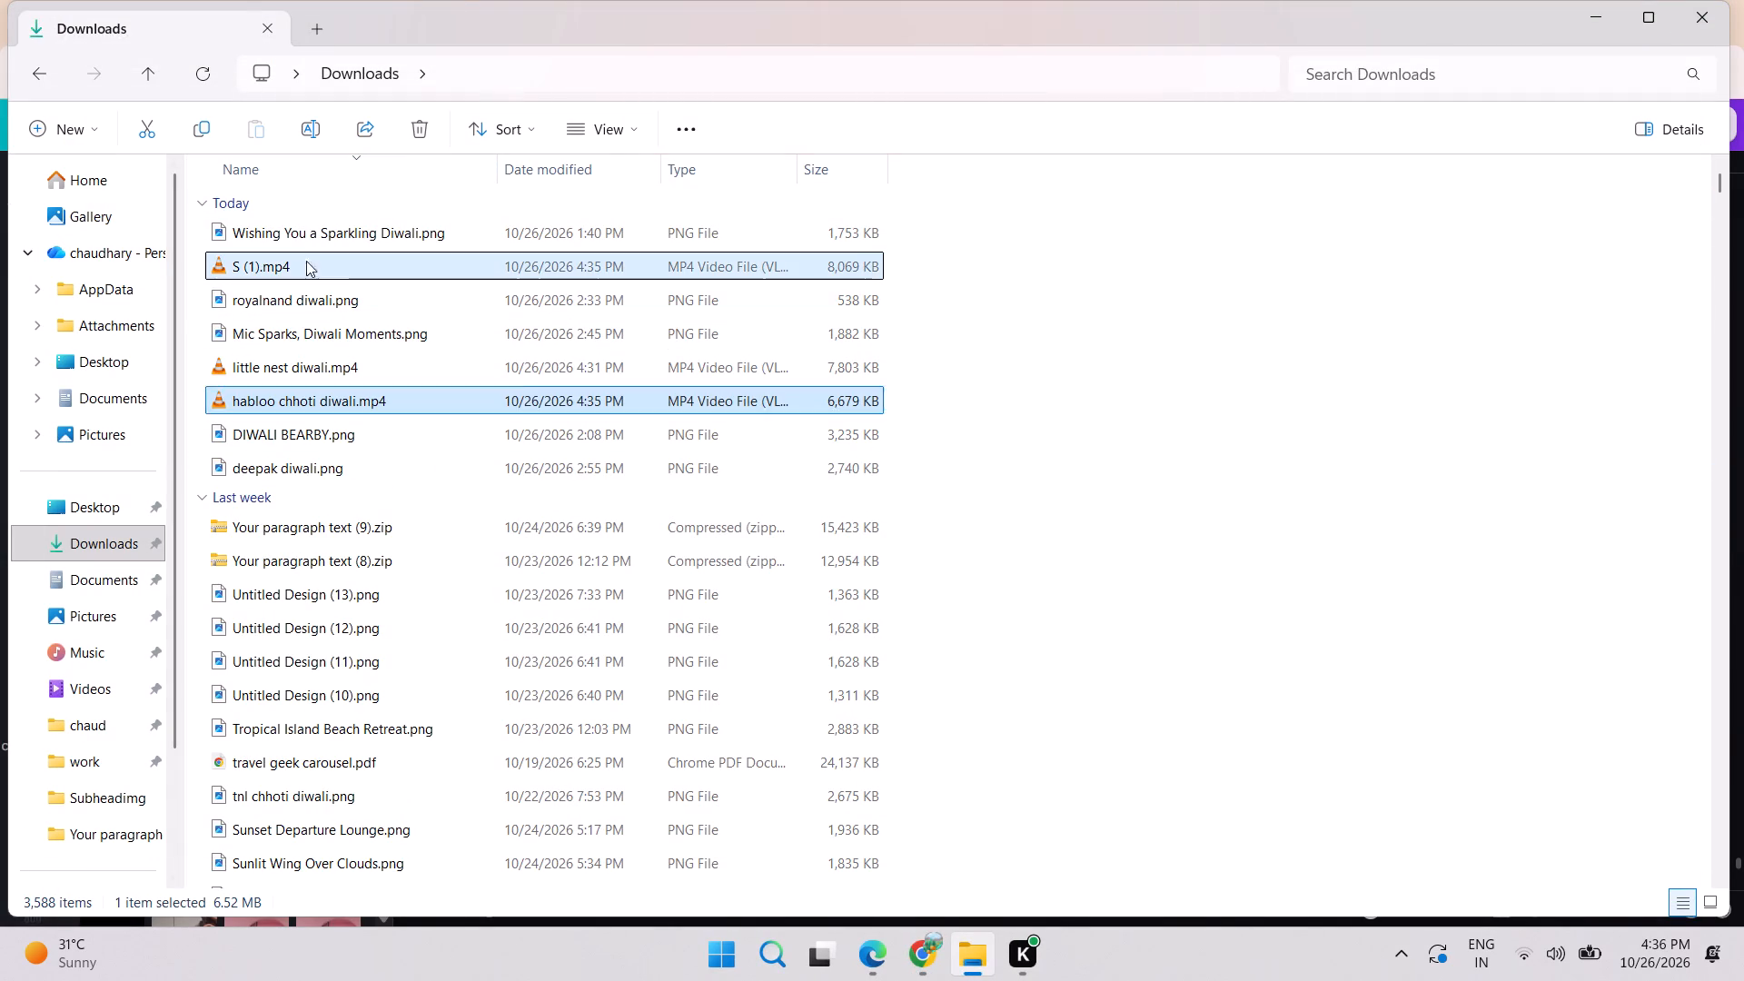
click(419, 144)
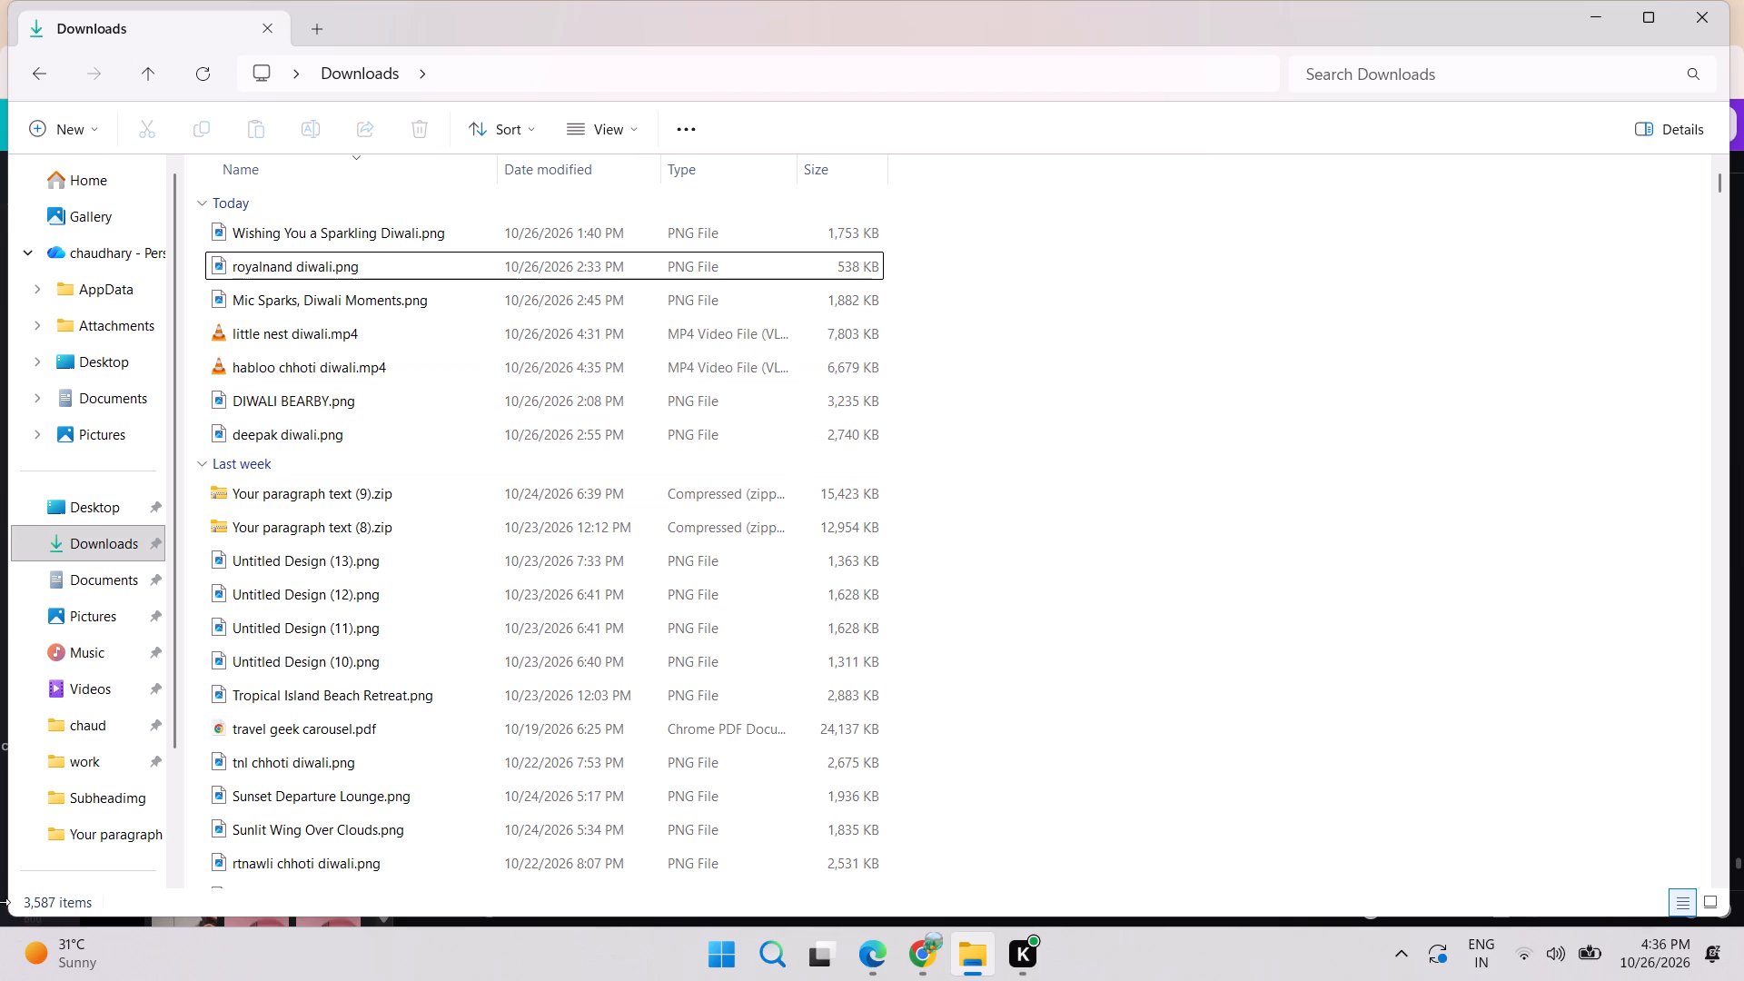
Preview Wishing You a Sparkling Diwali.png and delete it from Downloads.
click(352, 242)
double_click(386, 233)
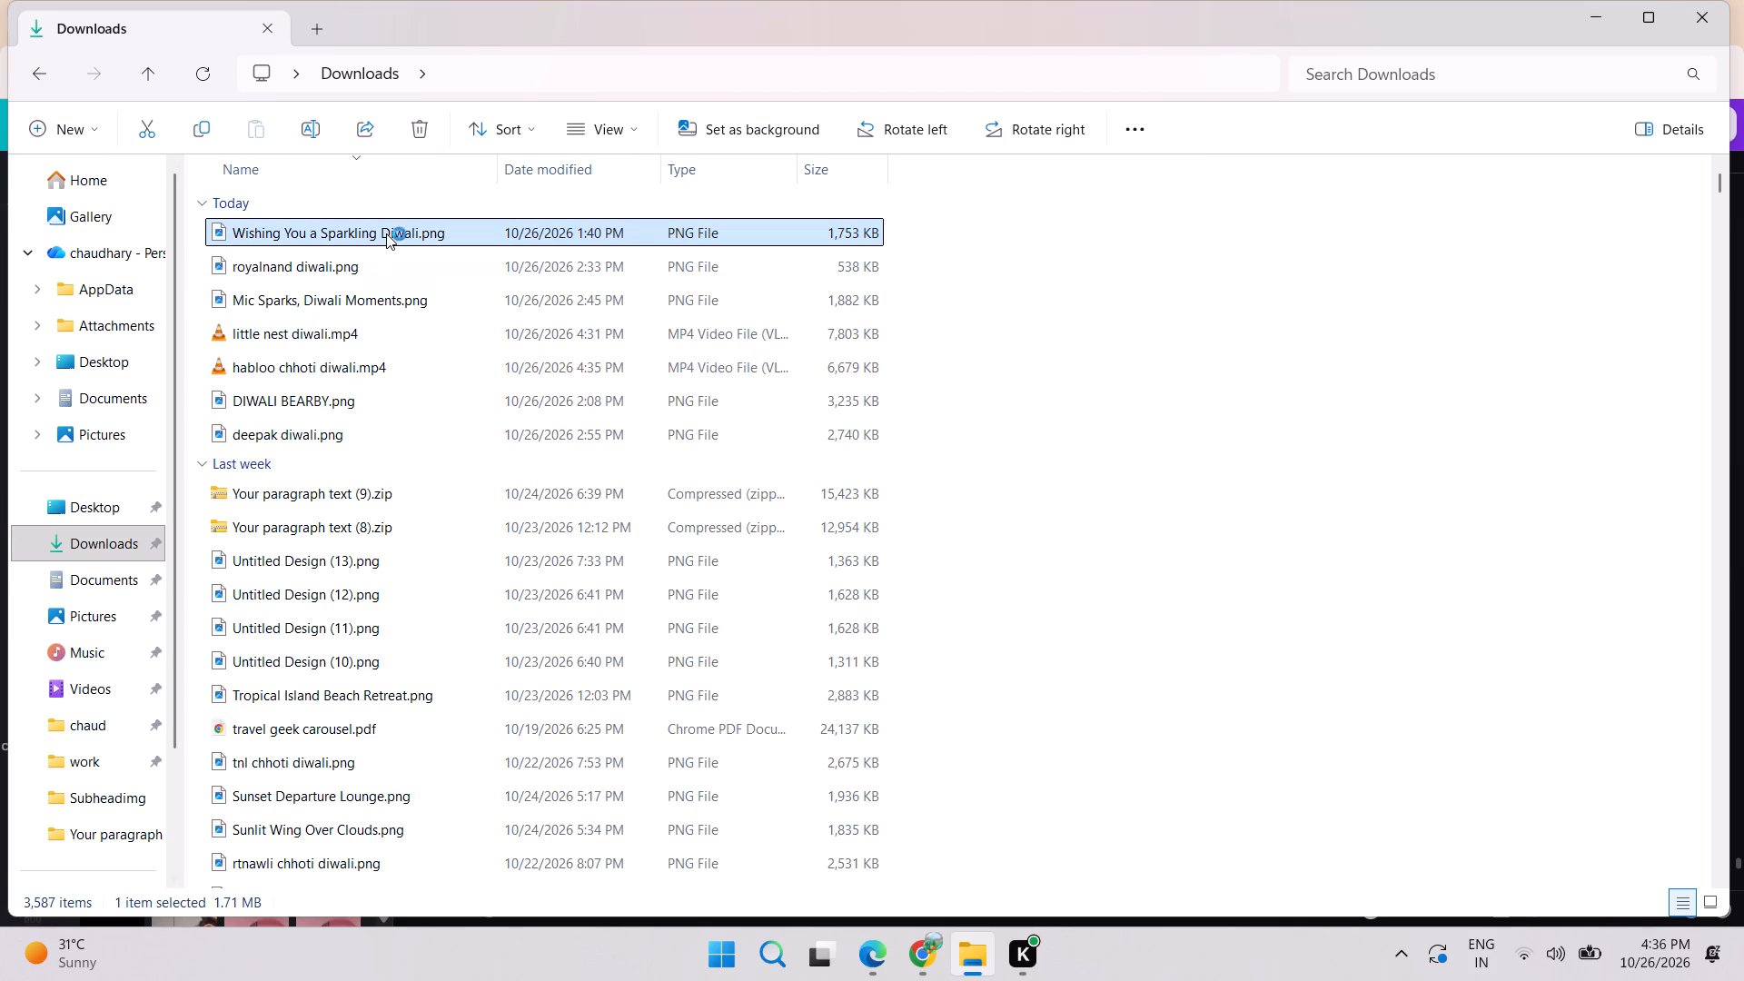
click(1412, 181)
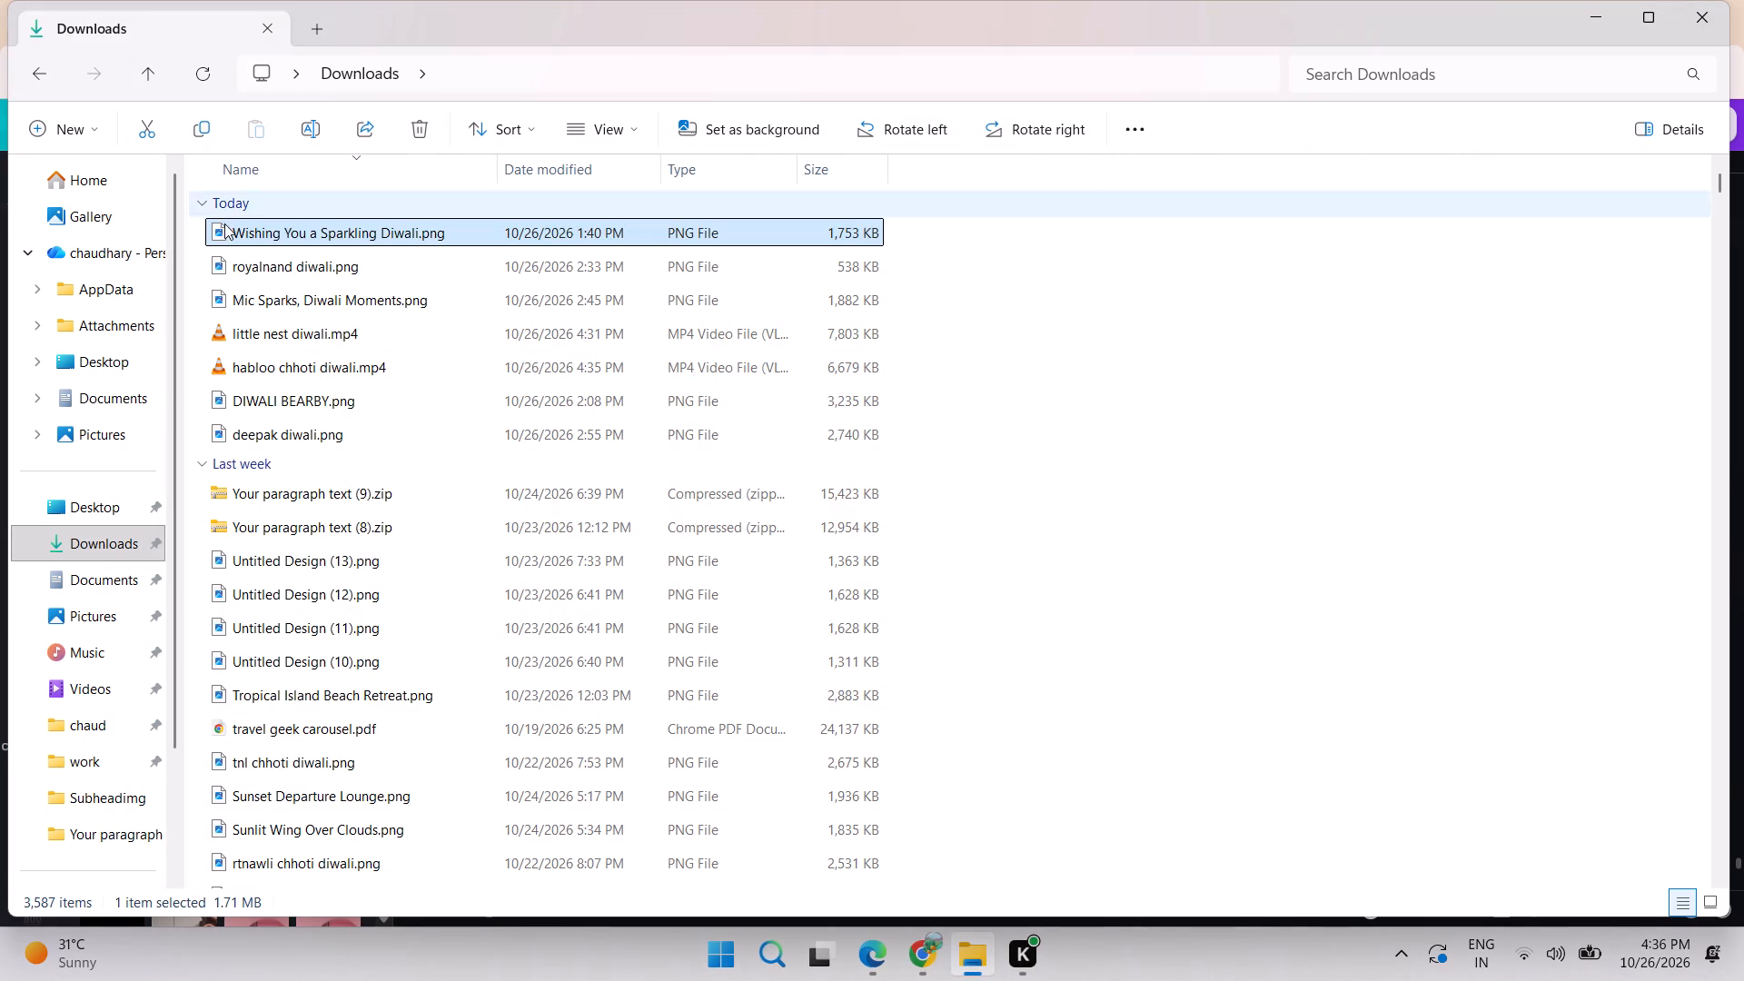
click(420, 131)
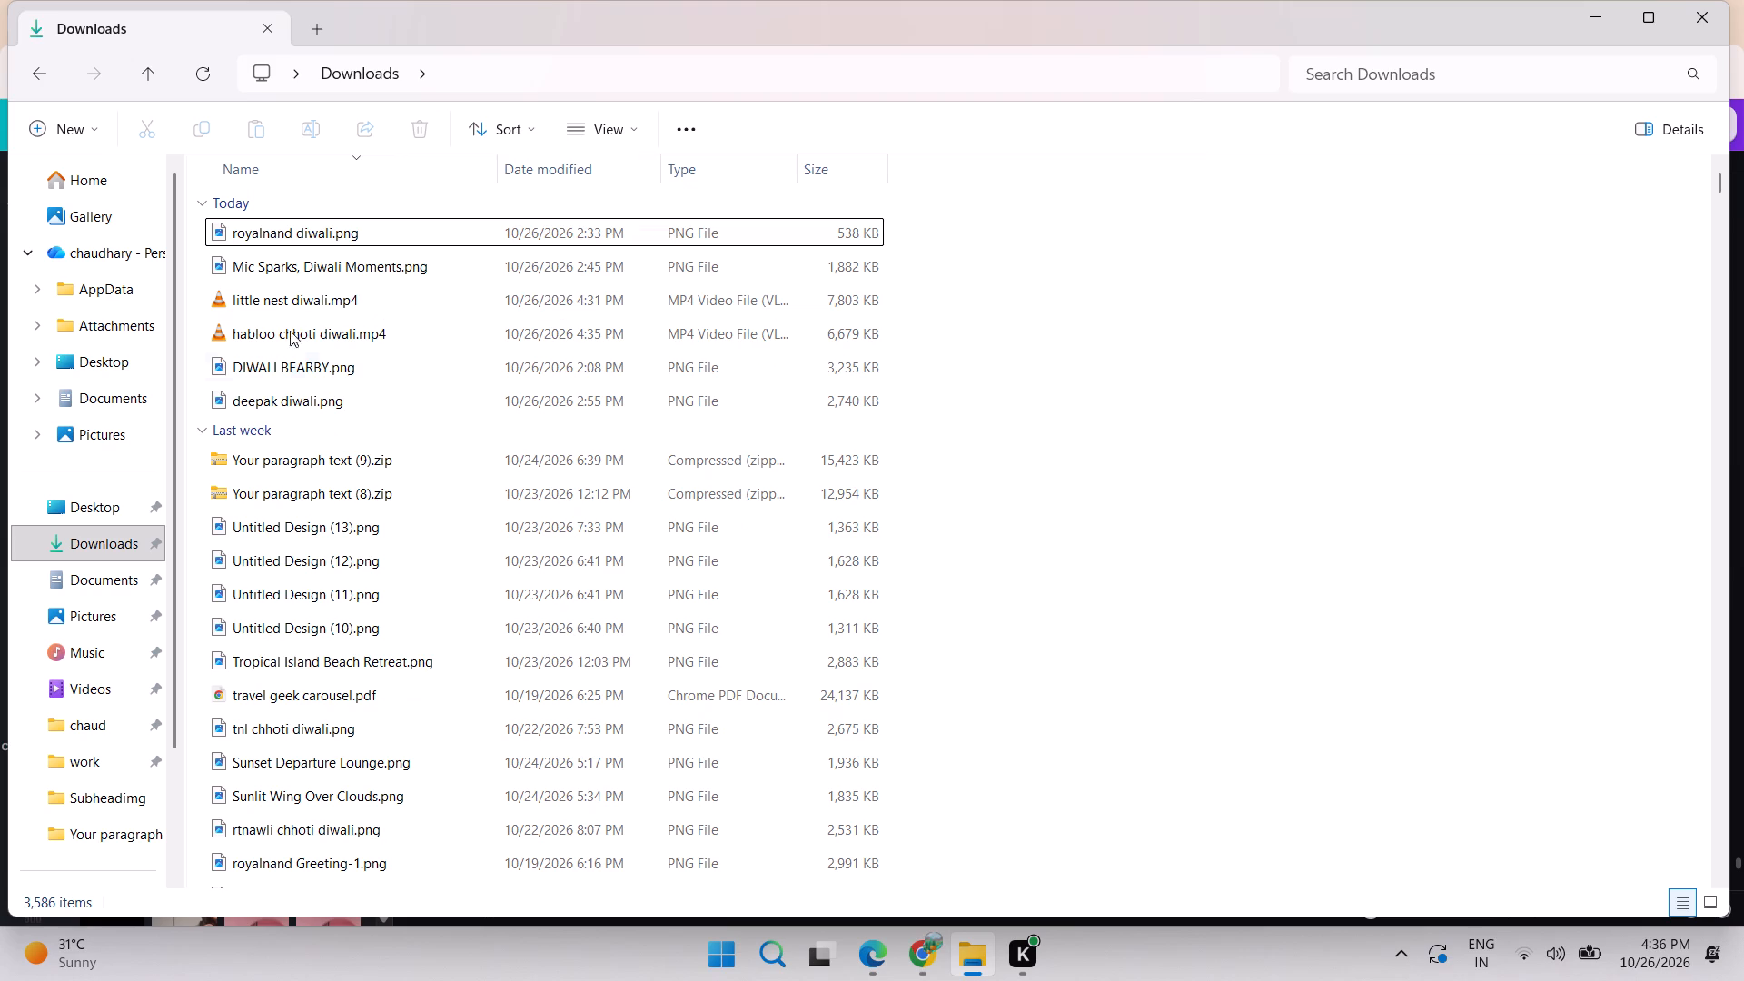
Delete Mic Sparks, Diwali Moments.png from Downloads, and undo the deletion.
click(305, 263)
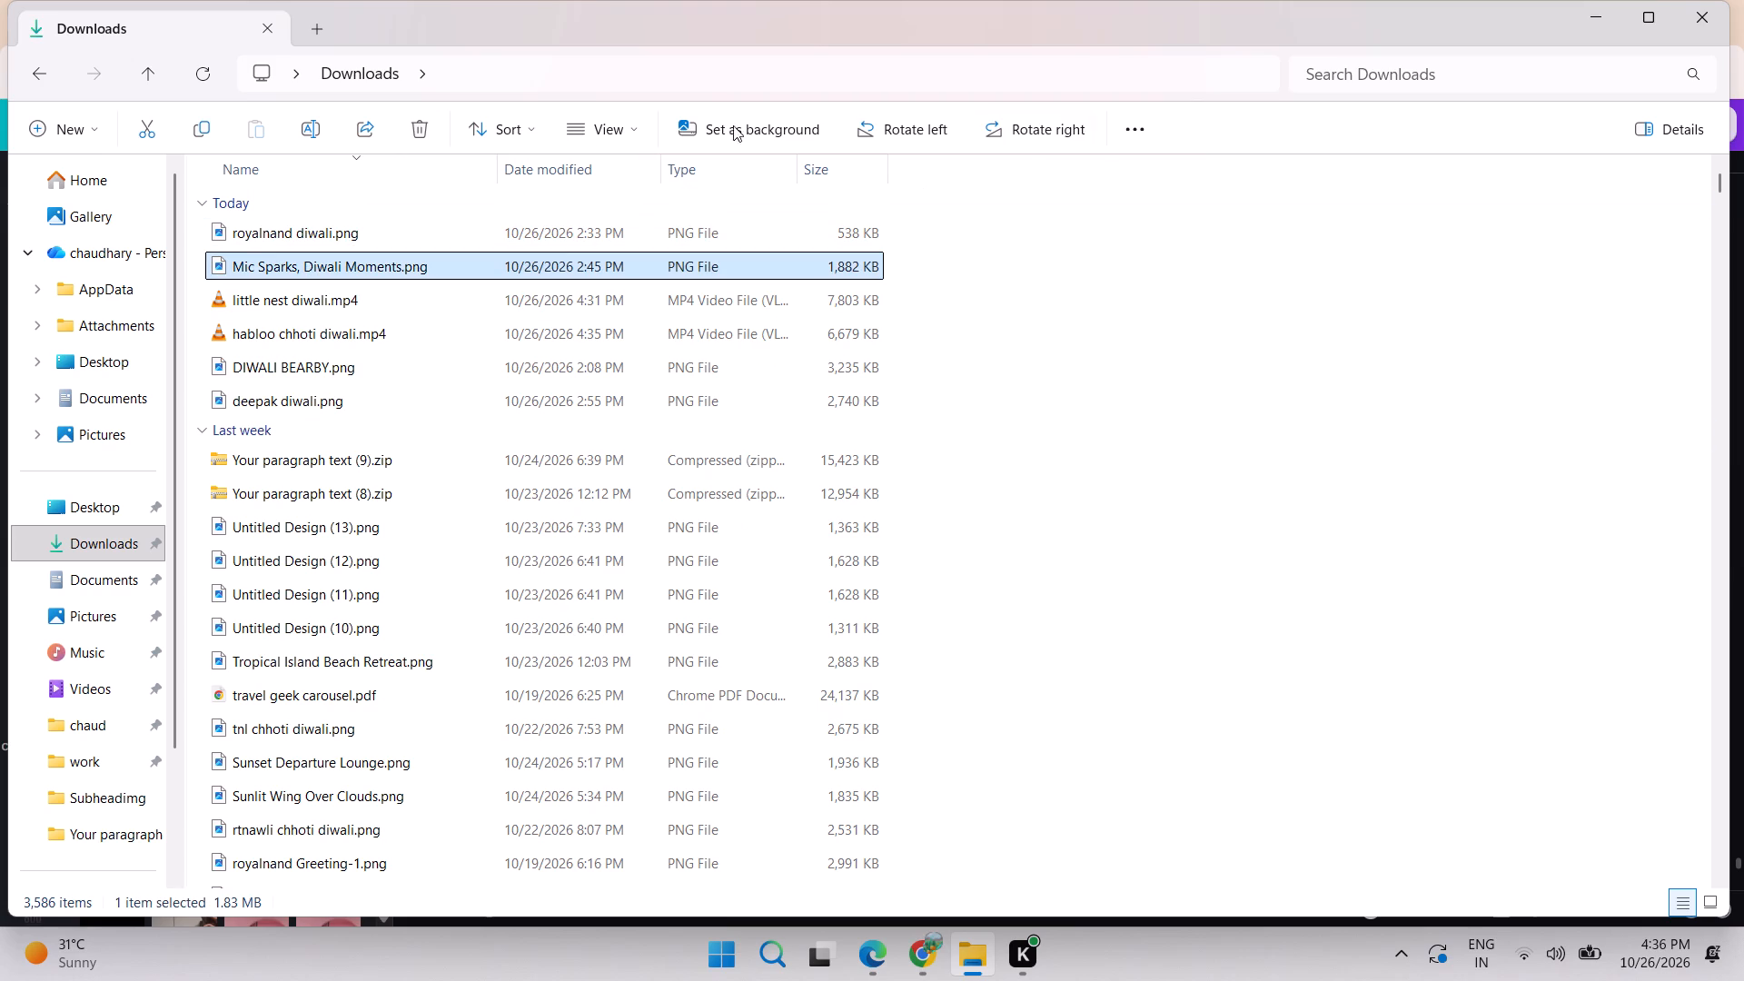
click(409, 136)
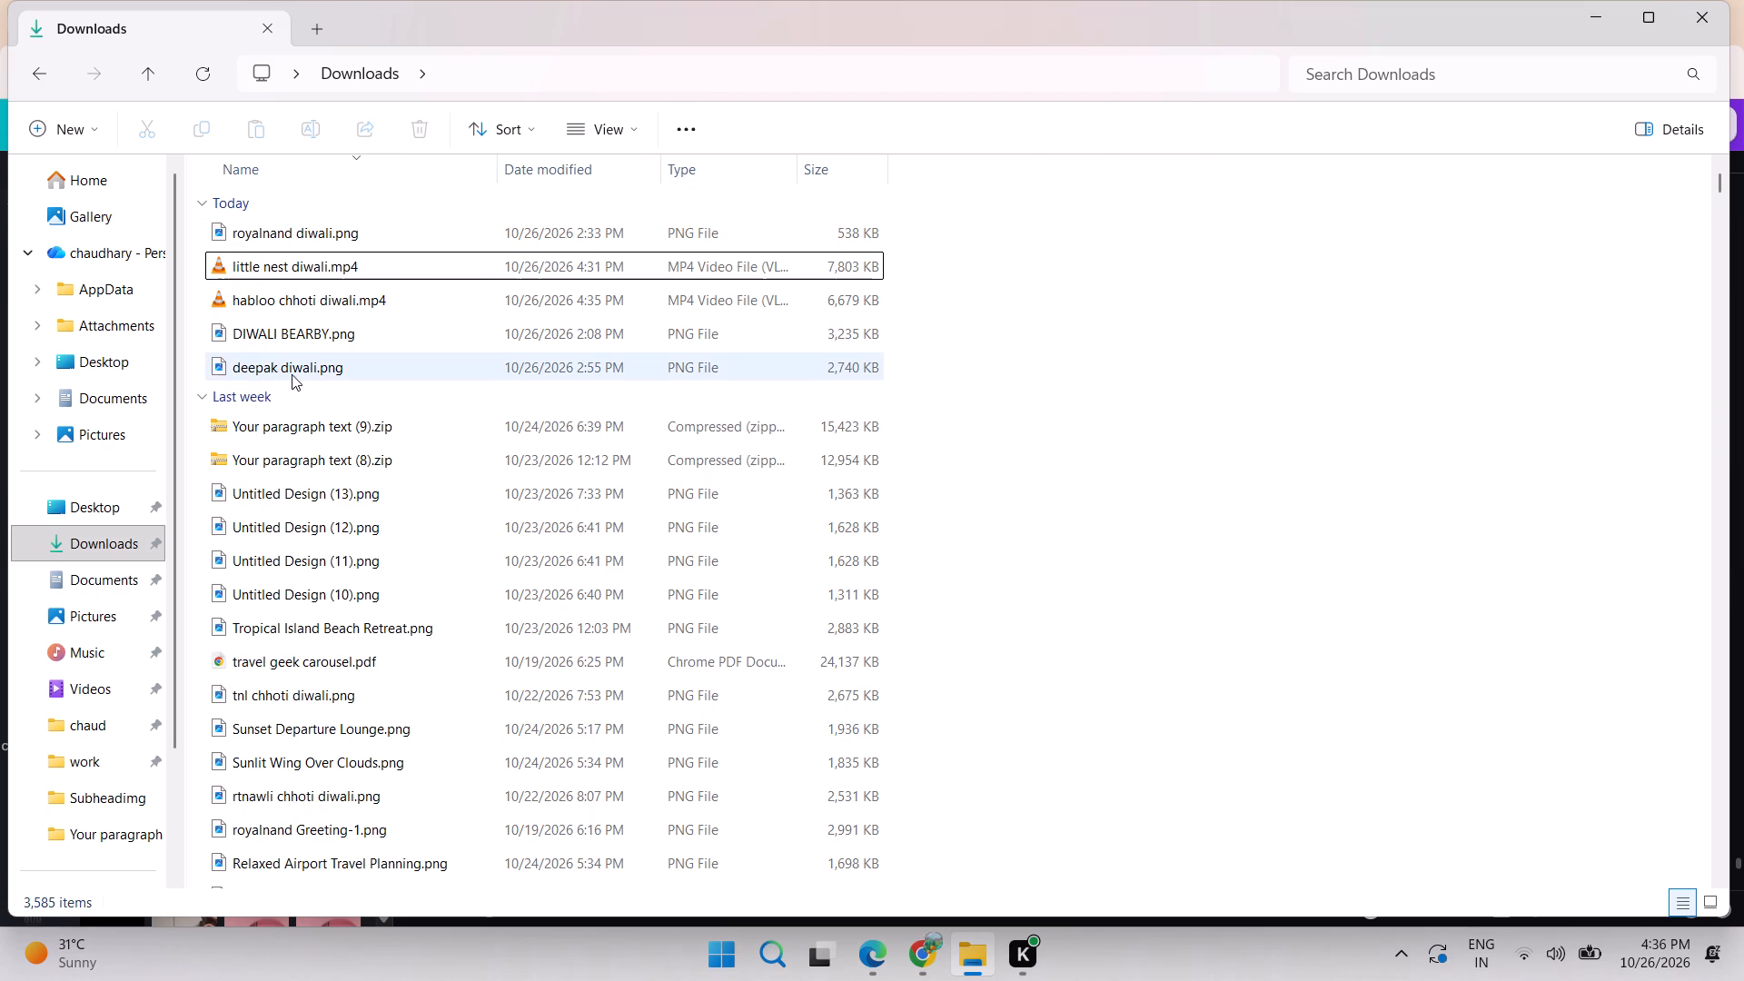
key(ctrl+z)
Preview Mic Sparks, Diwali Moments.png and delete it from Downloads.
triple_click(300, 265)
click(300, 265)
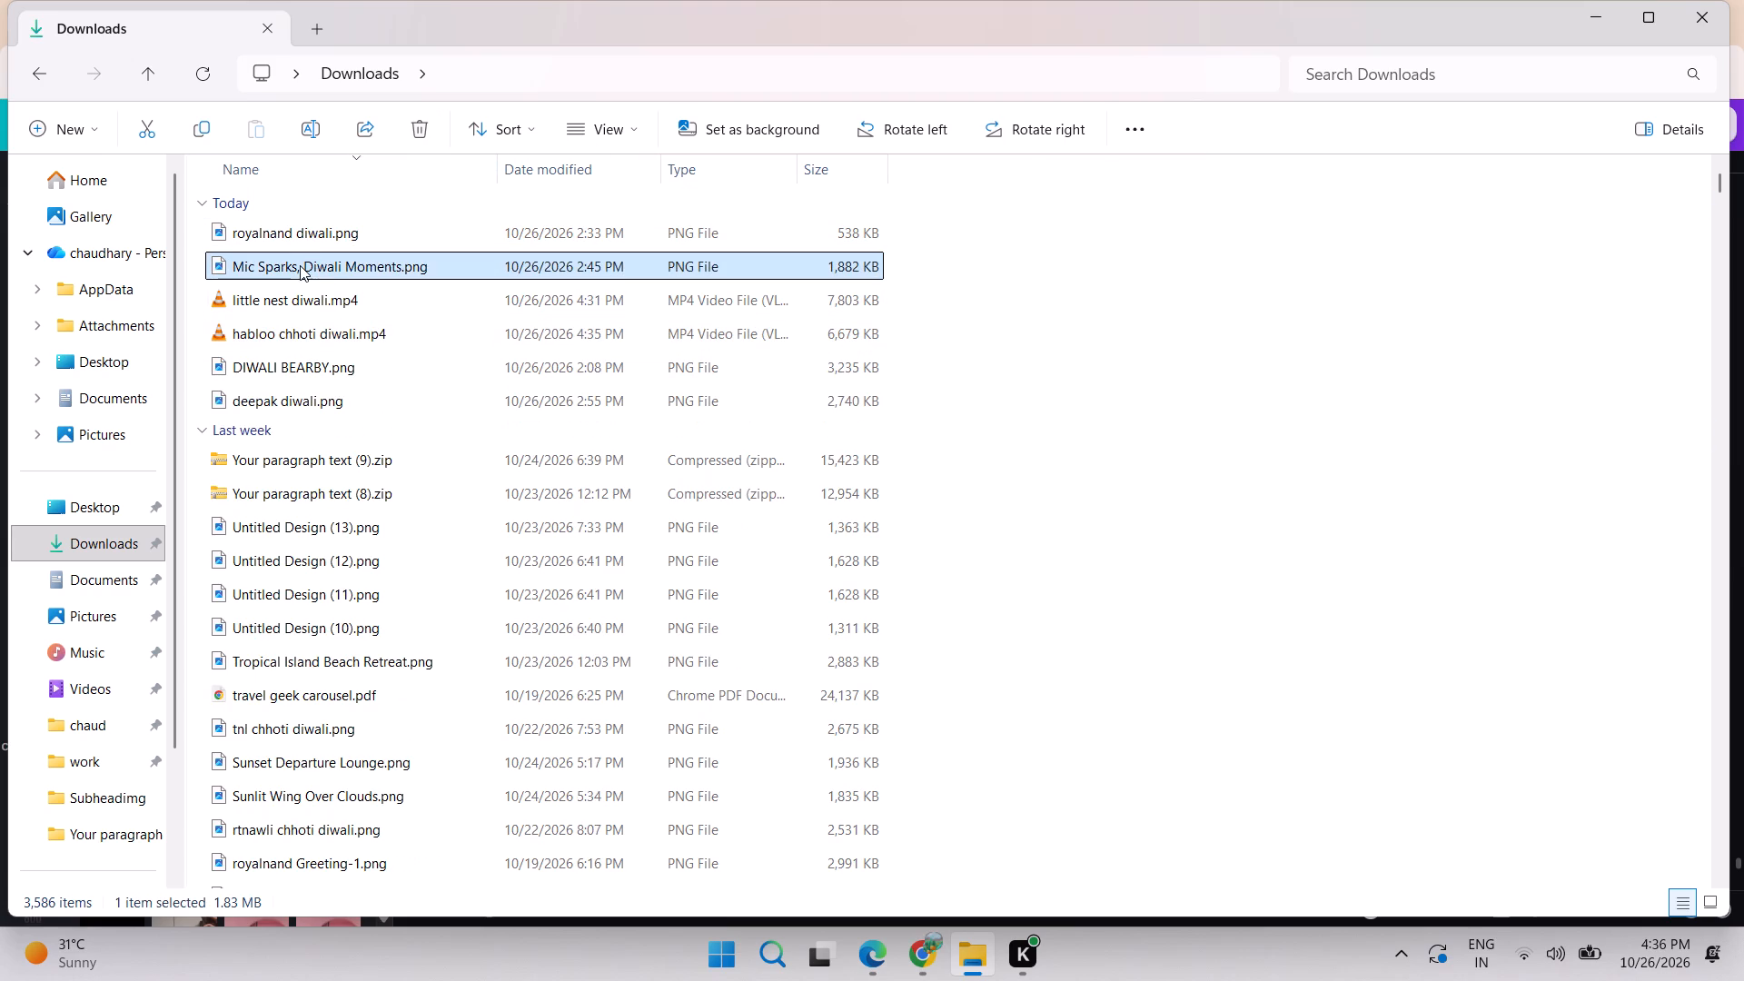
click(1047, 970)
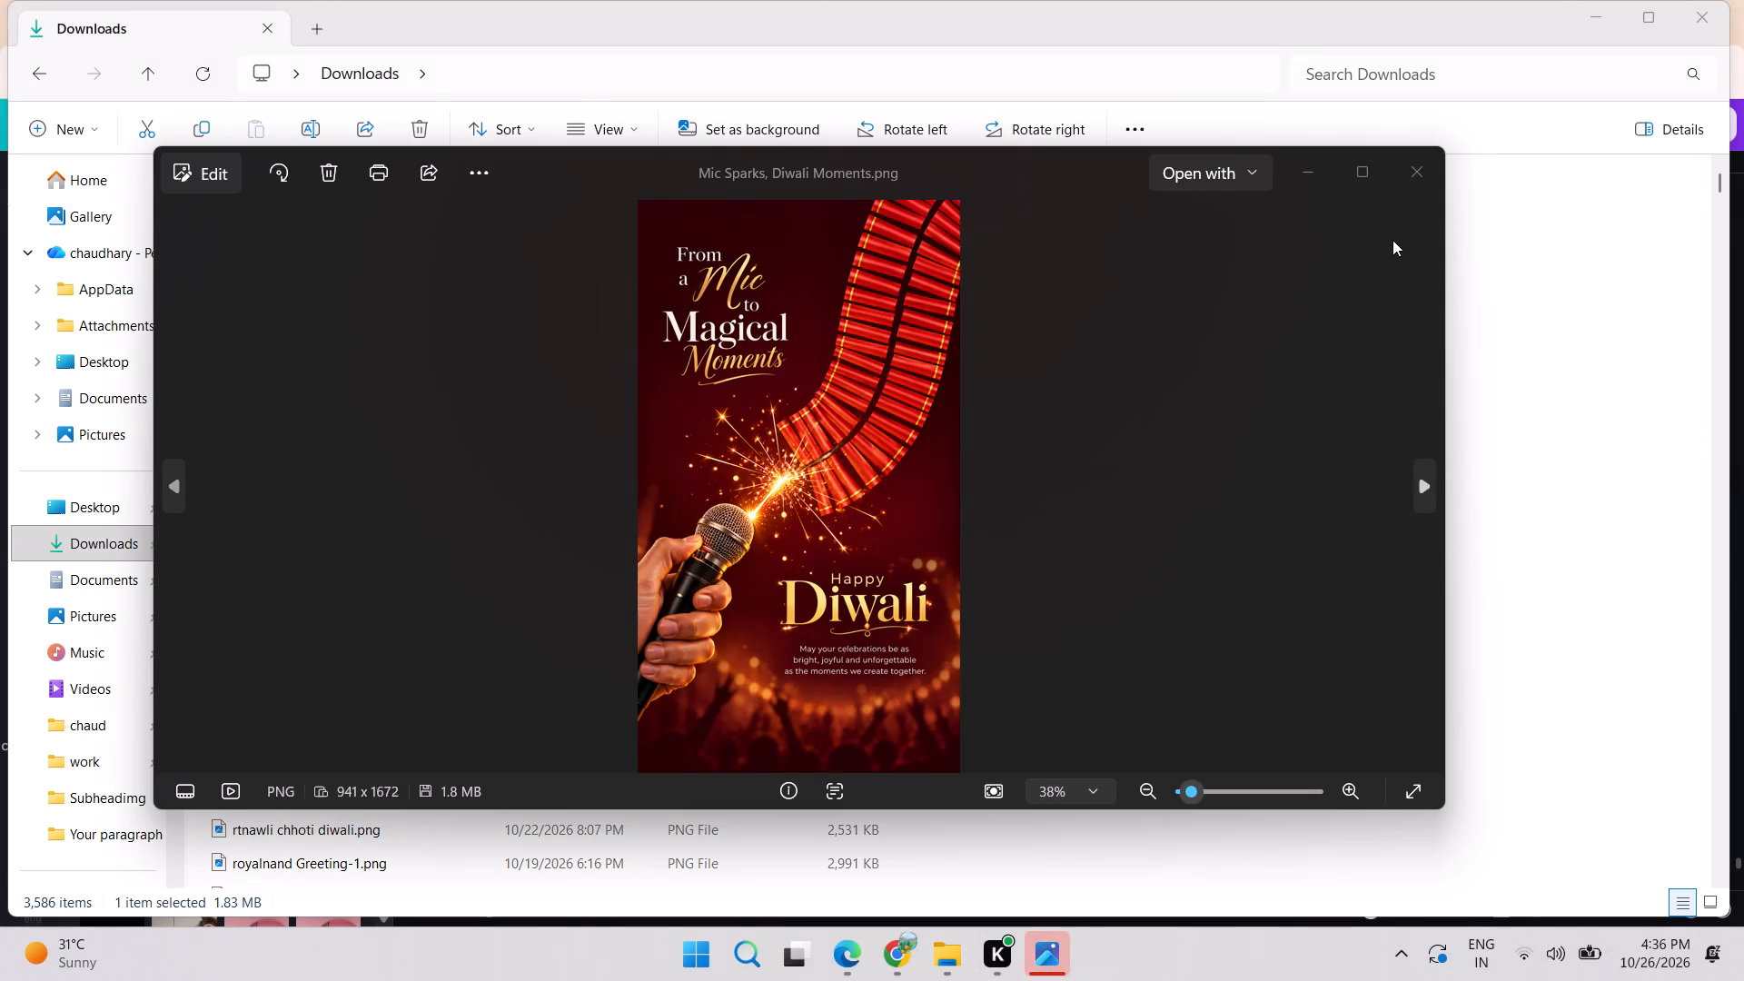
click(1407, 183)
click(412, 126)
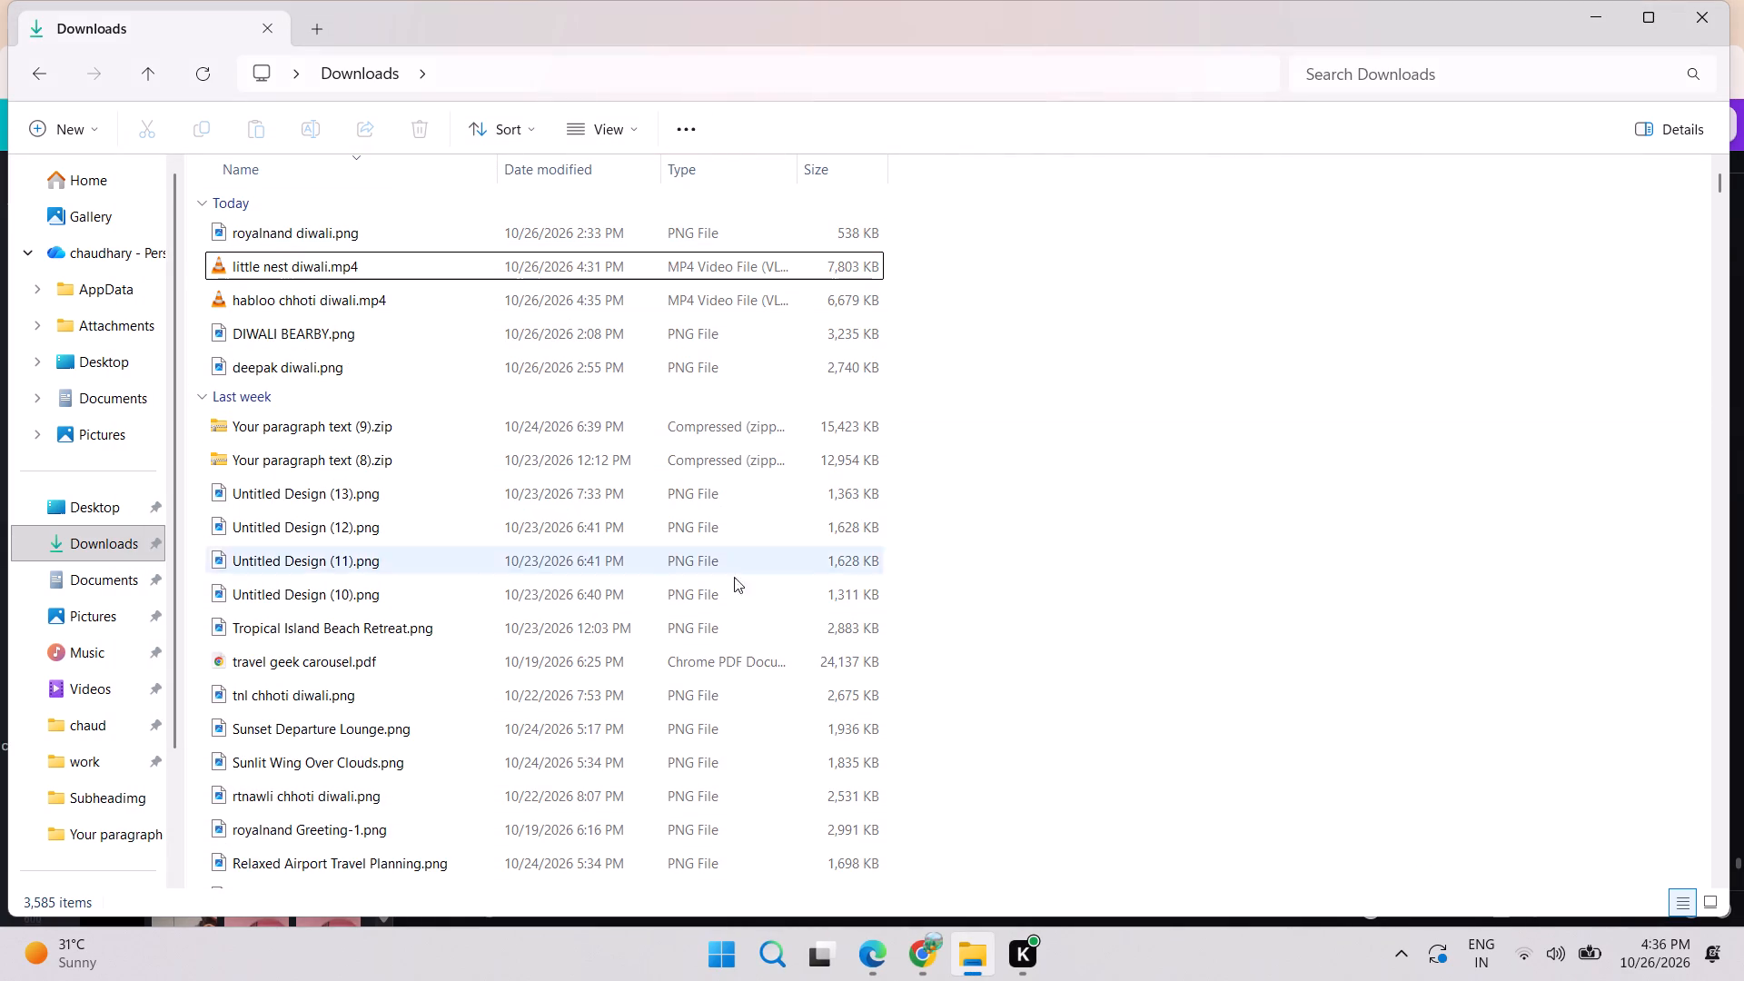
Switch to the Task 321 Diwali page in ClickUp and mark the Habloo Toys line with "-y".
click(927, 950)
double_click(130, 0)
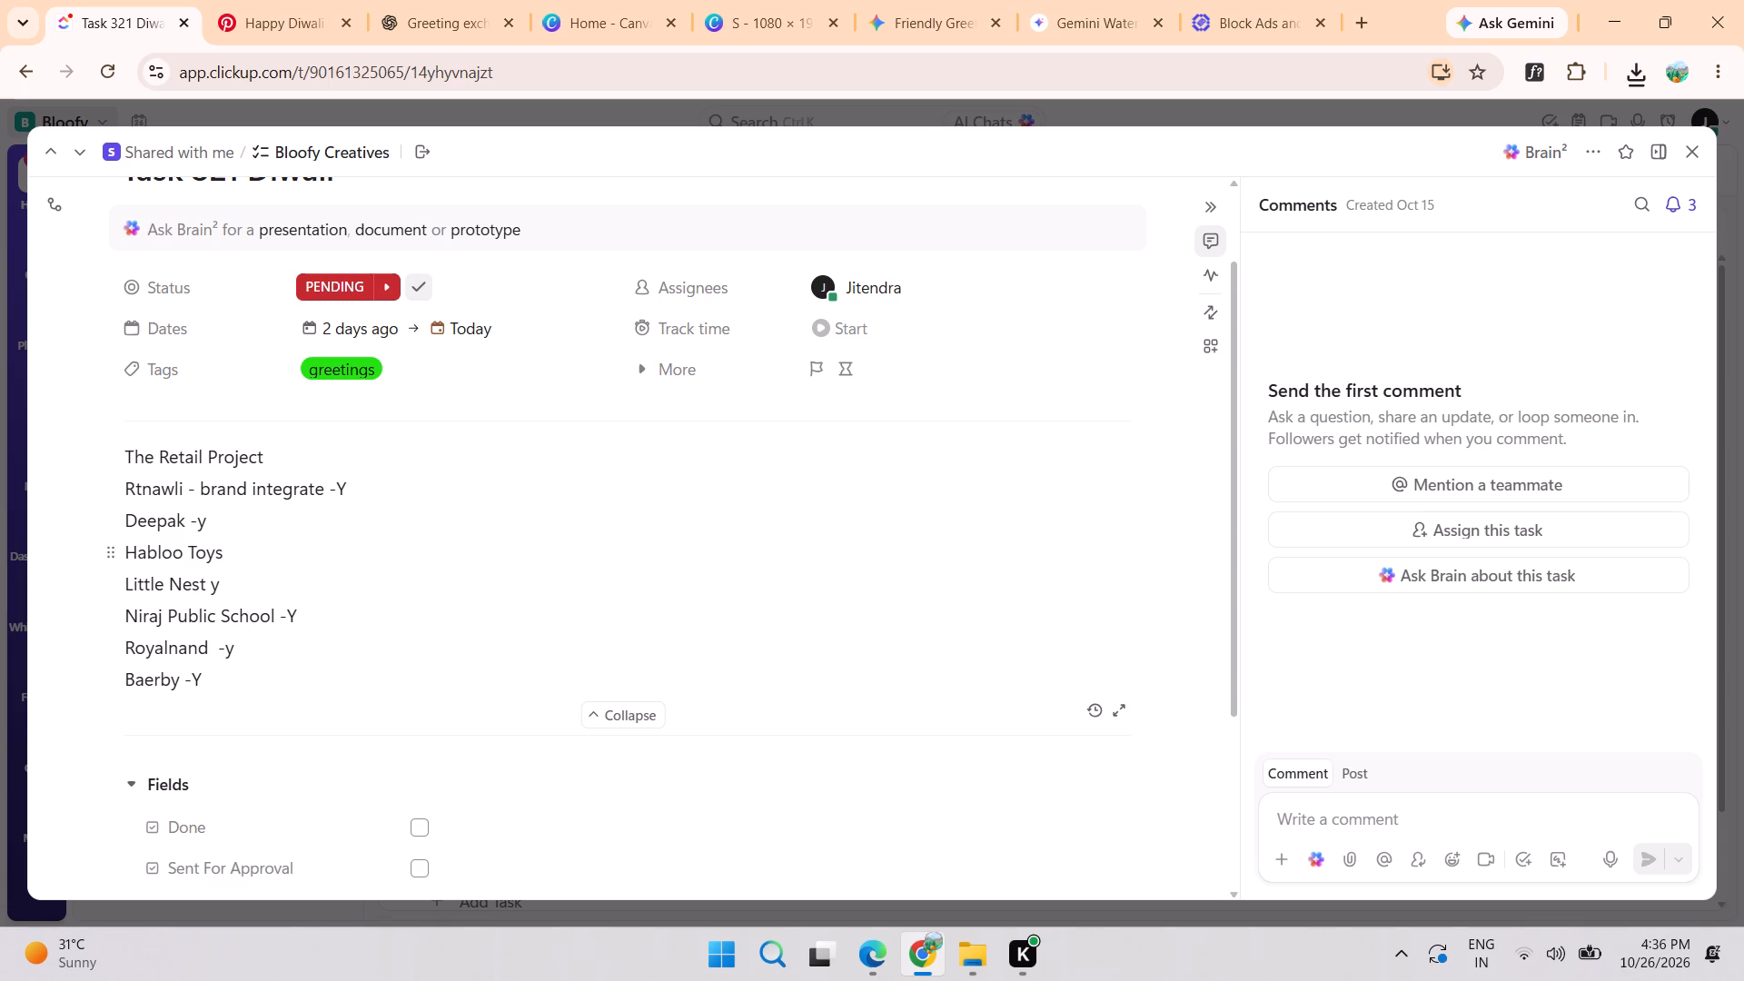
key(space)
key(minus)
key(y)
Compare today's exported files in Downloads with the client list in the ClickUp task.
click(971, 961)
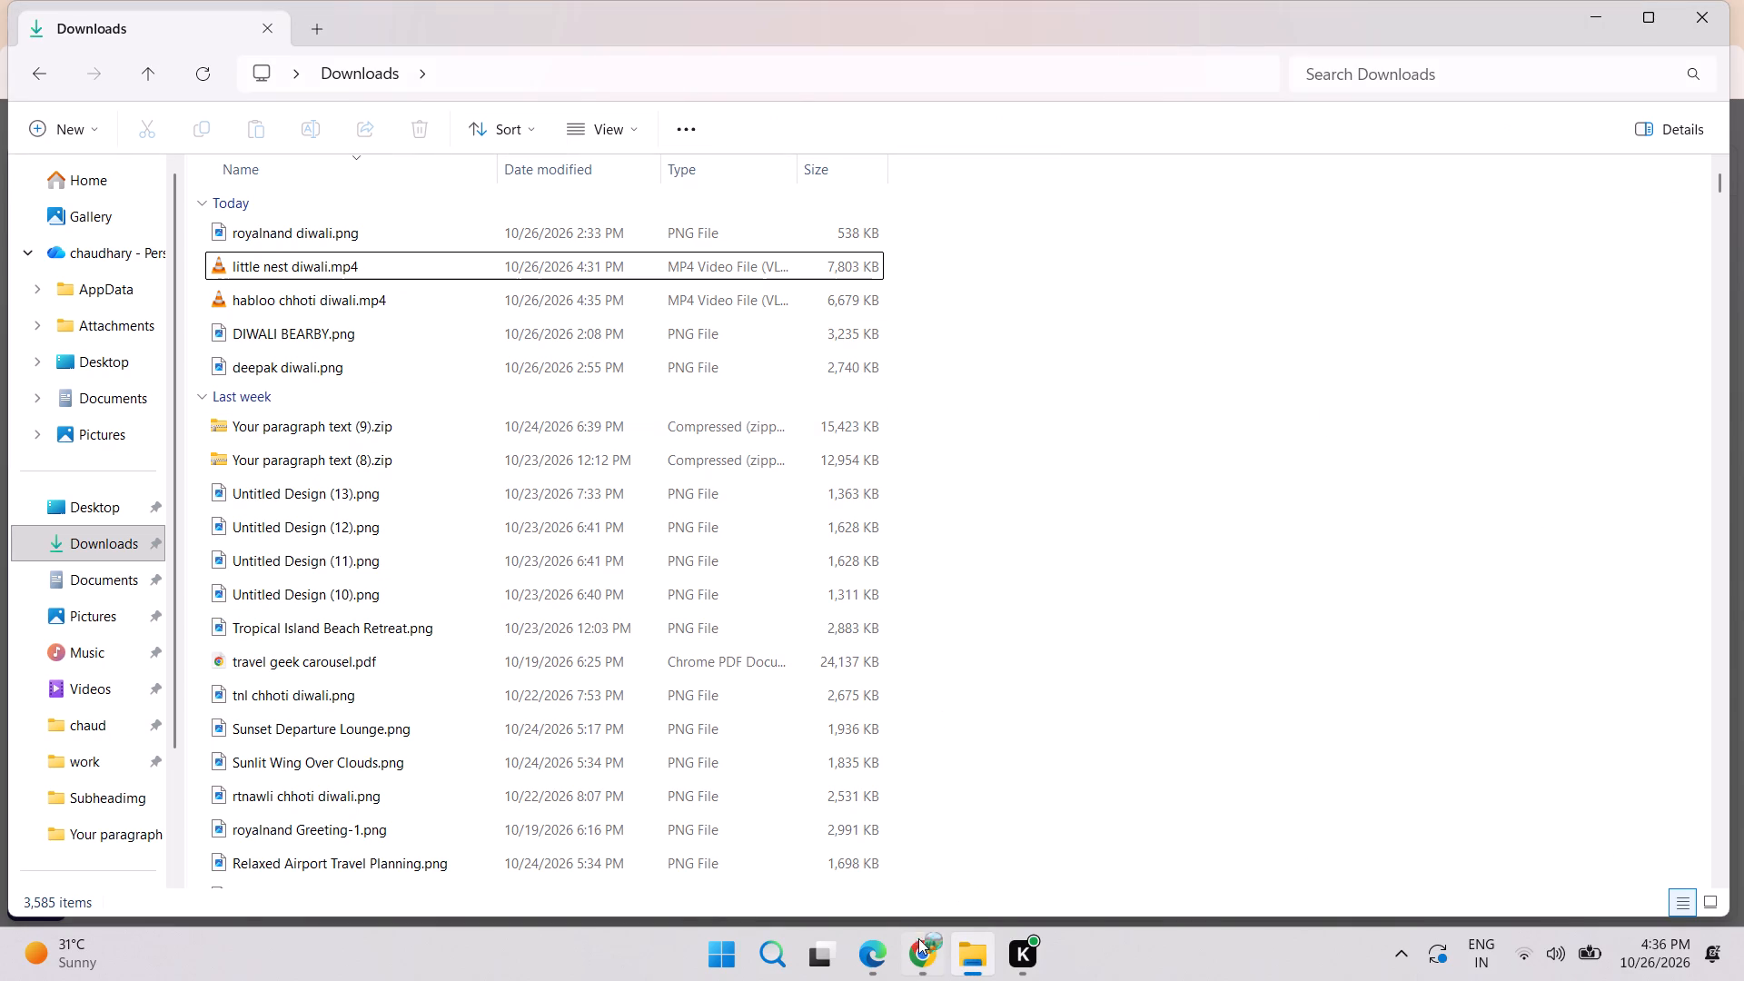
click(922, 956)
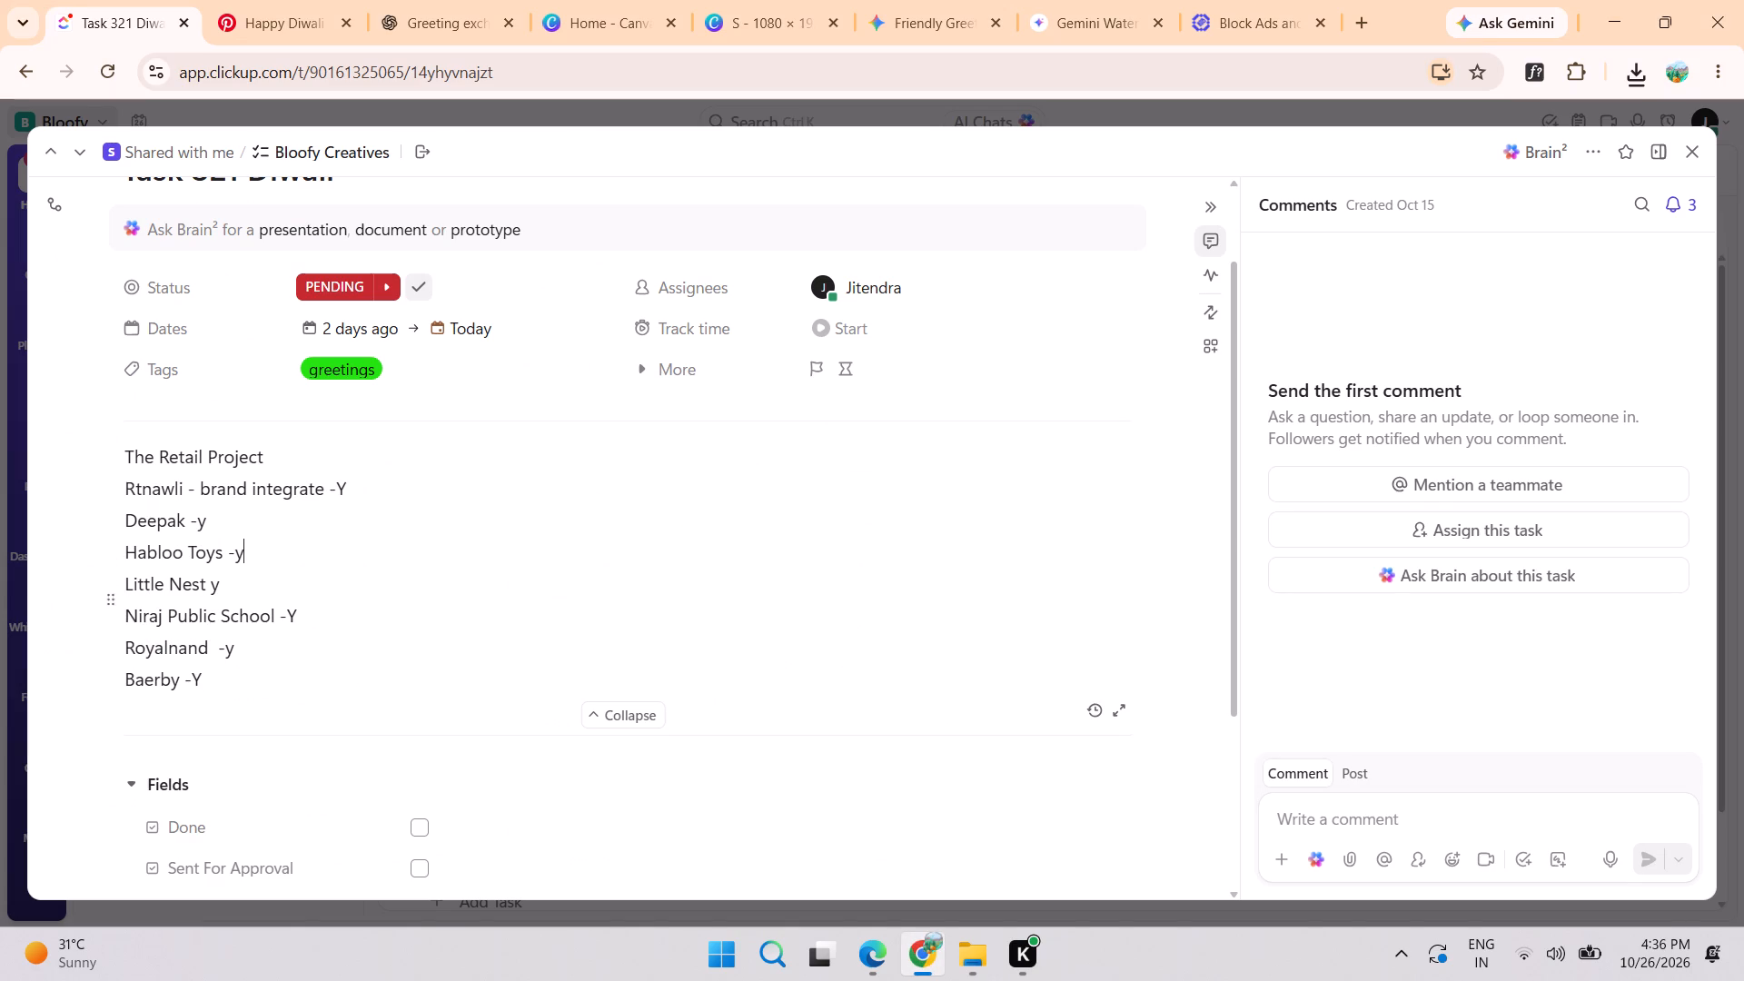
click(976, 966)
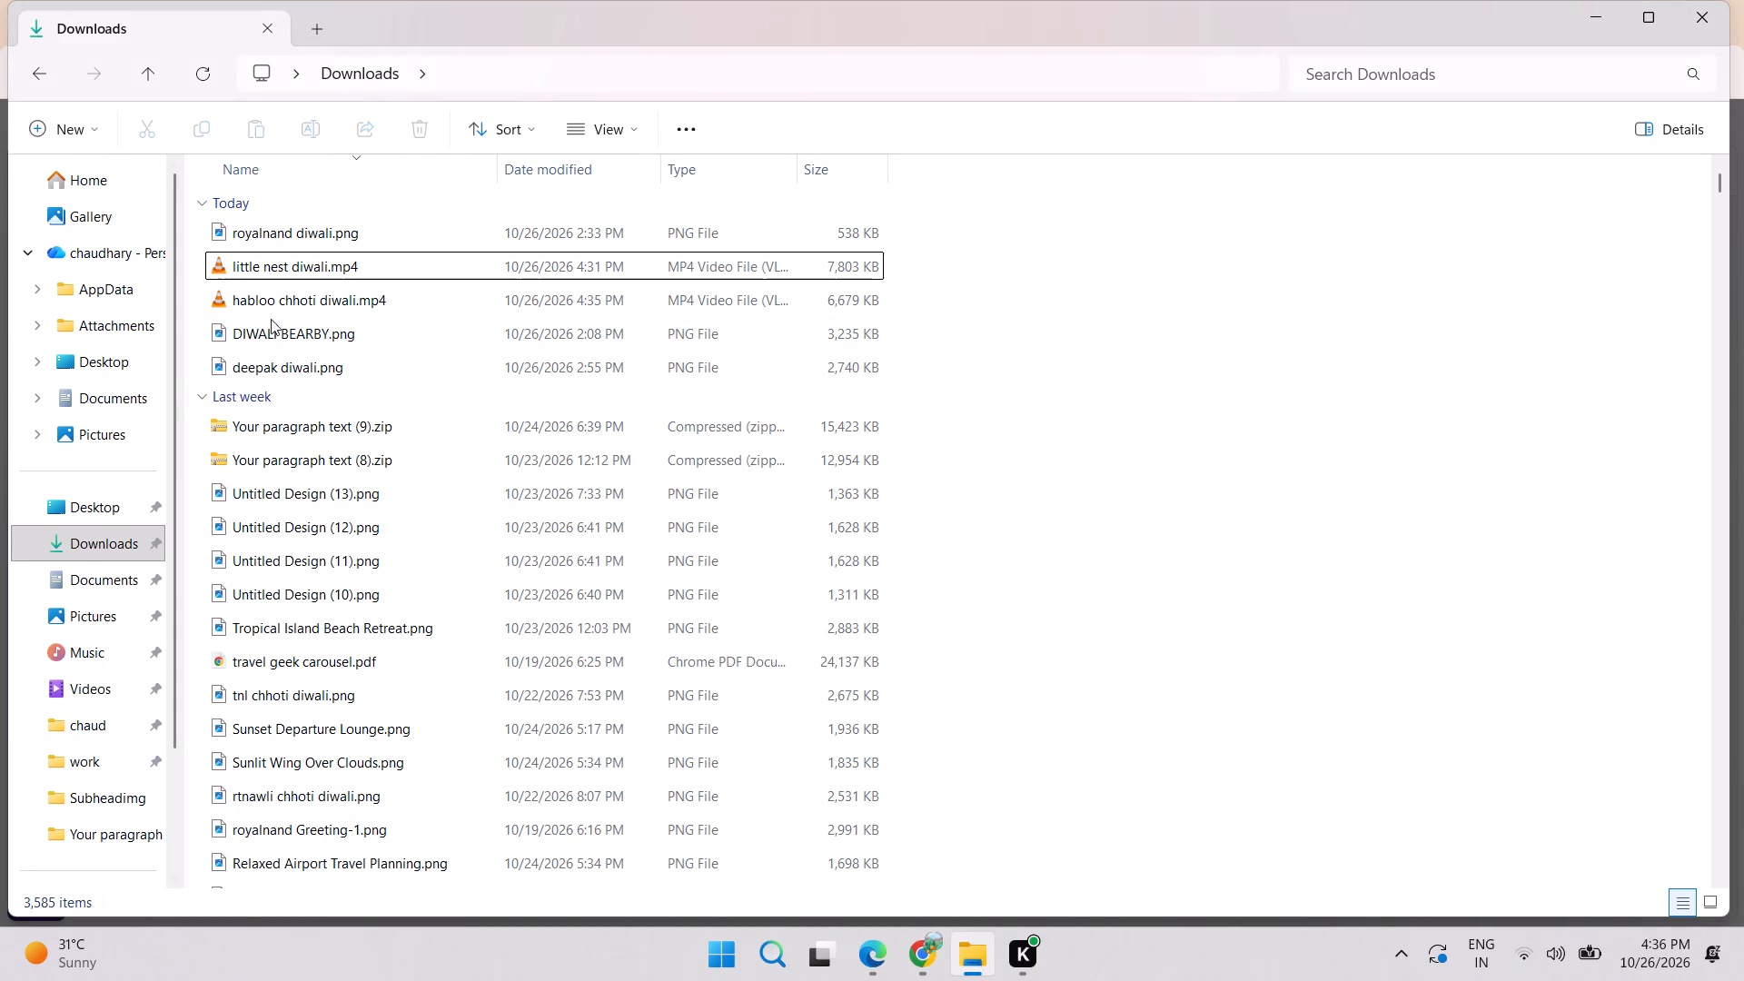
click(934, 957)
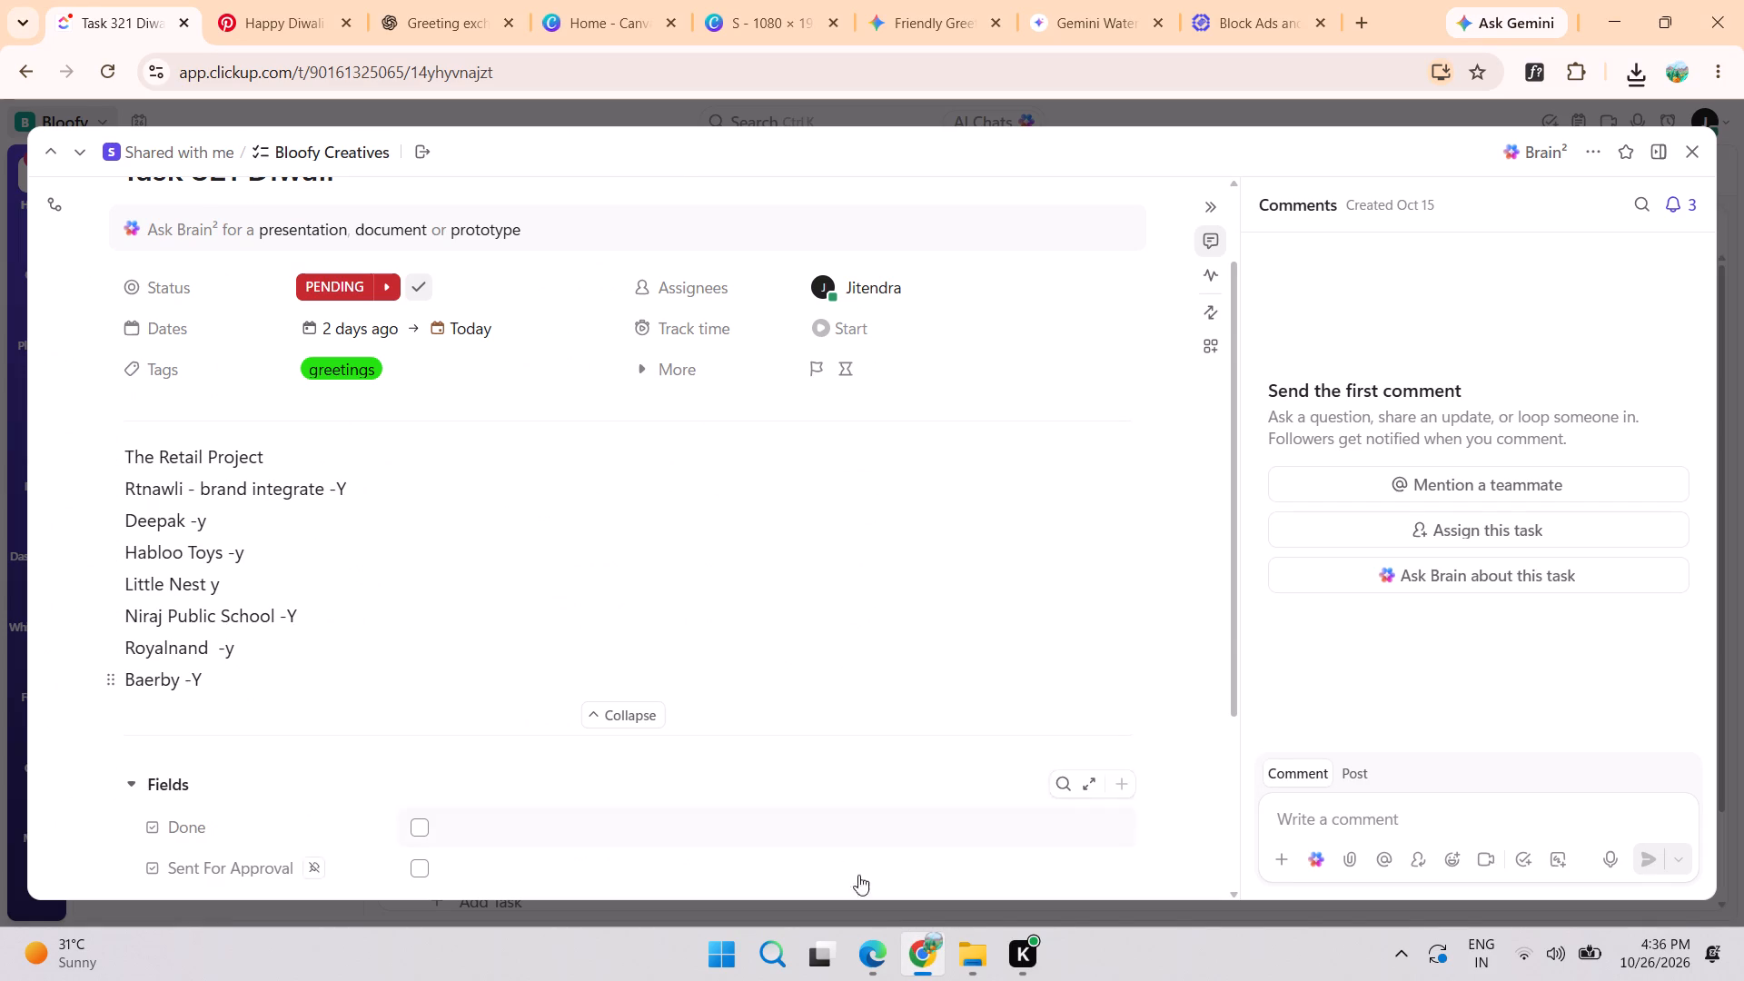
click(984, 957)
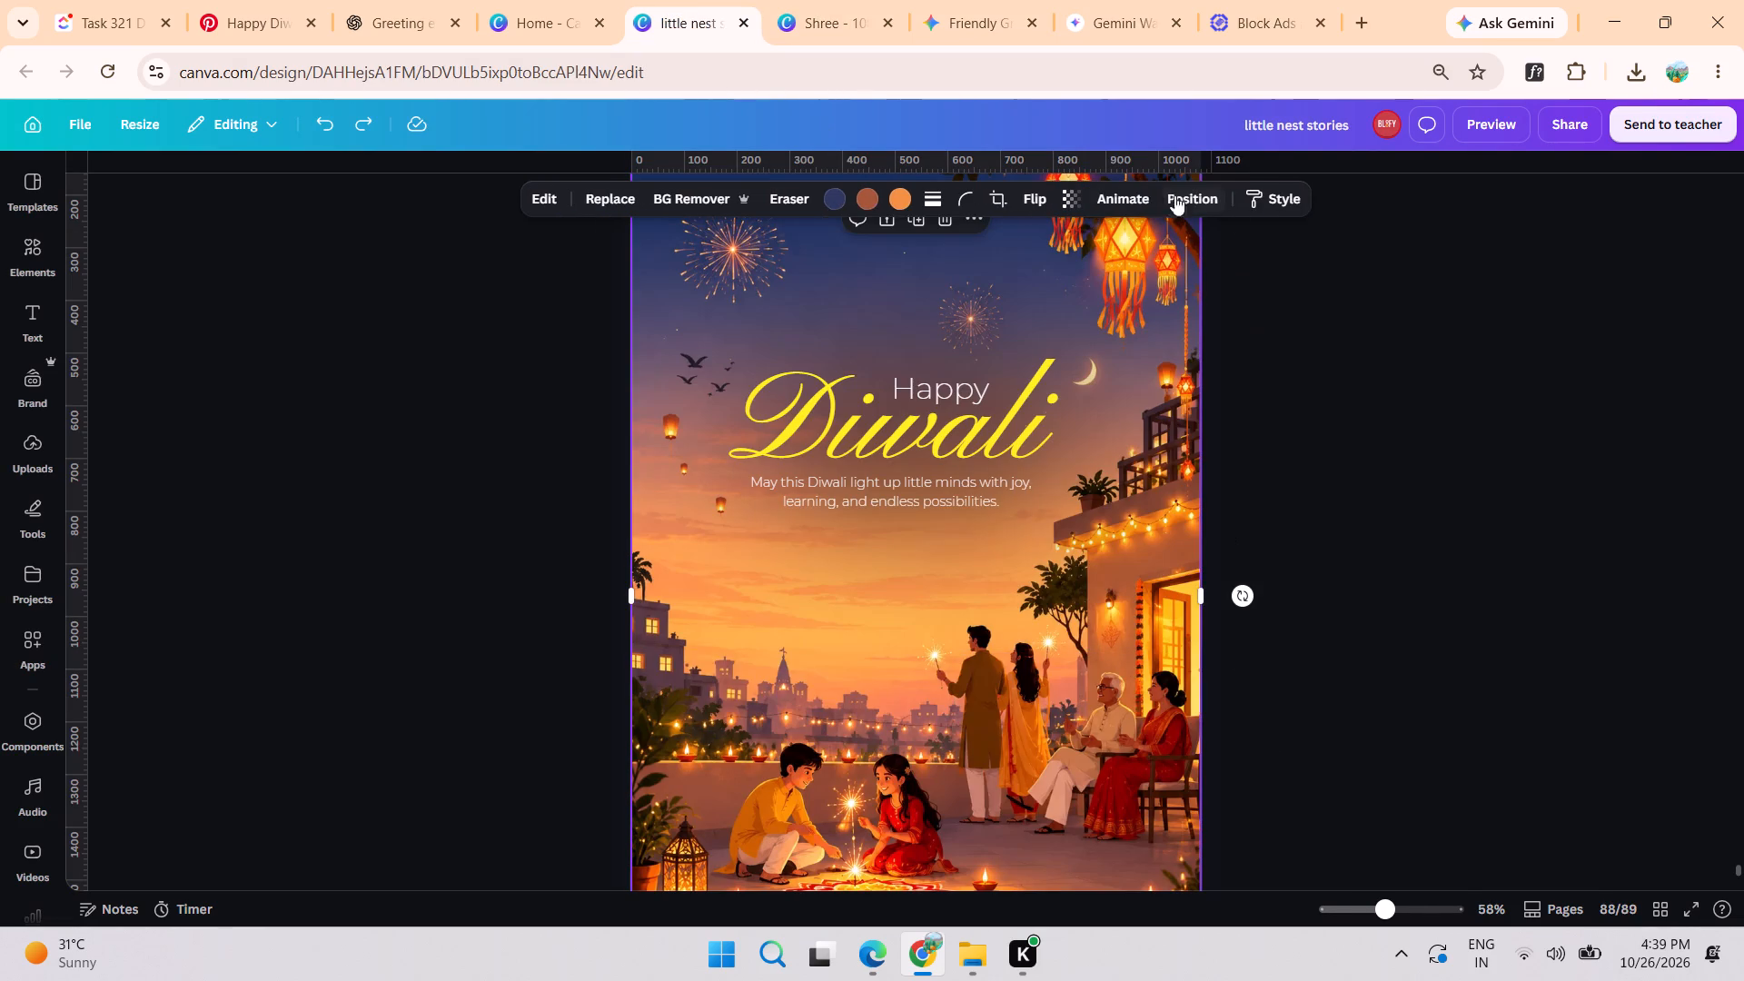
click(1181, 199)
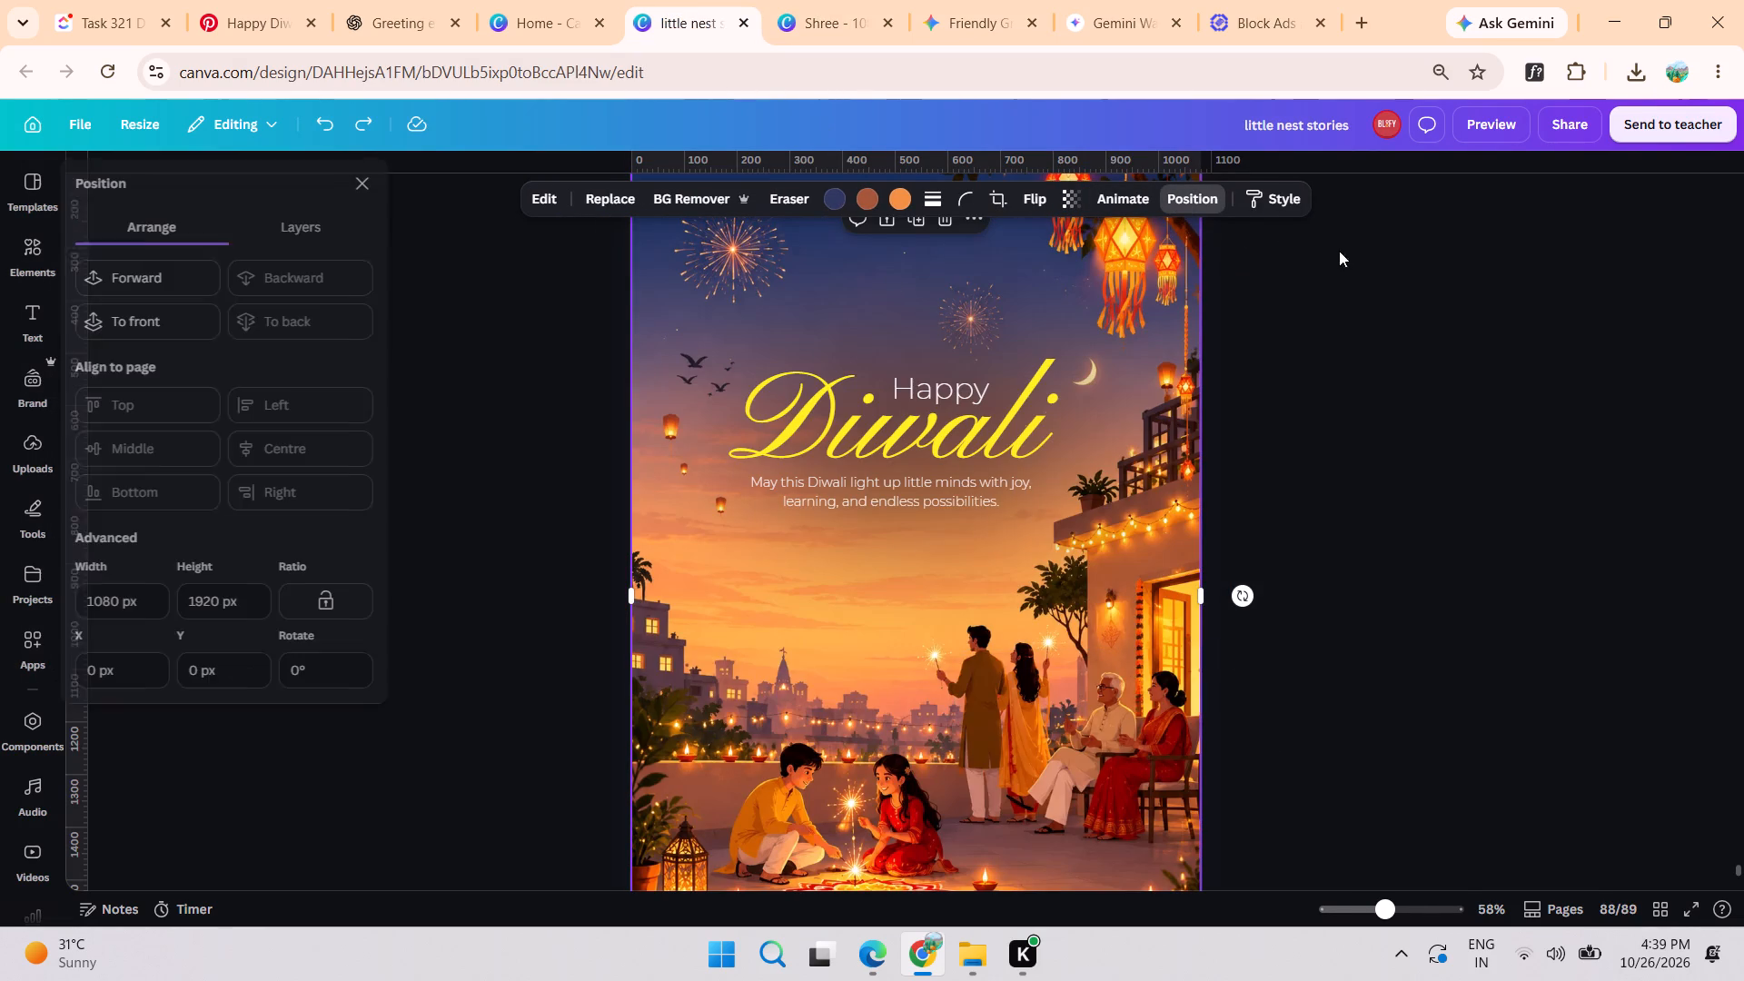
click(316, 224)
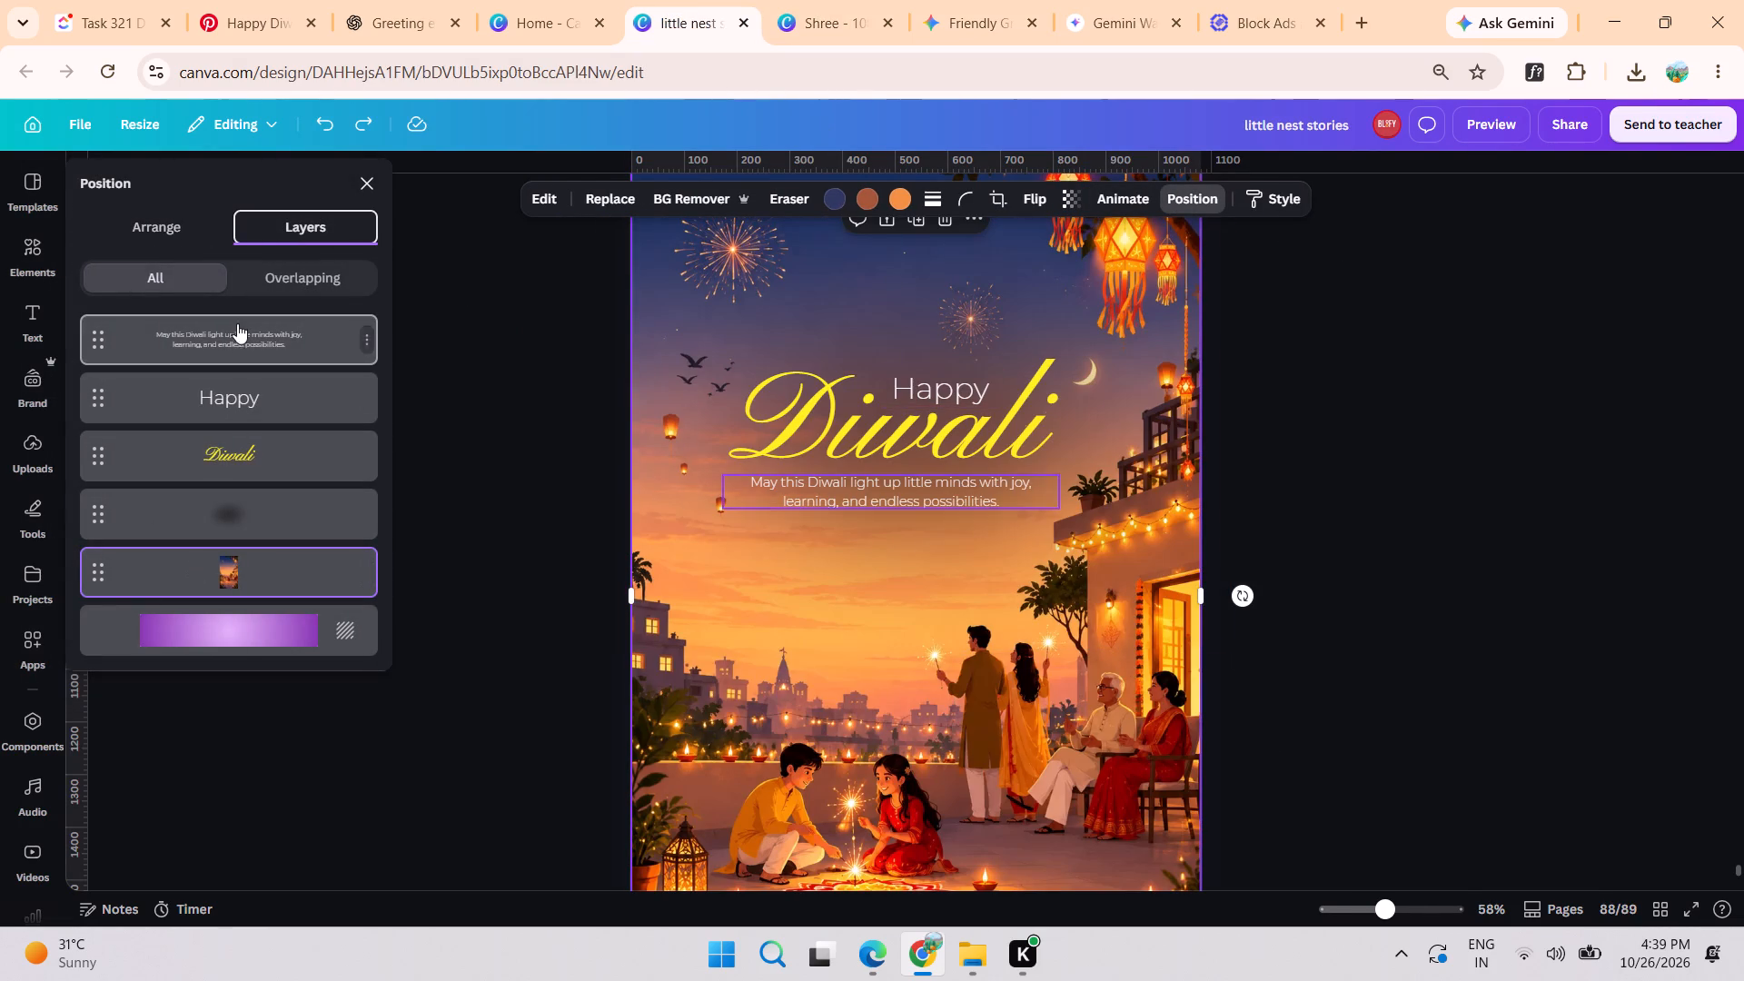
shift+click(237, 322)
key(ctrl+x)
key(ctrl+z)
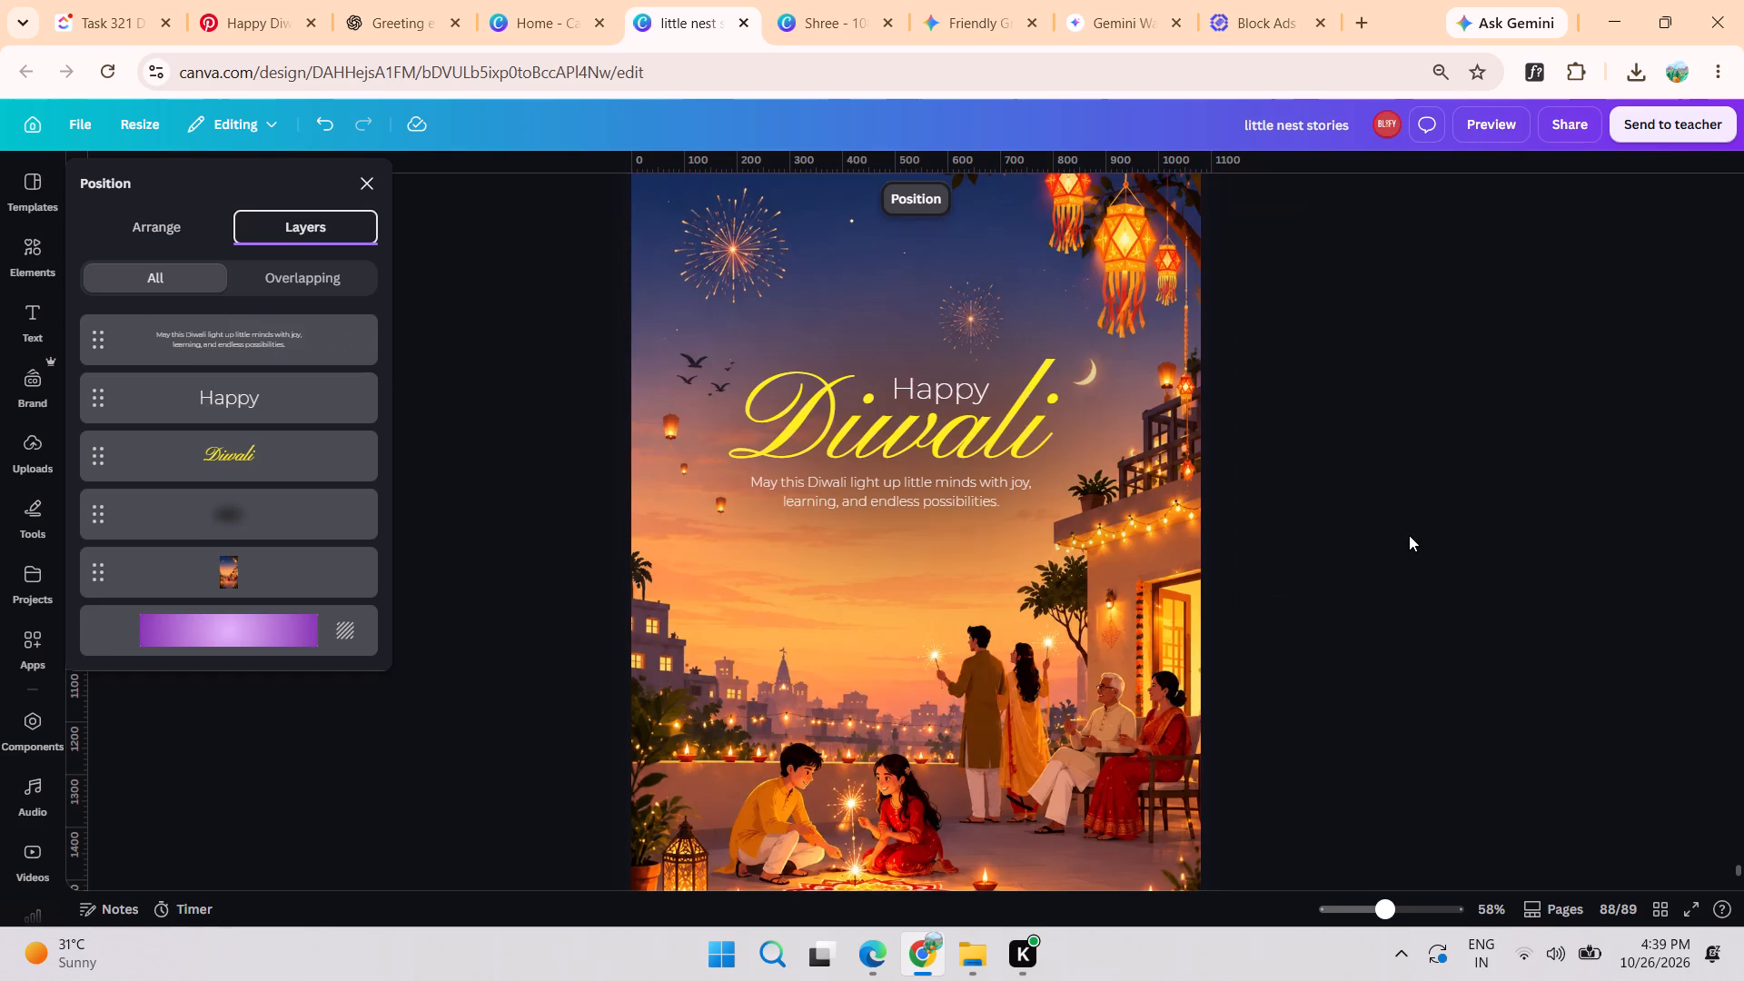
In the Shree design, add a new page after page 25 and paste the copied Diwali story onto it.
click(796, 0)
scroll(1047, 817, down, 3)
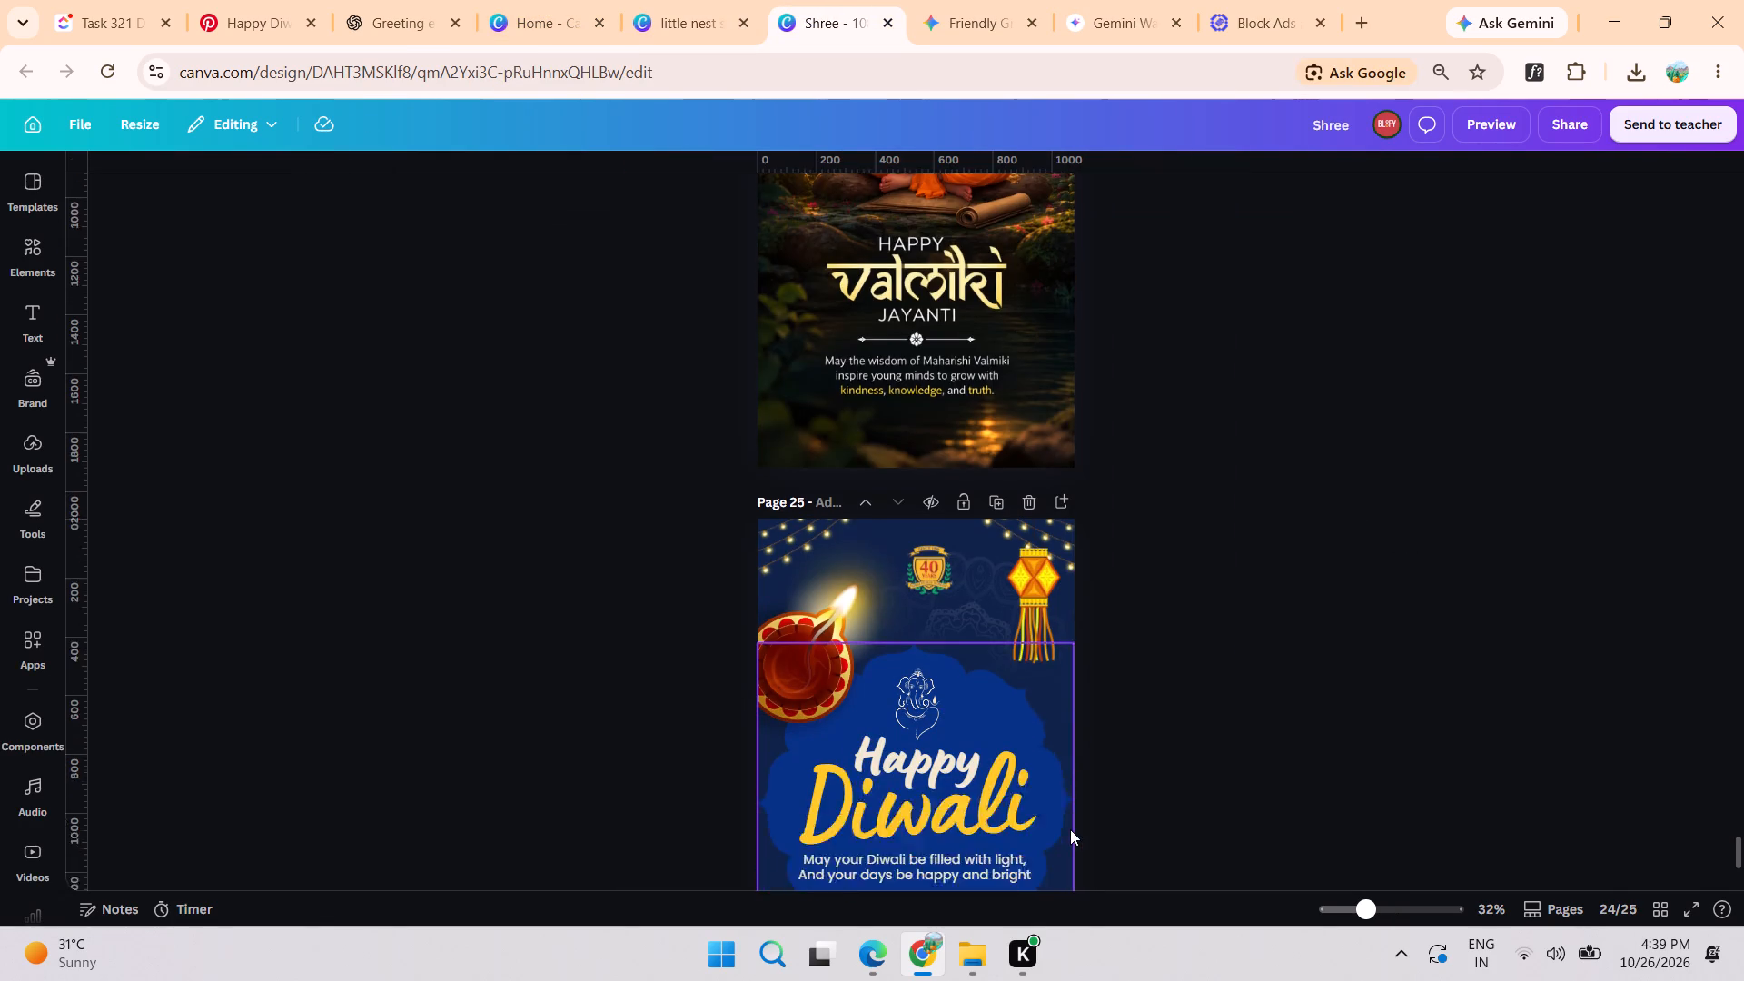
scroll(1070, 829, down, 7)
click(996, 862)
double_click(923, 700)
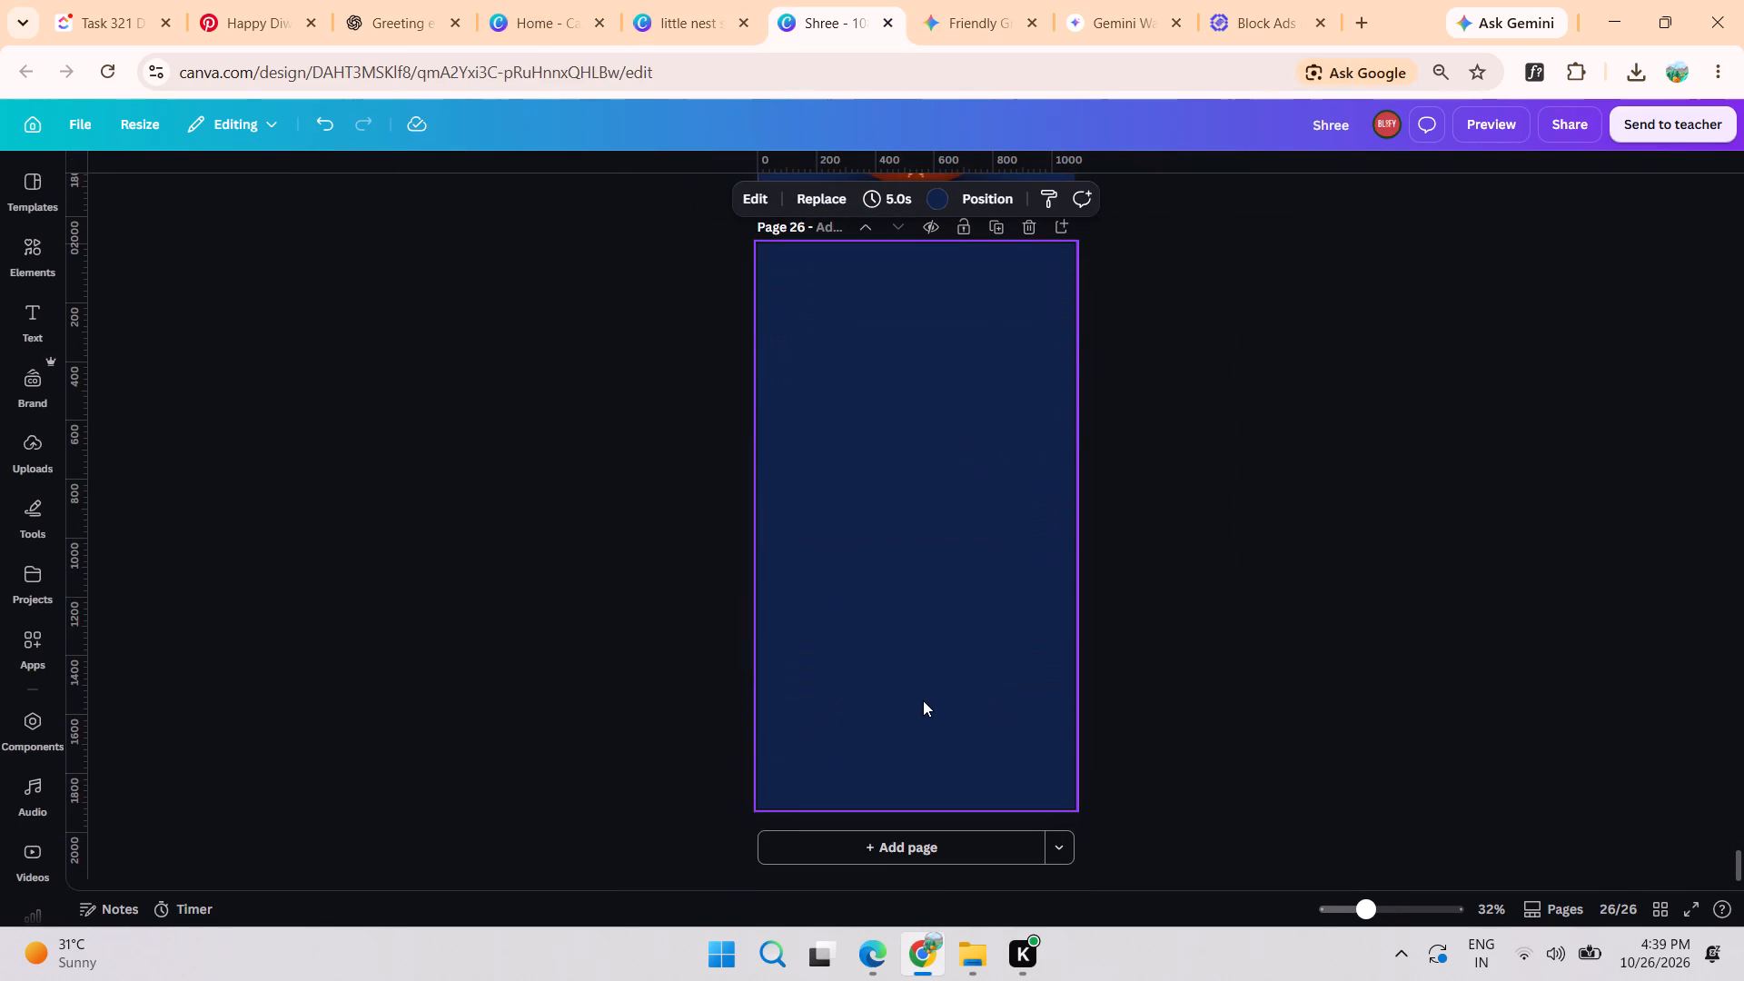
key(ctrl+v)
click(1337, 650)
click(1375, 657)
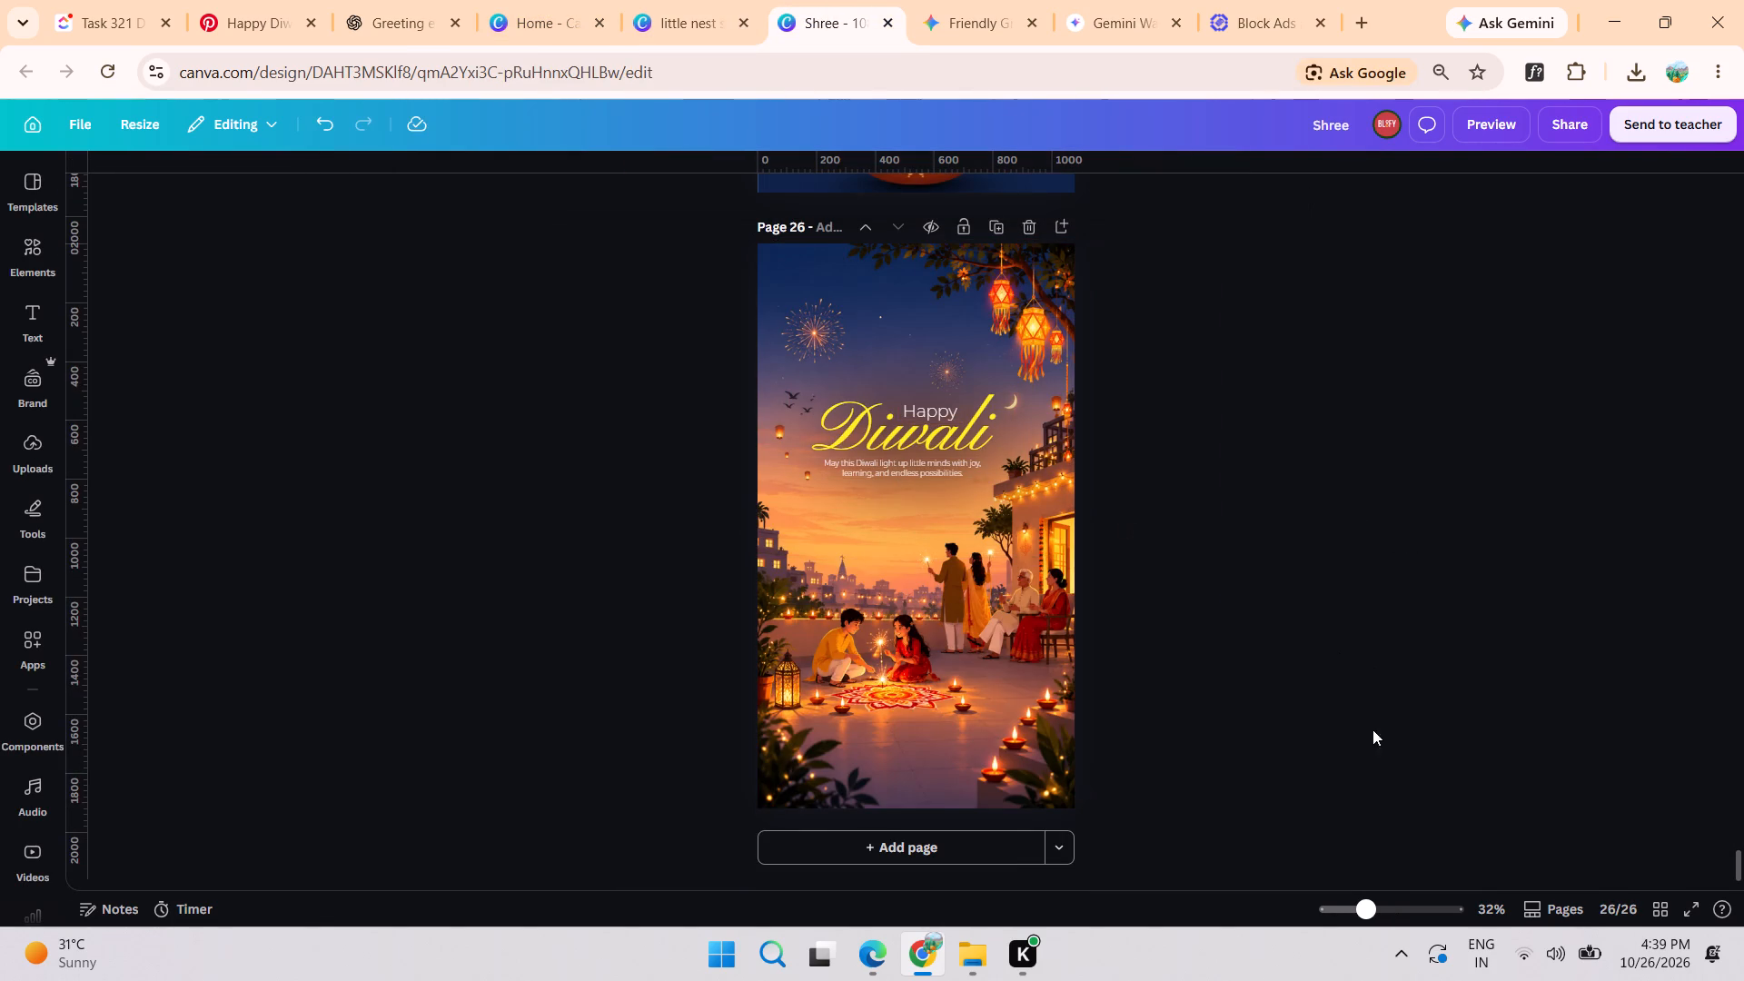
Copy the 40 Years school logo from page 25 and paste it onto the new Diwali story on page 26.
scroll(1419, 671, up, 6)
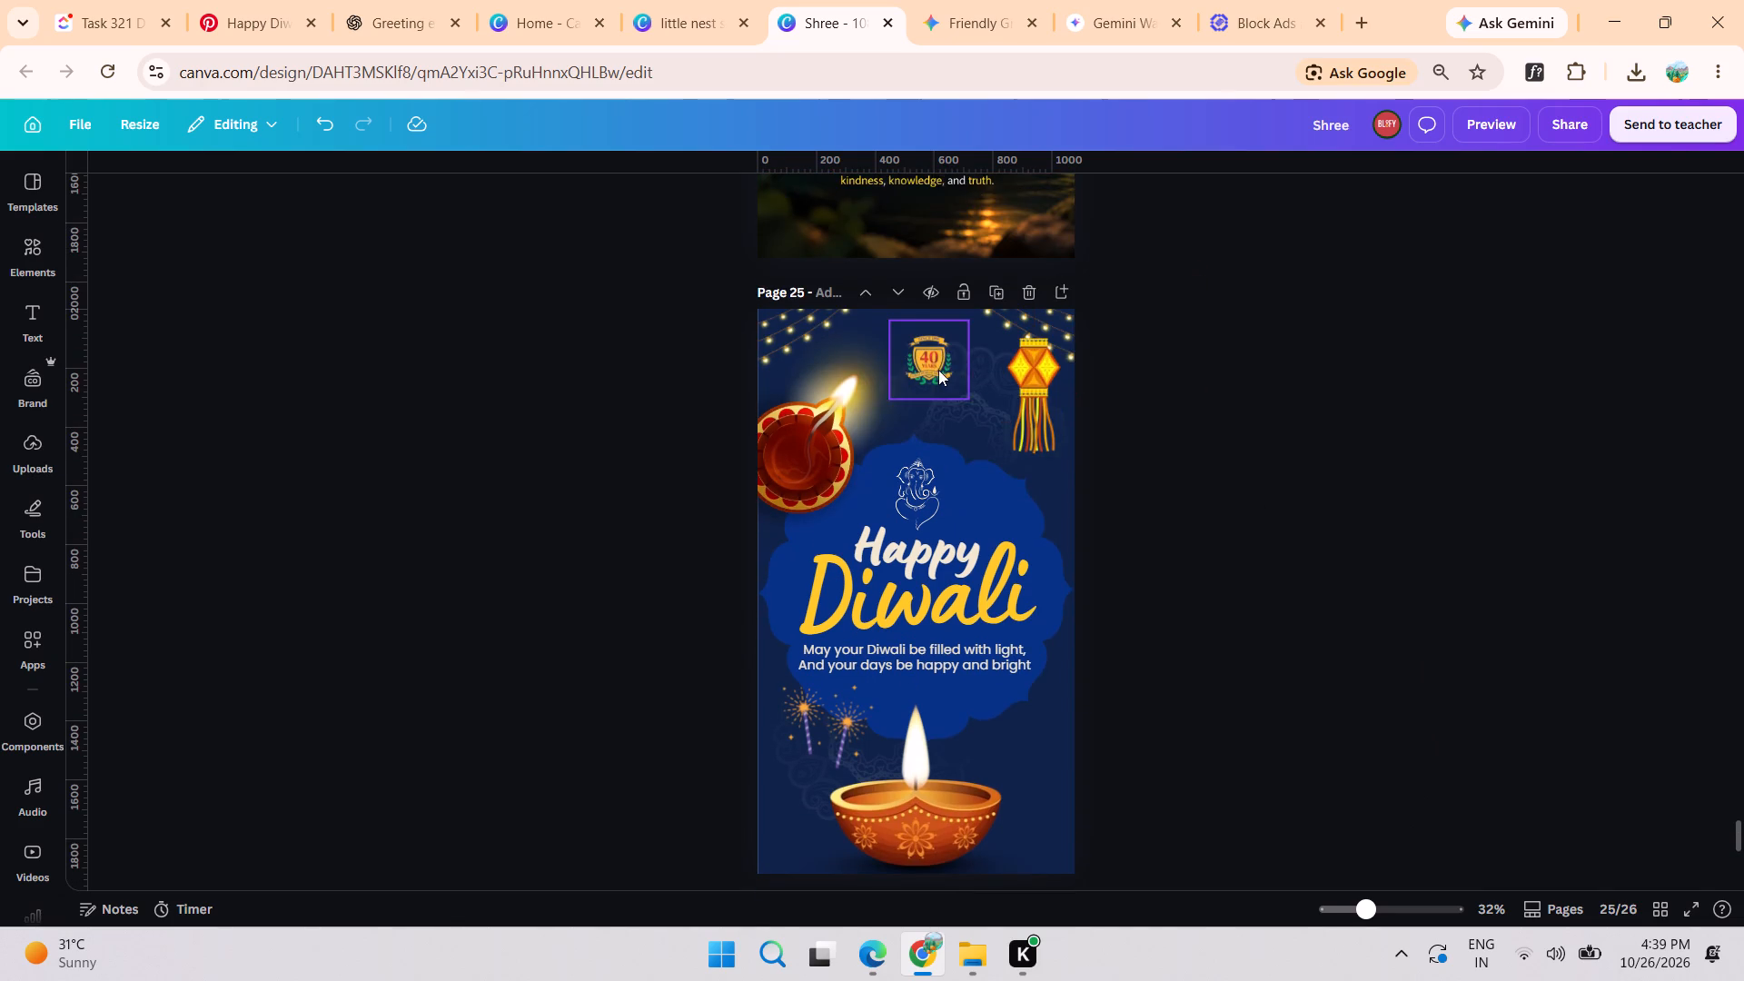
right_click(938, 370)
click(1044, 332)
click(1019, 314)
click(1260, 430)
scroll(1264, 477, down, 3)
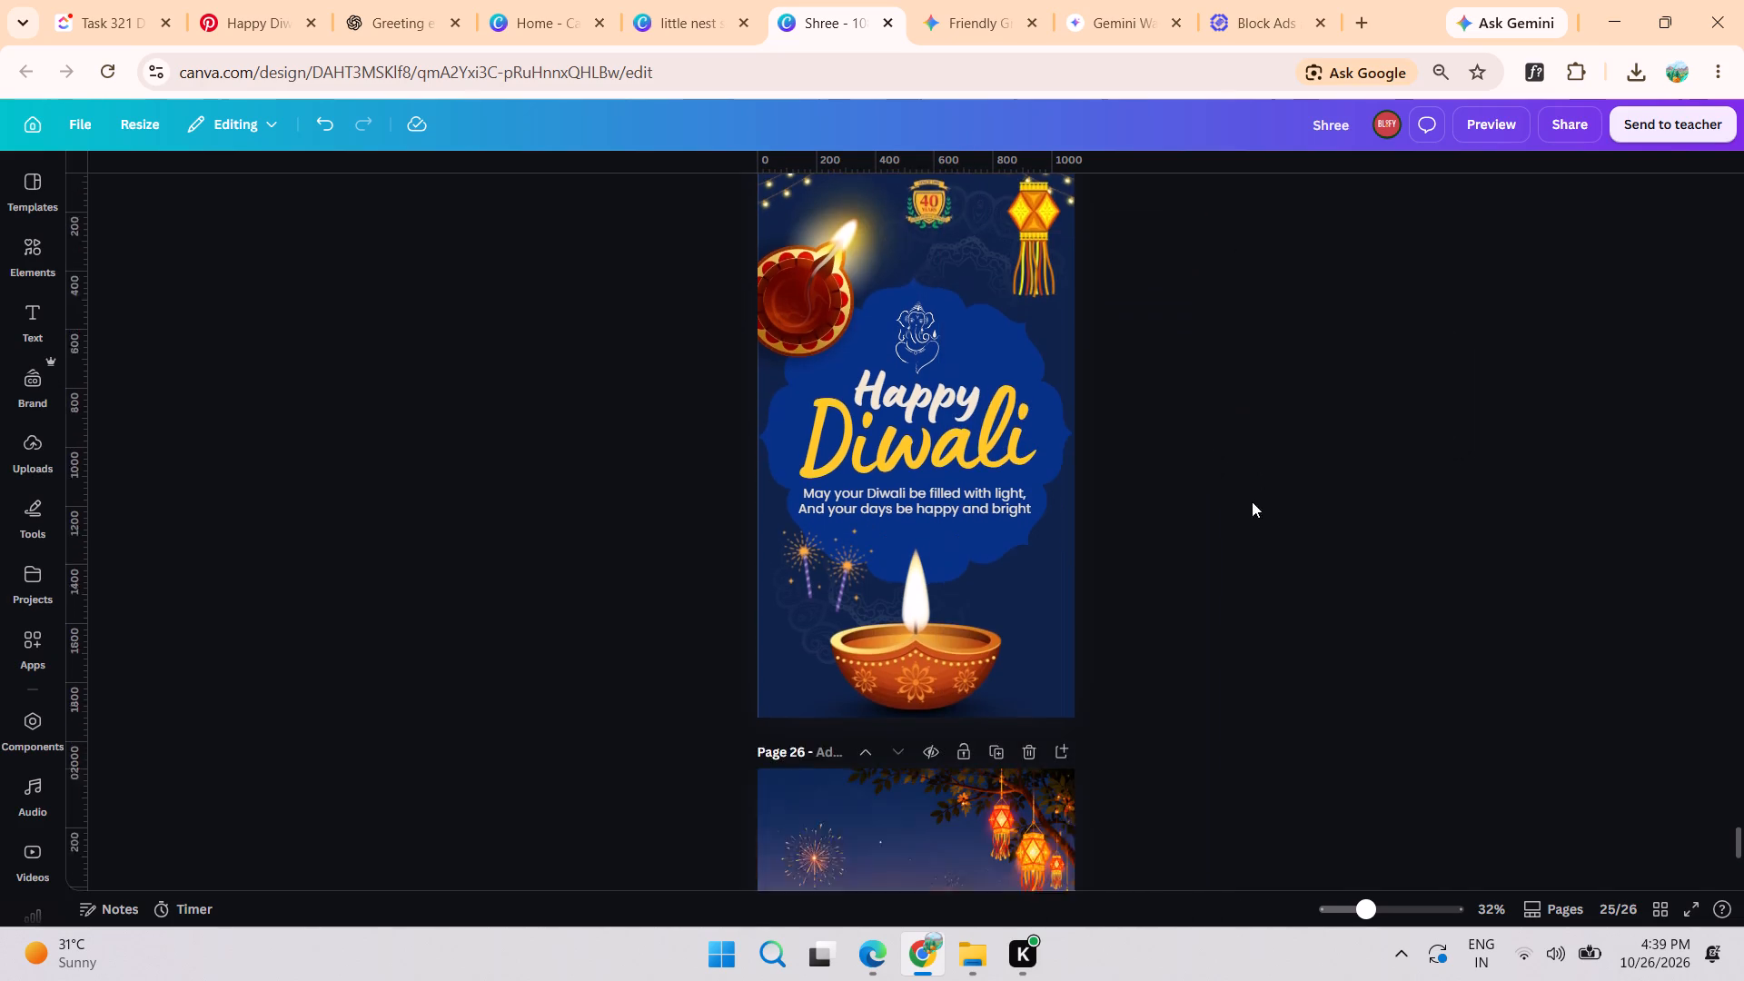
scroll(1252, 501, down, 3)
click(893, 295)
key(ctrl+v)
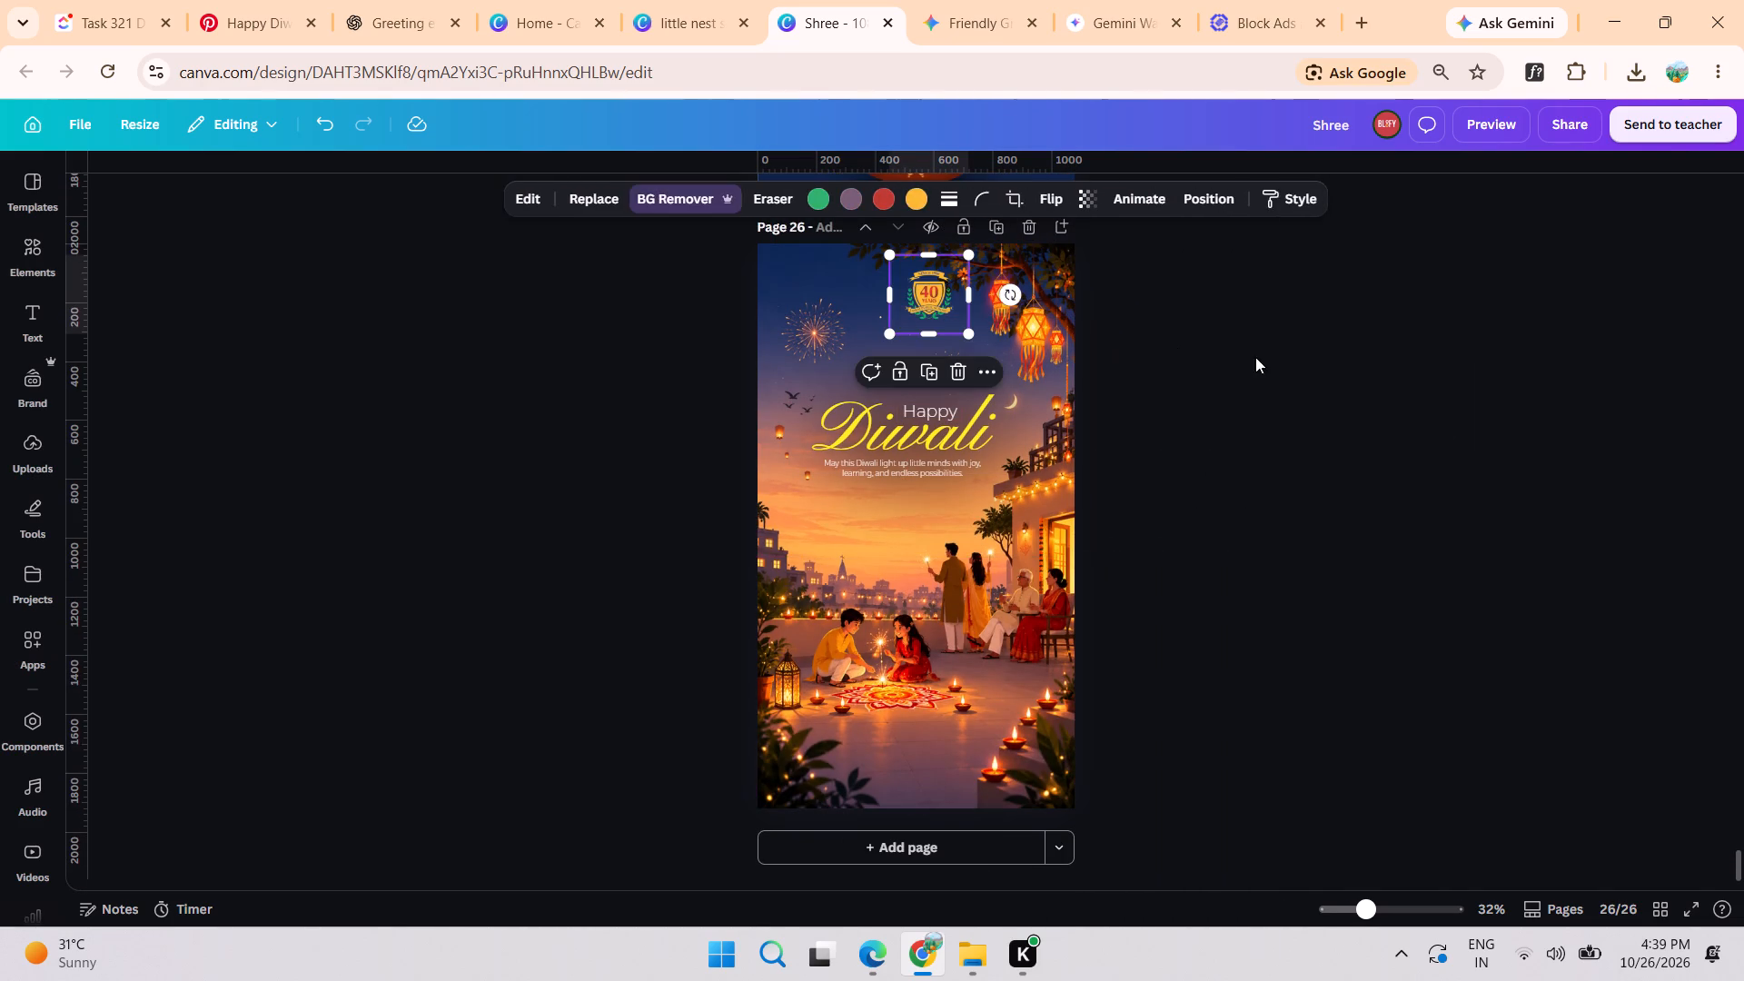
double_click(1268, 373)
Move the 40 Years logo slightly down and centre it horizontally near the top of the page 26 story.
drag(926, 292, 926, 302)
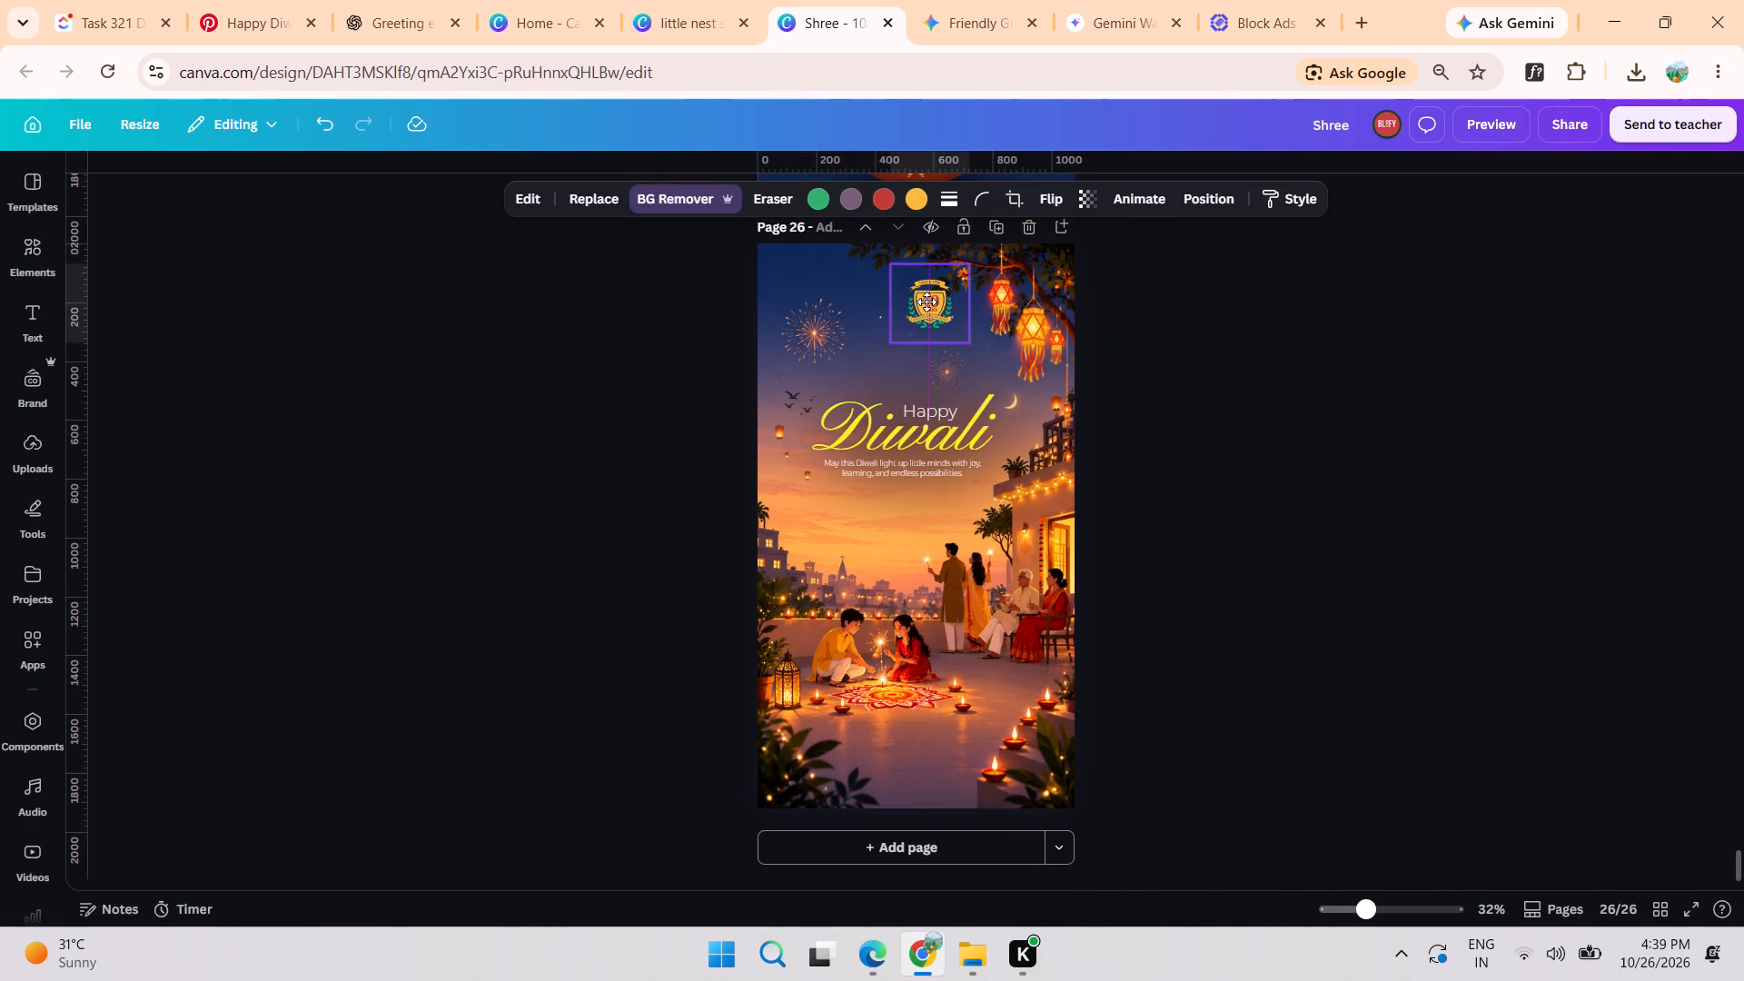
drag(926, 302, 922, 302)
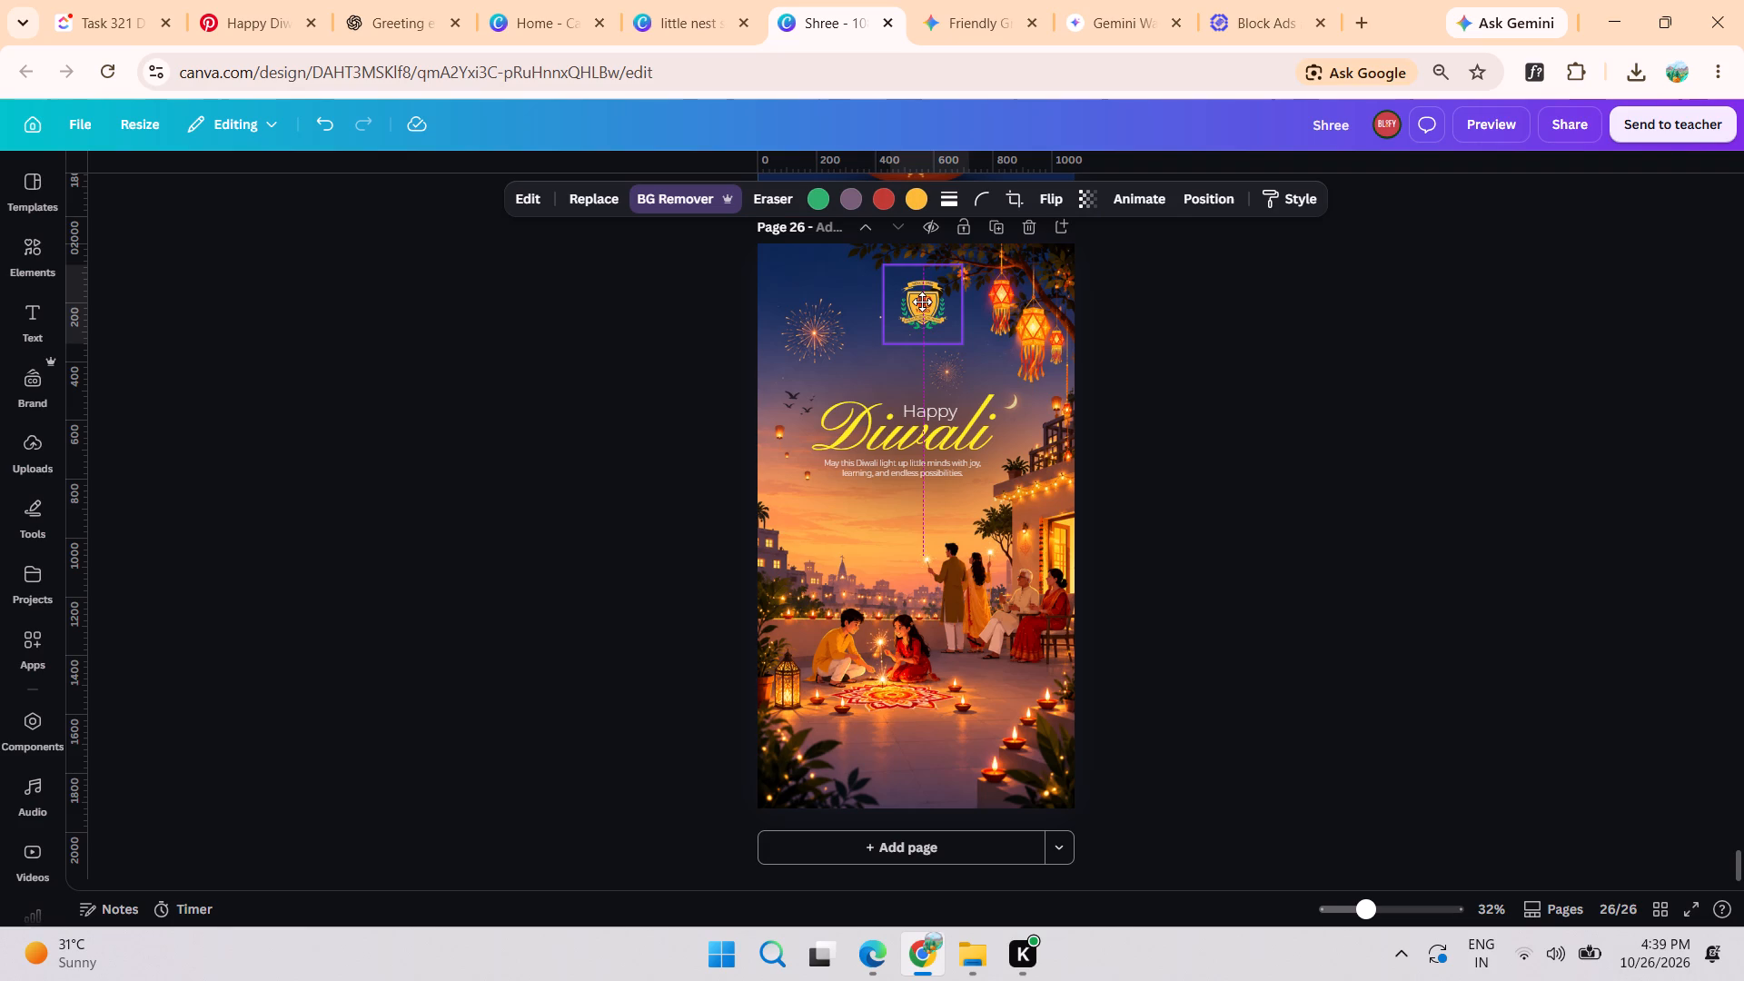
drag(922, 302, 920, 302)
click(1310, 561)
drag(1369, 909, 1385, 918)
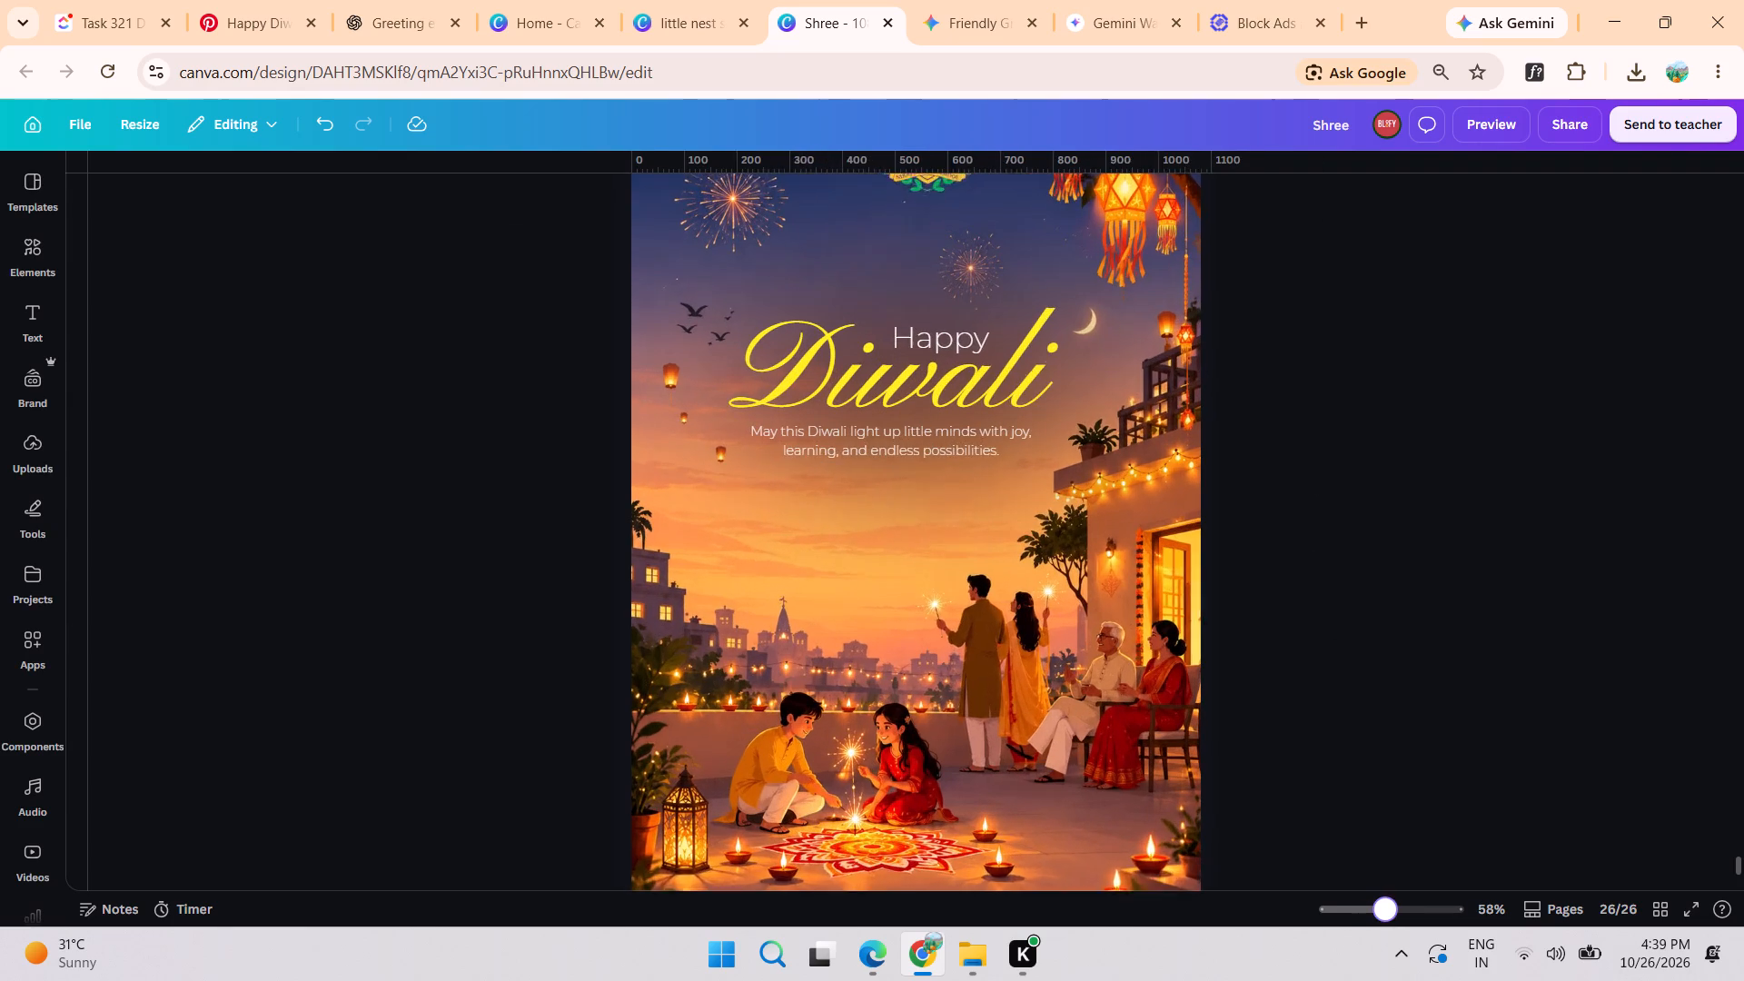
drag(1385, 918, 1387, 918)
click(1382, 504)
scroll(1045, 433, up, 1)
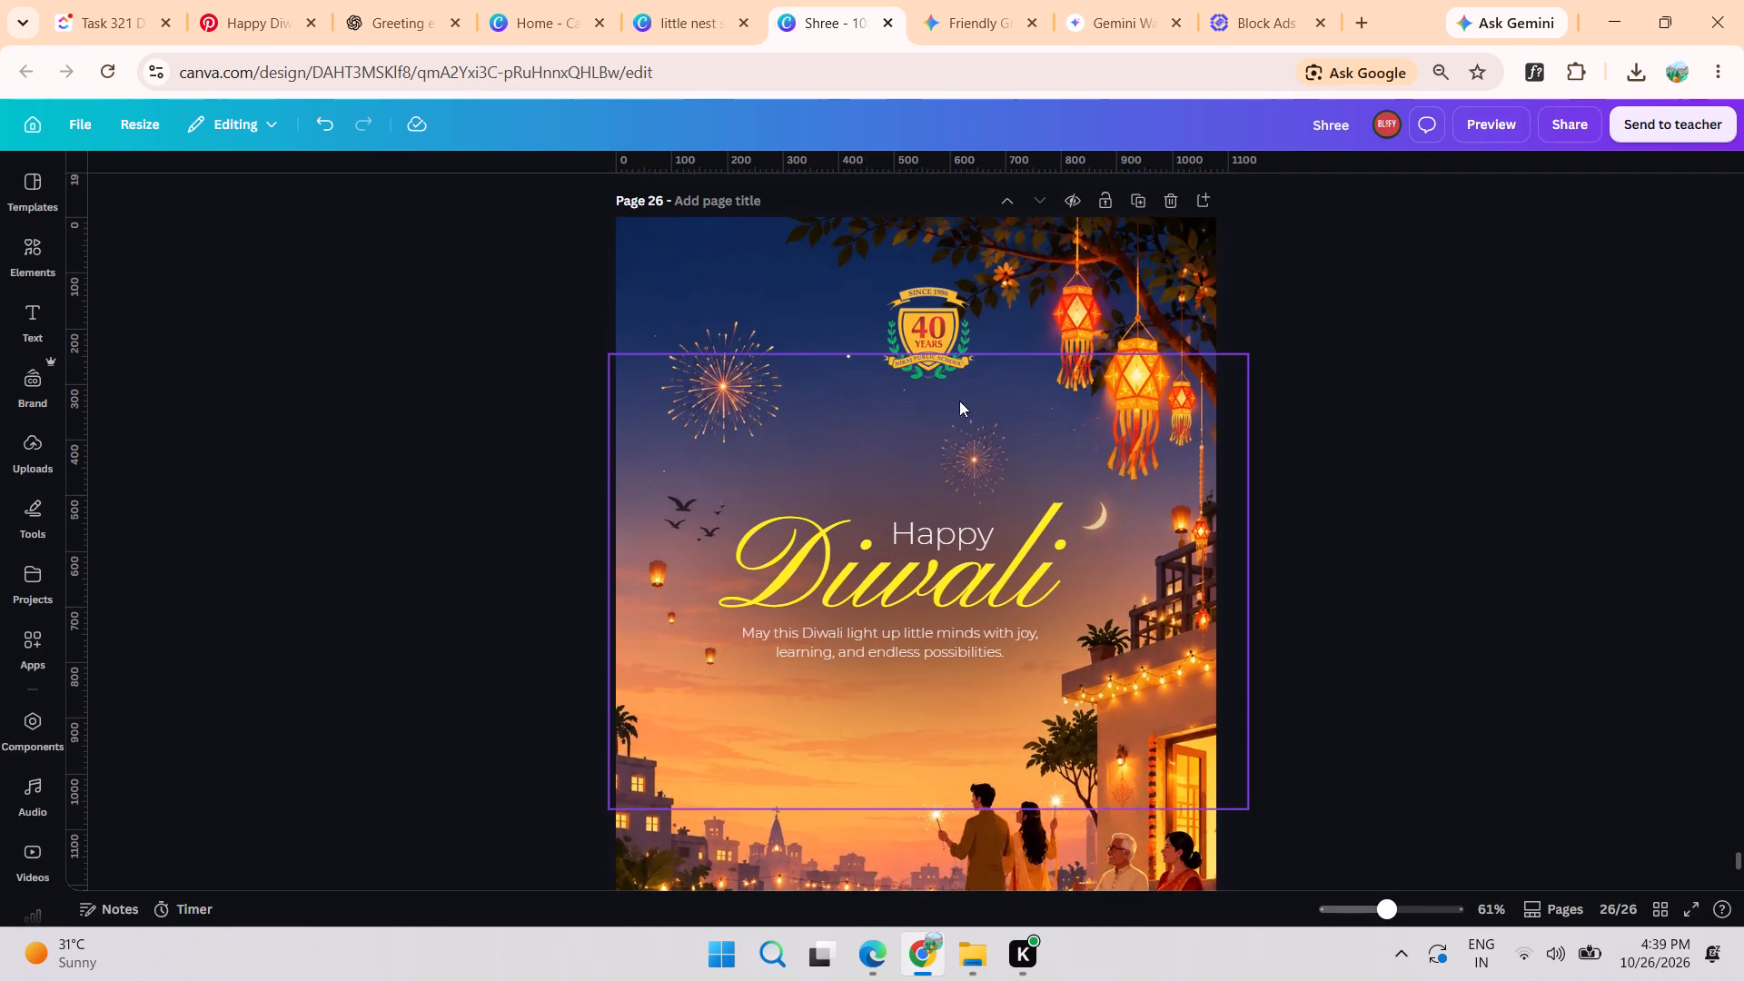
drag(937, 382, 929, 386)
click(1444, 527)
Replace the word "little" with "your" in the greeting message below the Diwali heading on page 26.
scroll(1481, 561, down, 2)
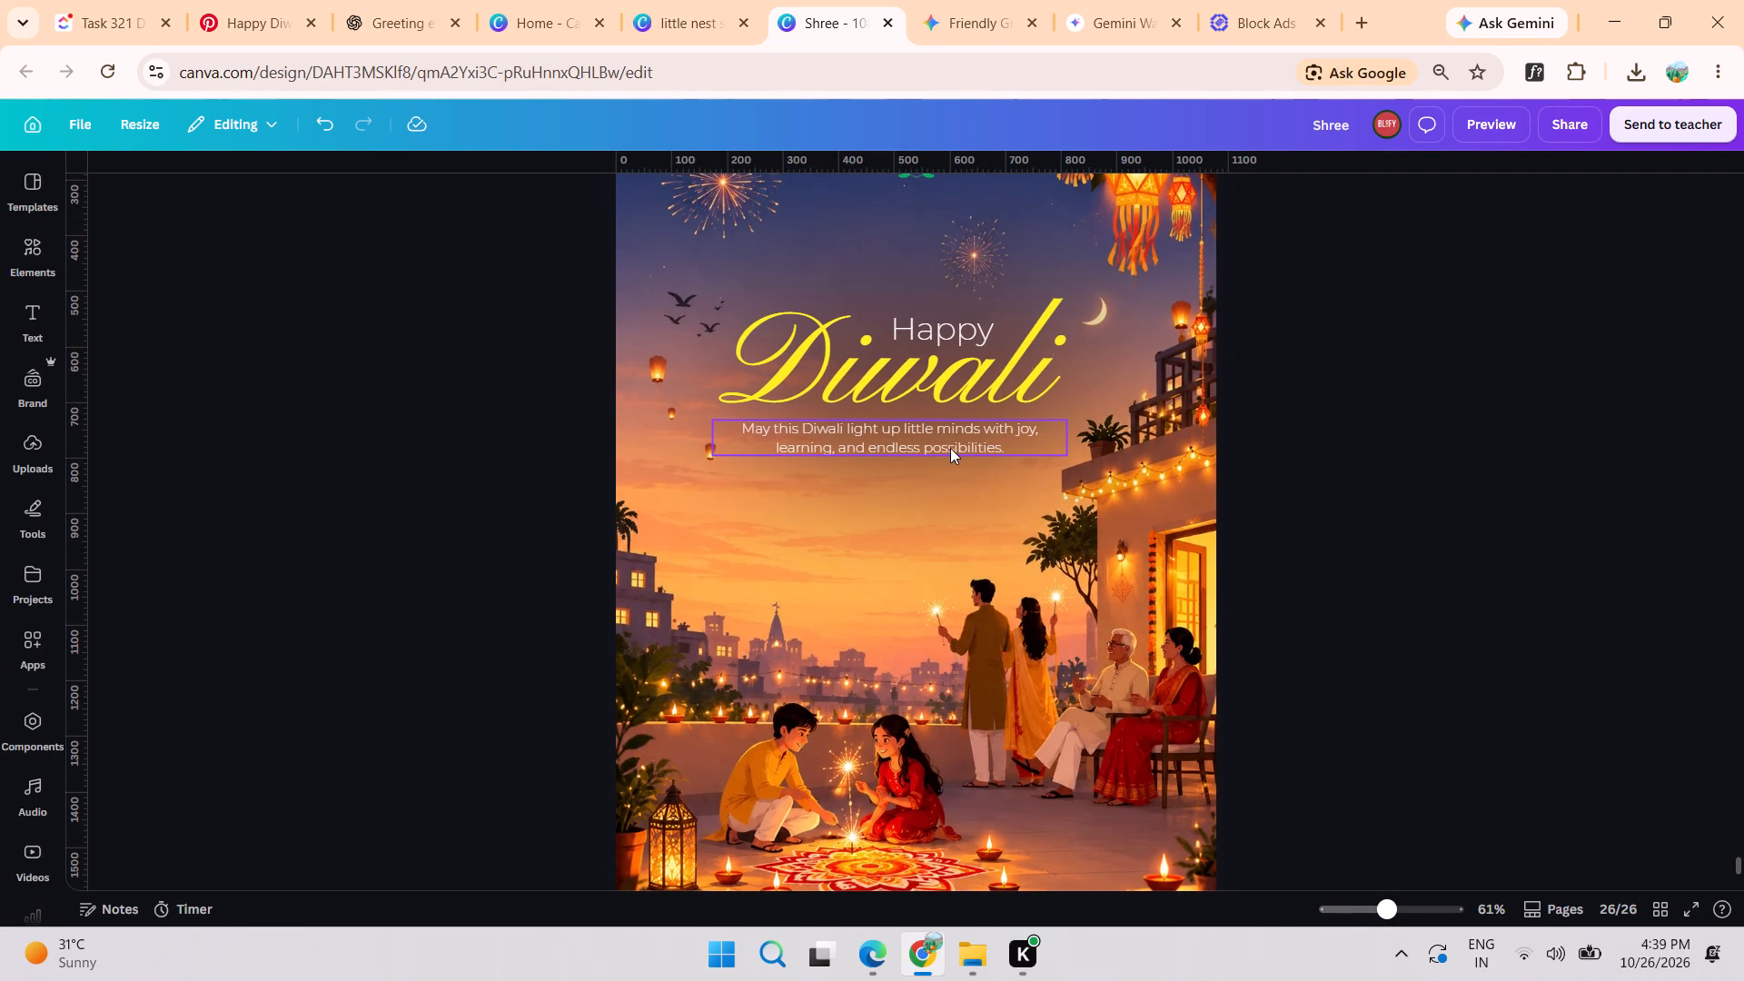
click(1443, 528)
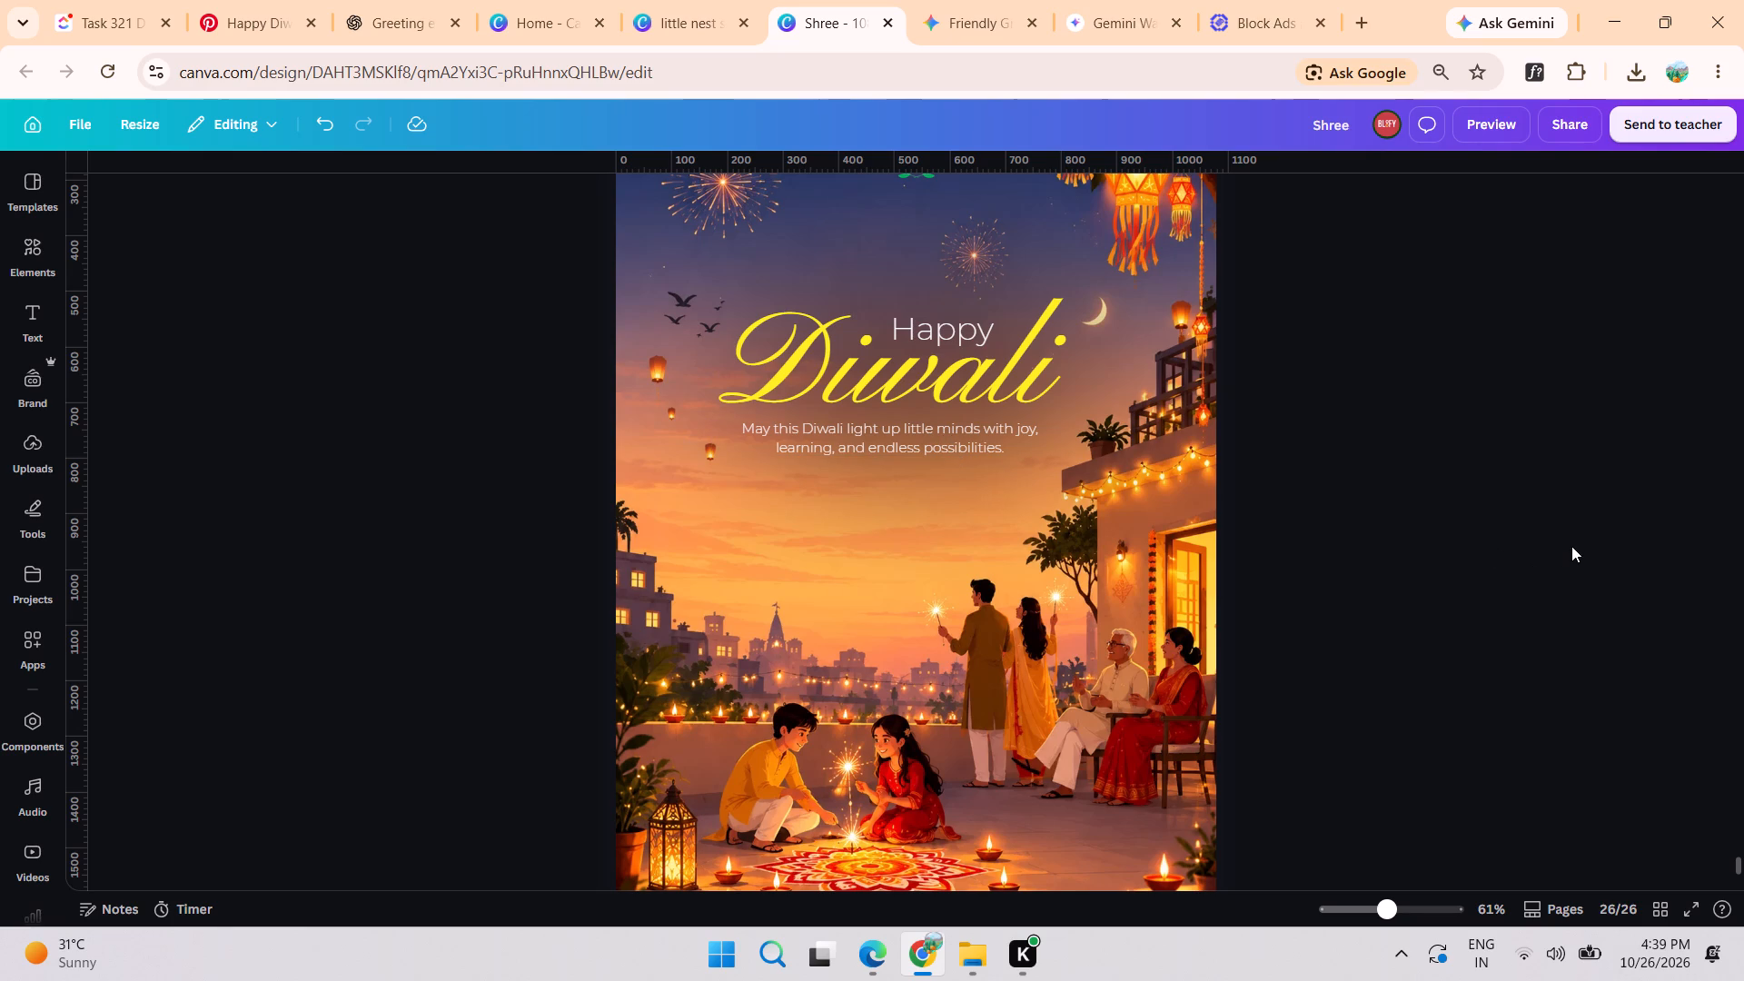
drag(1395, 914, 1412, 919)
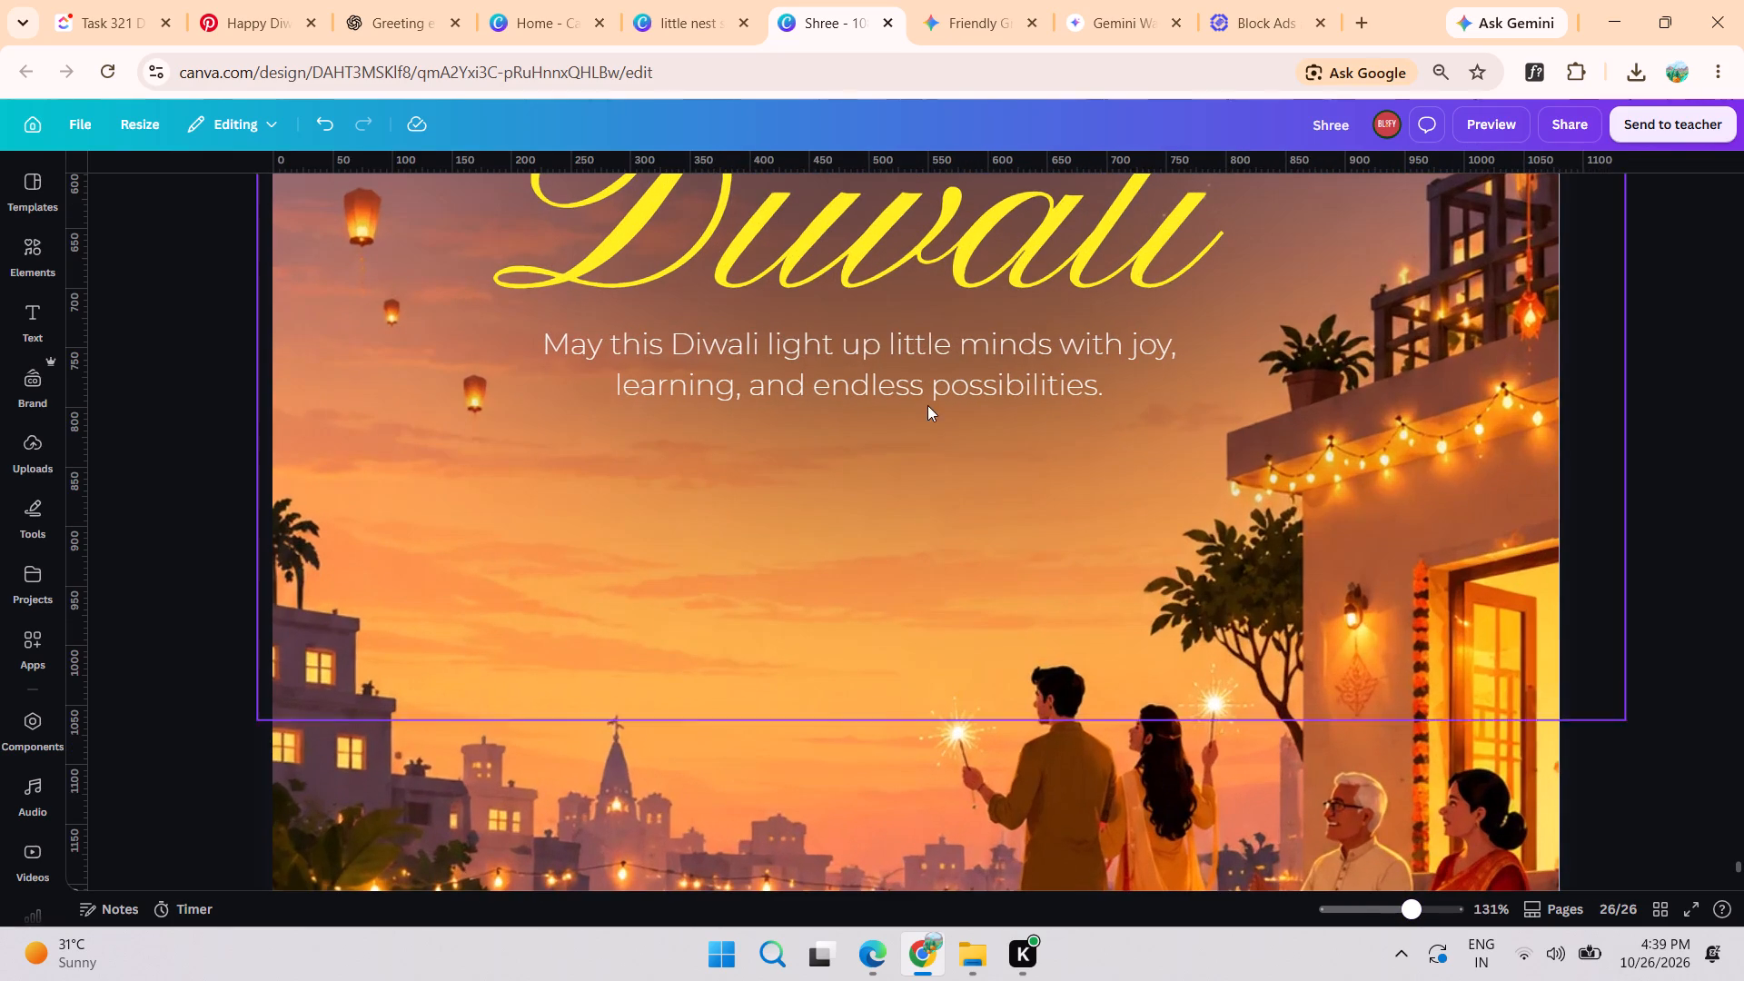
click(927, 345)
click(963, 338)
click(954, 336)
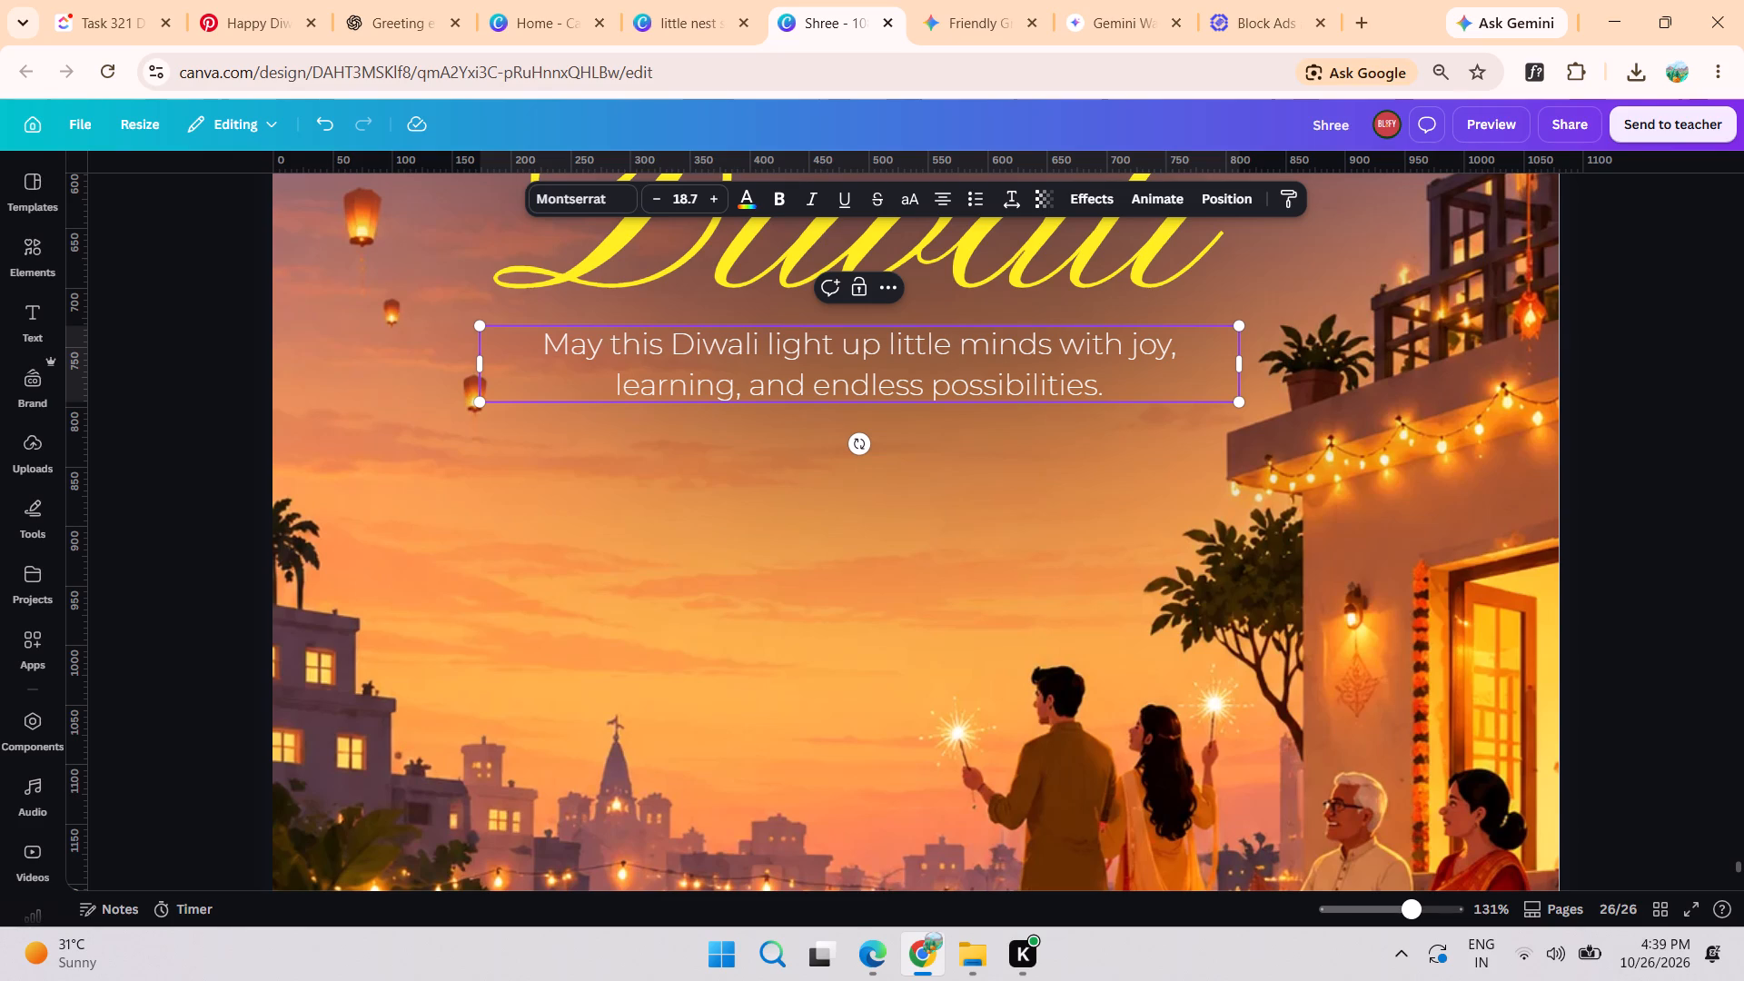
drag(951, 339, 896, 337)
drag(896, 337, 890, 337)
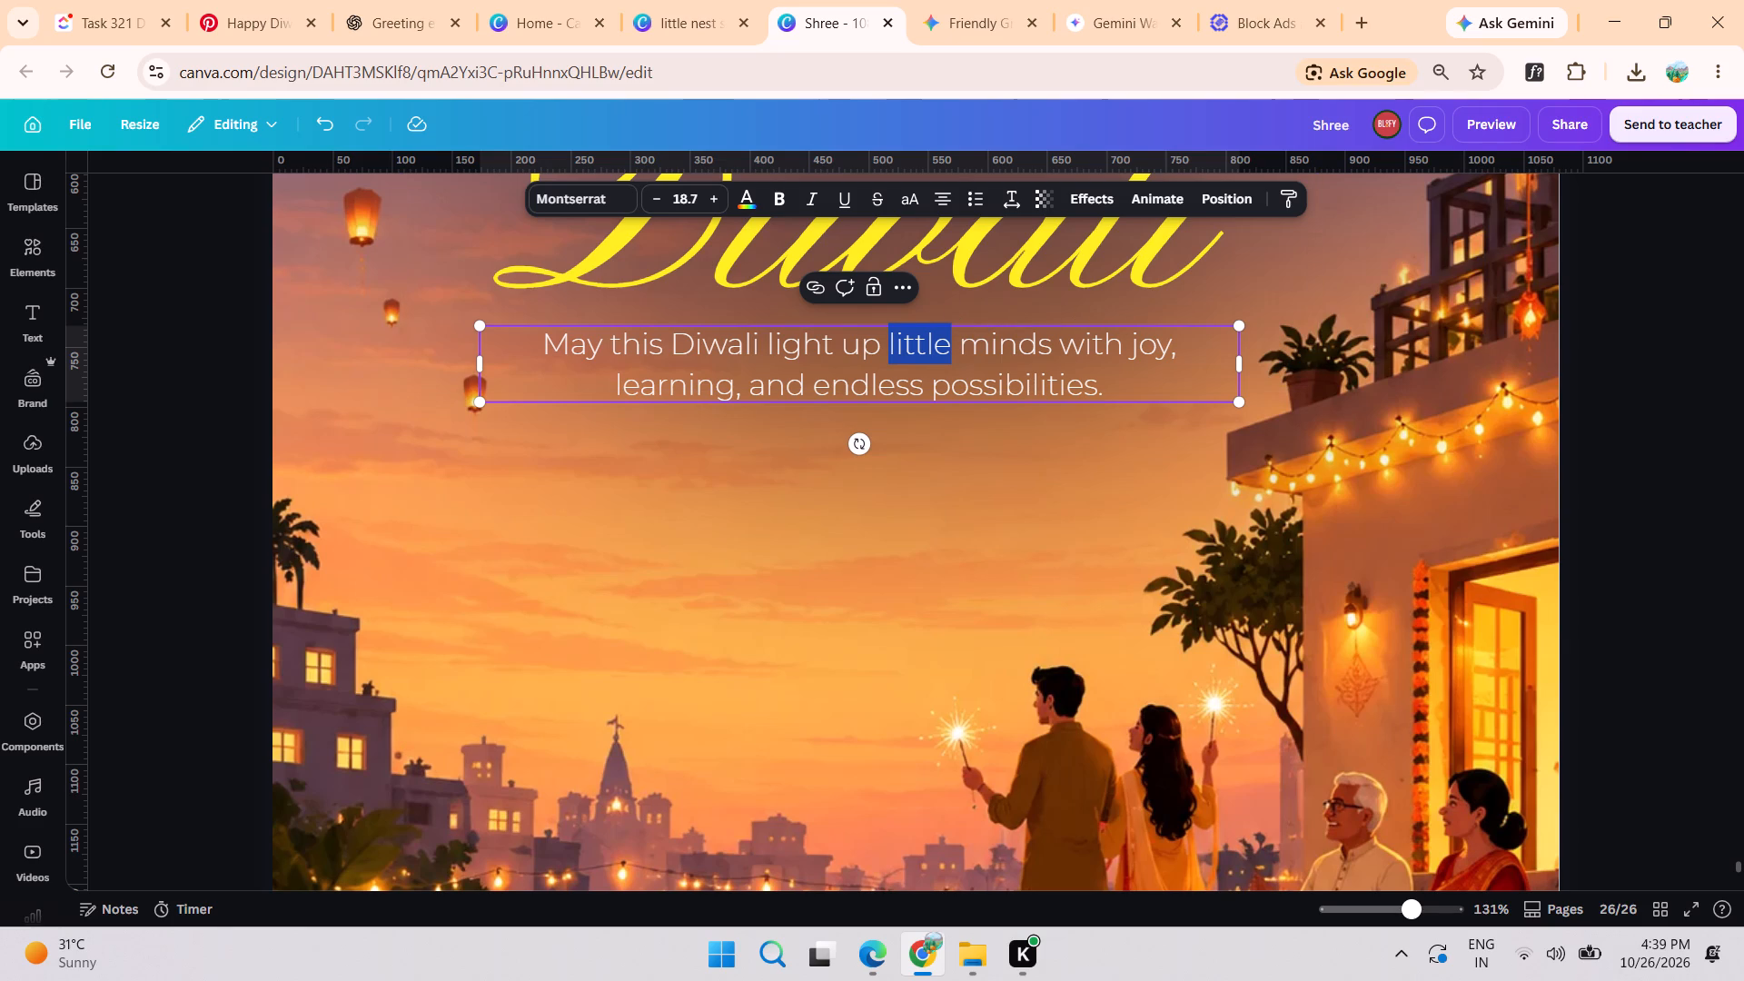
key(BackSpace)
text(your)
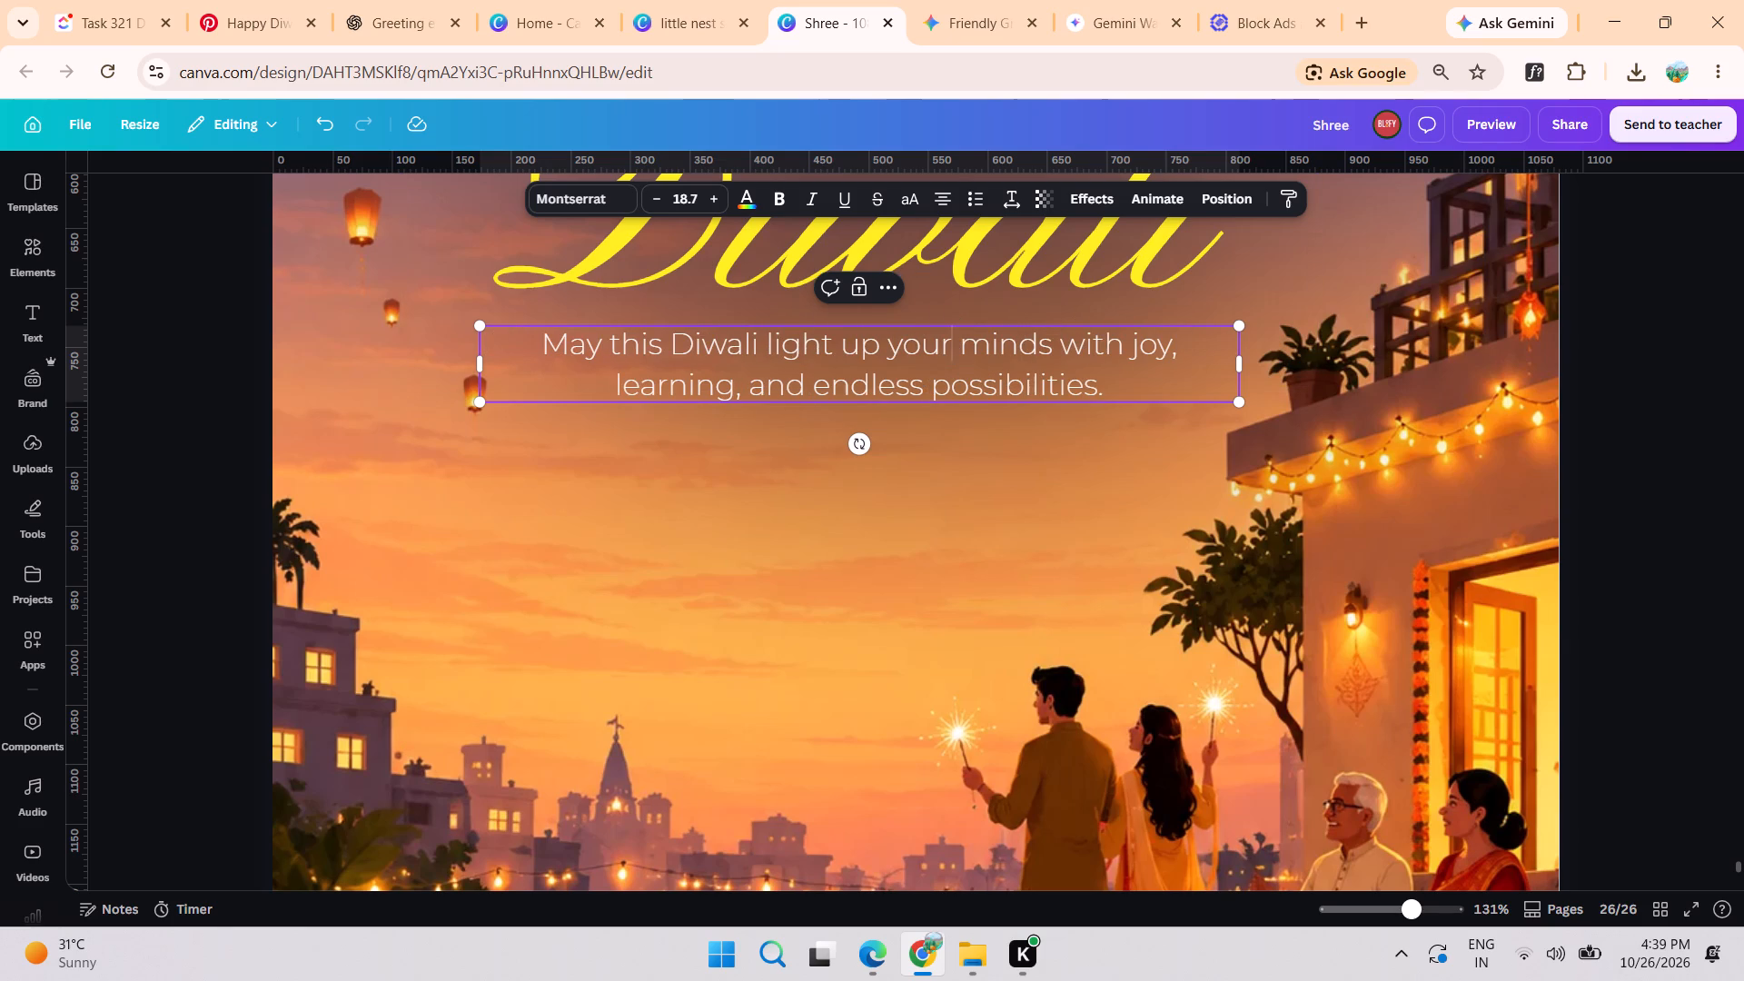
click(1070, 599)
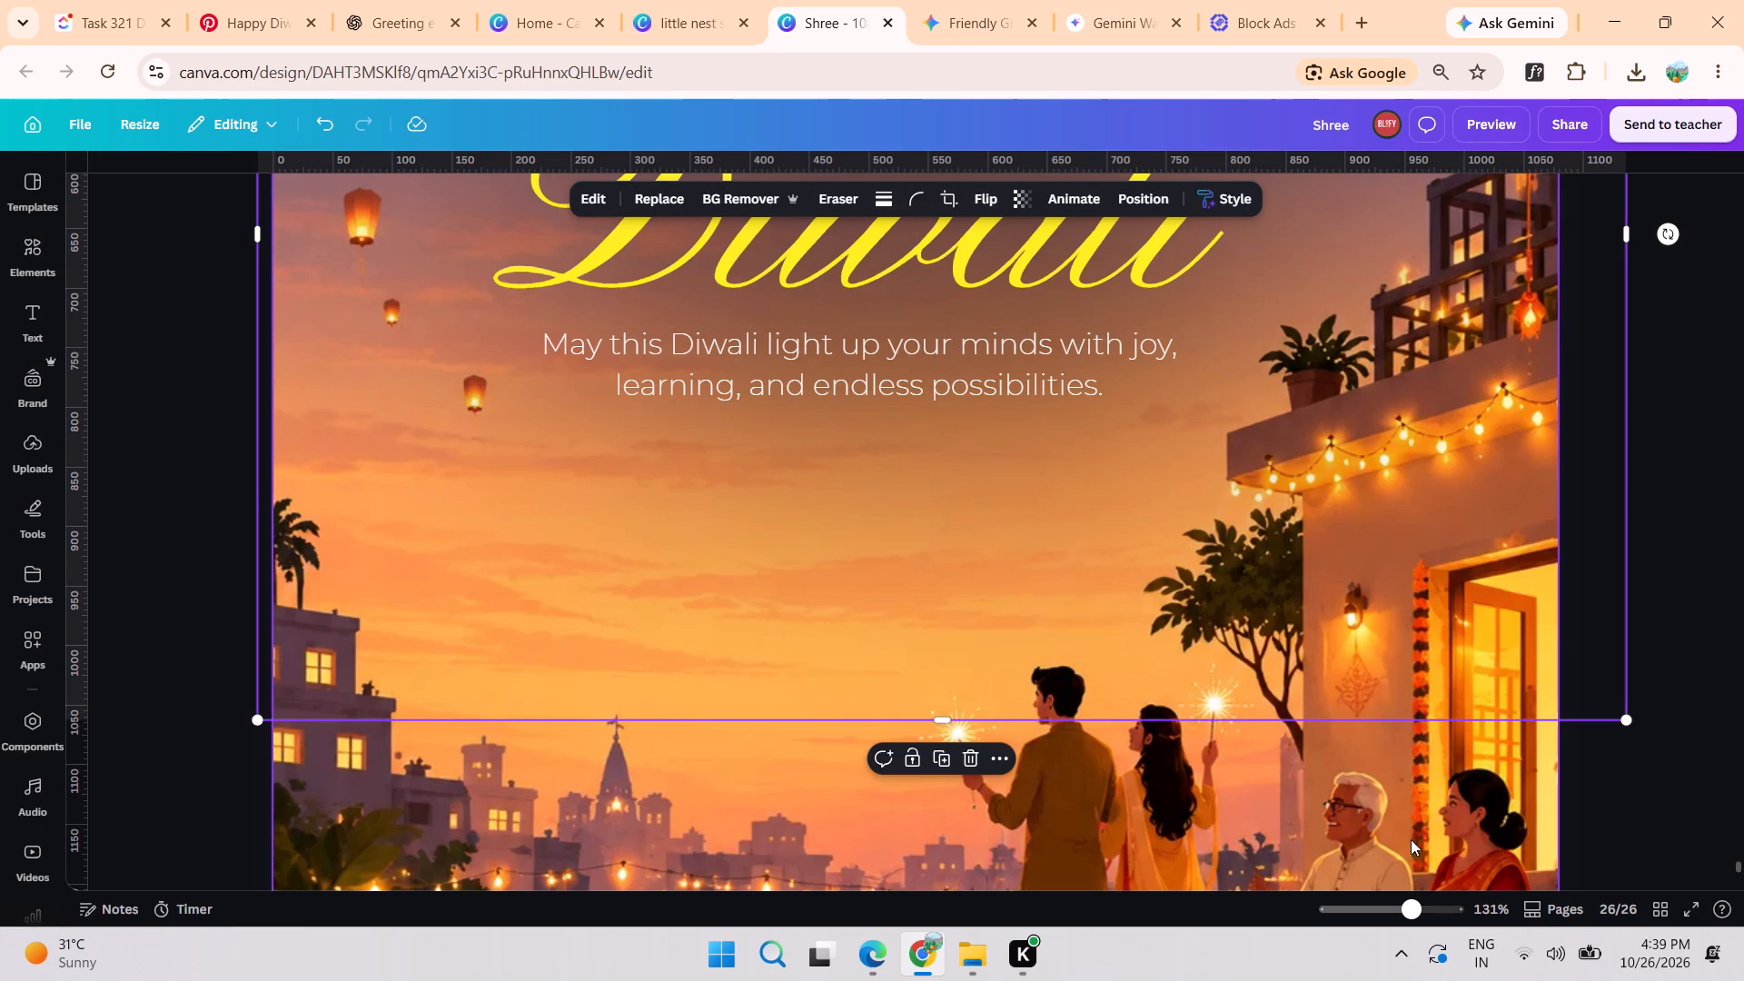
Title page 26 of the Shree design "nps diwali".
drag(1403, 906, 1391, 926)
click(1517, 669)
scroll(1525, 705, up, 2)
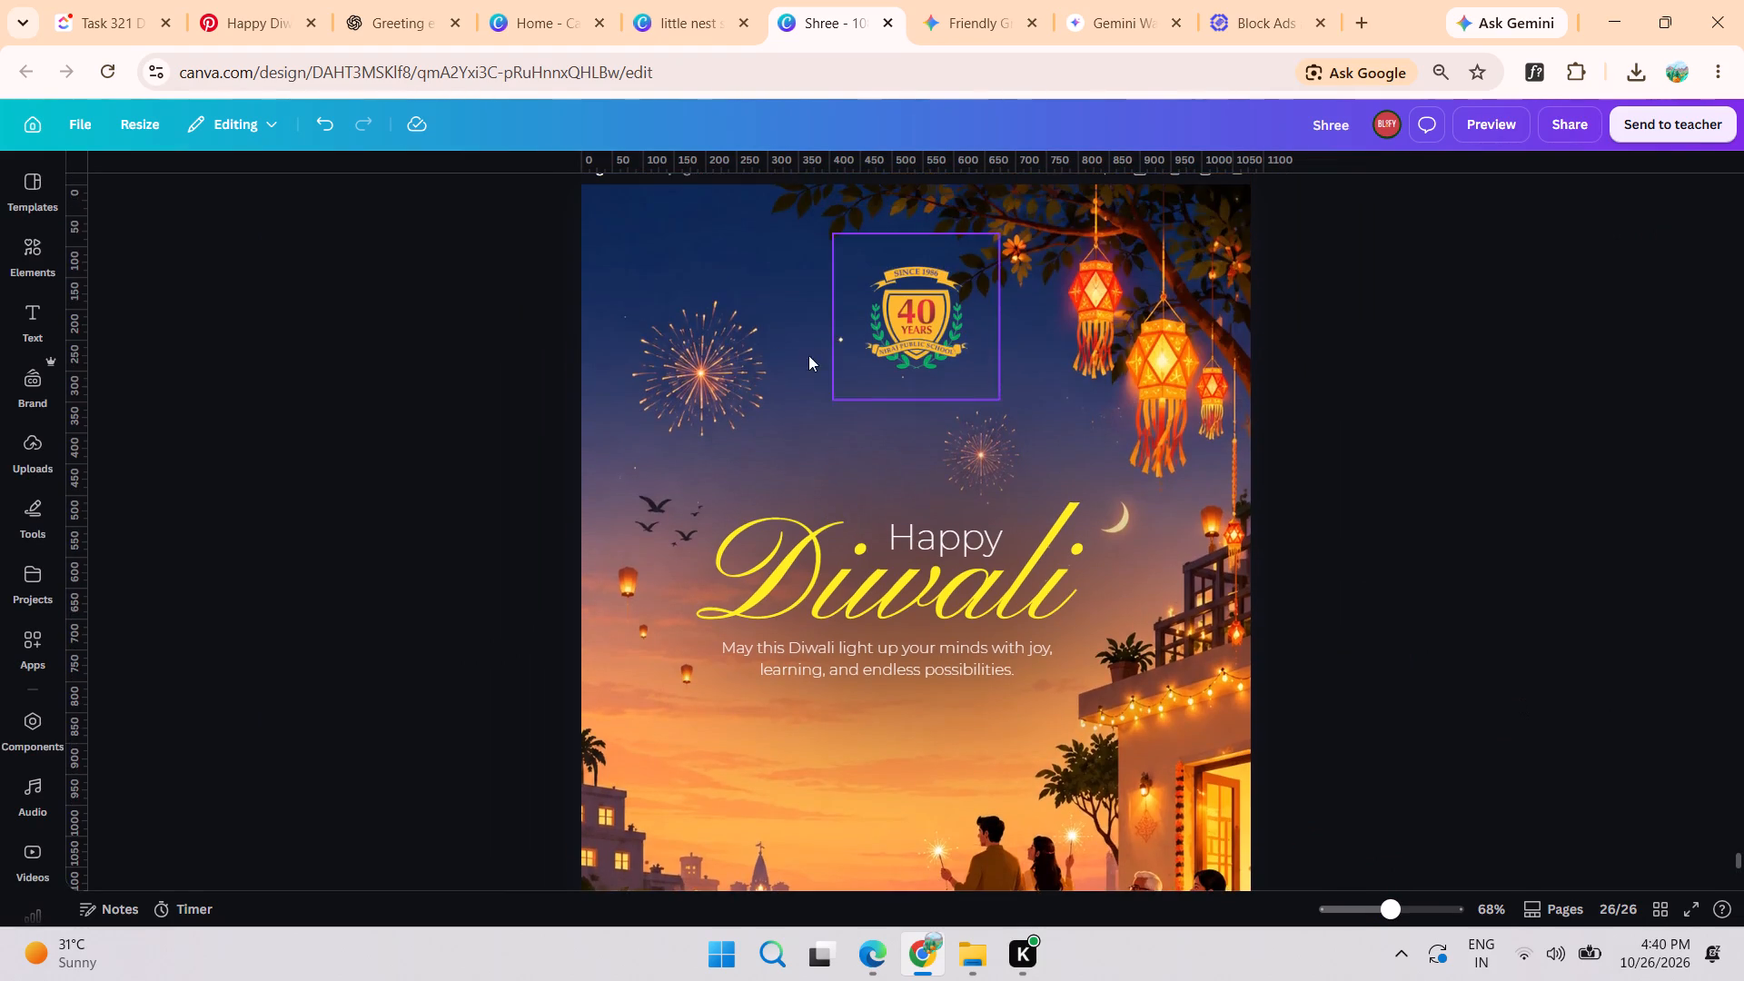
scroll(782, 357, up, 2)
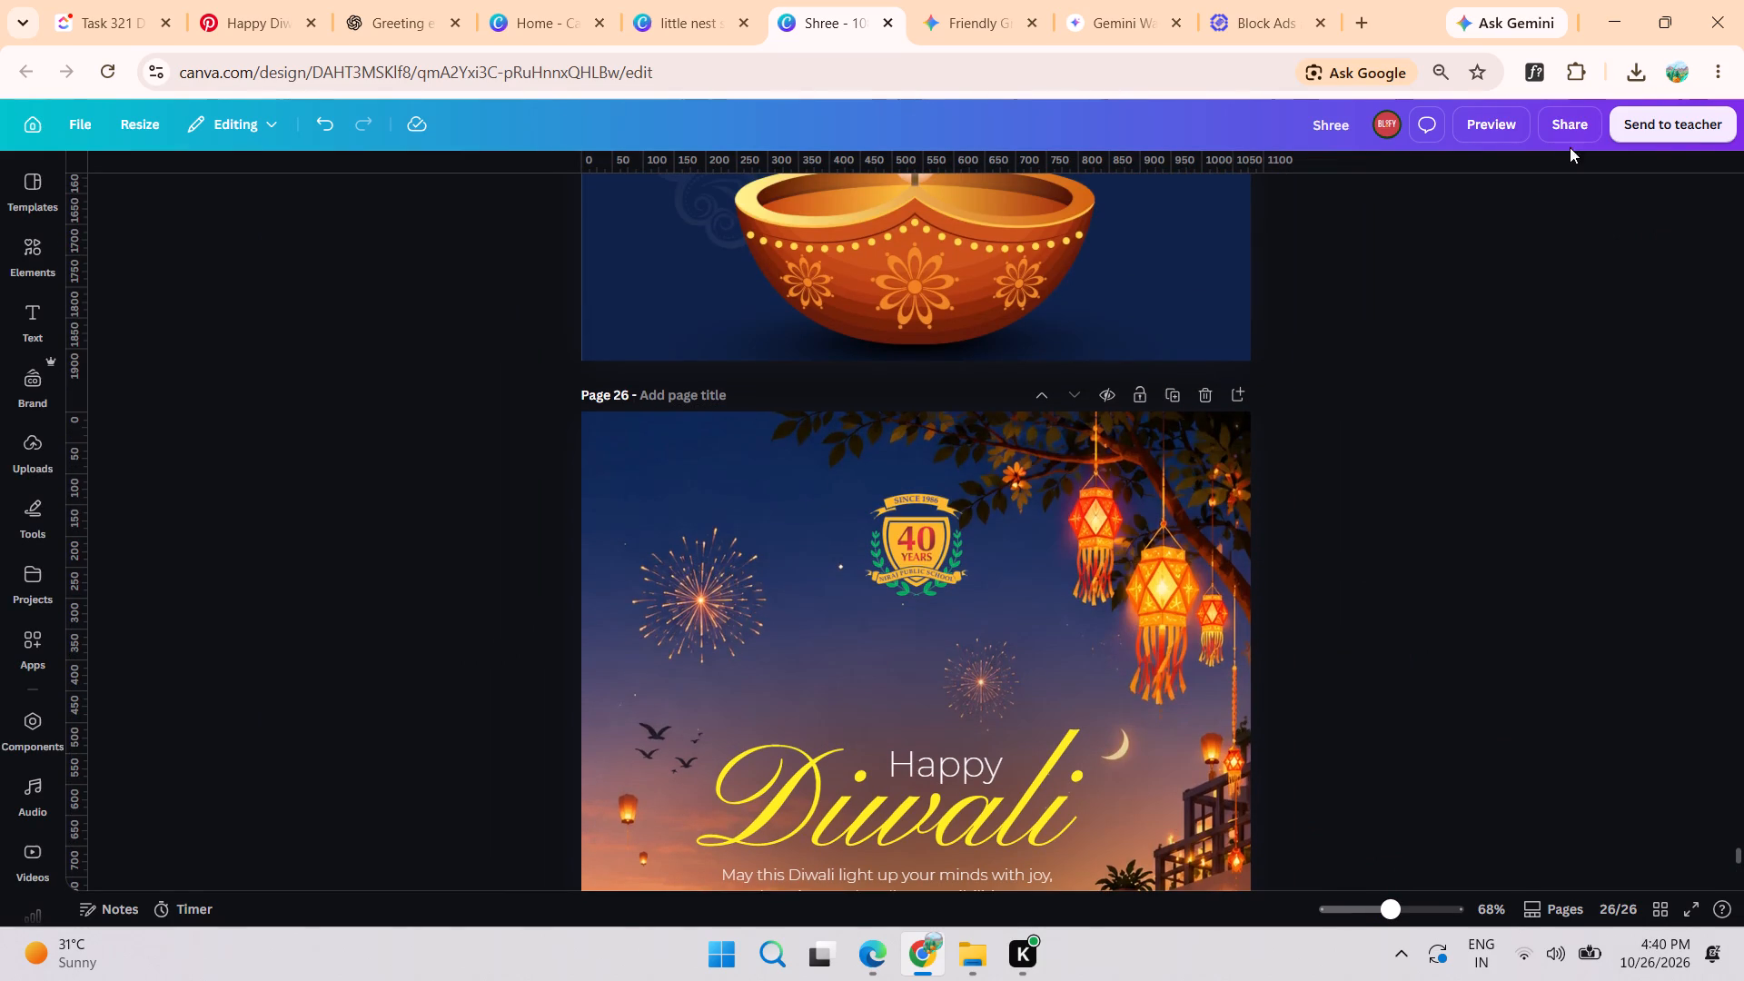
scroll(1103, 582, up, 10)
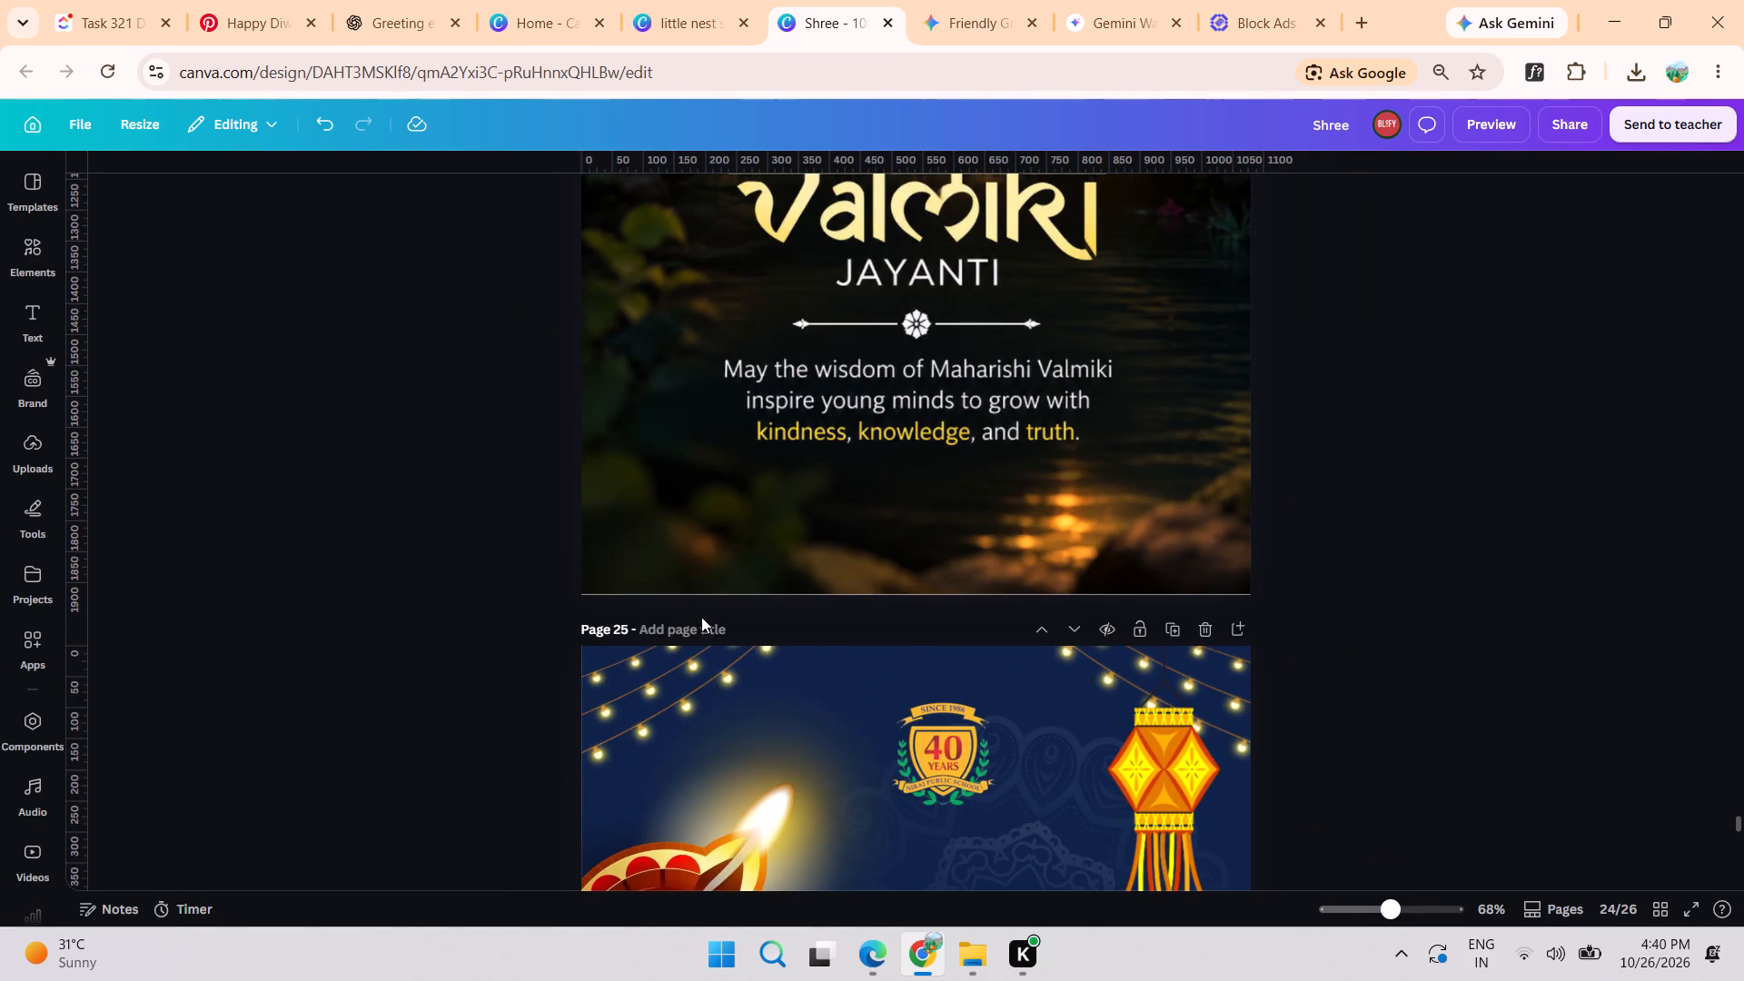
double_click(681, 628)
scroll(943, 582, up, 11)
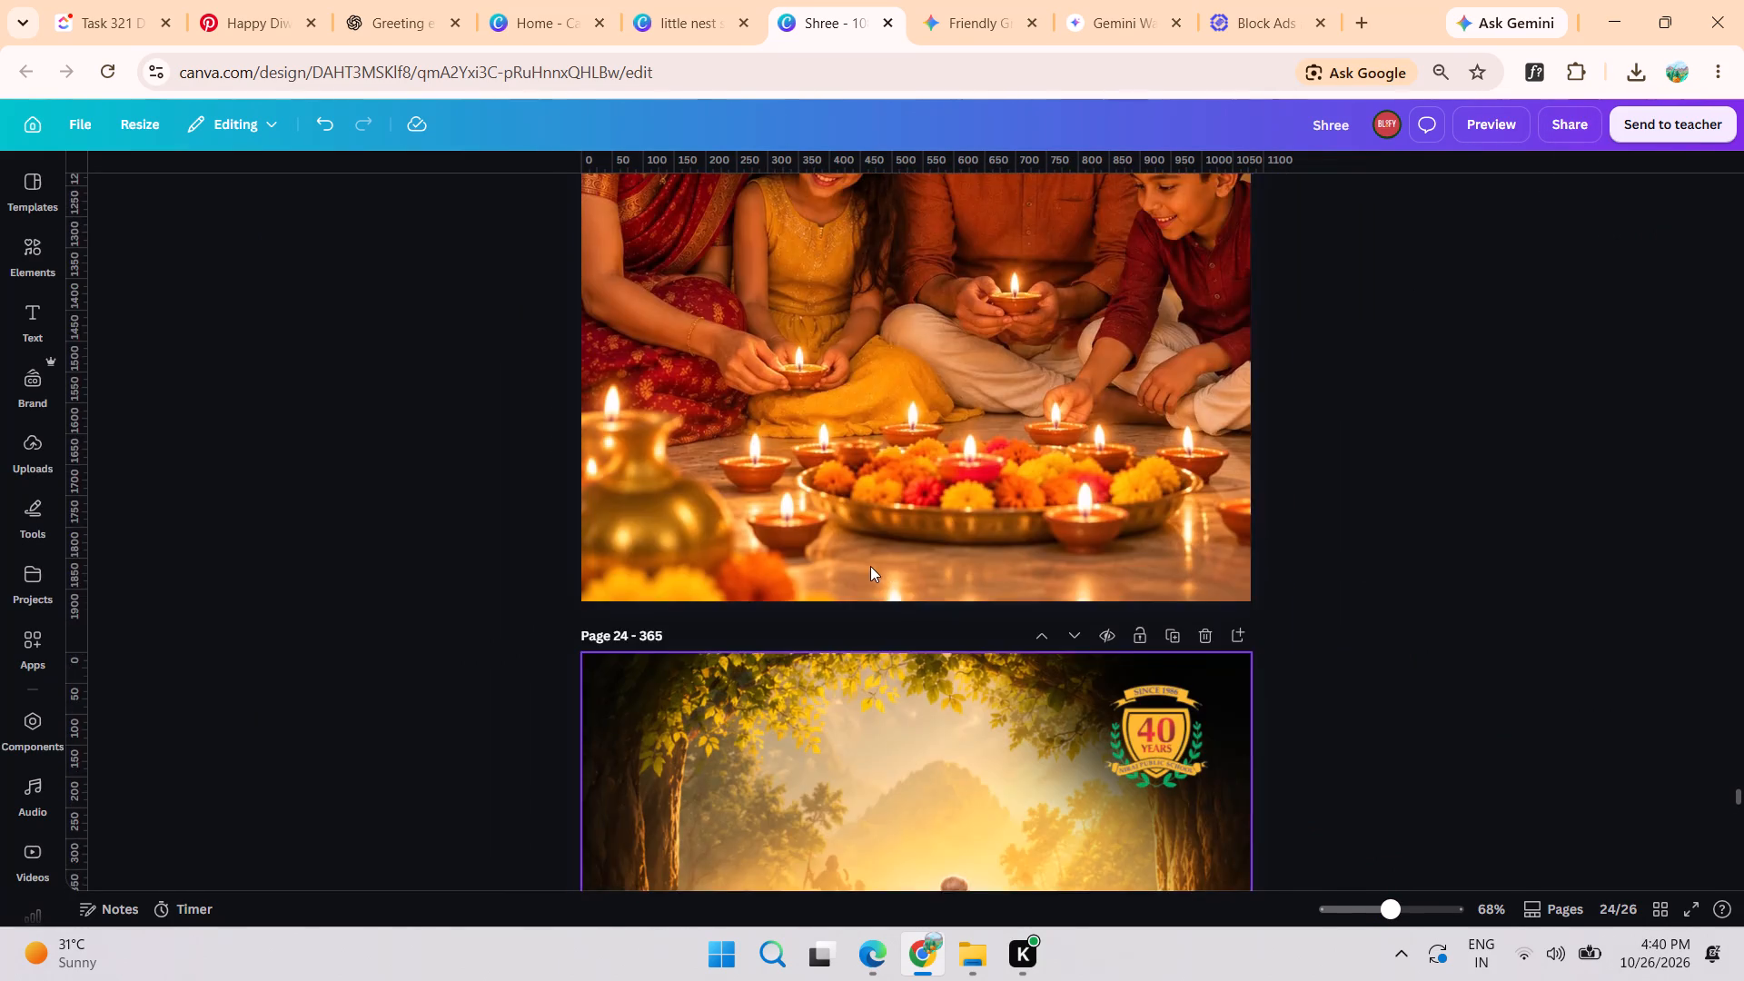
scroll(877, 569, down, 20)
scroll(877, 569, down, 2)
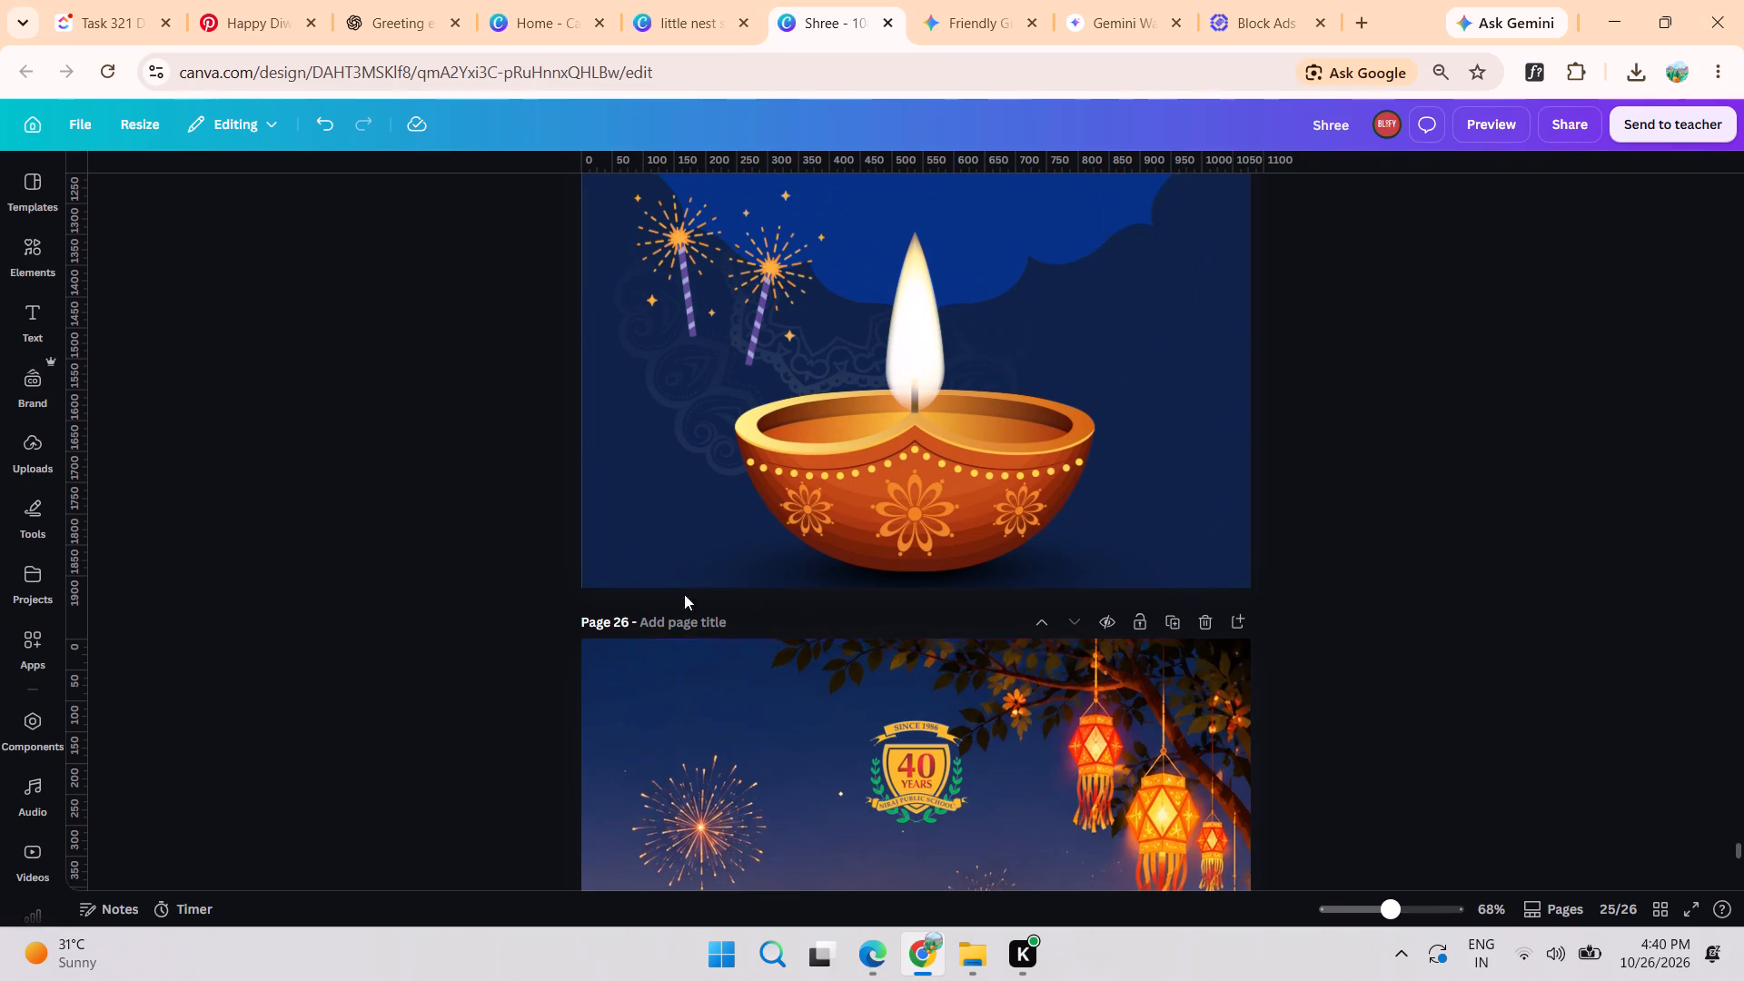
click(689, 617)
text(nps diwali)
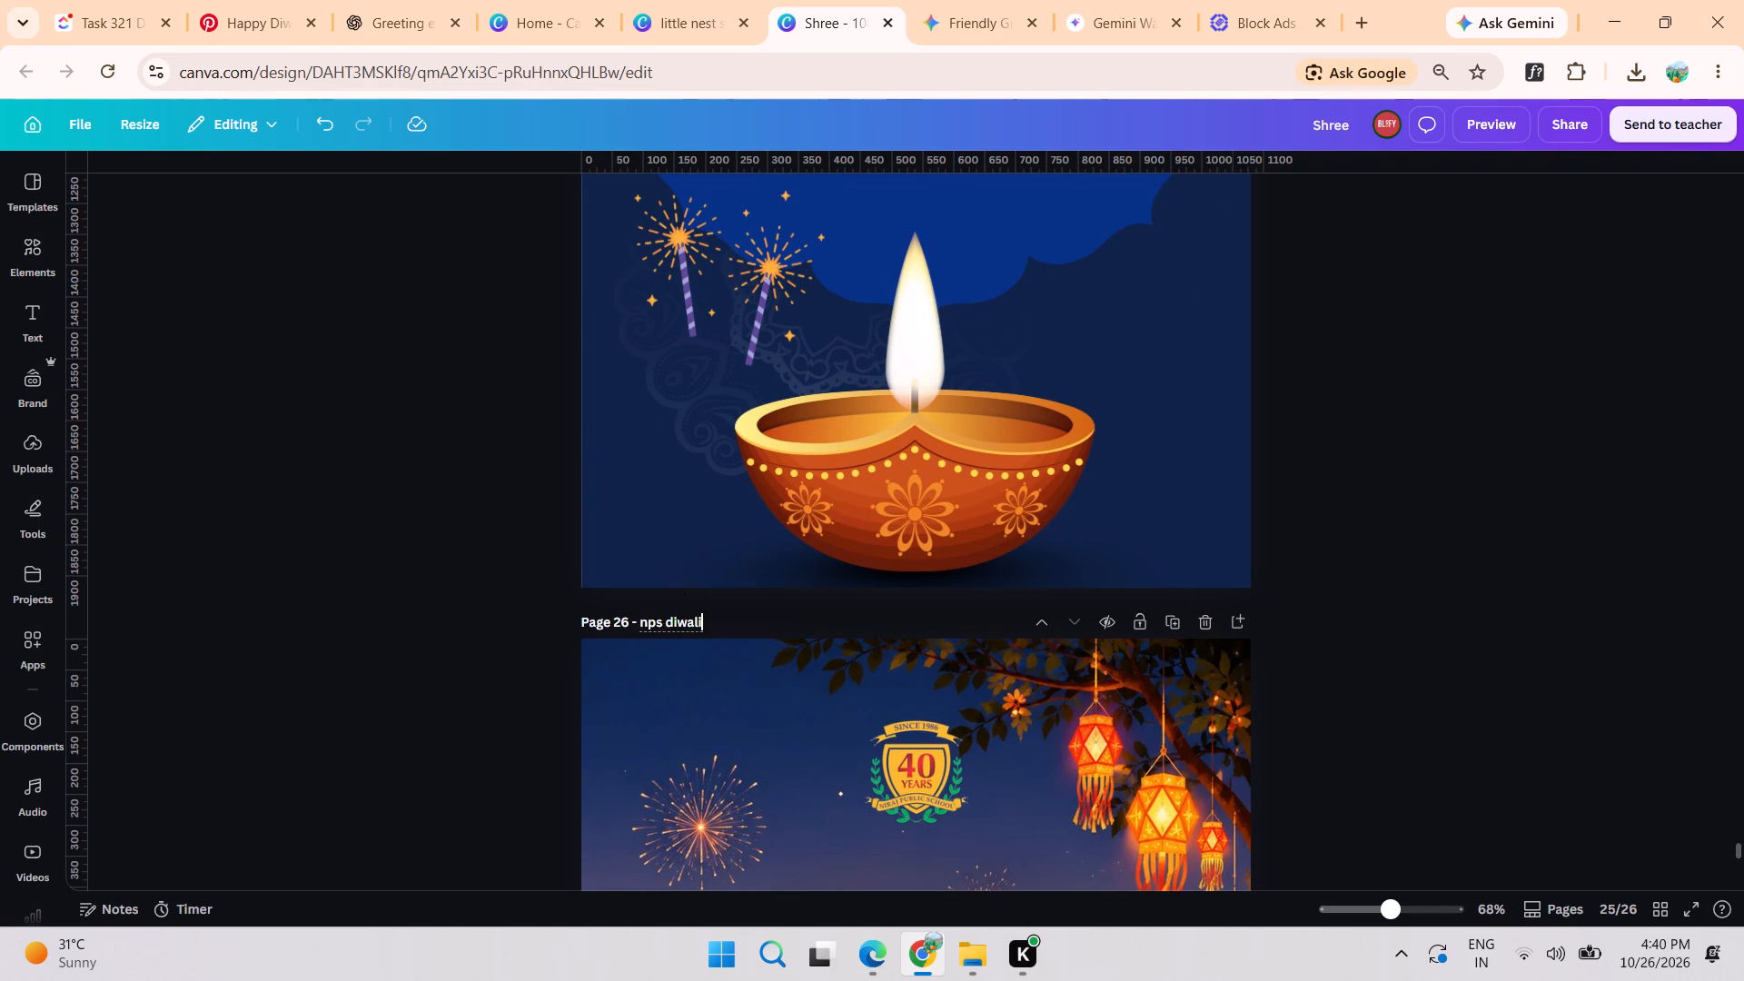
Download only page 26, the nps diwali story, of the Shree design as a PNG.
click(1536, 719)
scroll(1531, 712, down, 2)
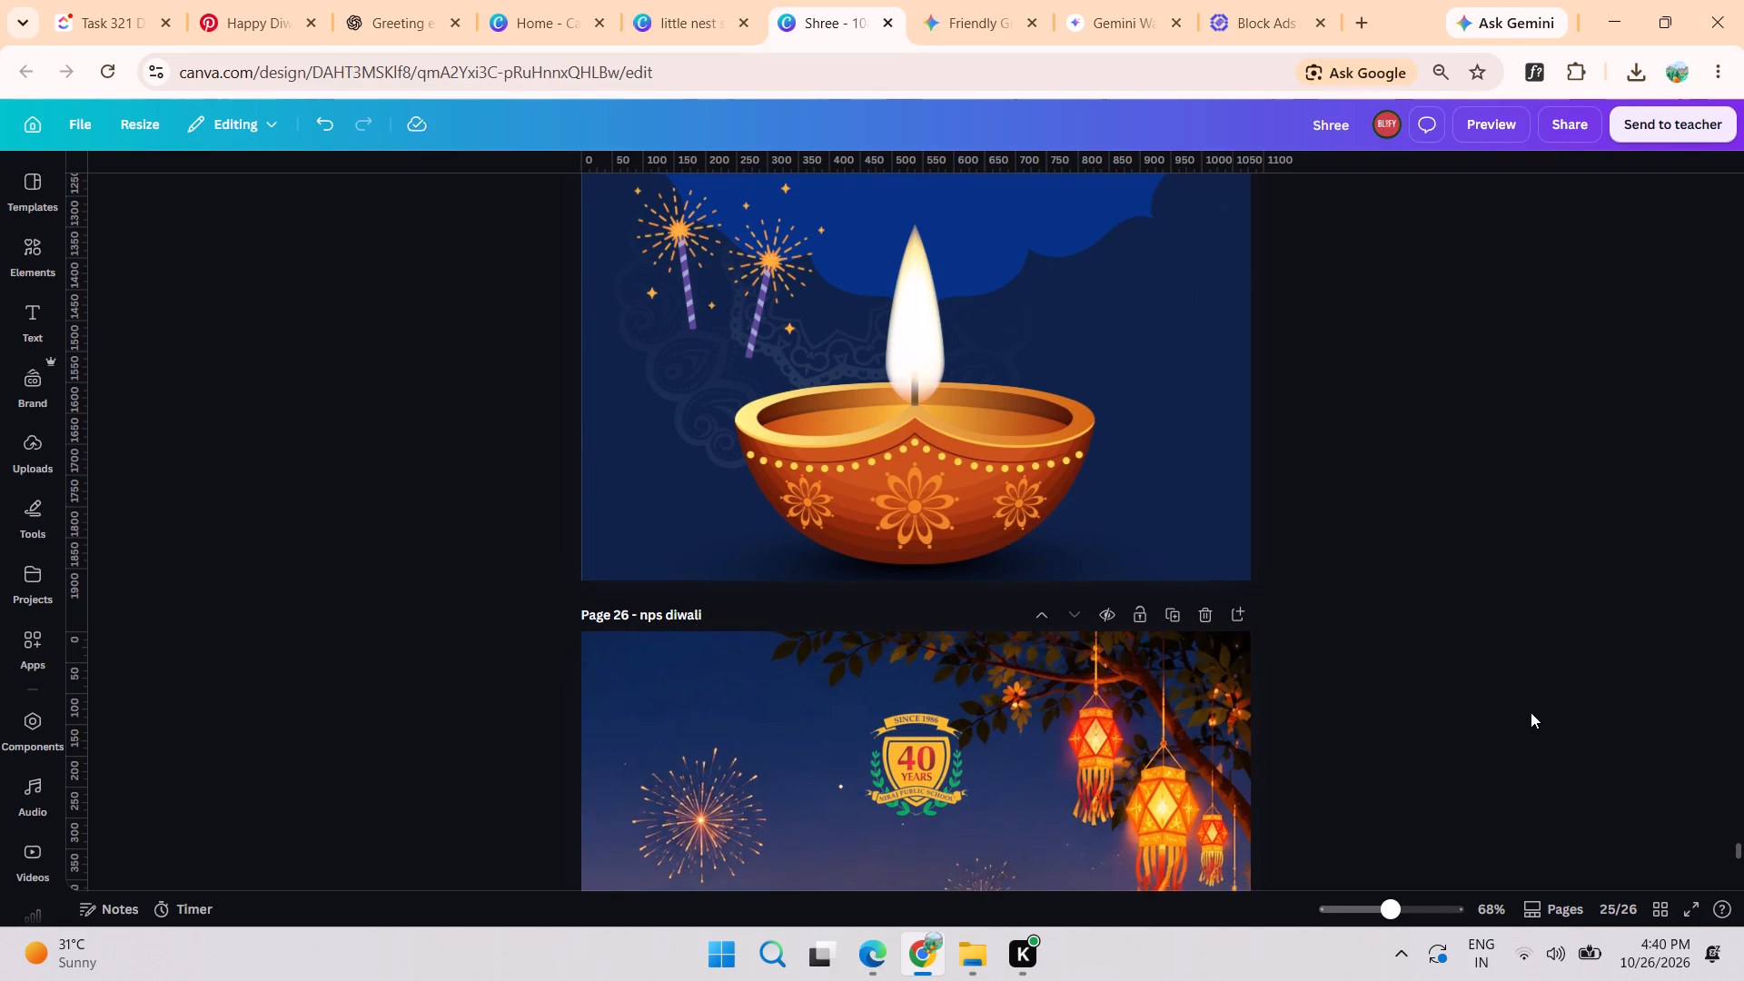
scroll(1531, 719, down, 4)
scroll(1533, 746, up, 3)
scroll(1590, 477, up, 1)
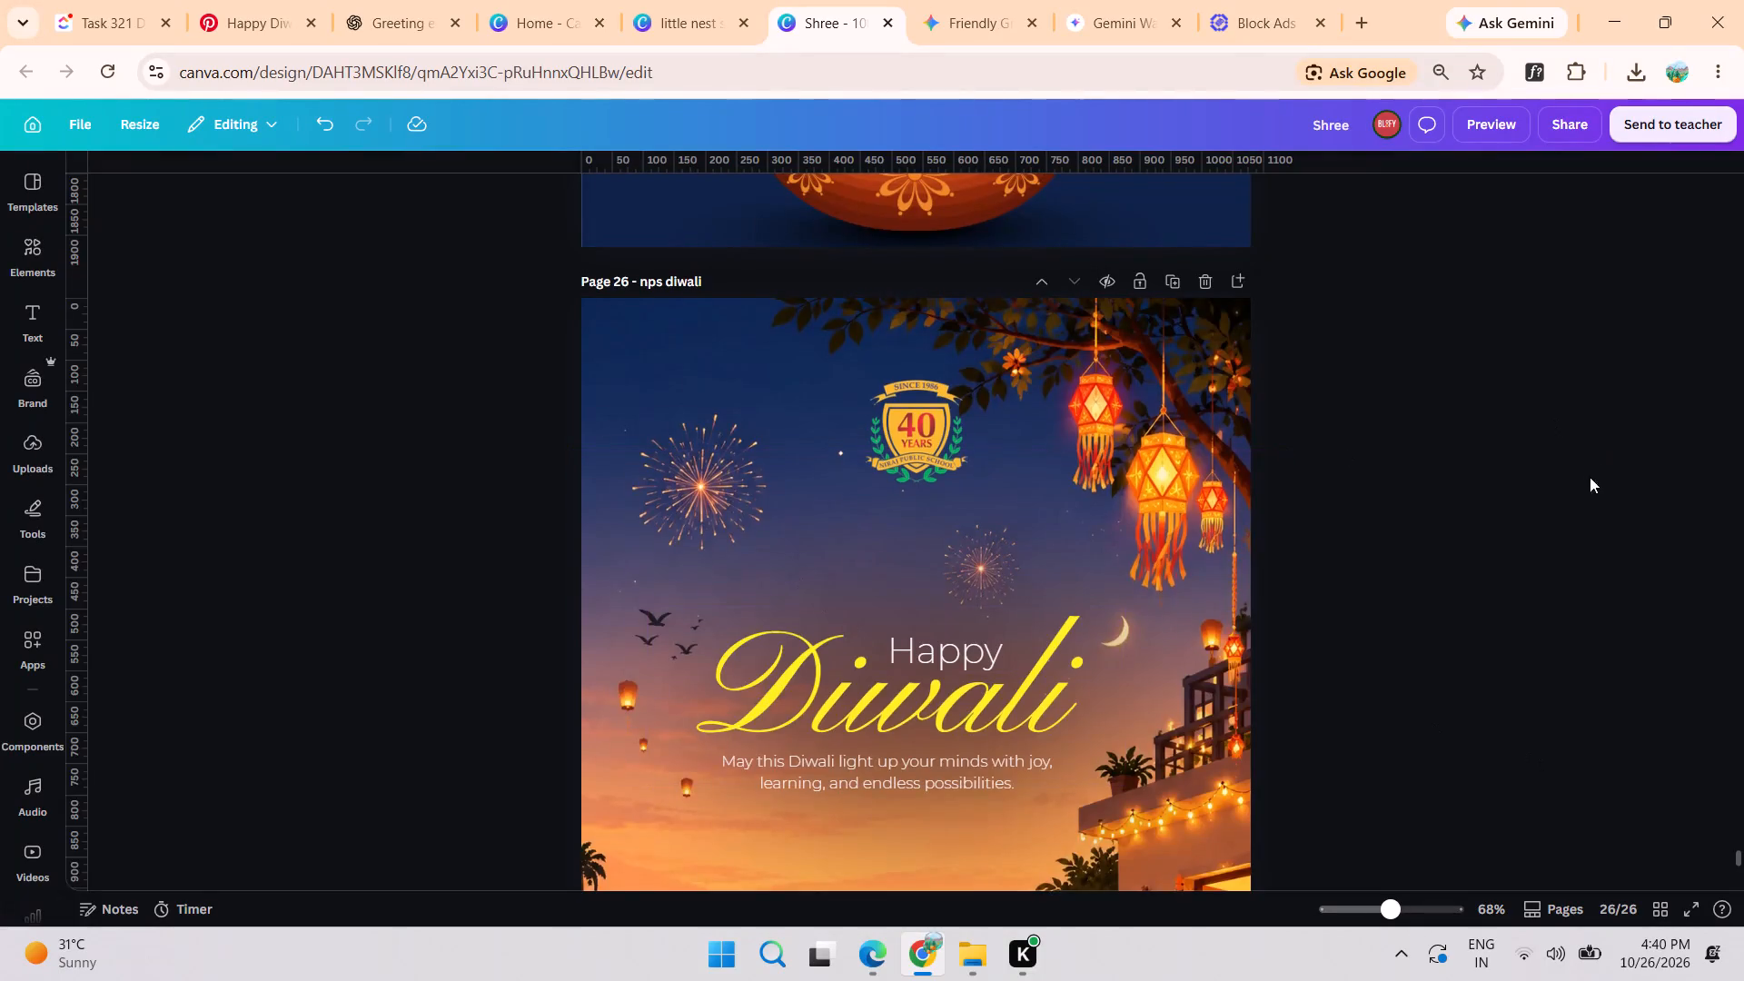
scroll(1590, 477, up, 1)
scroll(1580, 416, down, 5)
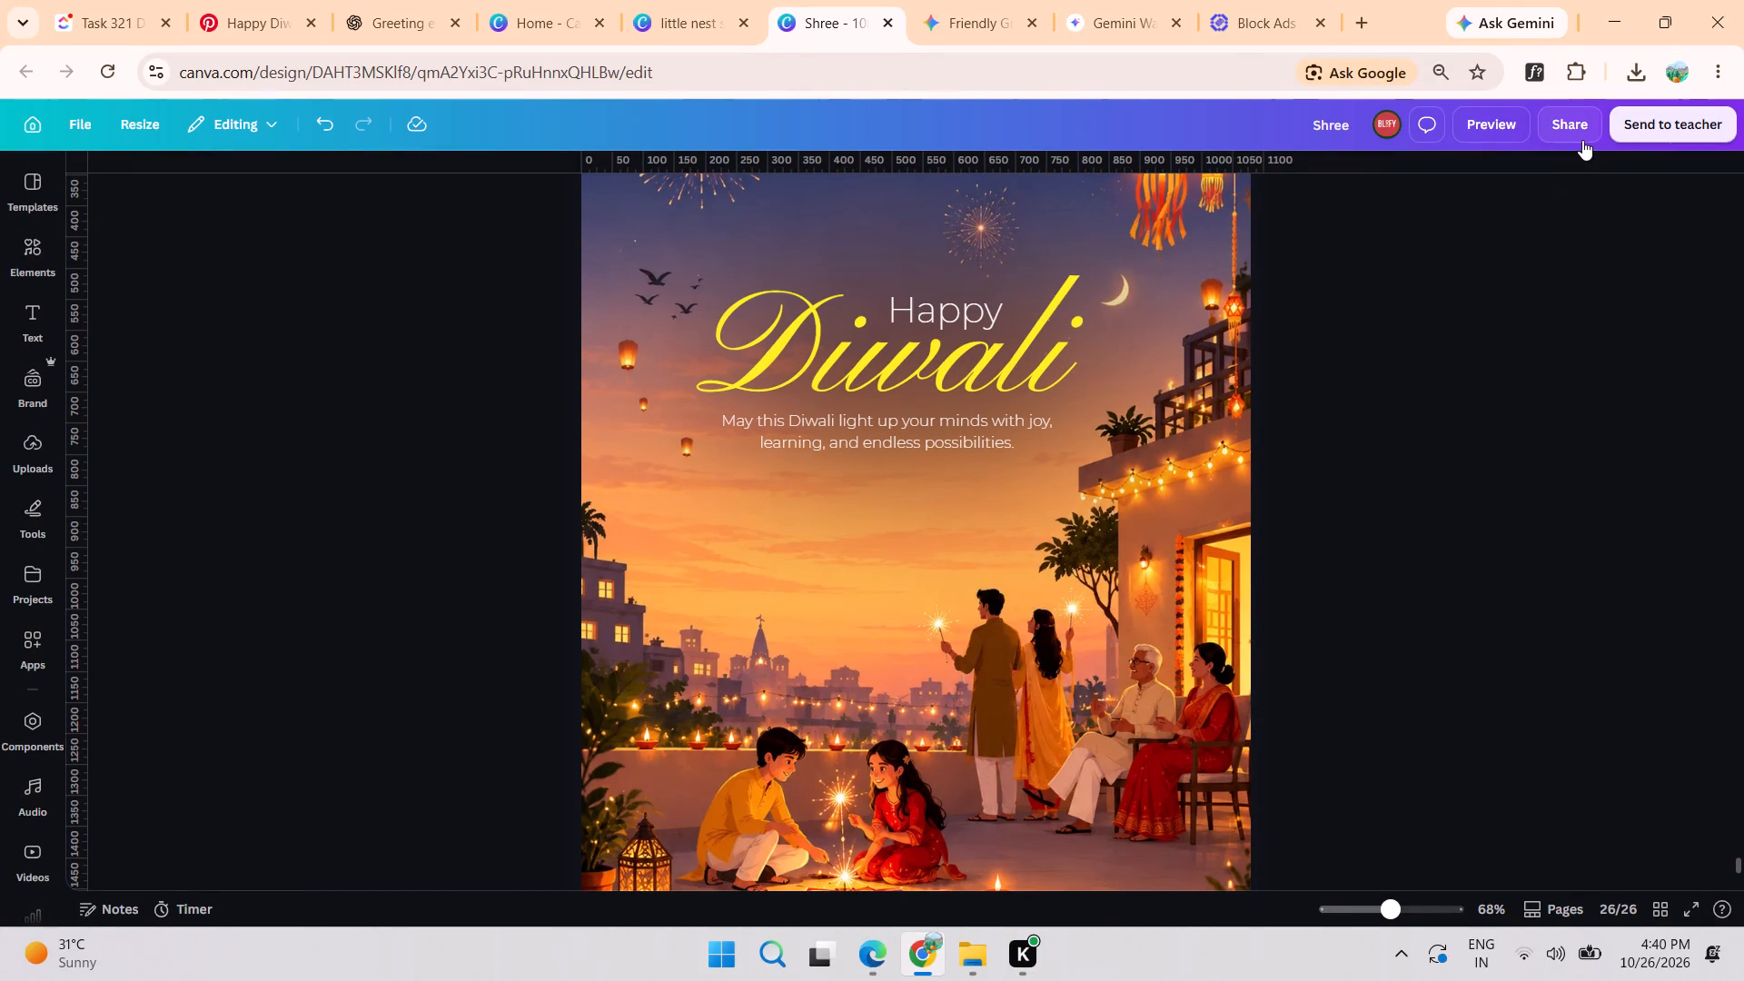
click(1572, 140)
click(1401, 580)
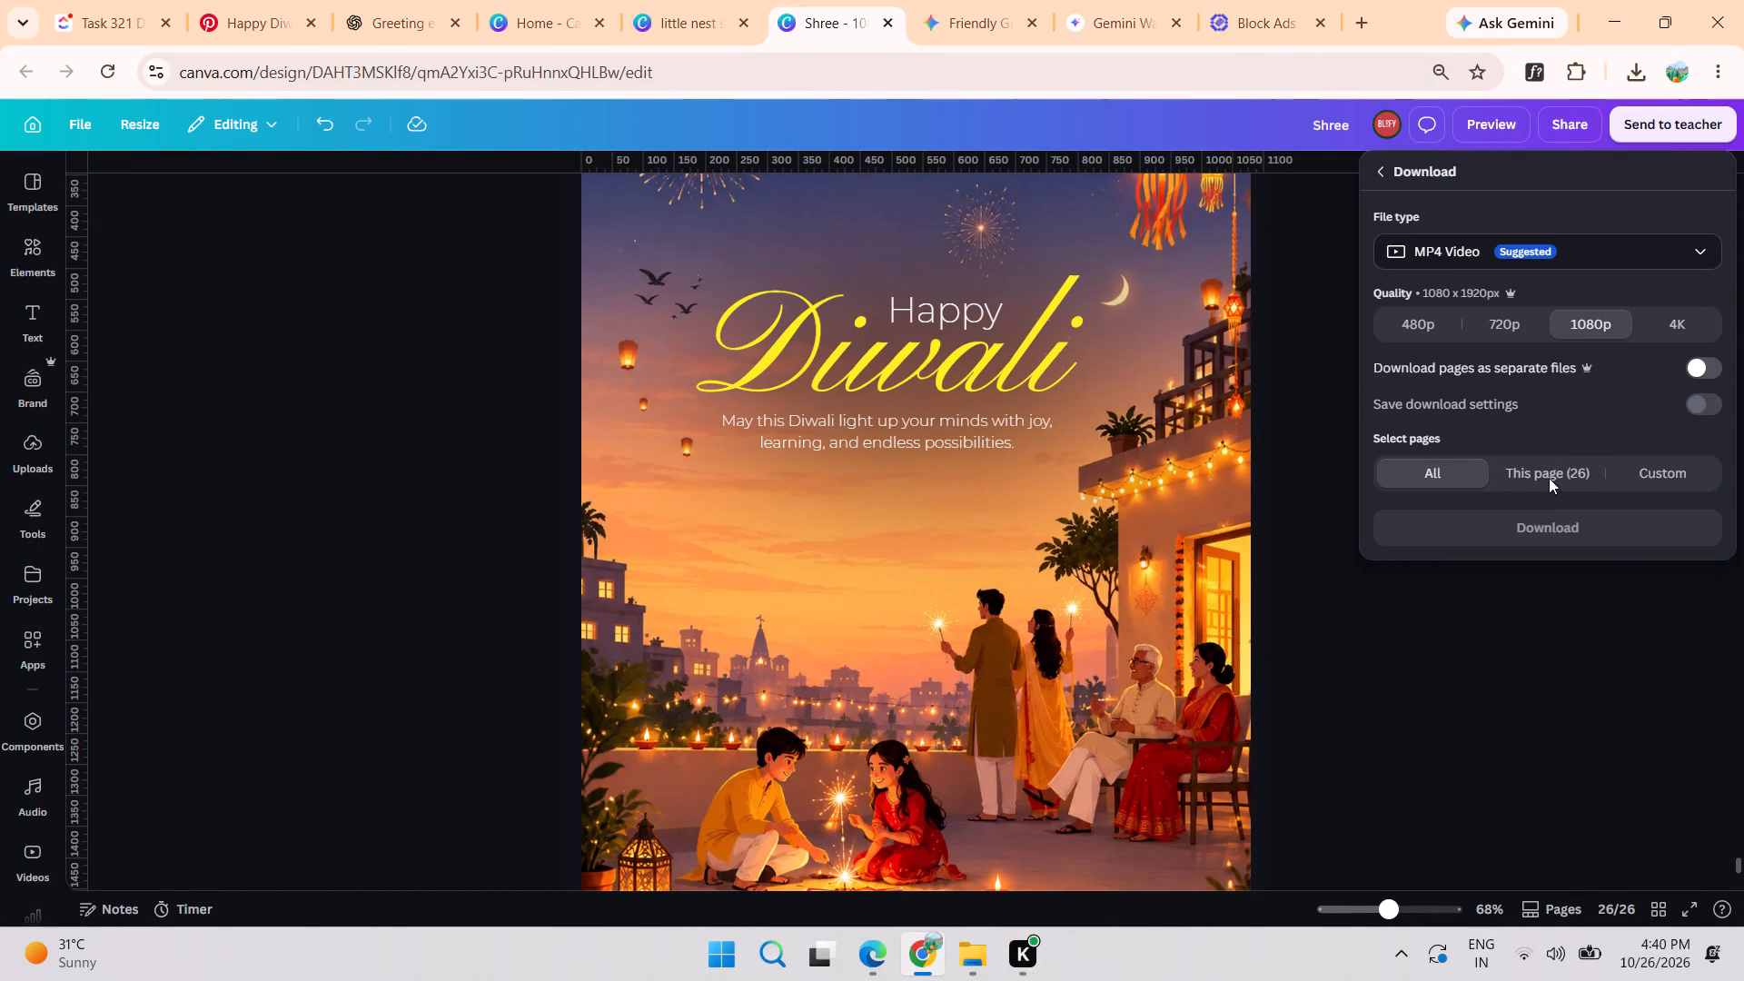
click(1492, 238)
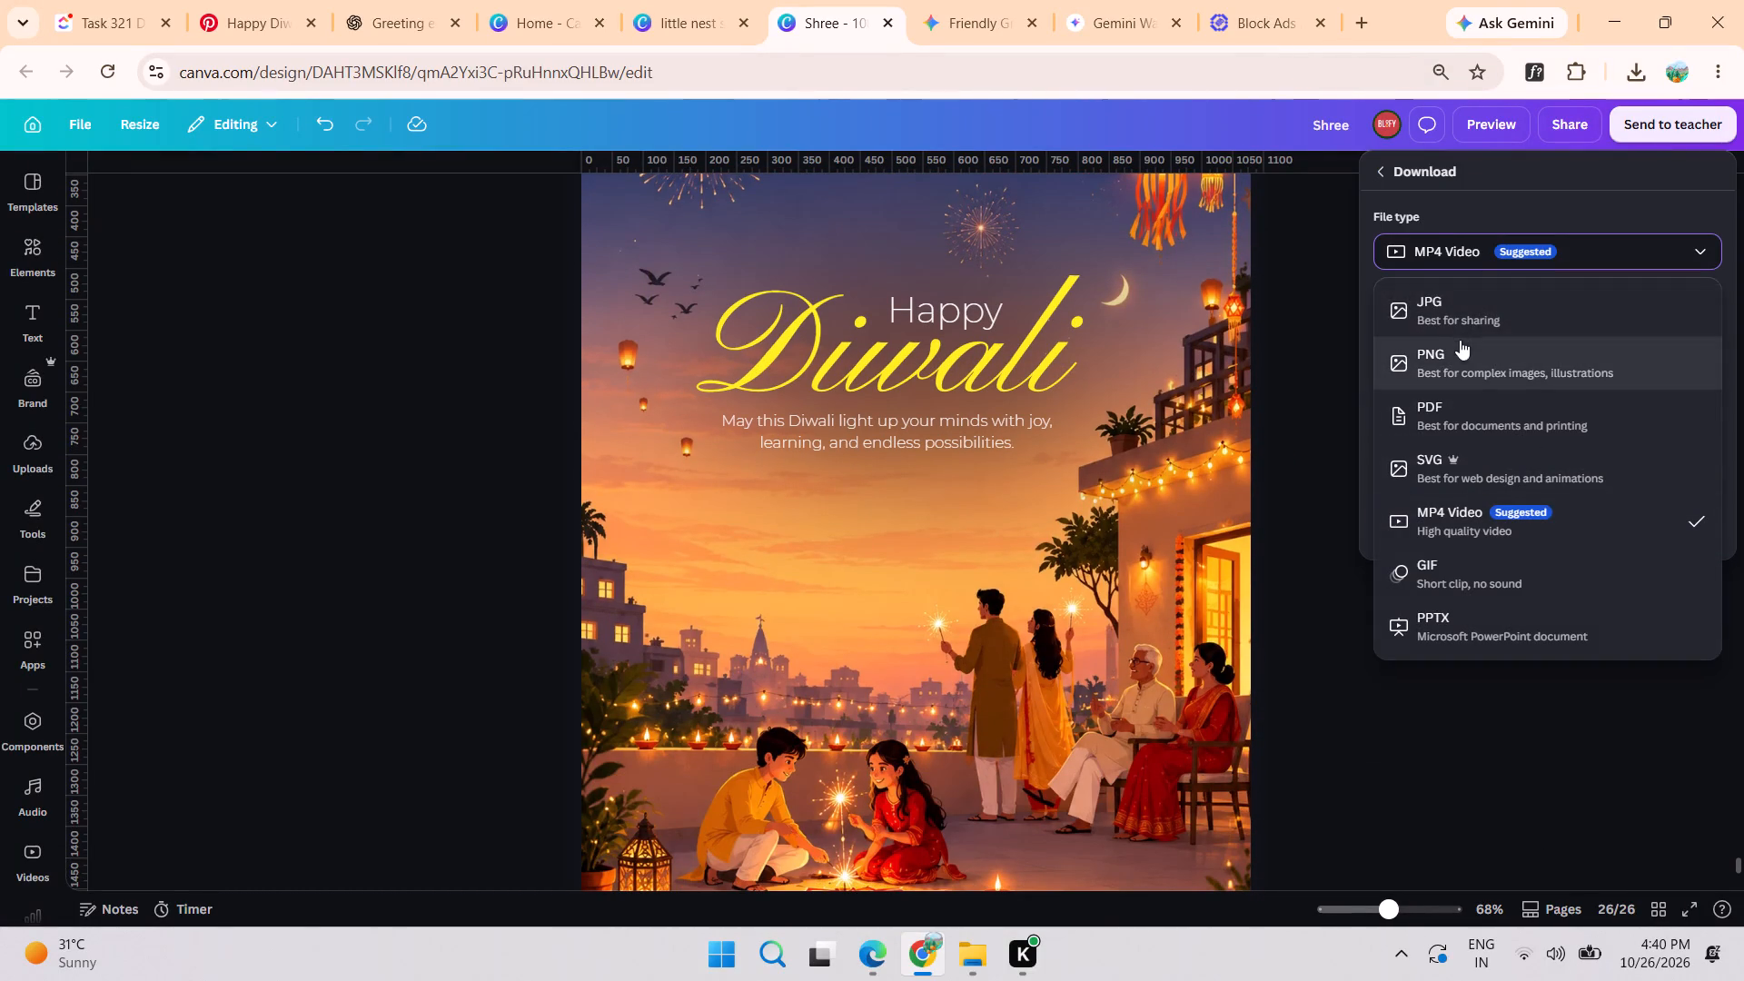
click(1462, 350)
click(1539, 542)
click(1555, 694)
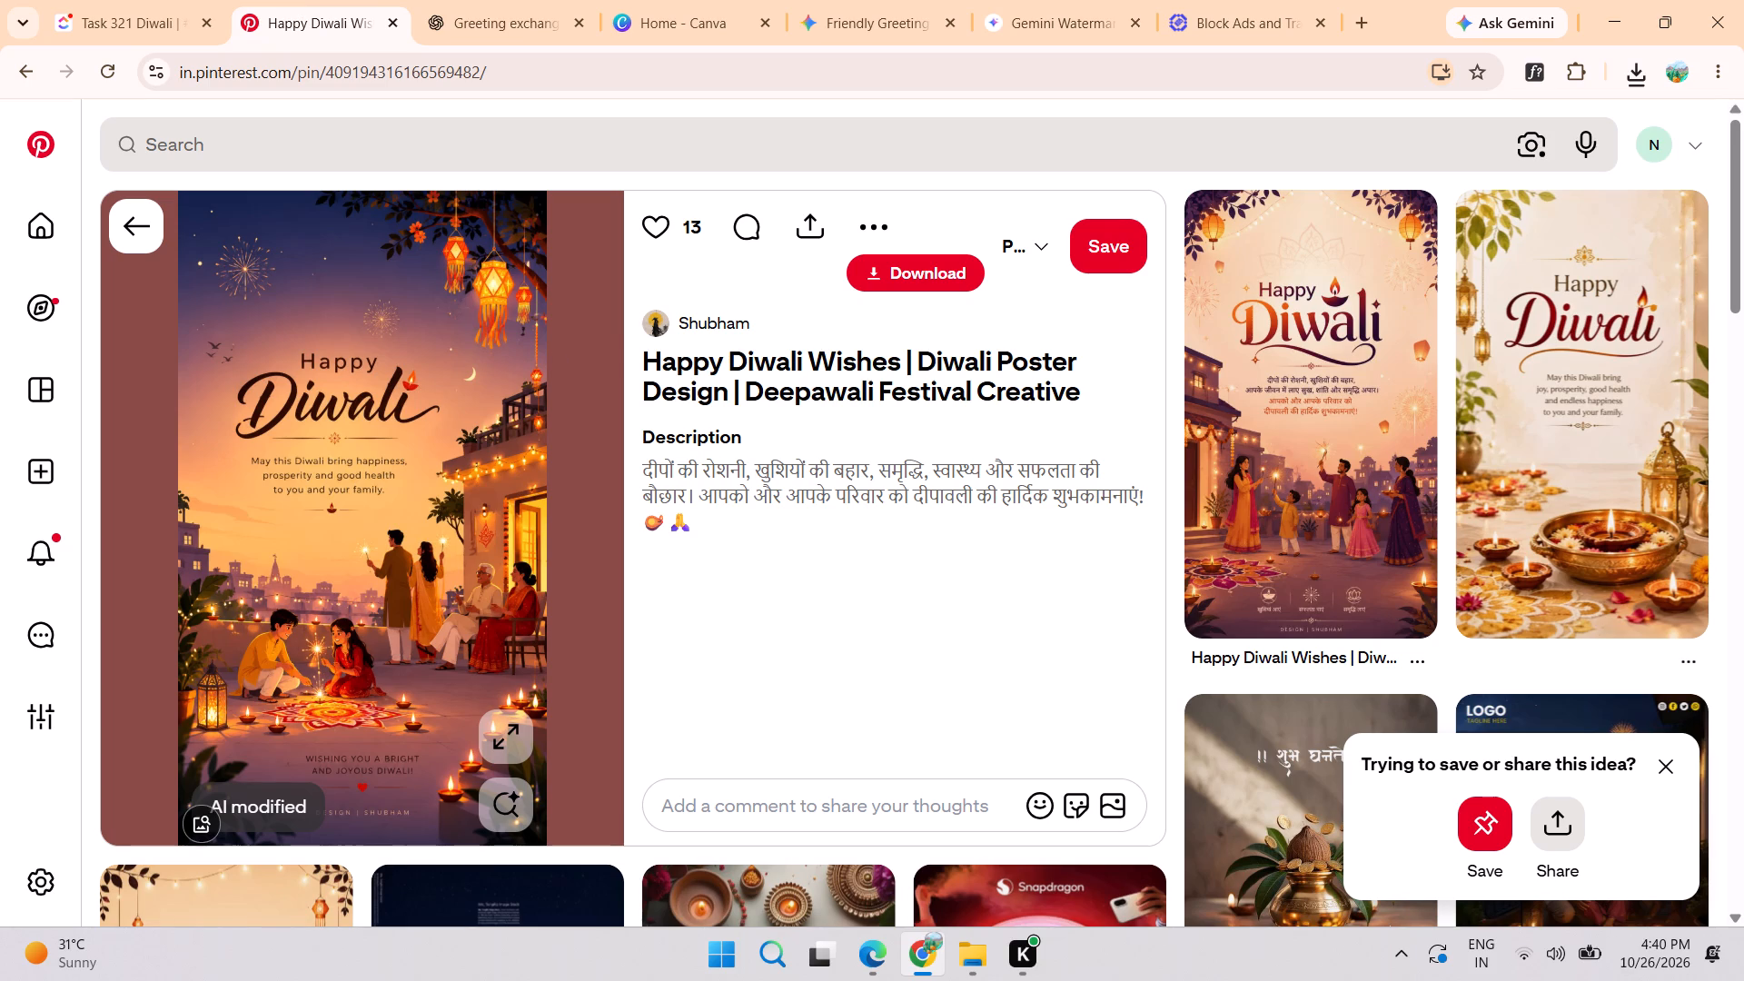
double_click(130, 26)
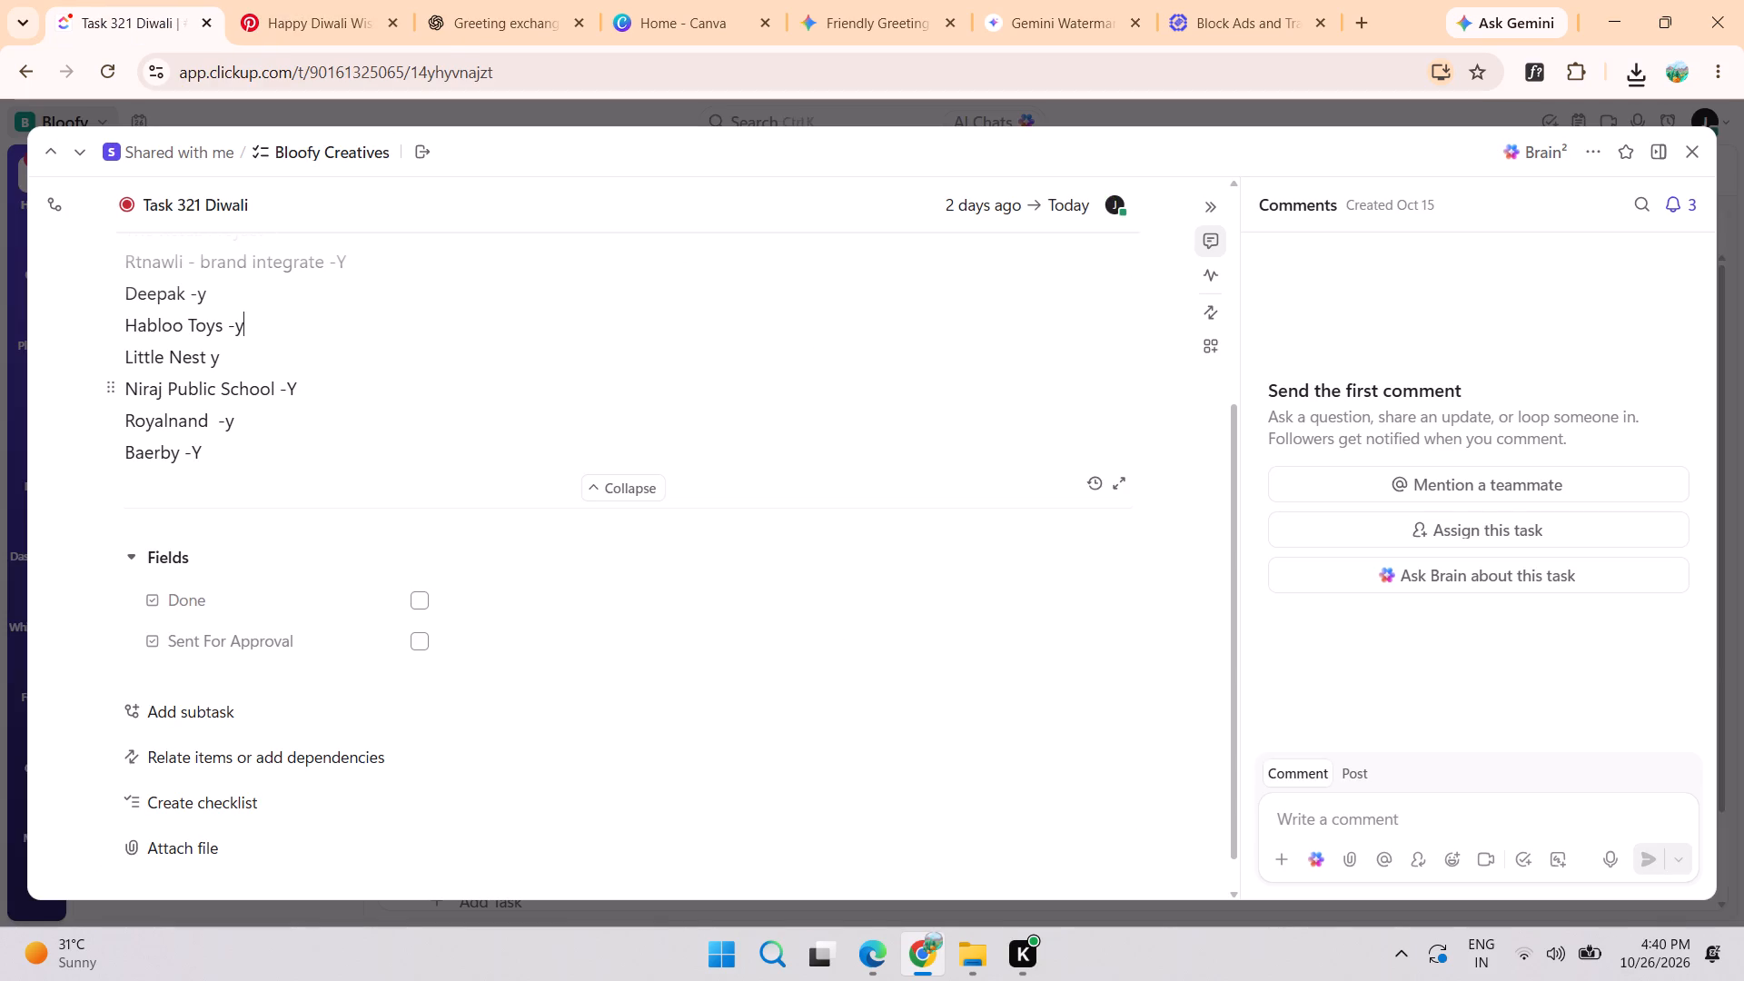
scroll(659, 570, up, 3)
click(1684, 155)
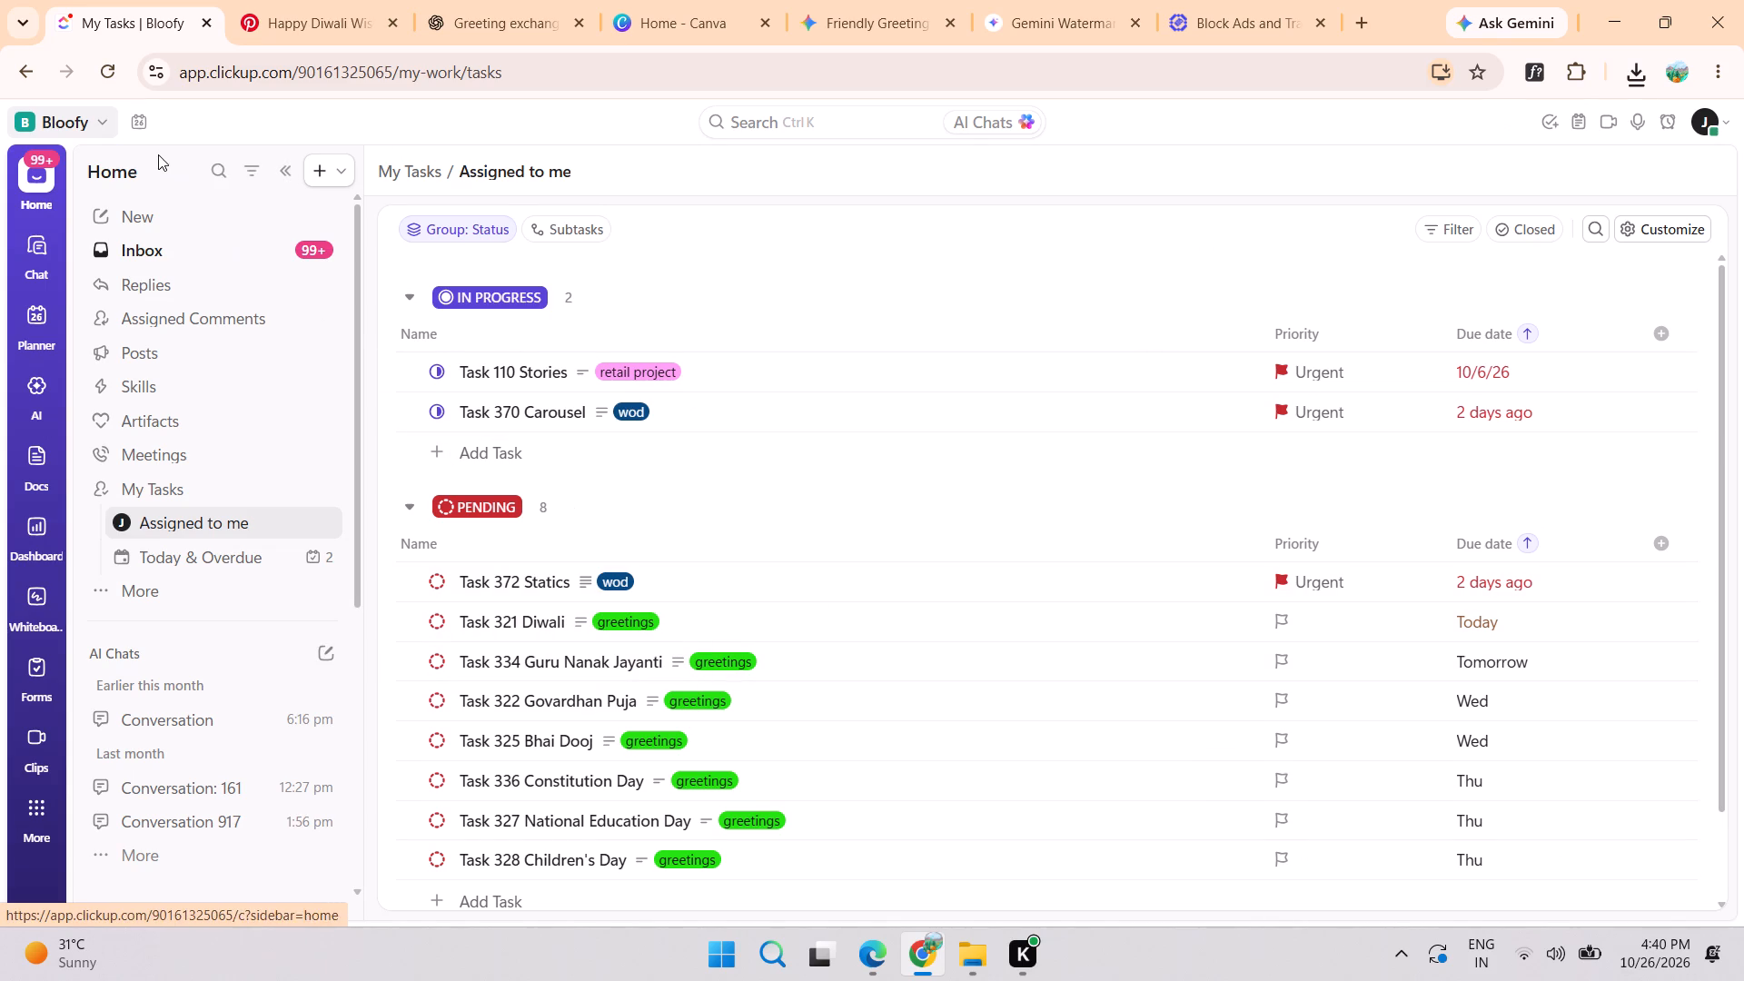
Reload the ClickUp list of tasks assigned to me and open the pending 394 Carousel task tagged deepak.
click(110, 74)
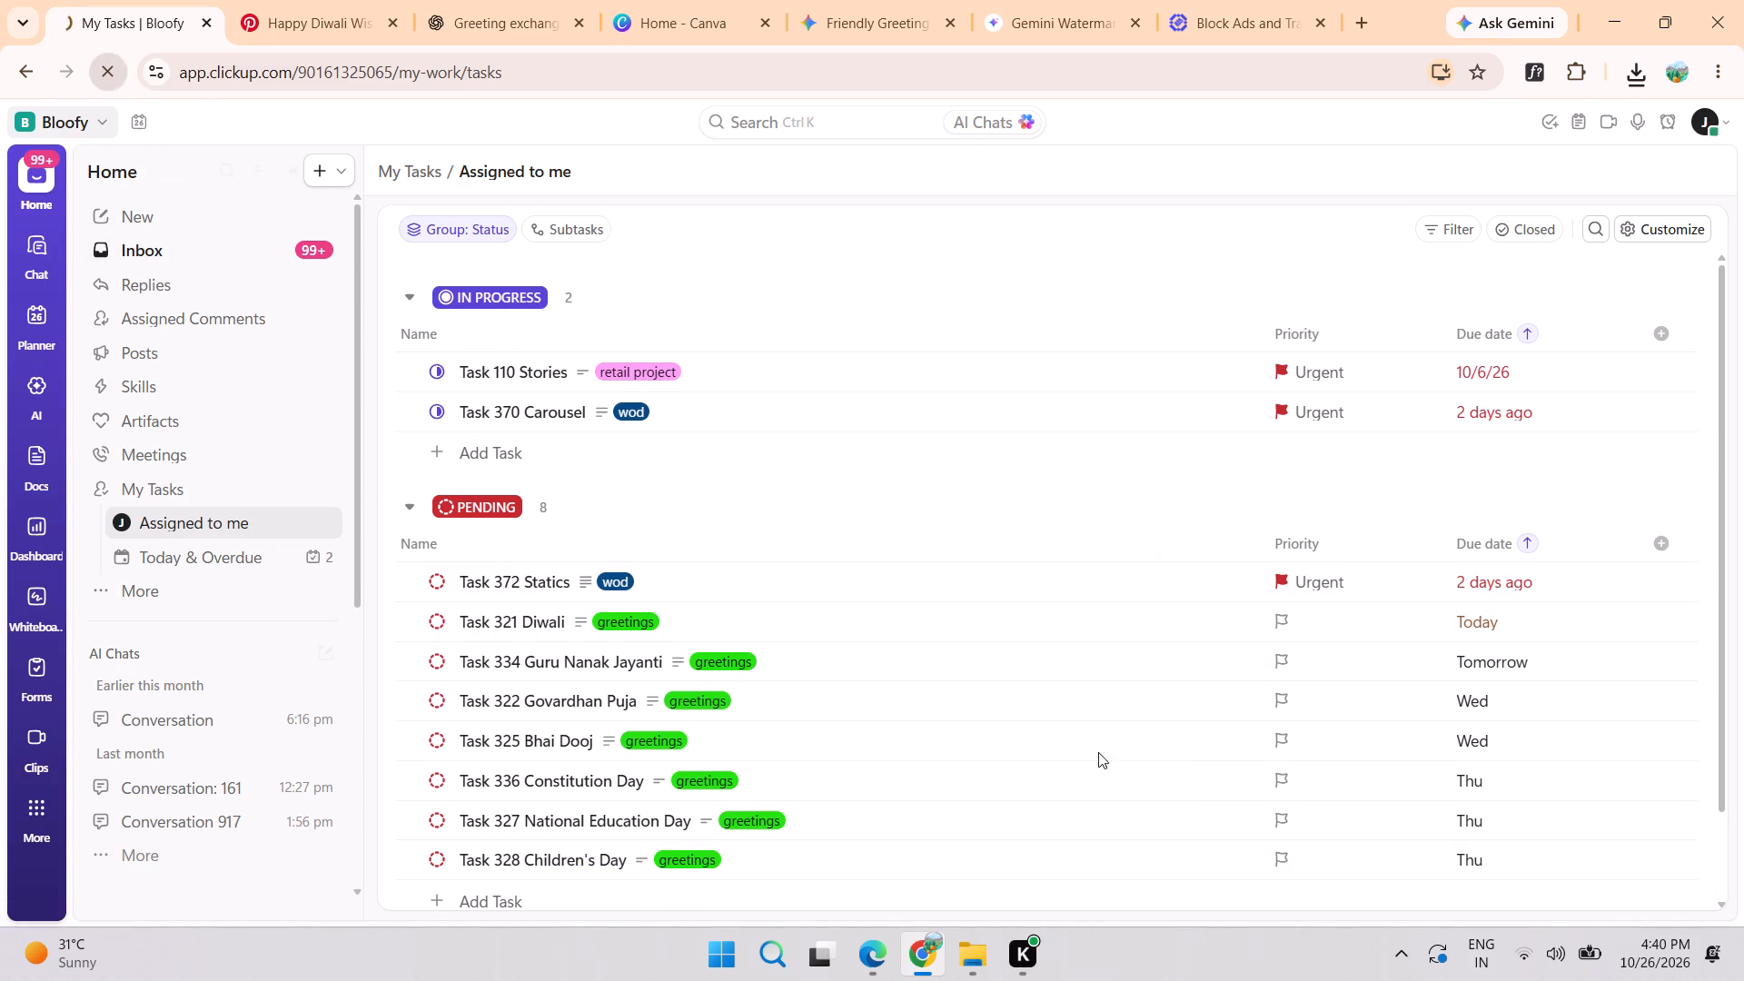
click(481, 0)
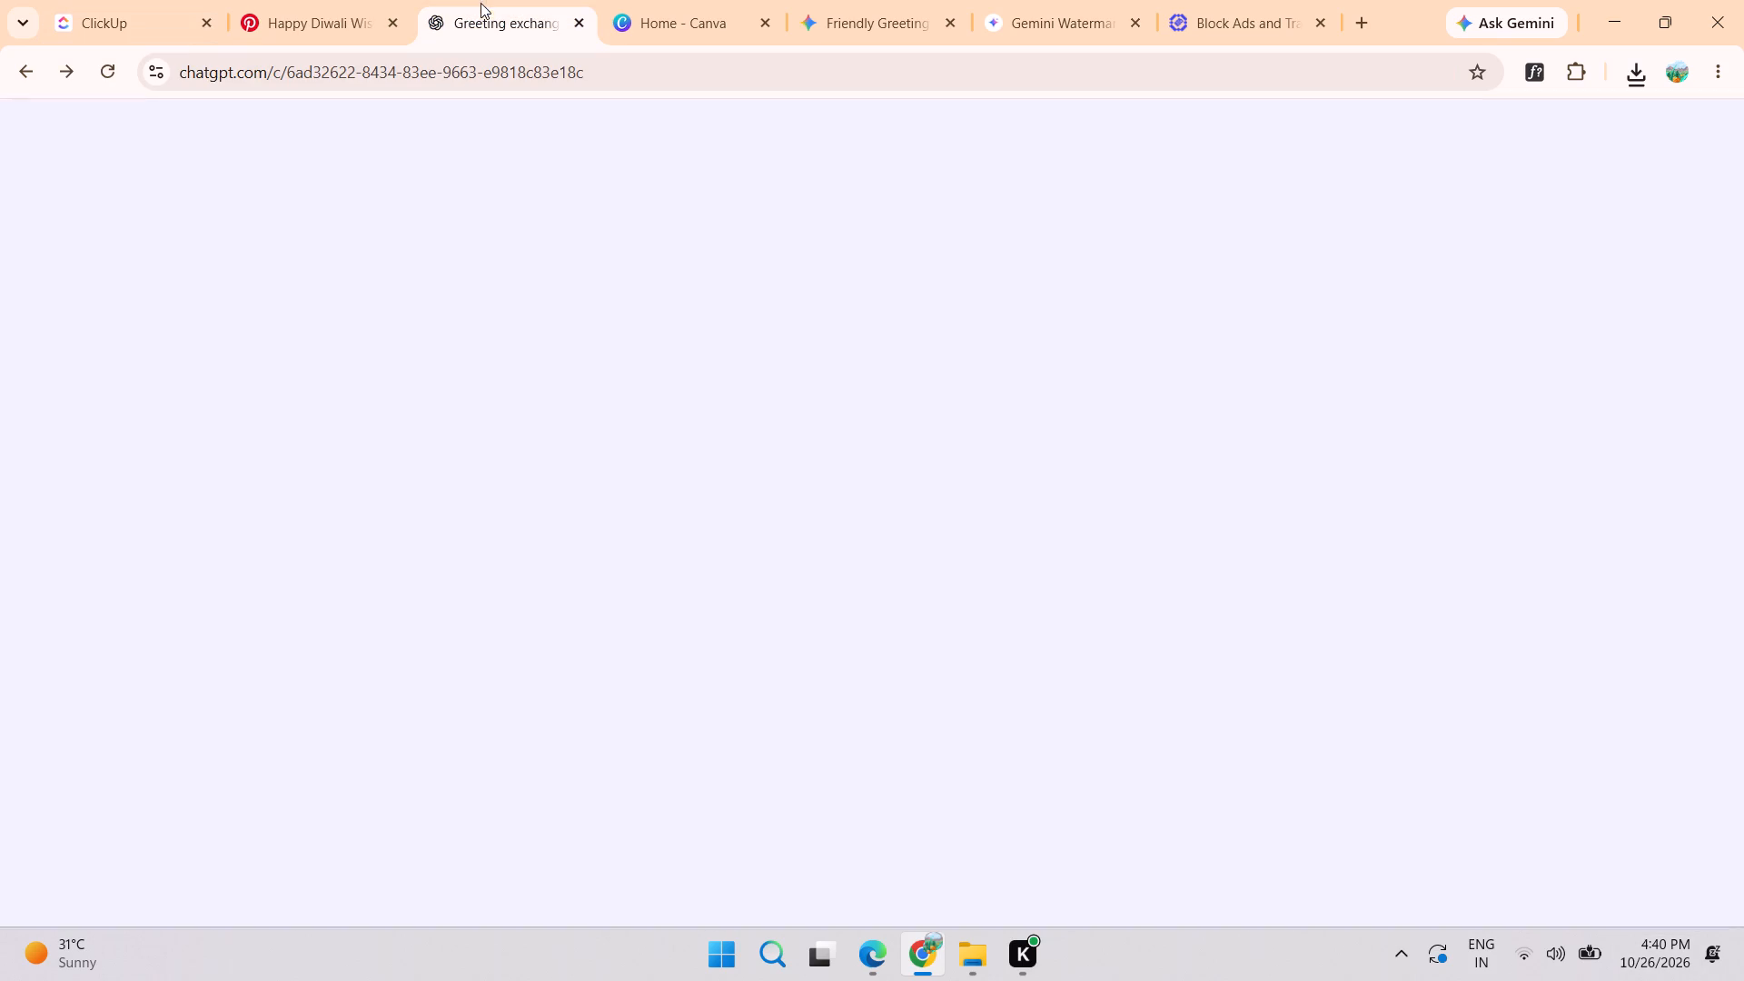
scroll(834, 90, down, 3)
scroll(933, 736, up, 1)
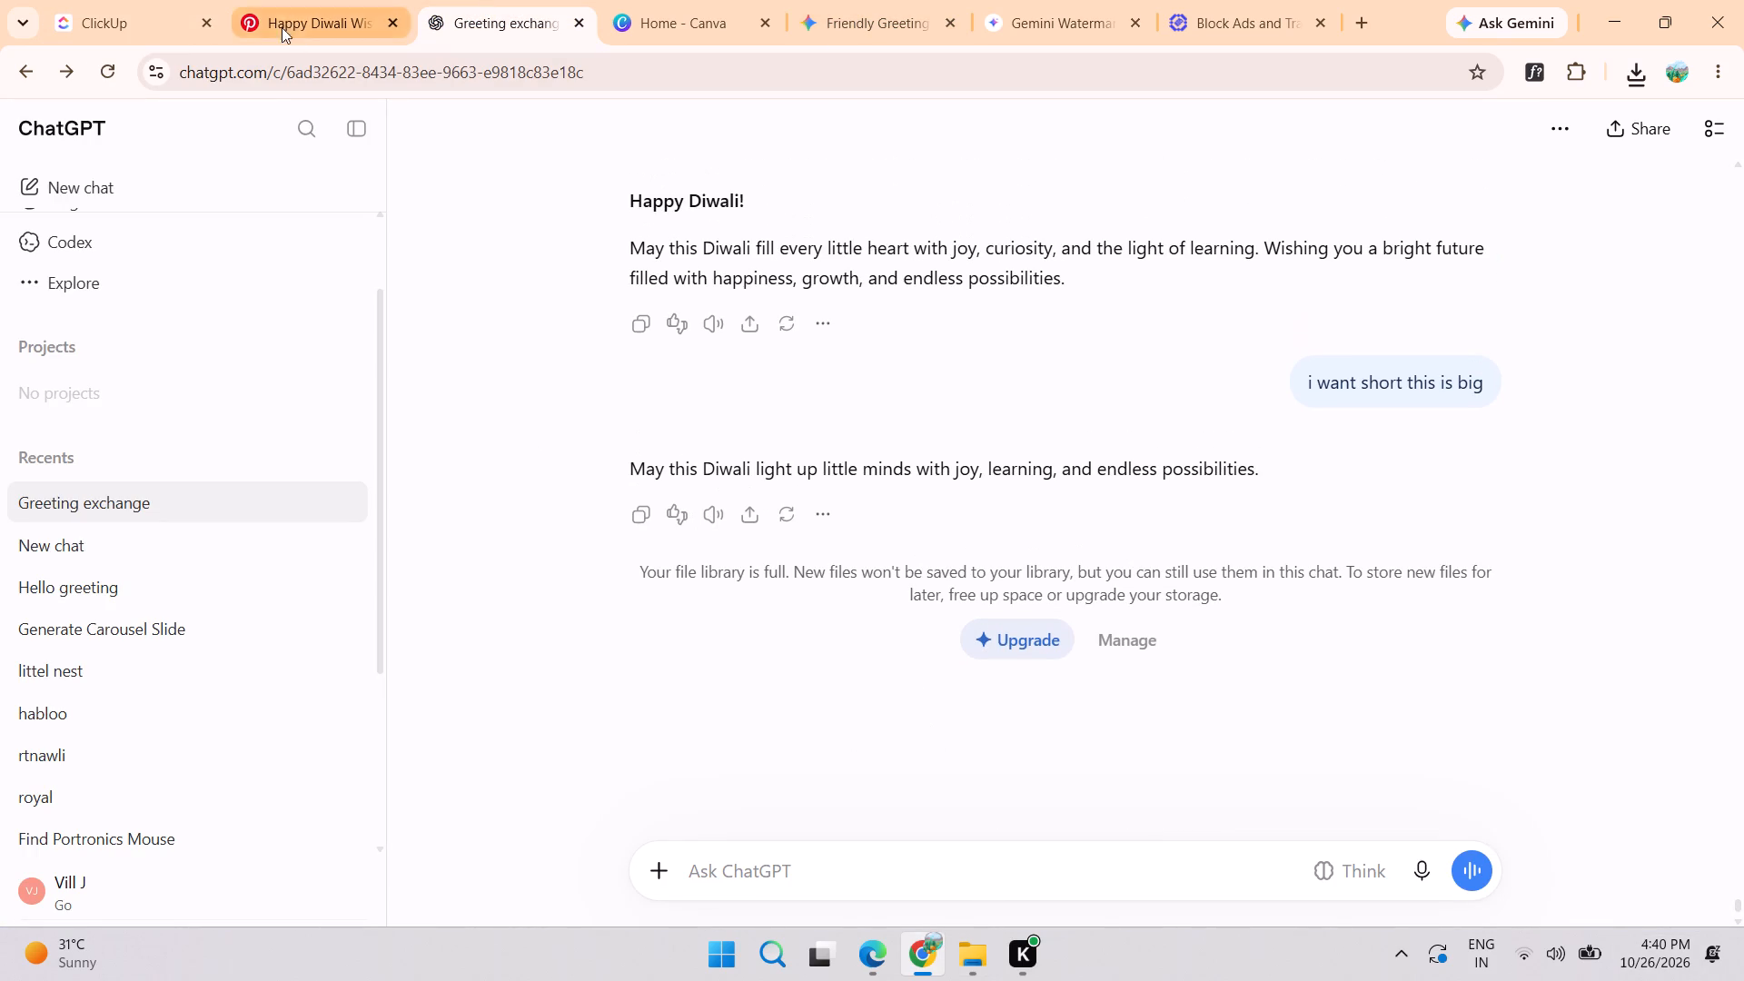
click(158, 0)
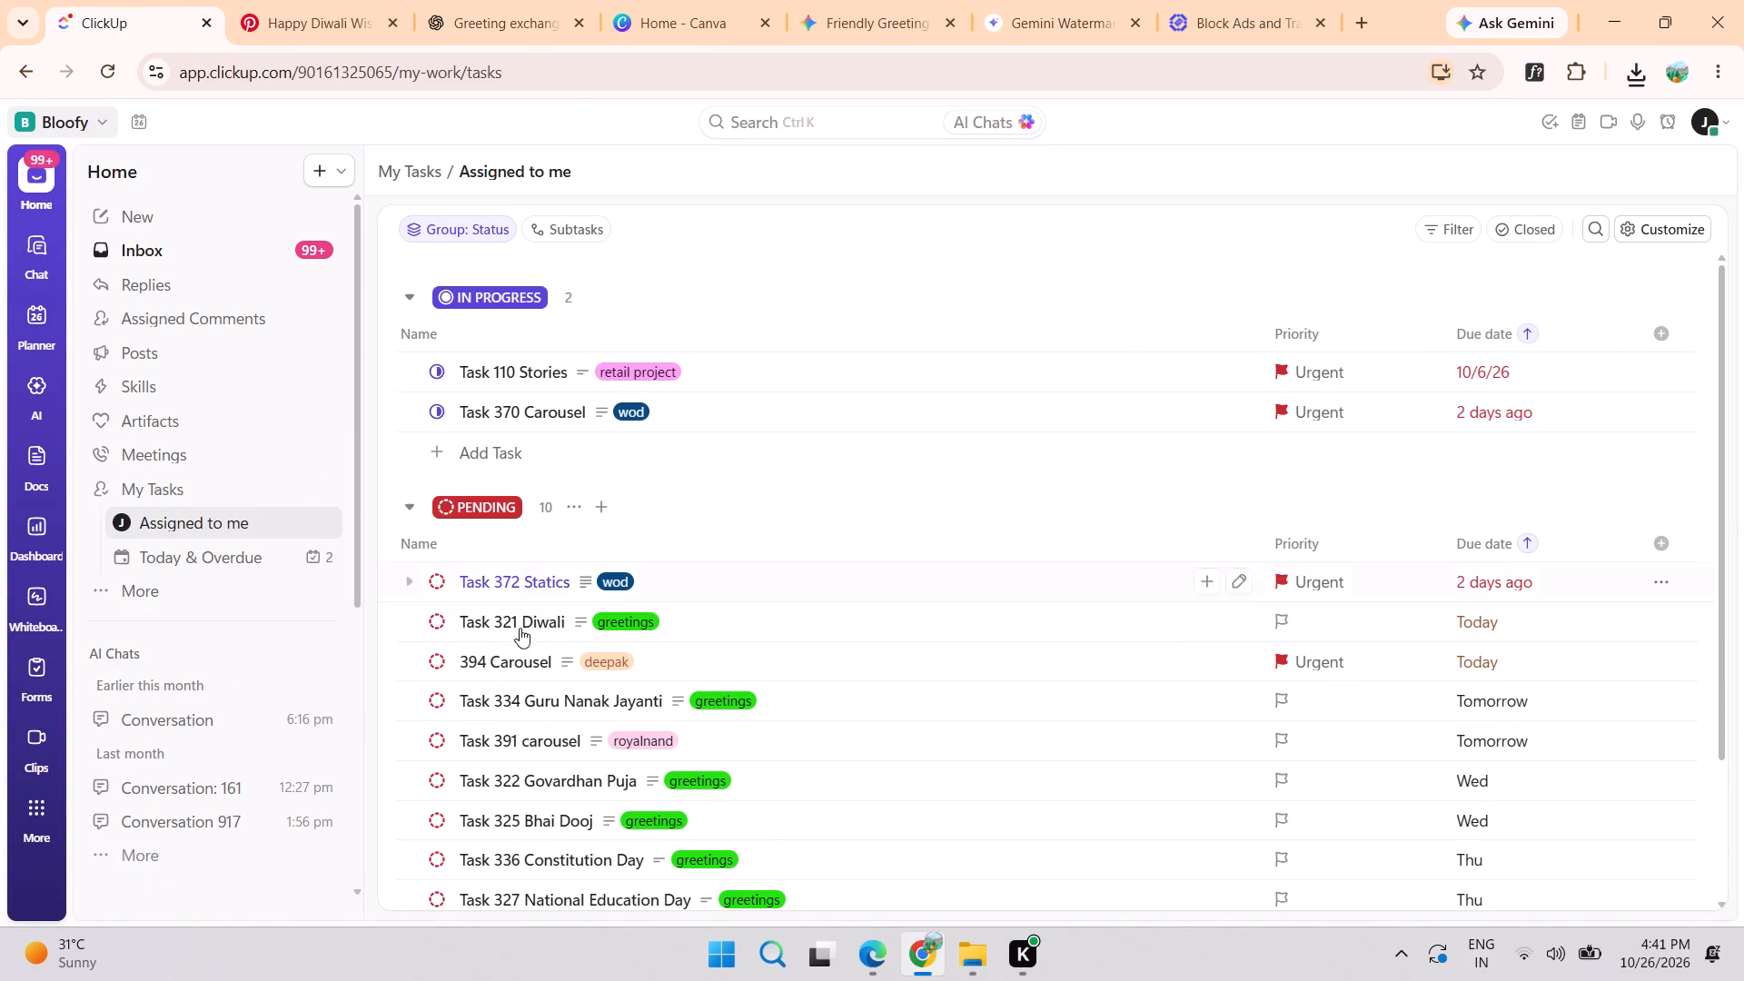
click(509, 665)
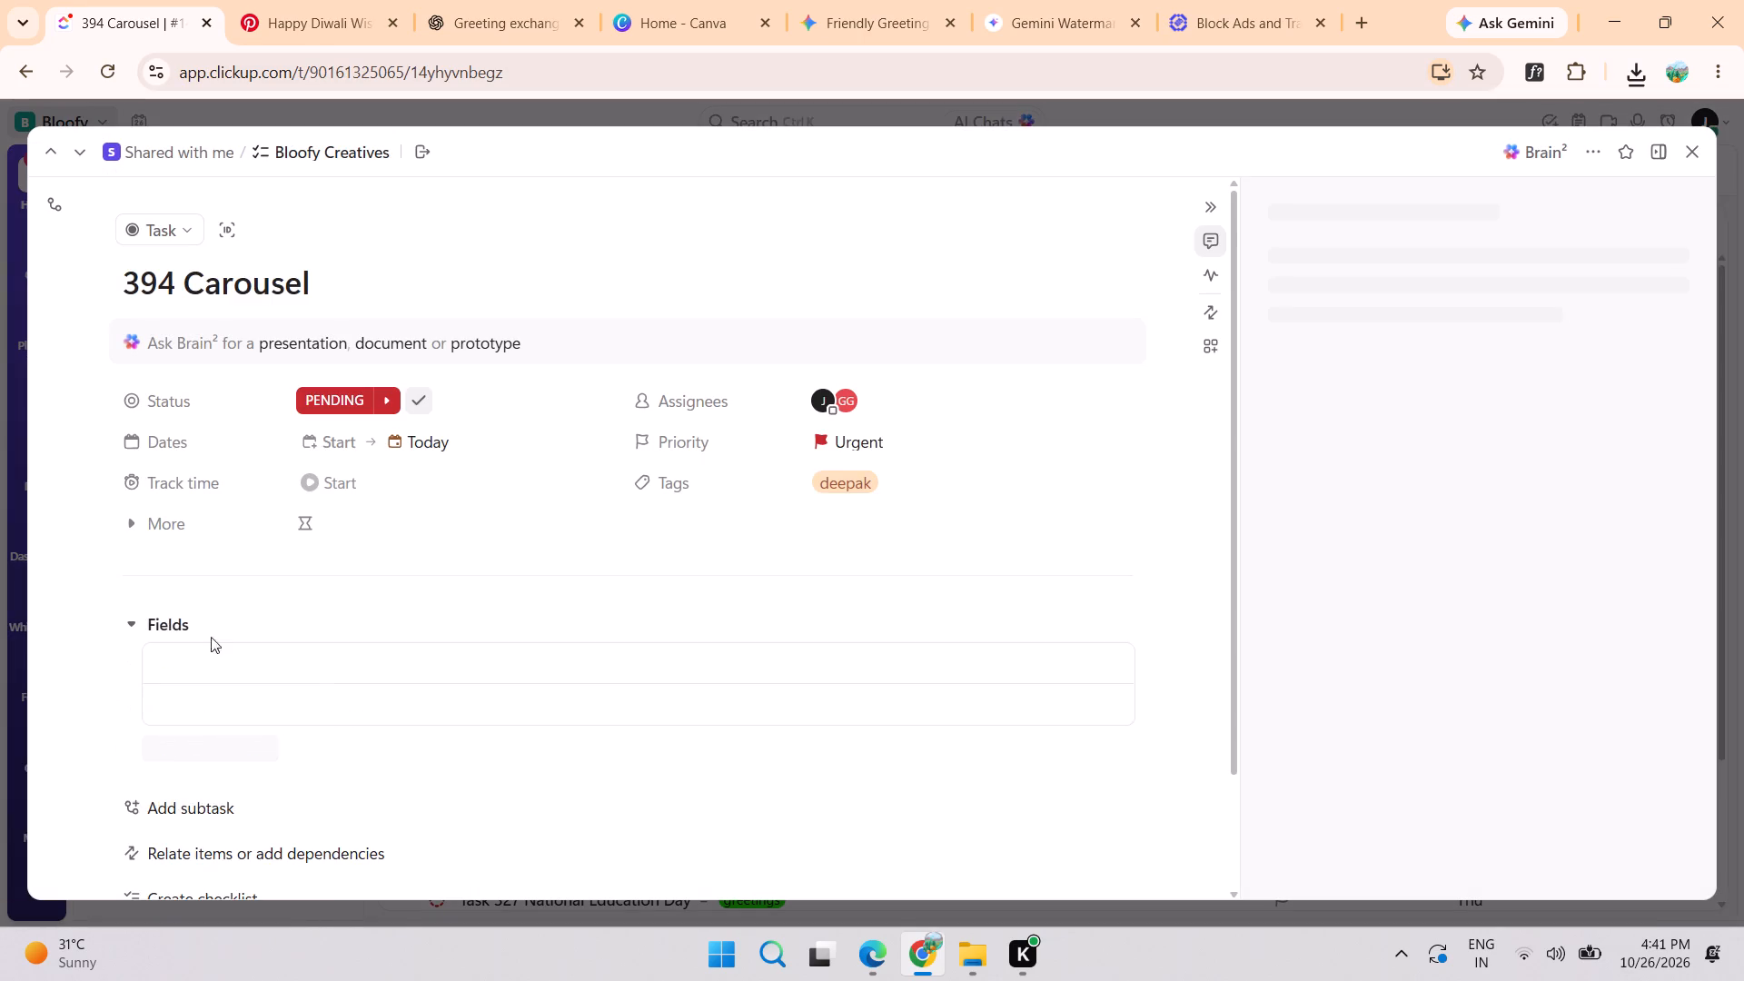